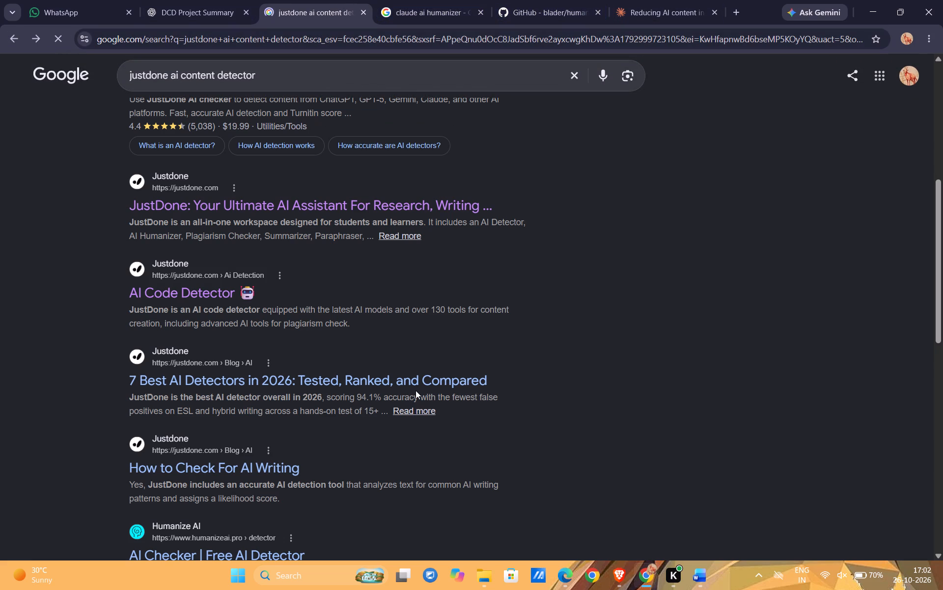
Switch to File Explorer.
click(481, 586)
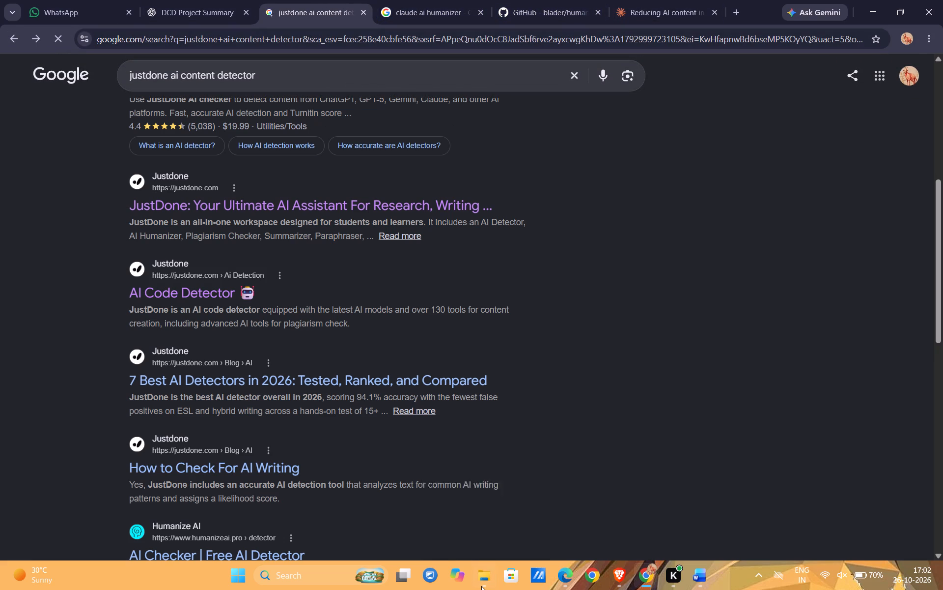
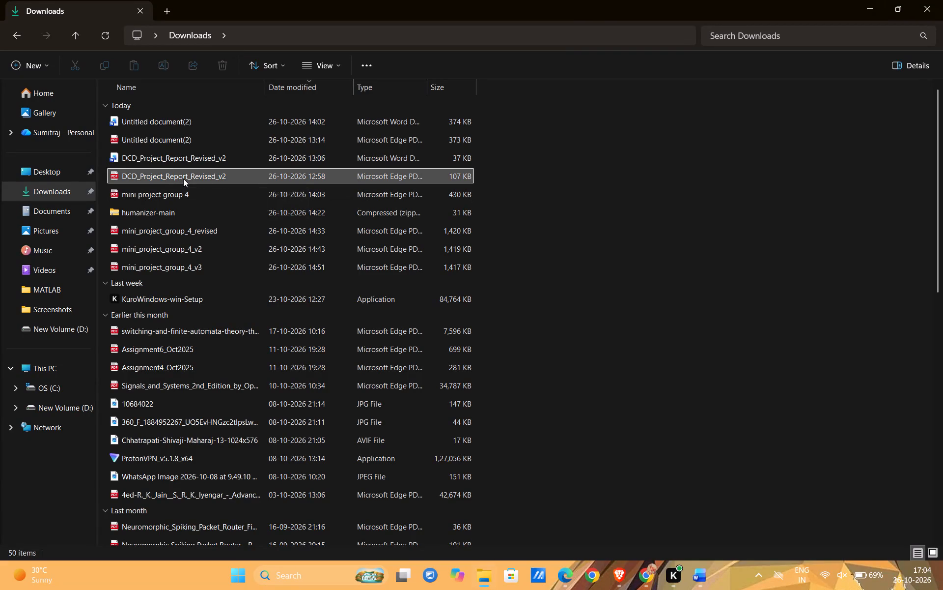
Open the PDF "Untitled document(2)" from Downloads, skim its abstract through the problem statement, and put its window away.
double_click(181, 135)
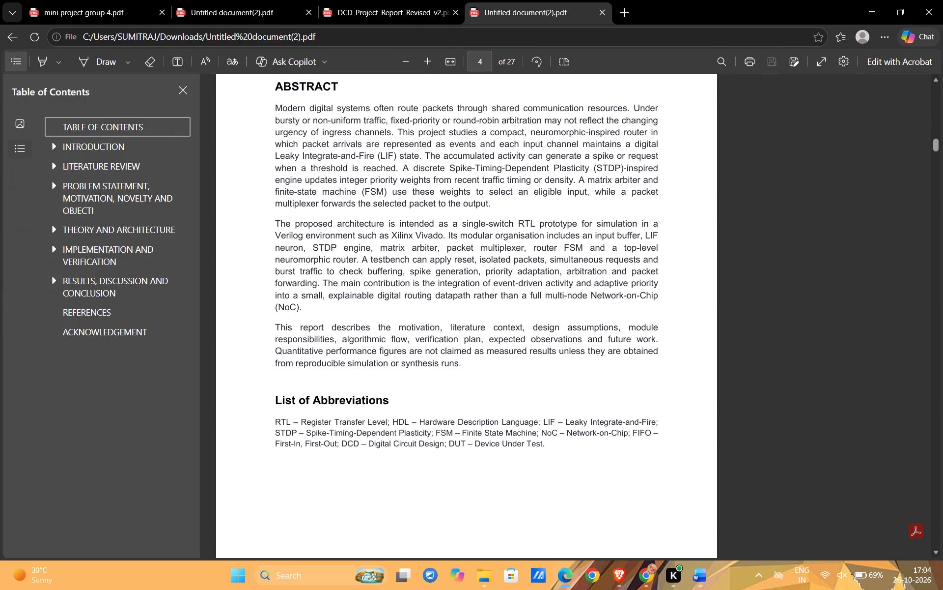
scroll(311, 163, down, 6)
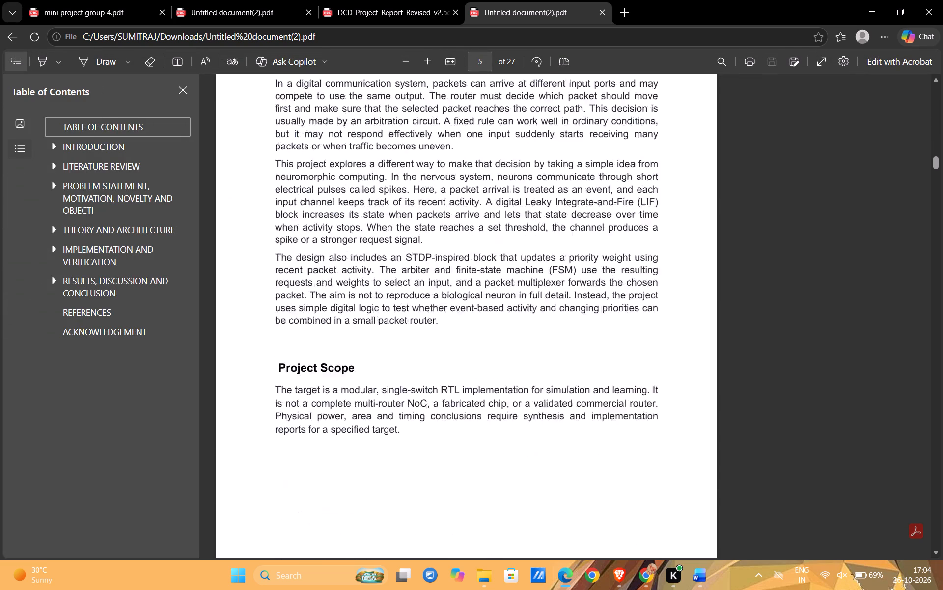
scroll(311, 163, down, 5)
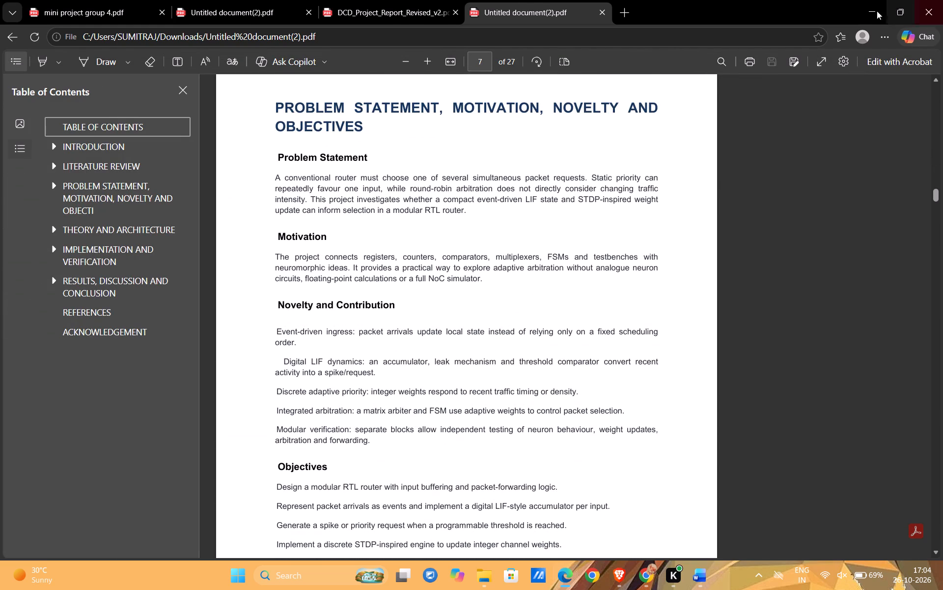
click(865, 12)
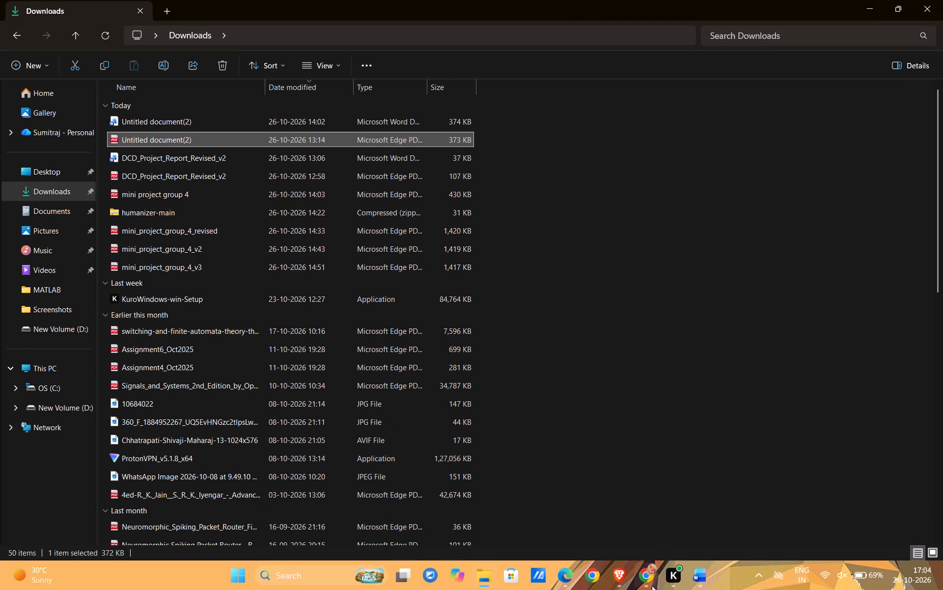
click(649, 586)
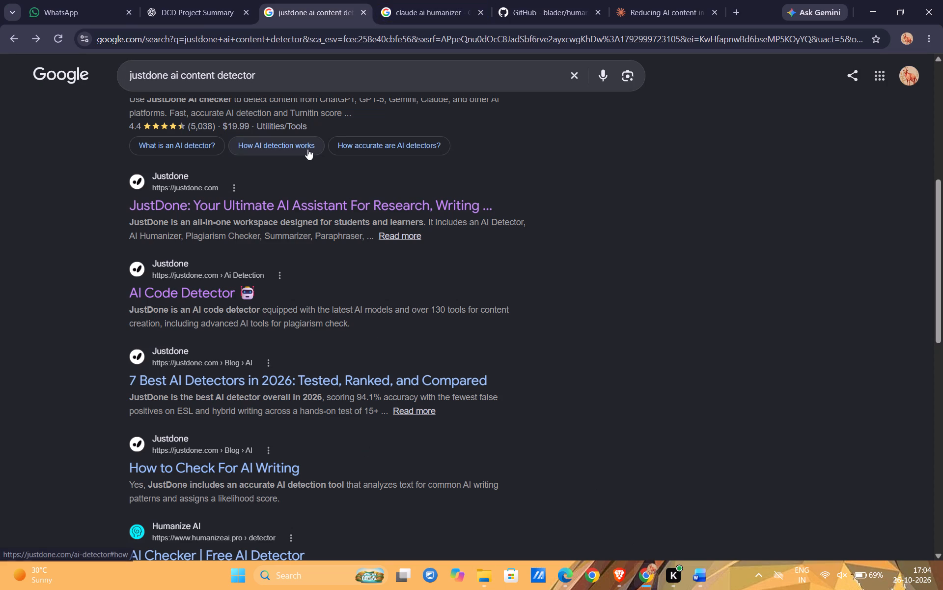
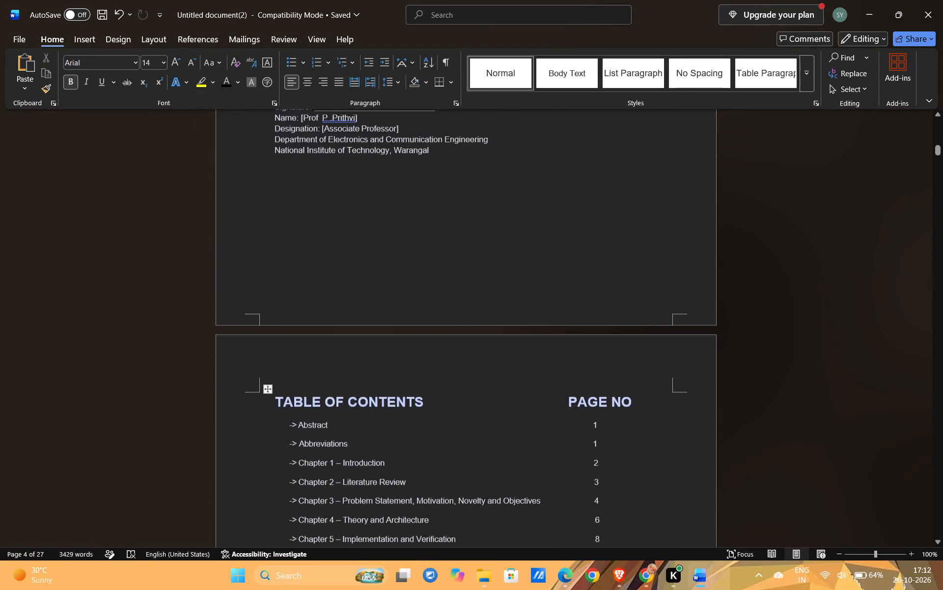
Read through the project report in Word from the table of contents and abstract through the chapters to the Discussion and Conclusion.
scroll(413, 257, down, 6)
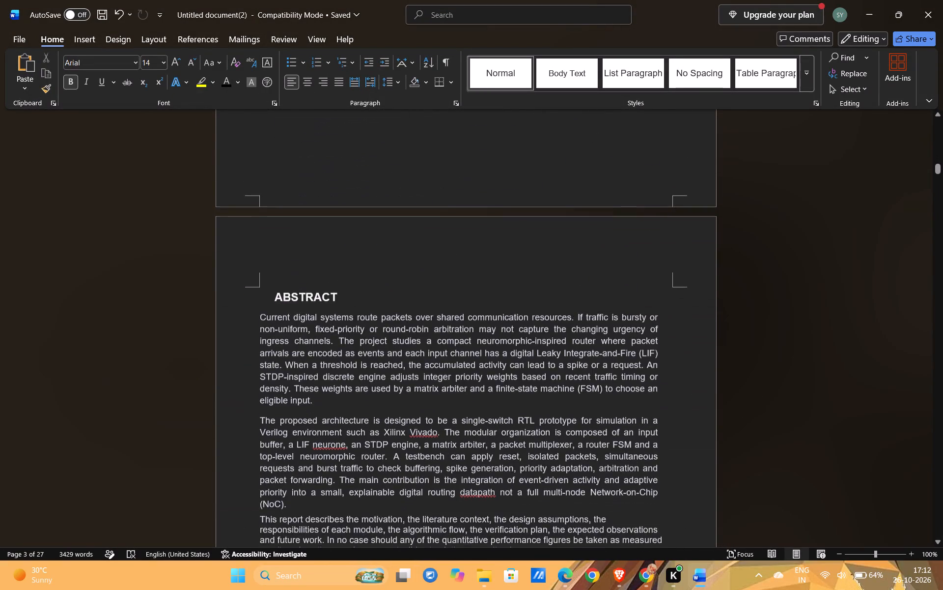
scroll(413, 257, down, 2)
scroll(413, 257, up, 2)
scroll(413, 257, right, 1)
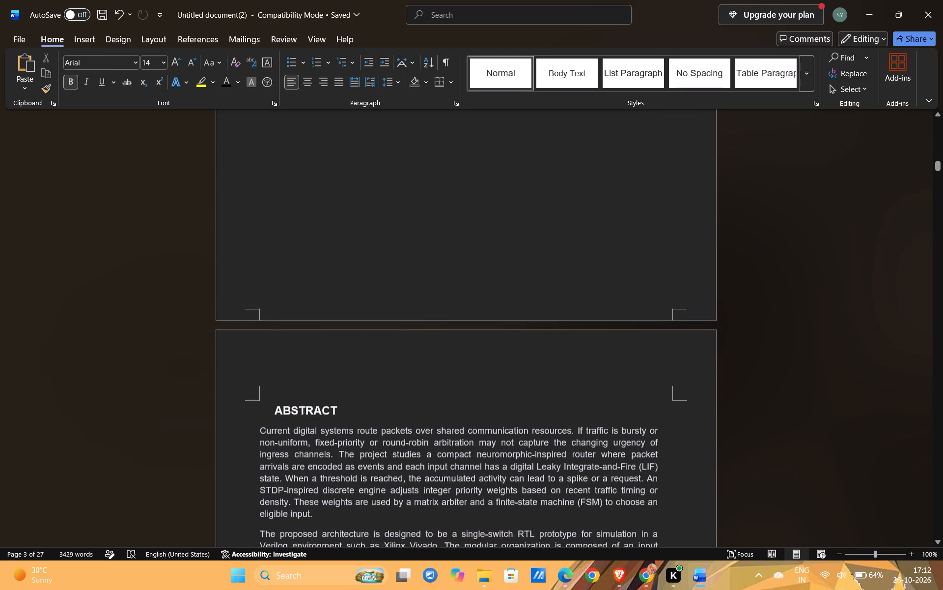
scroll(413, 257, right, 1)
scroll(413, 257, down, 6)
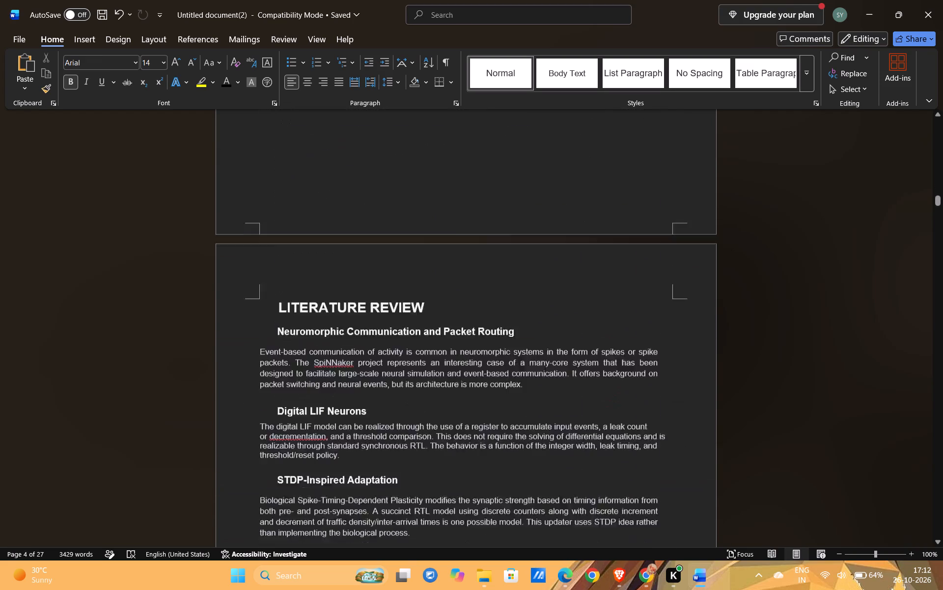
scroll(413, 257, down, 6)
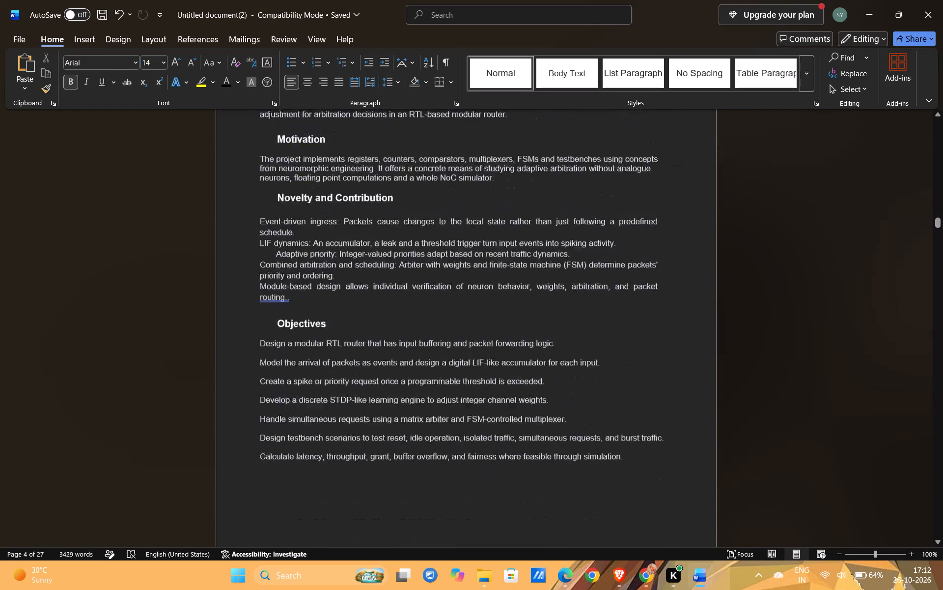
scroll(413, 257, down, 4)
scroll(413, 257, right, 3)
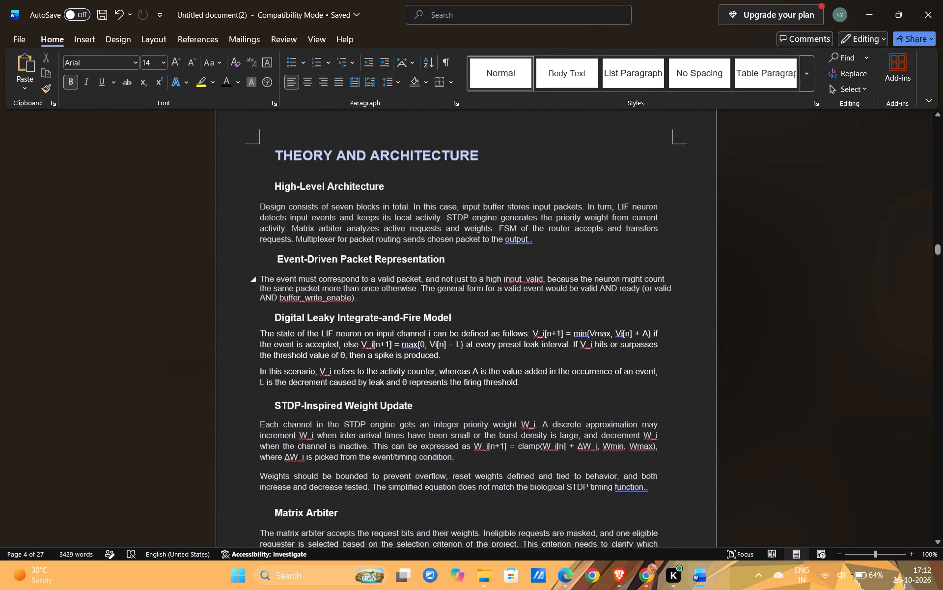
scroll(413, 257, down, 2)
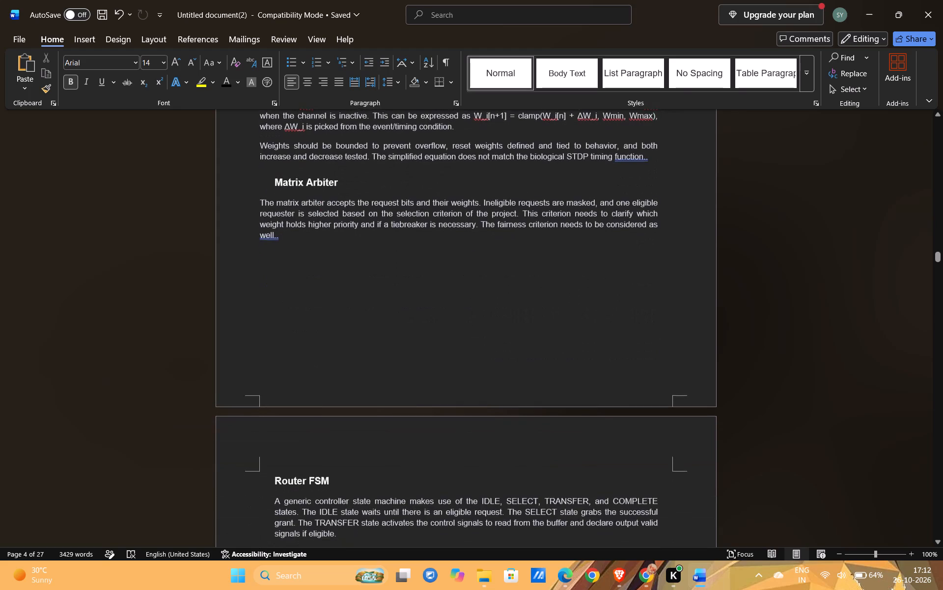
scroll(413, 257, down, 10)
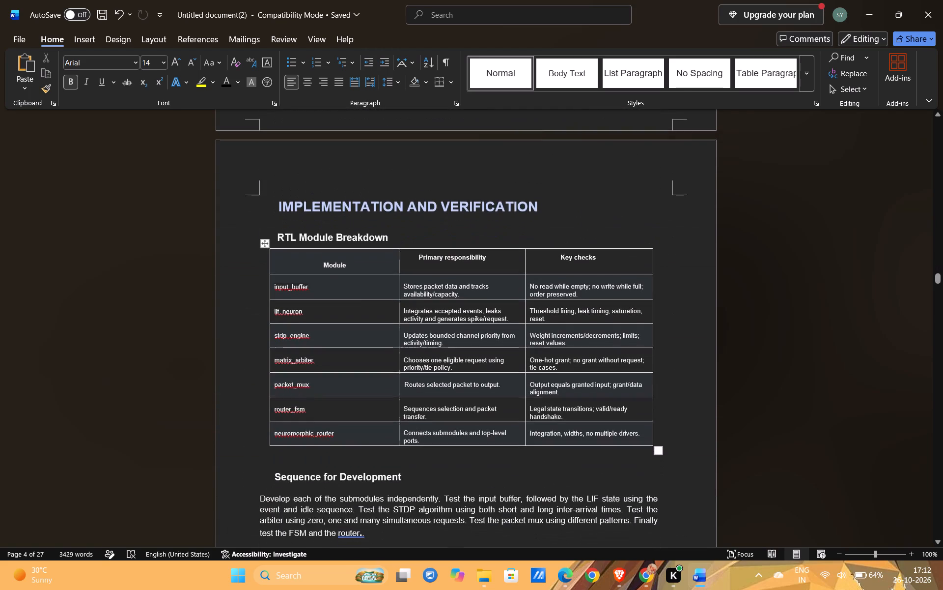
scroll(413, 257, down, 3)
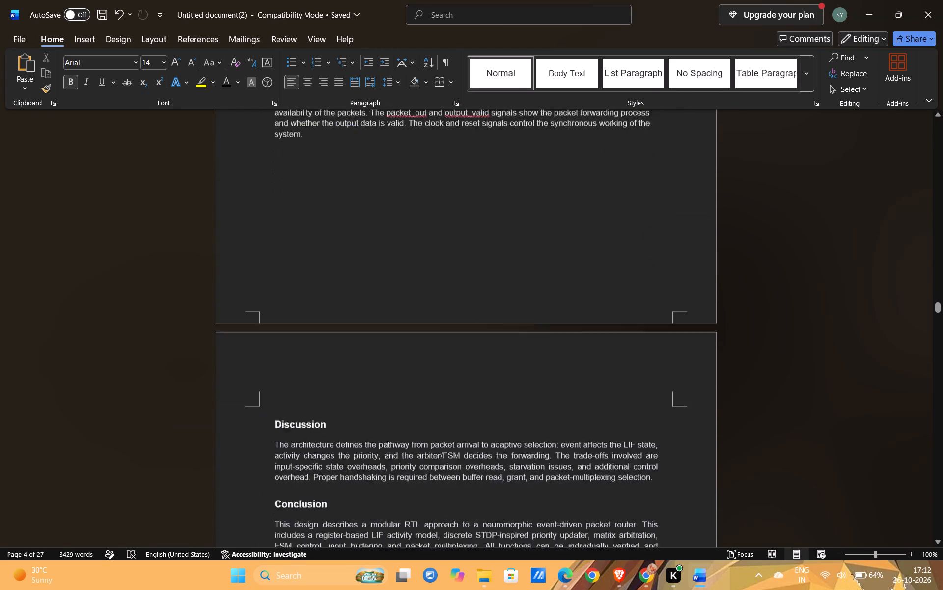
Look through the router report in Word from the Discussion and Conclusion sections into the Verilog code pages.
scroll(413, 257, down, 6)
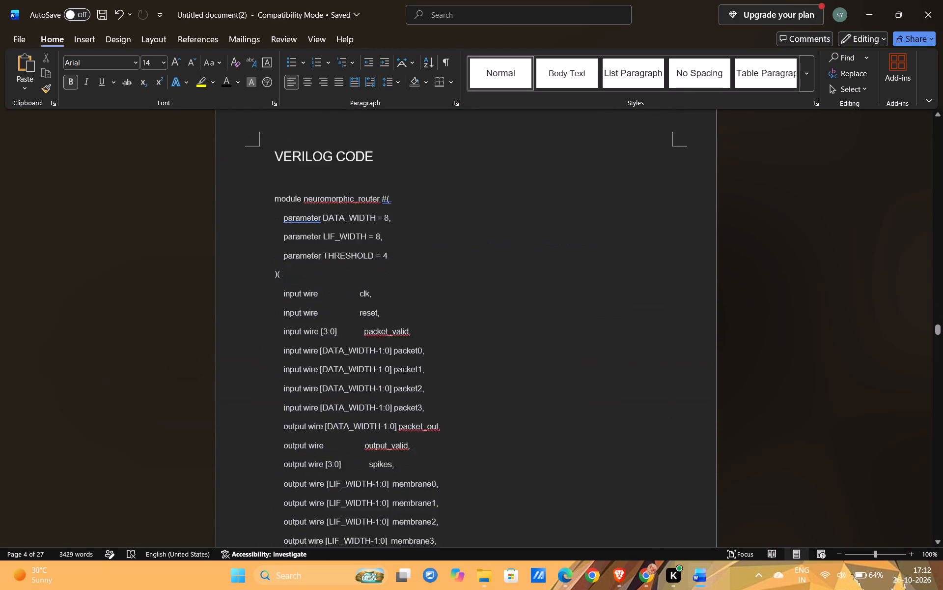
scroll(413, 257, down, 8)
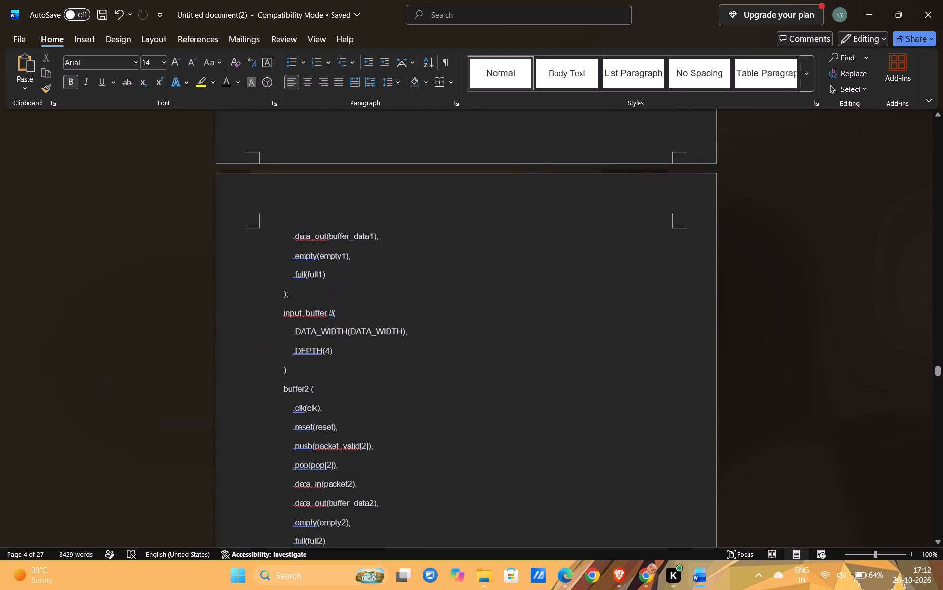
Switch to Brave and look over the comments under the open Shiwaji Maharaj Powada video on YouTube.
click(624, 578)
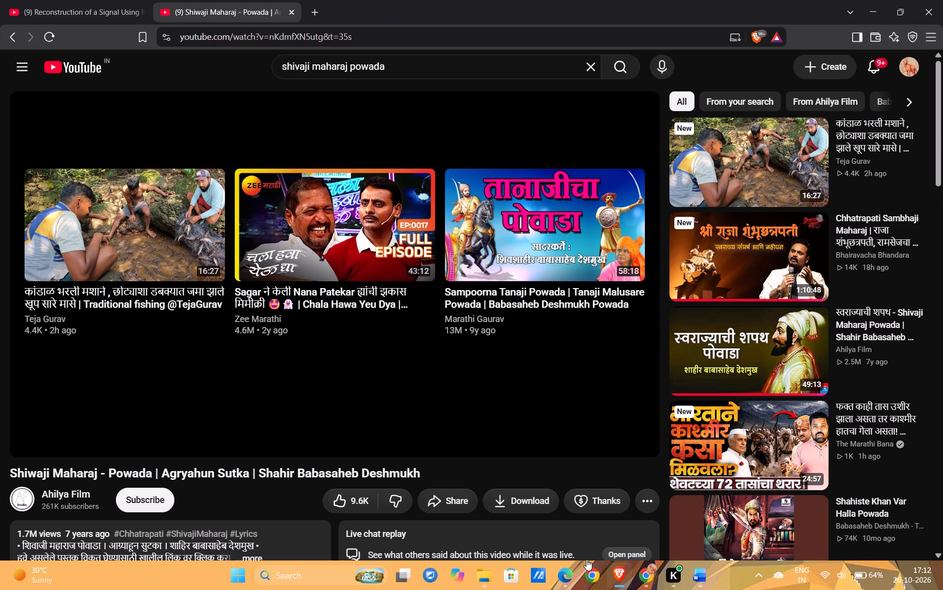
scroll(478, 392, down, 4)
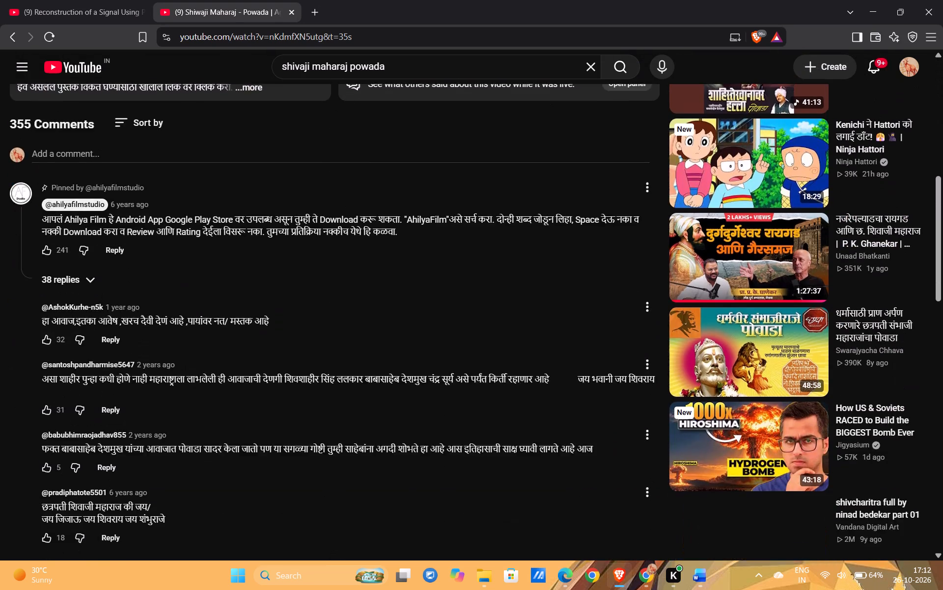
scroll(478, 392, down, 7)
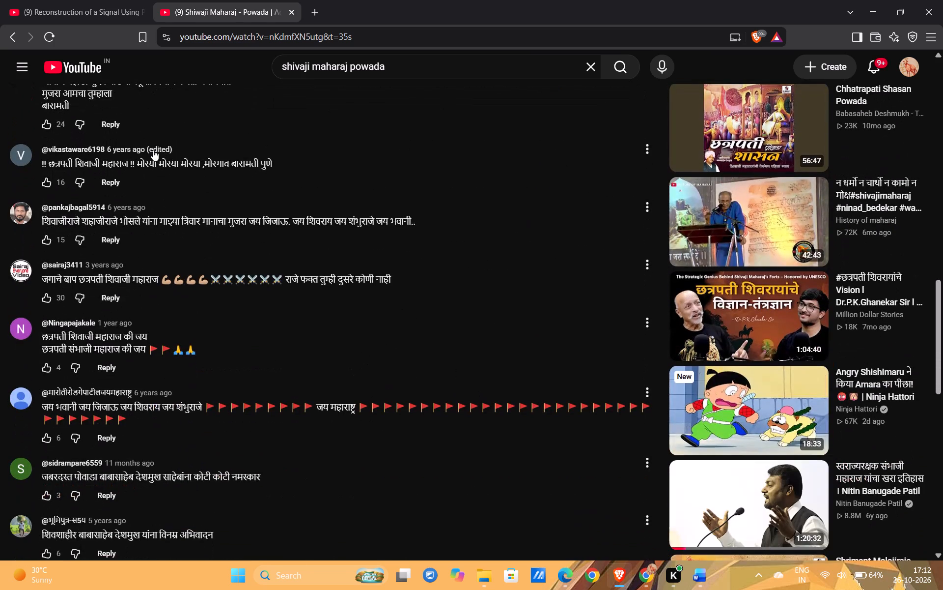
Open the YouTube home feed and browse its recommended videos, Shorts, Playables and top news.
click(61, 62)
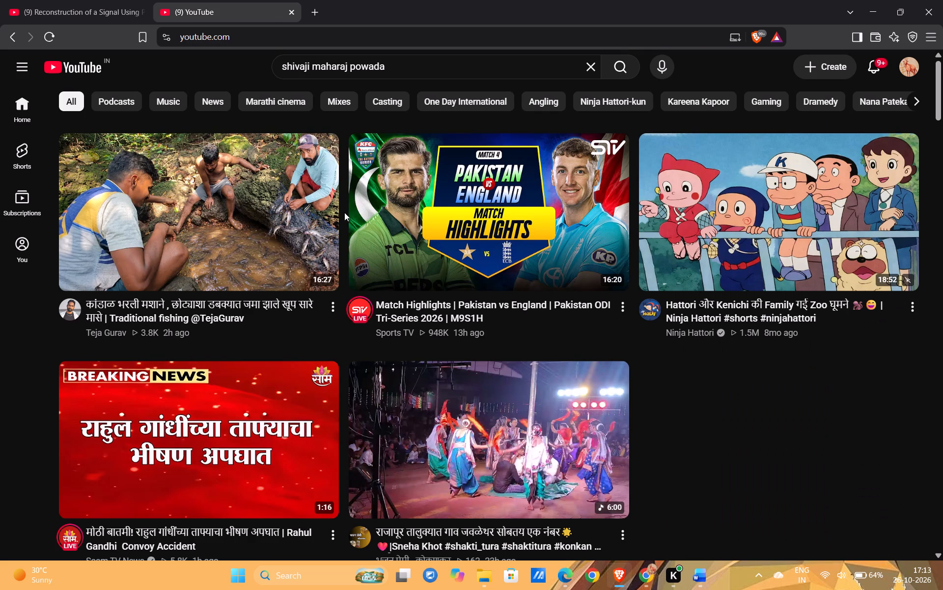
scroll(344, 212, down, 2)
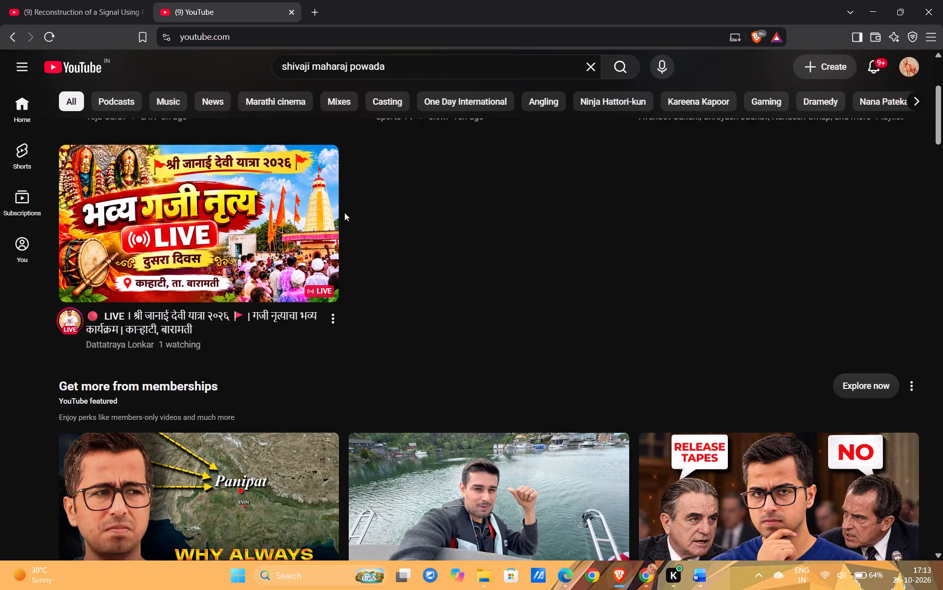
scroll(344, 212, down, 5)
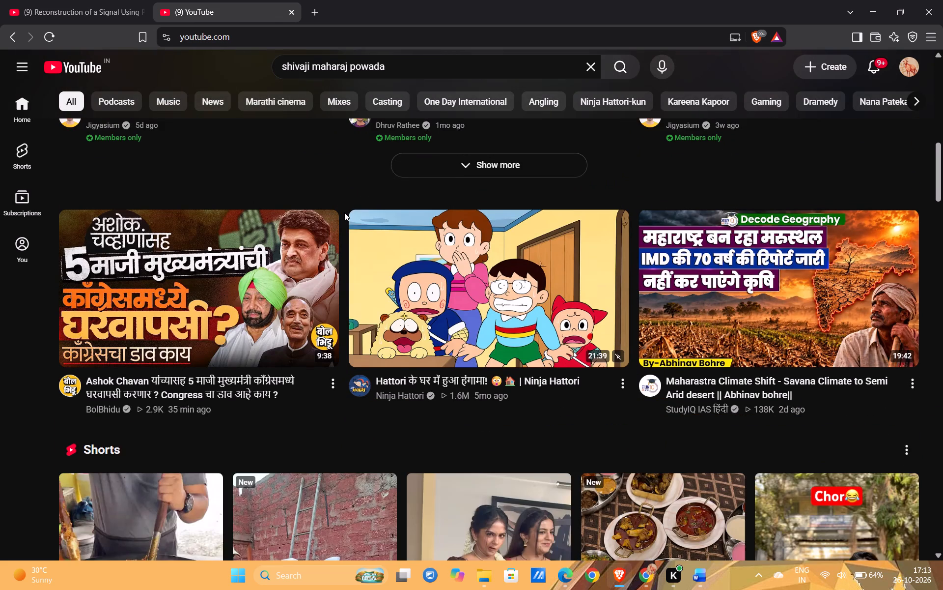
scroll(344, 212, down, 1)
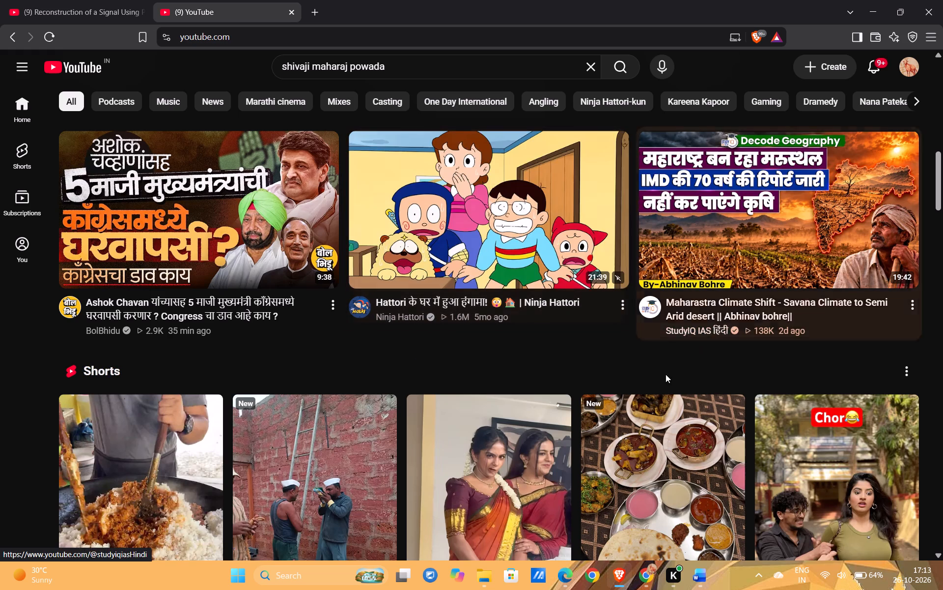
scroll(612, 380, down, 2)
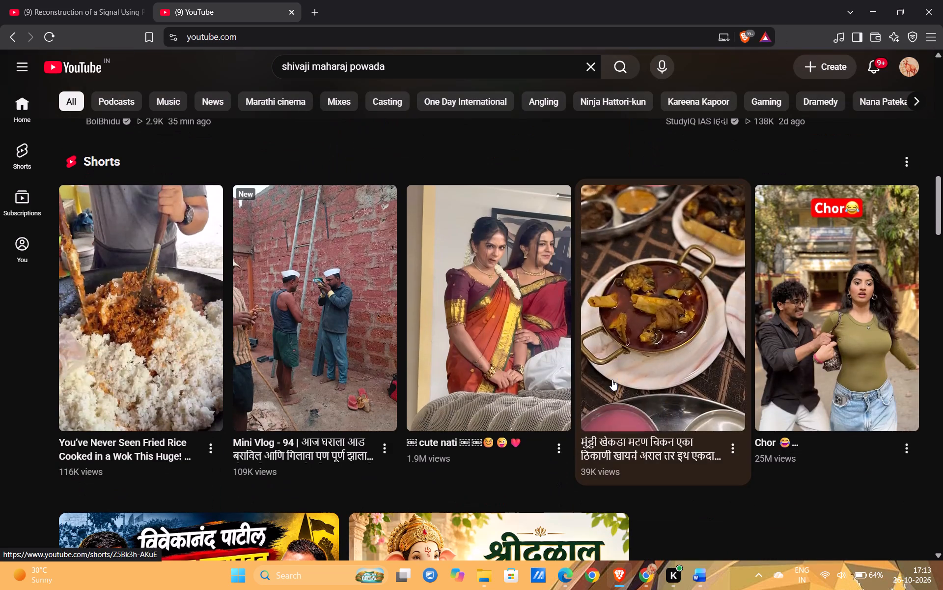
scroll(543, 381, down, 2)
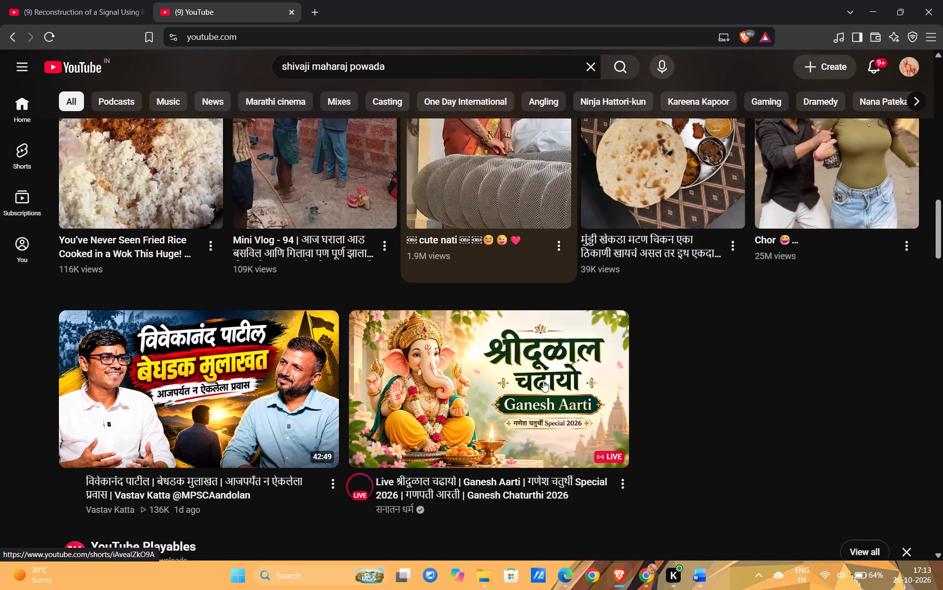
scroll(543, 381, down, 4)
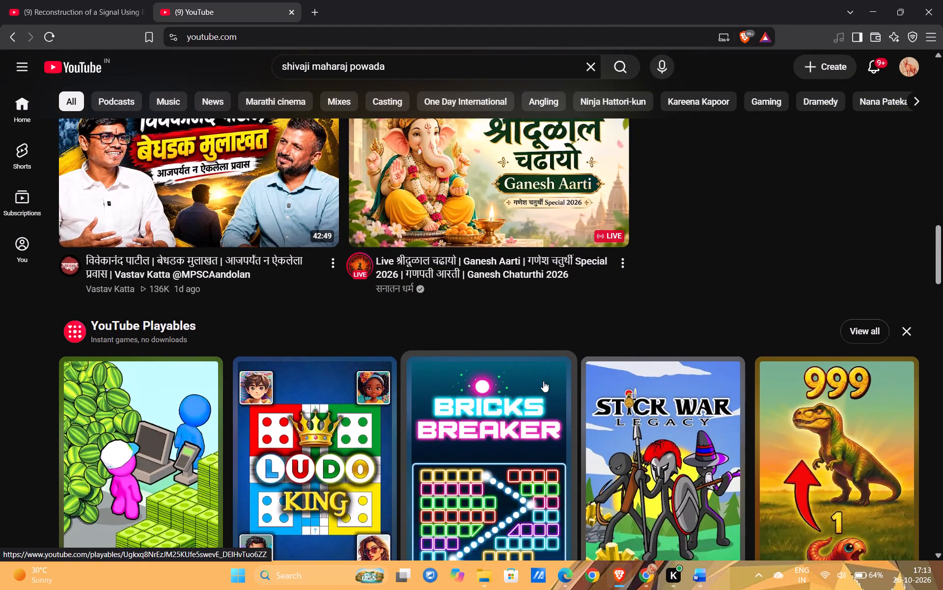
scroll(543, 381, down, 2)
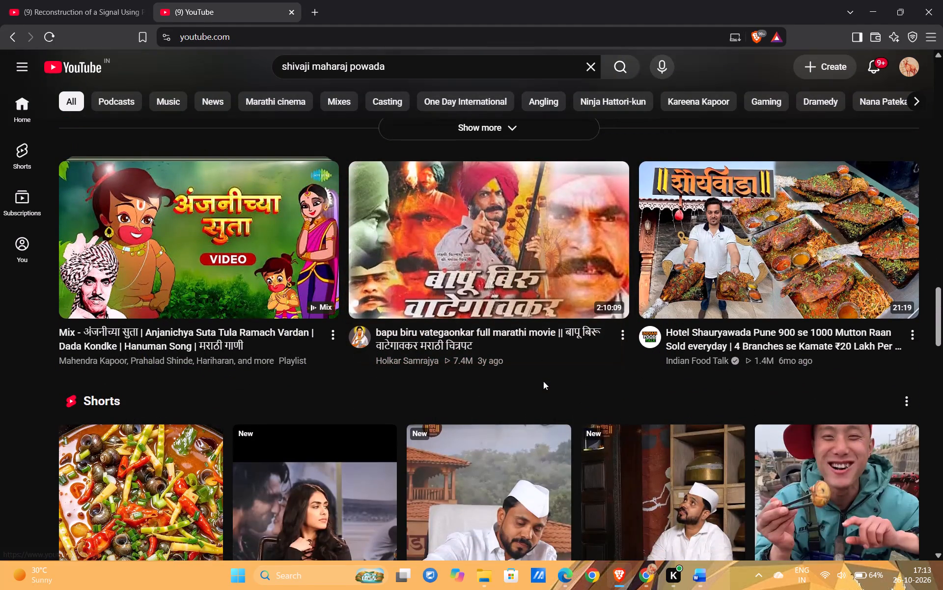
scroll(543, 381, down, 4)
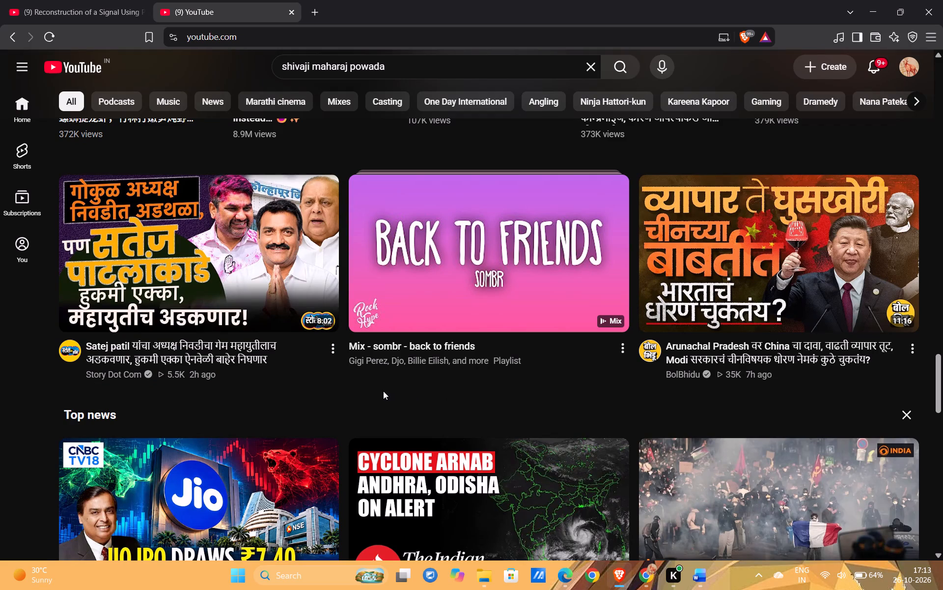
scroll(383, 391, down, 2)
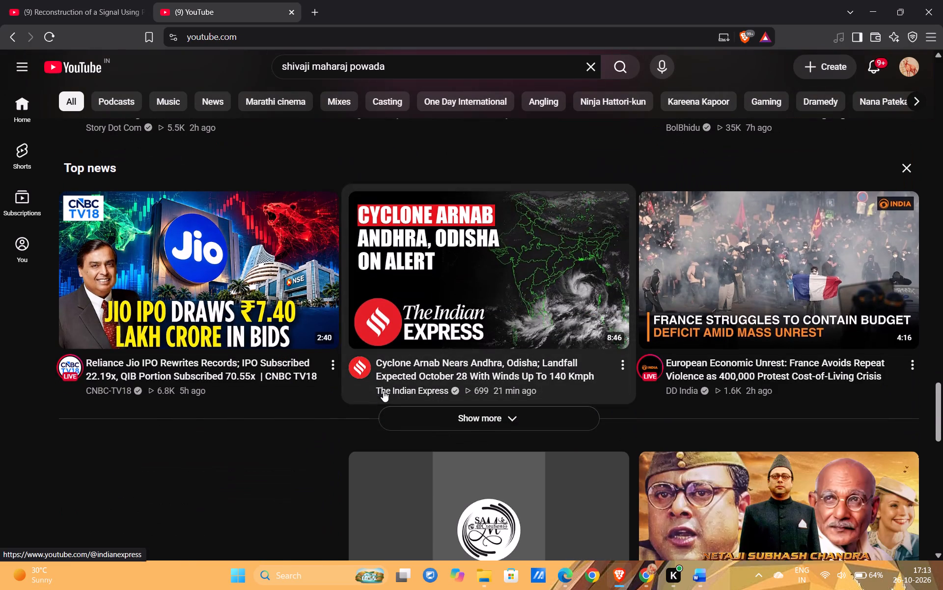
scroll(421, 441, down, 3)
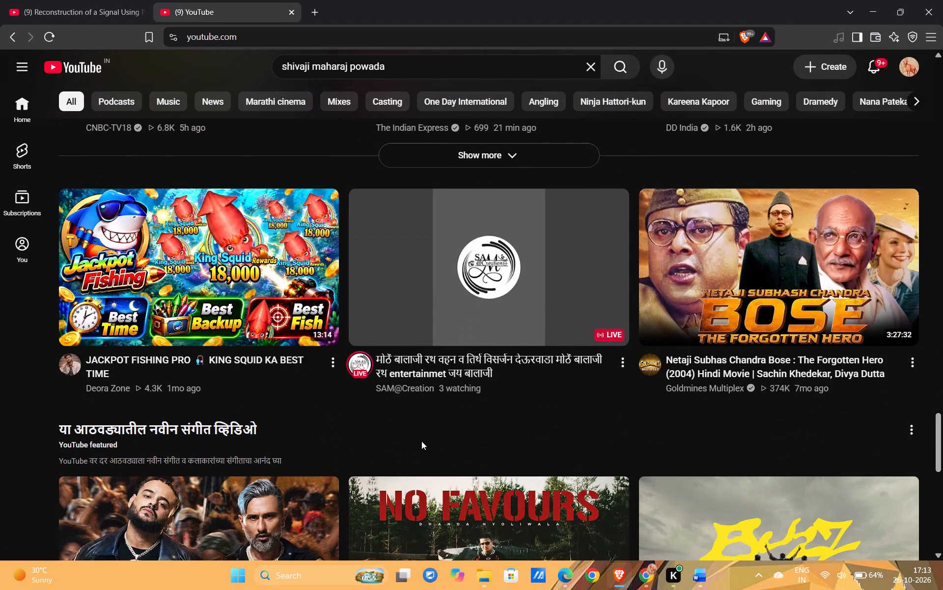
scroll(421, 441, down, 1)
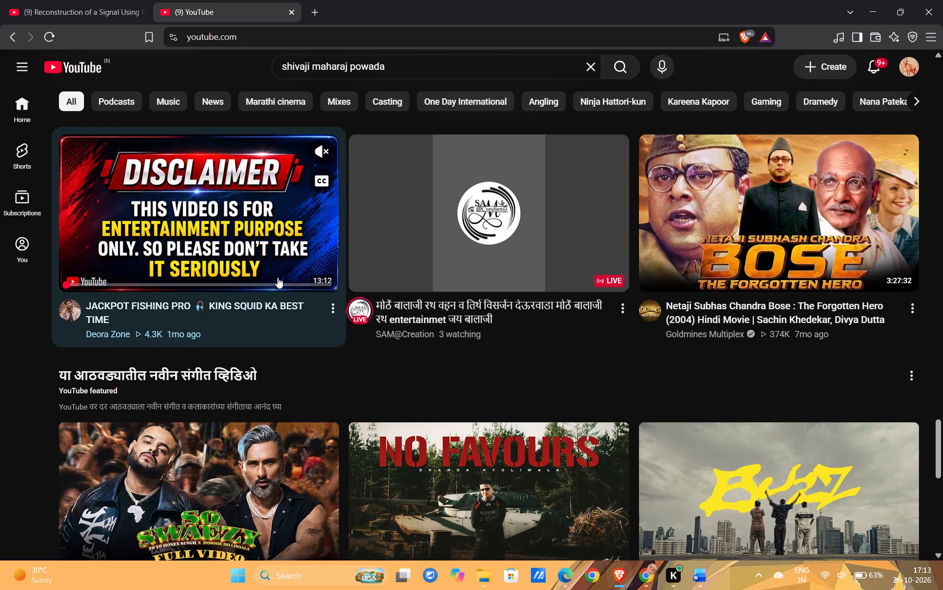
Unmute the inline preview of the JACKPOT FISHING PRO video, skip ahead beyond 0:36 and toggle its captions.
click(318, 154)
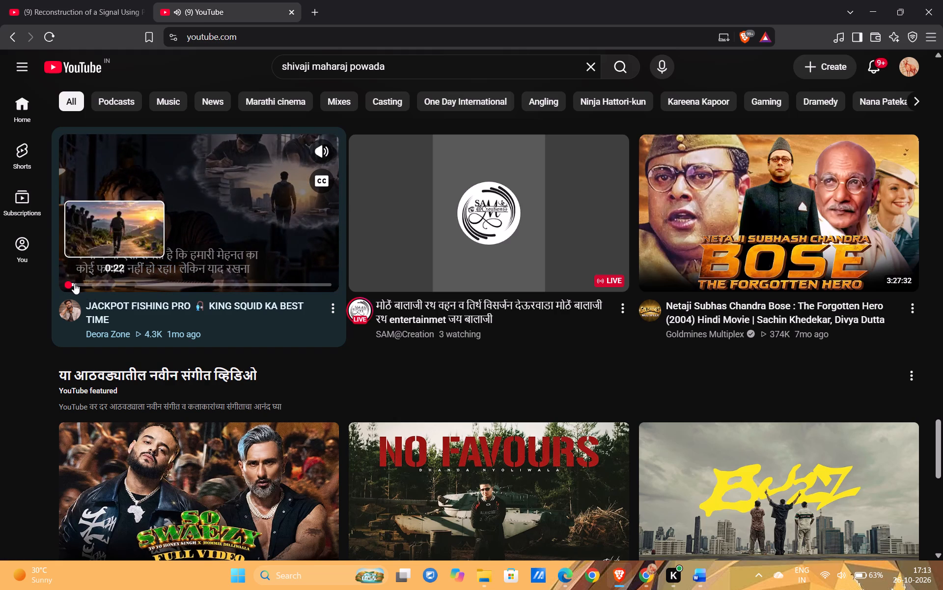
click(74, 283)
click(79, 284)
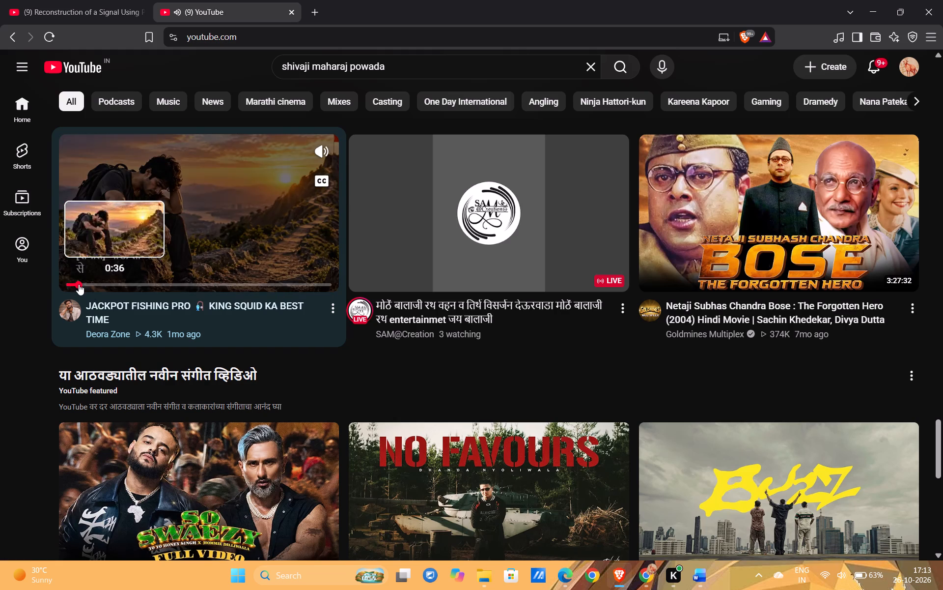
click(87, 282)
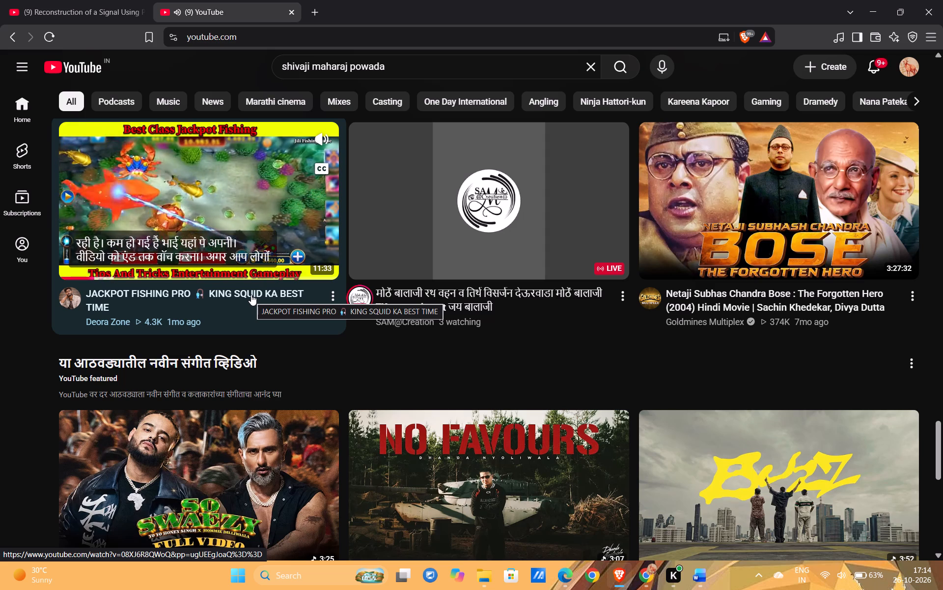
click(322, 170)
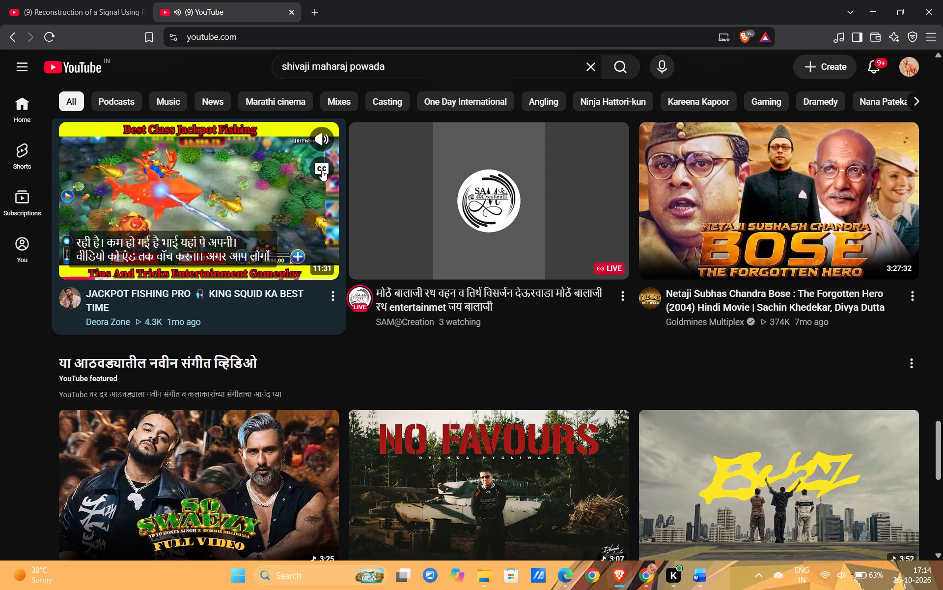
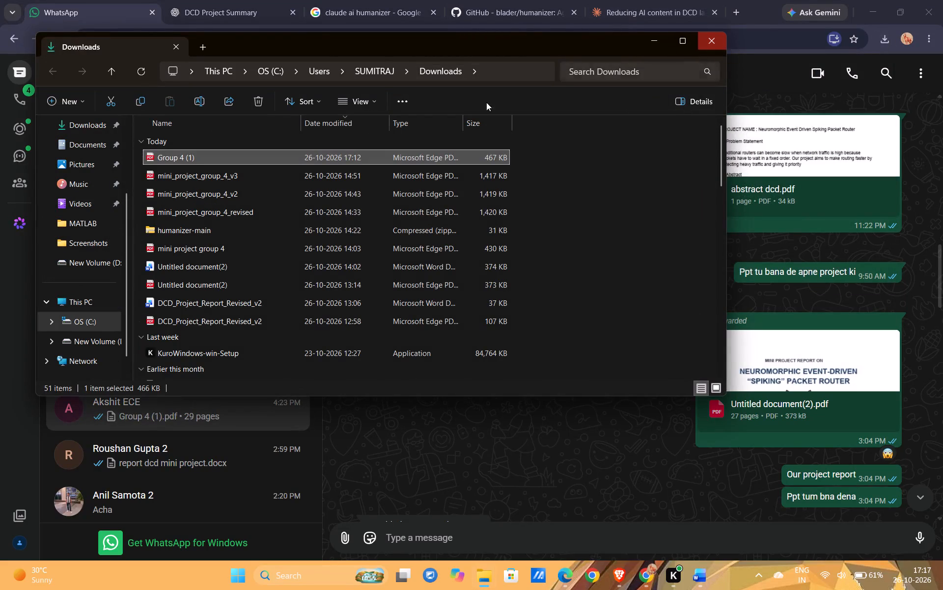
Open the Group 4 (1) PDF from Downloads in Edge and examine its AI Writing Overview page with the table of contents closed.
double_click(255, 159)
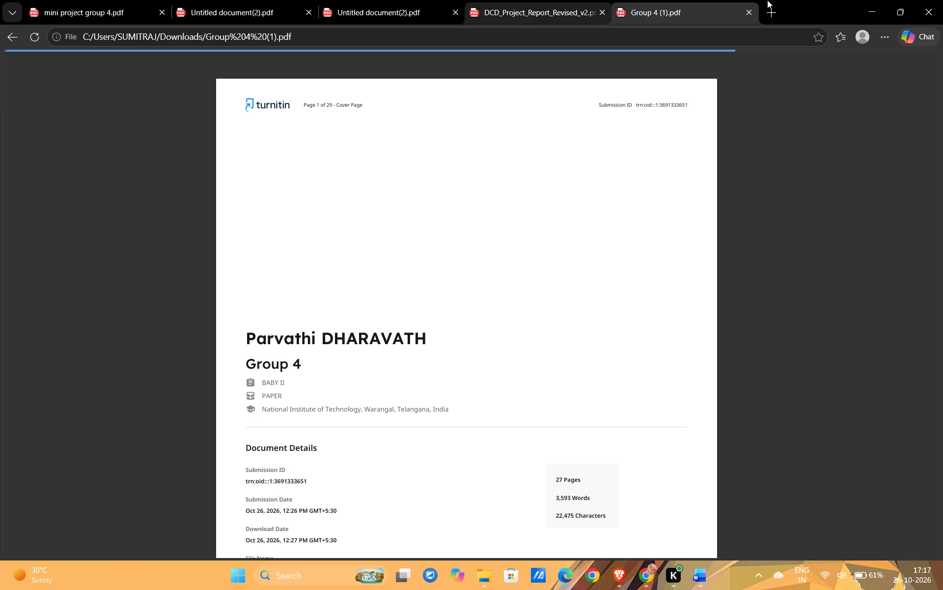
scroll(439, 334, down, 5)
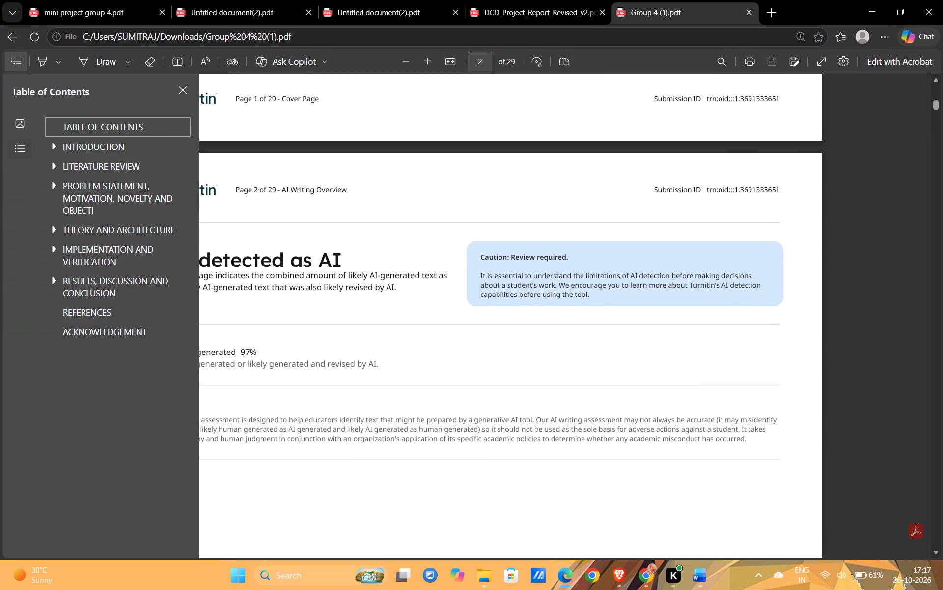
click(185, 92)
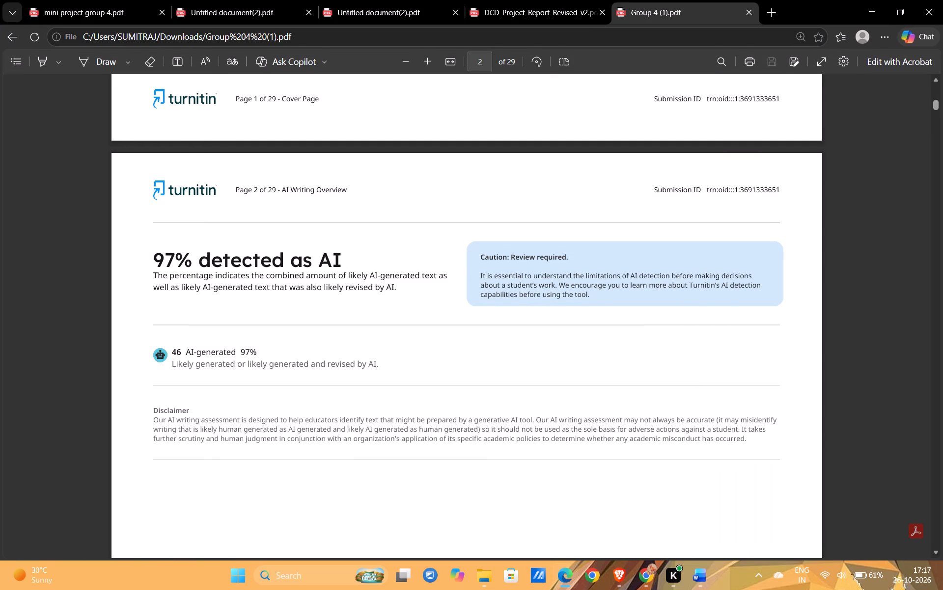
Look over the submission's title page on page 3 of the Turnitin AI writing report.
scroll(321, 285, down, 13)
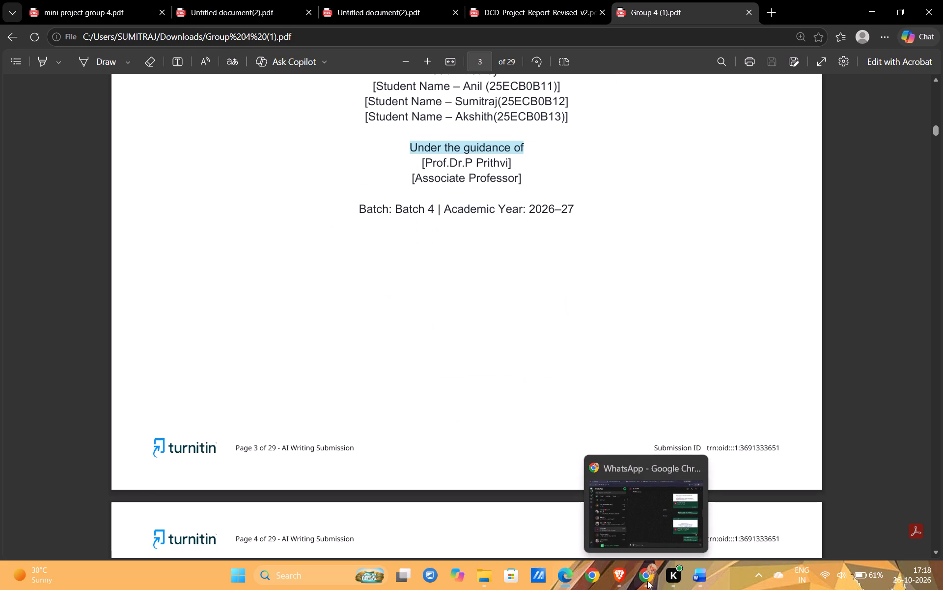
Switch to Word and review the Untitled document(2) project report from its title page.
click(695, 577)
scroll(319, 279, up, 8)
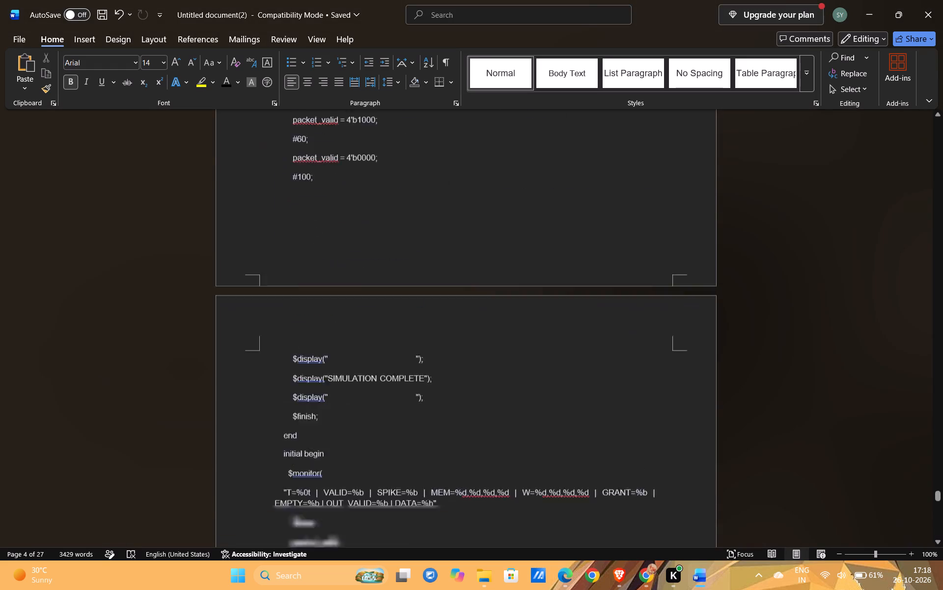
scroll(319, 279, up, 20)
scroll(319, 279, up, 7)
scroll(319, 279, down, 1)
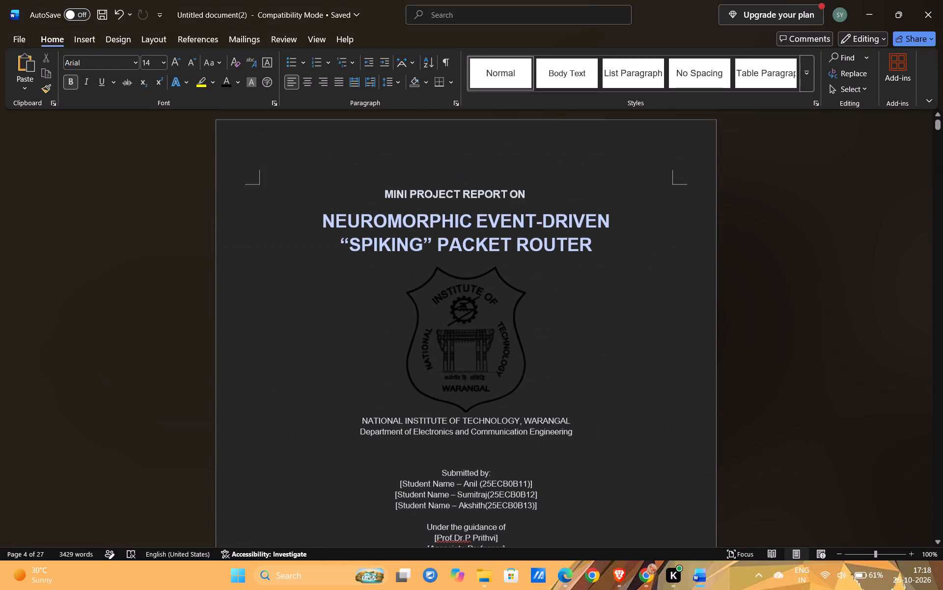
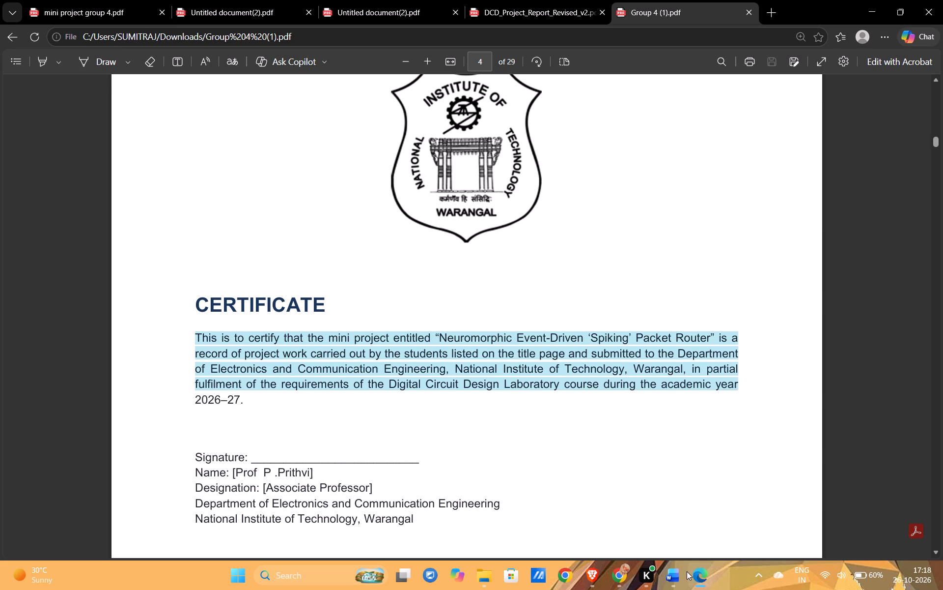
Examine the highlighted AI-flagged passages on the certificate and table of contents pages of the Group 4 (1) PDF.
scroll(508, 430, down, 2)
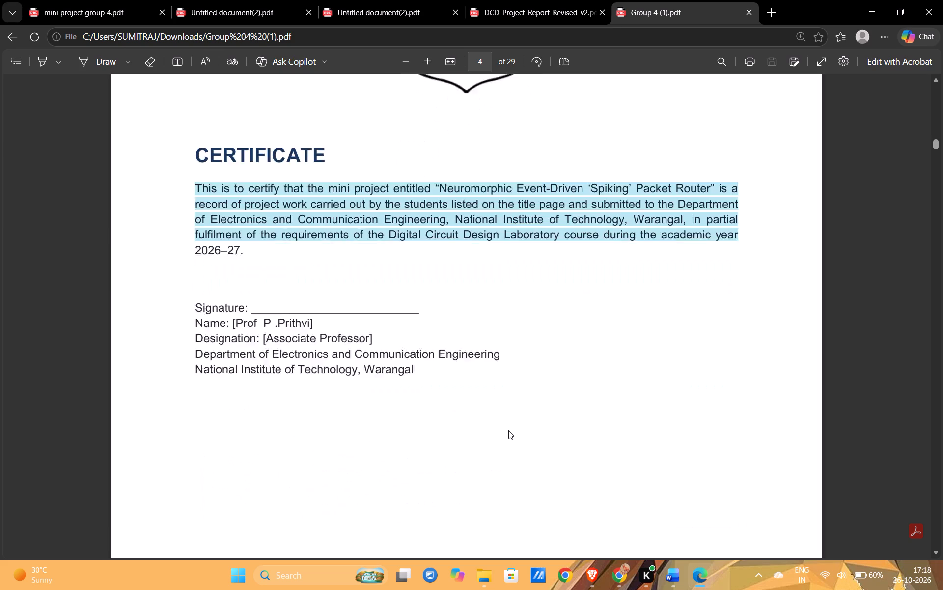
scroll(508, 430, down, 5)
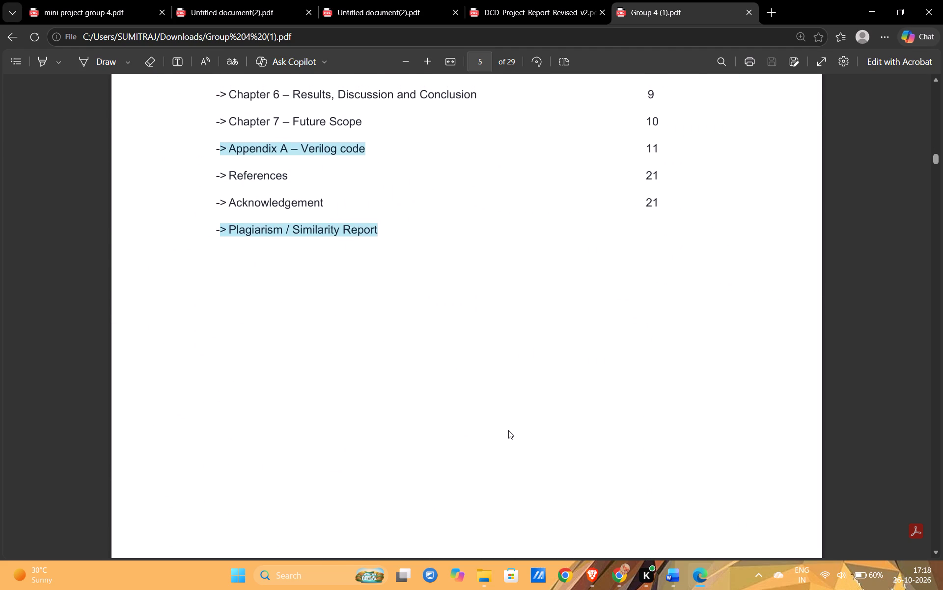
scroll(508, 430, up, 3)
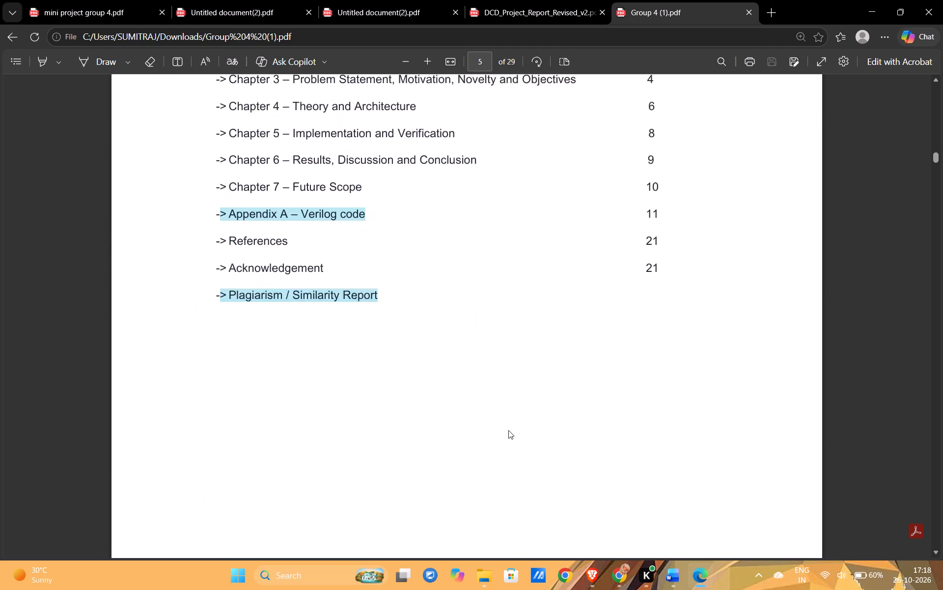
scroll(508, 430, up, 6)
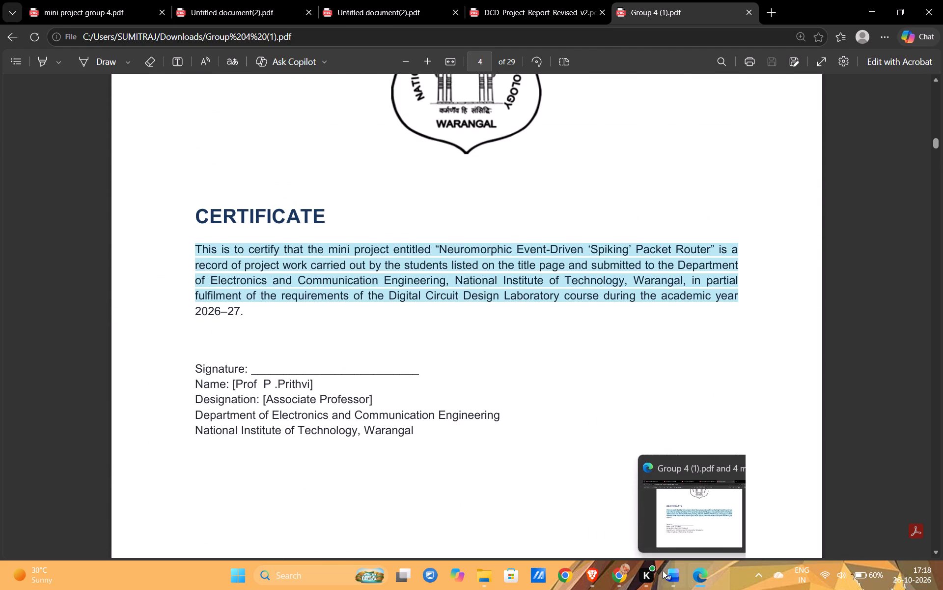
Switch to the Word draft and delete the certificate paragraph together with the signature, name, designation, department and institute lines on page 2.
click(667, 582)
scroll(539, 293, down, 1)
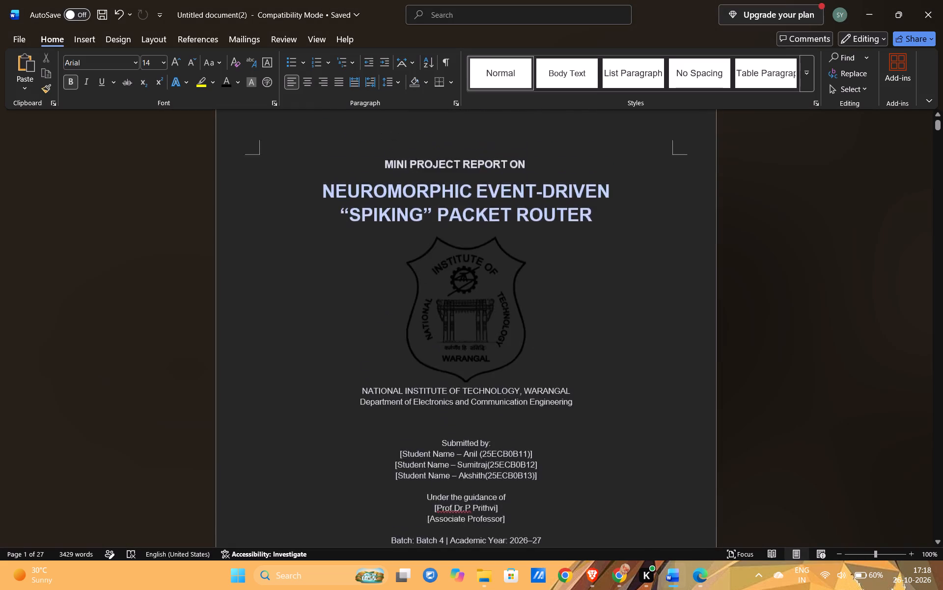
scroll(539, 293, down, 4)
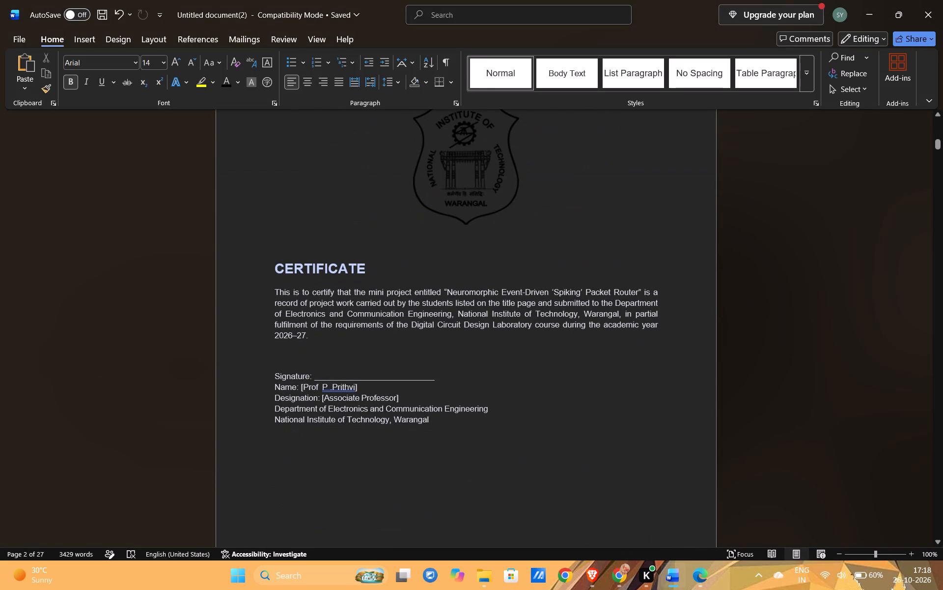
drag(274, 292, 349, 422)
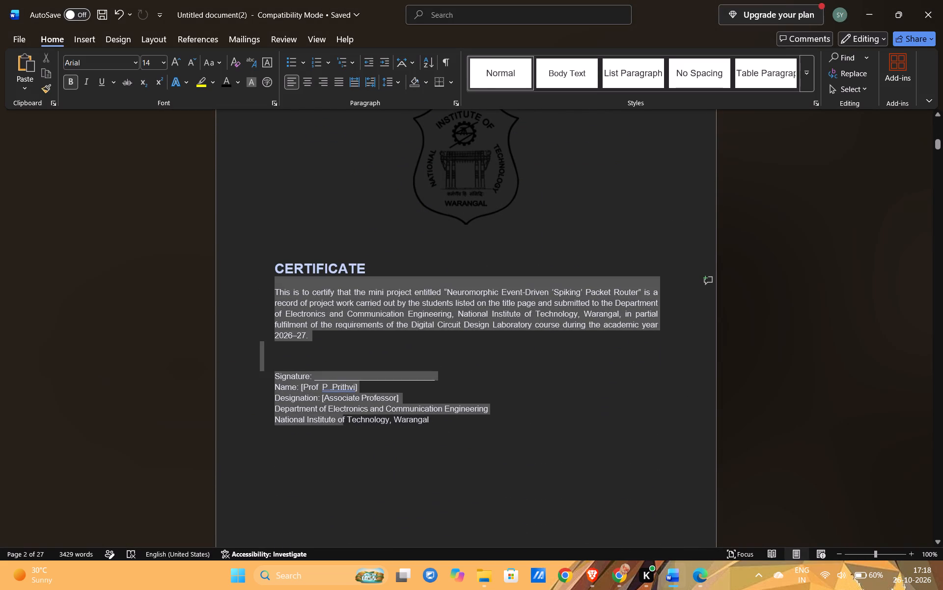
drag(349, 422, 421, 423)
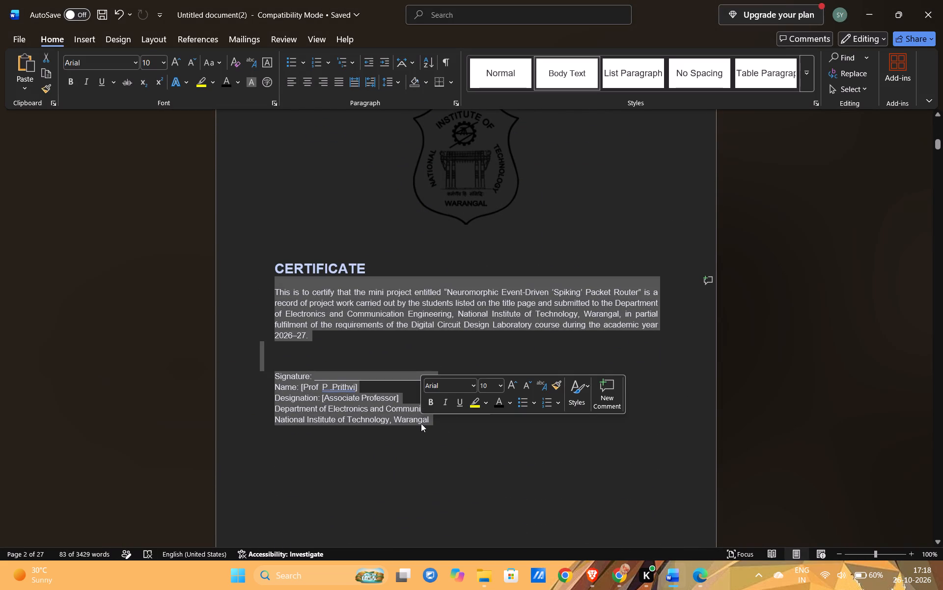
key(BackSpace)
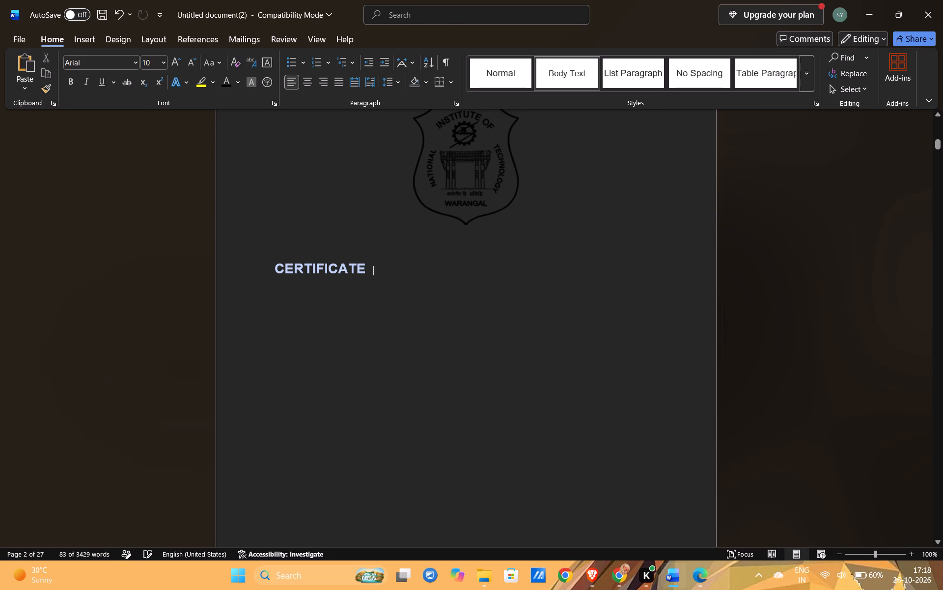
Delete the CERTIFICATE heading on page 2 of the draft.
key(BackSpace)
key(BackSpace)
key(BackSpace)
key(BackSpace)
key(BackSpace)
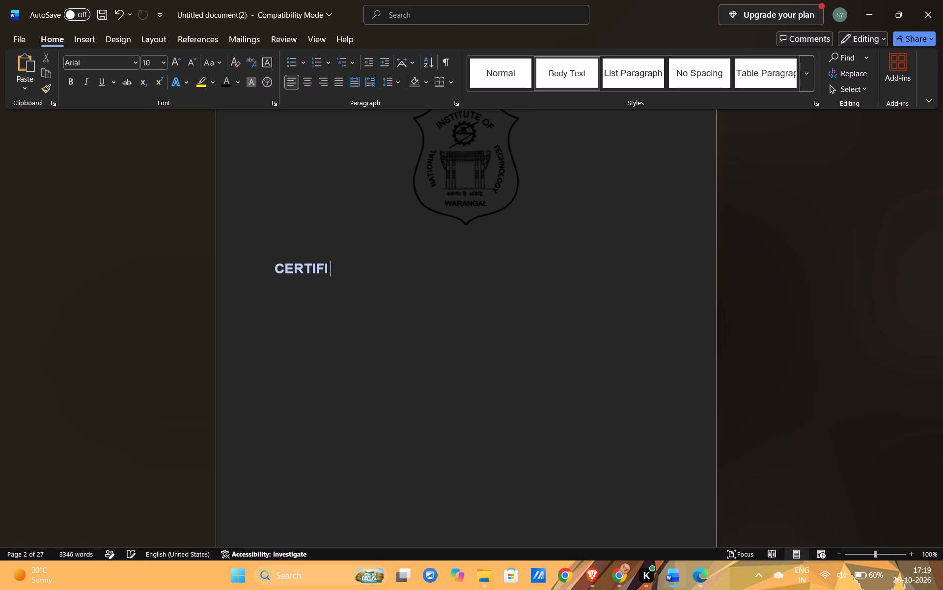
key(BackSpace)
key(BackSpace)
key(BackSpace)
key(BackSpace)
key(BackSpace)
key(BackSpace)
key(BackSpace)
key(BackSpace)
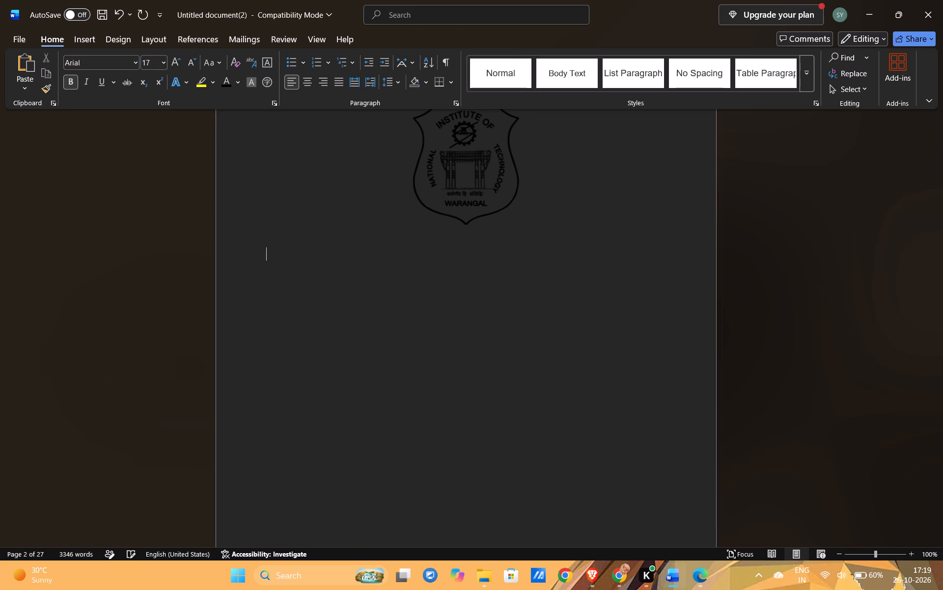
Cut the institute emblem picture from the certificate page.
scroll(415, 379, up, 1)
scroll(415, 379, down, 3)
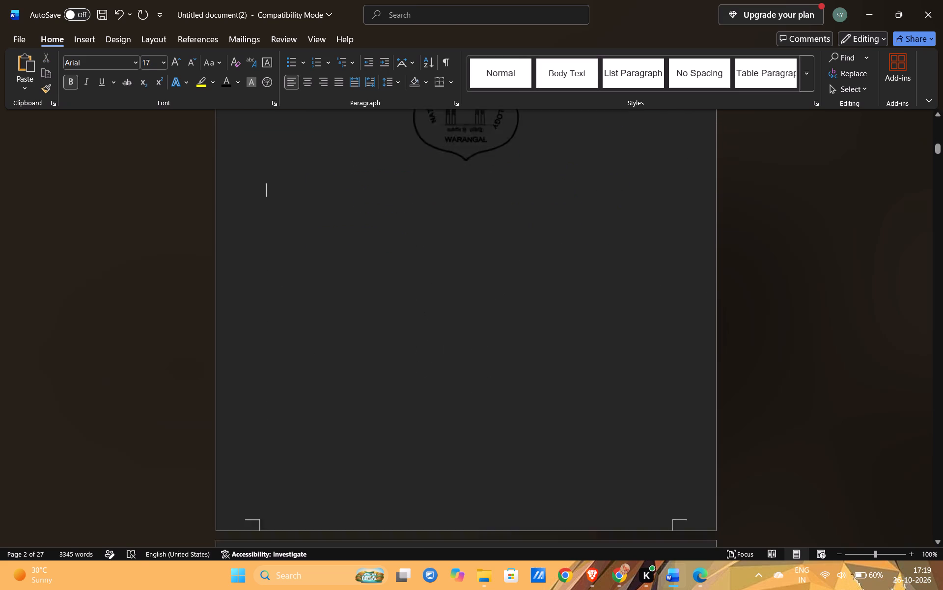
scroll(415, 379, up, 5)
scroll(415, 379, down, 4)
click(538, 465)
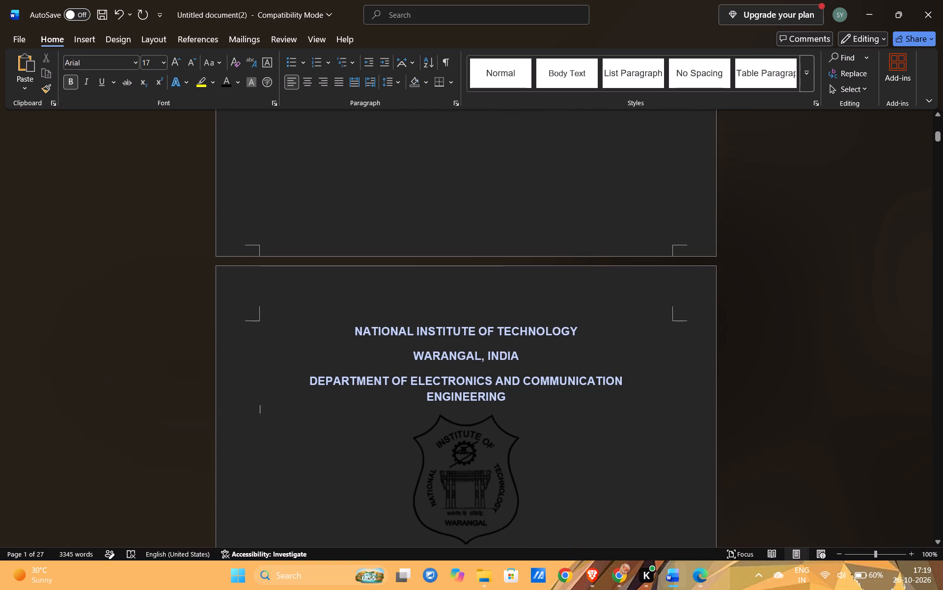
click(486, 462)
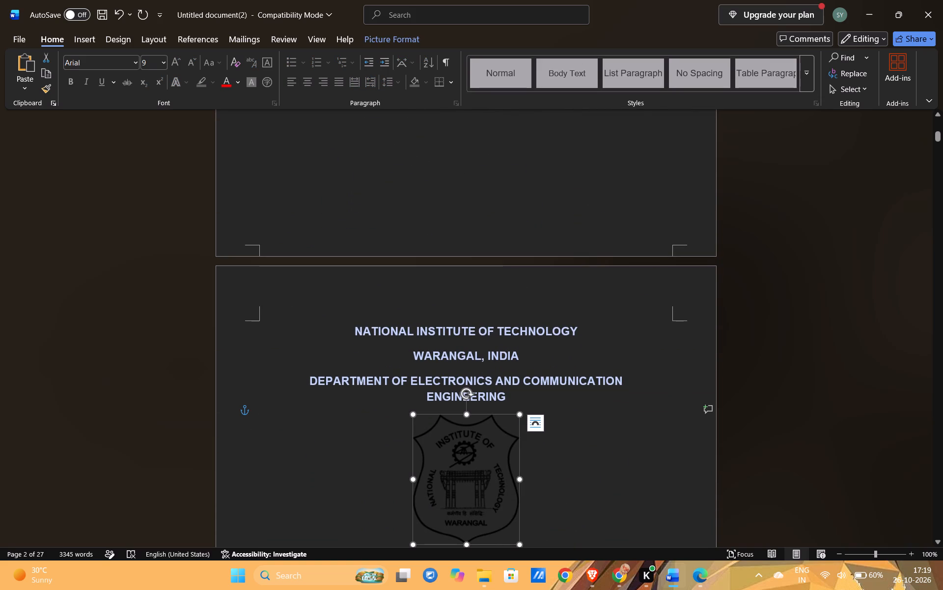
click(521, 413)
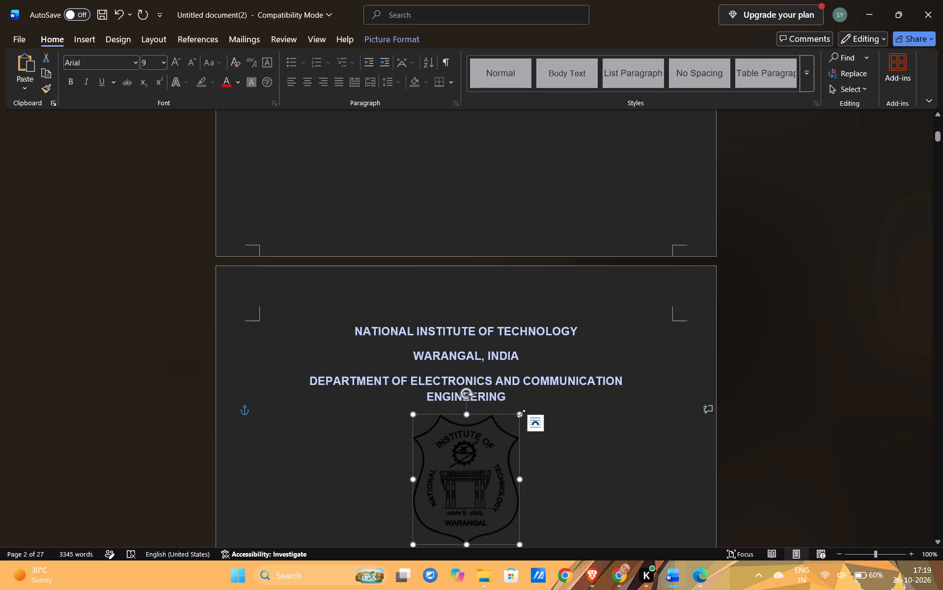
right_click(521, 413)
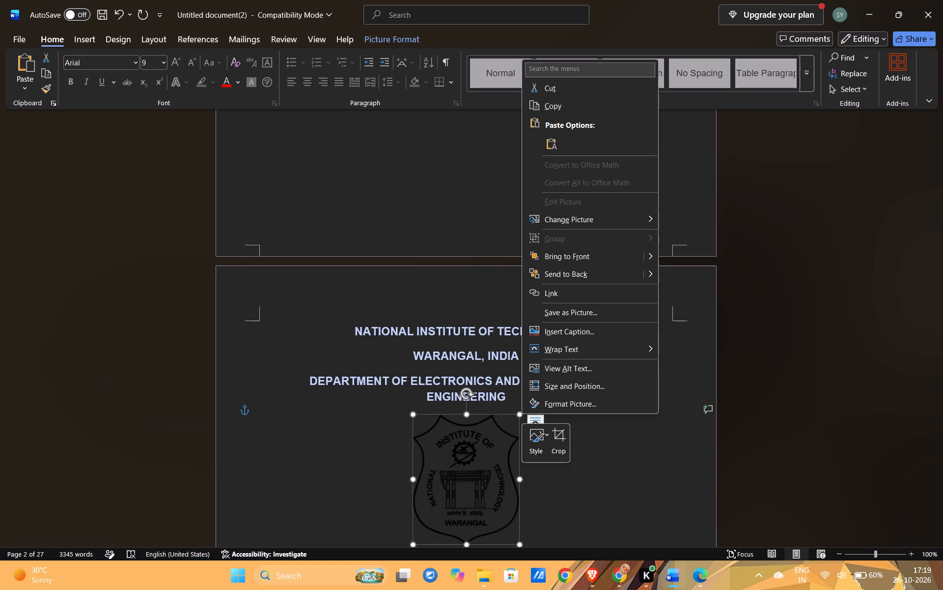
click(559, 83)
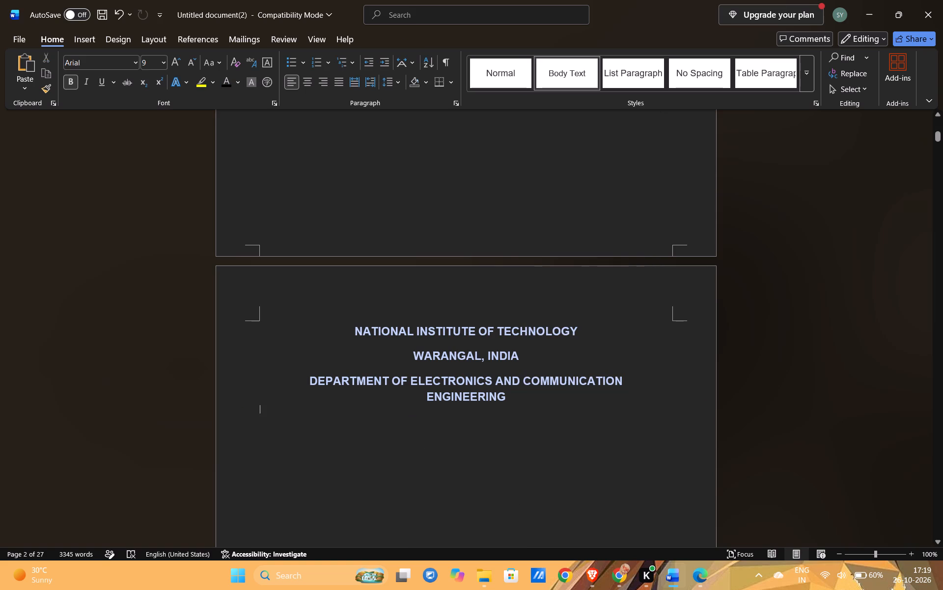
Delete the centred institute, Warangal and department heading lines on page 2.
drag(513, 400, 358, 331)
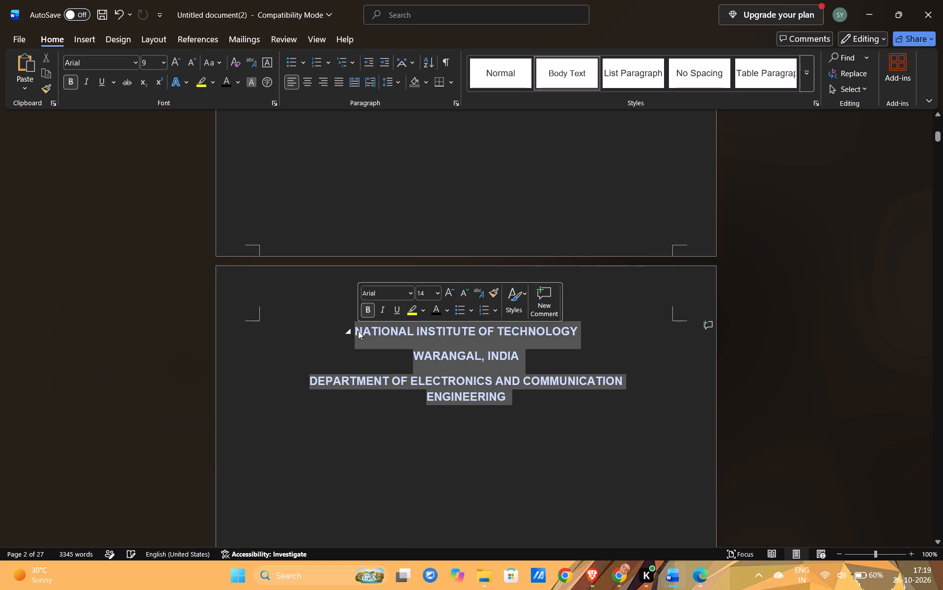
key(BackSpace)
Inspect the emptied certificate page and the table of contents page following it in the draft.
scroll(358, 331, down, 1)
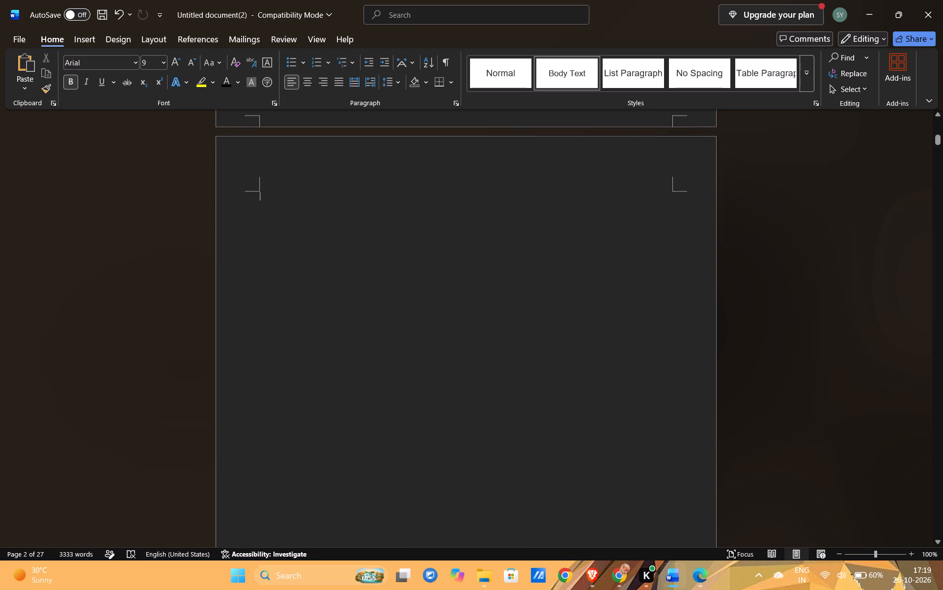
scroll(358, 331, down, 2)
click(358, 331)
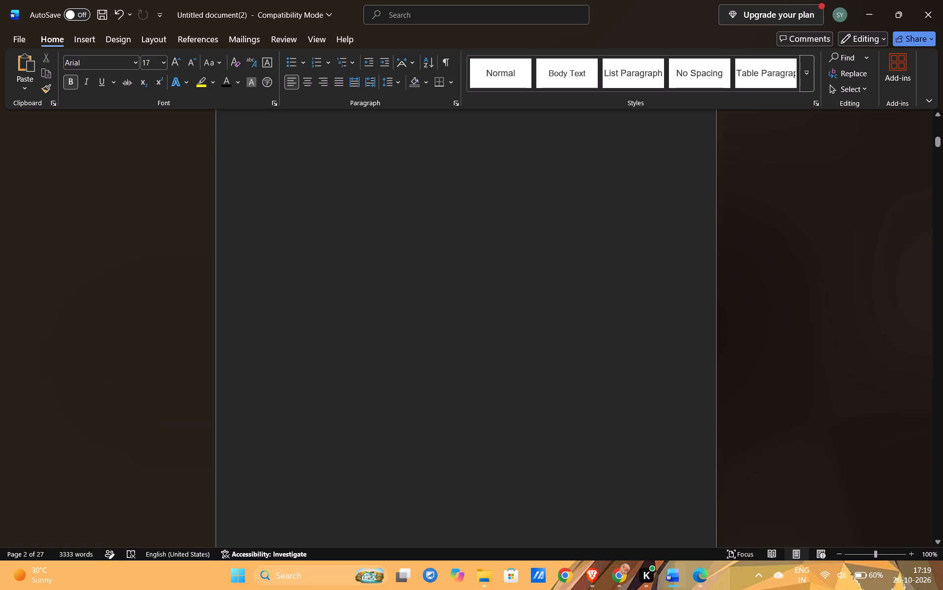
scroll(358, 331, down, 4)
scroll(358, 331, up, 2)
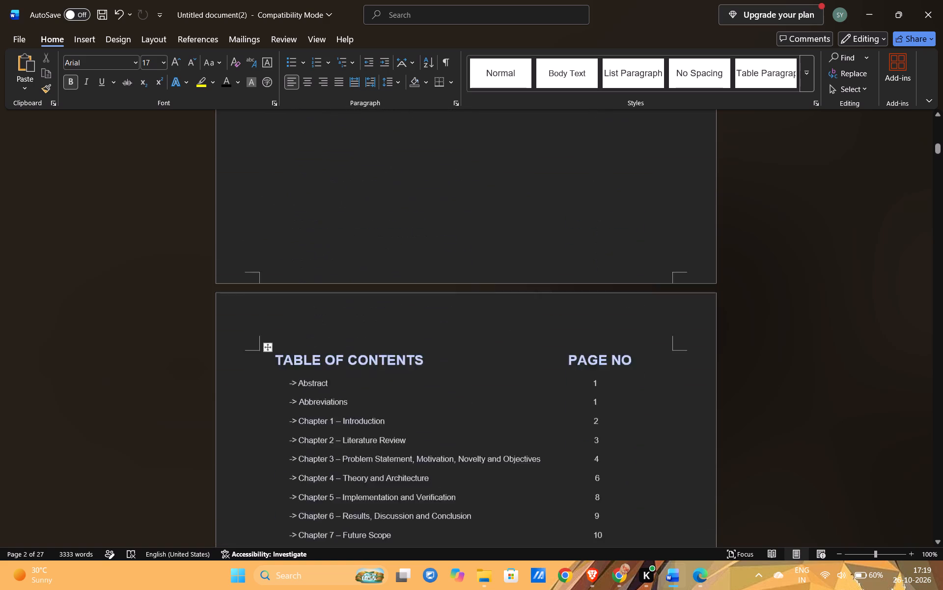
scroll(358, 331, up, 4)
scroll(358, 331, down, 7)
scroll(358, 331, up, 1)
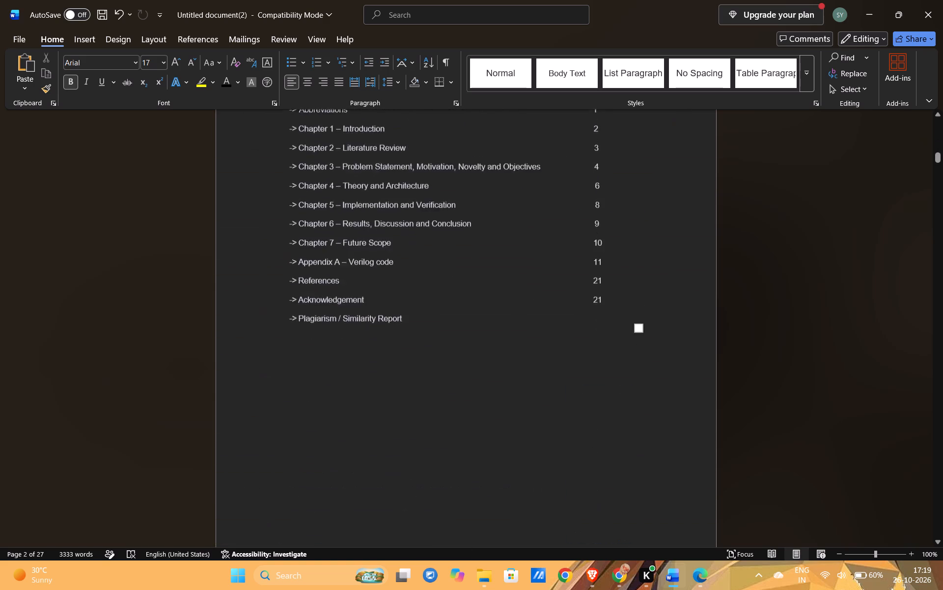
scroll(358, 331, up, 5)
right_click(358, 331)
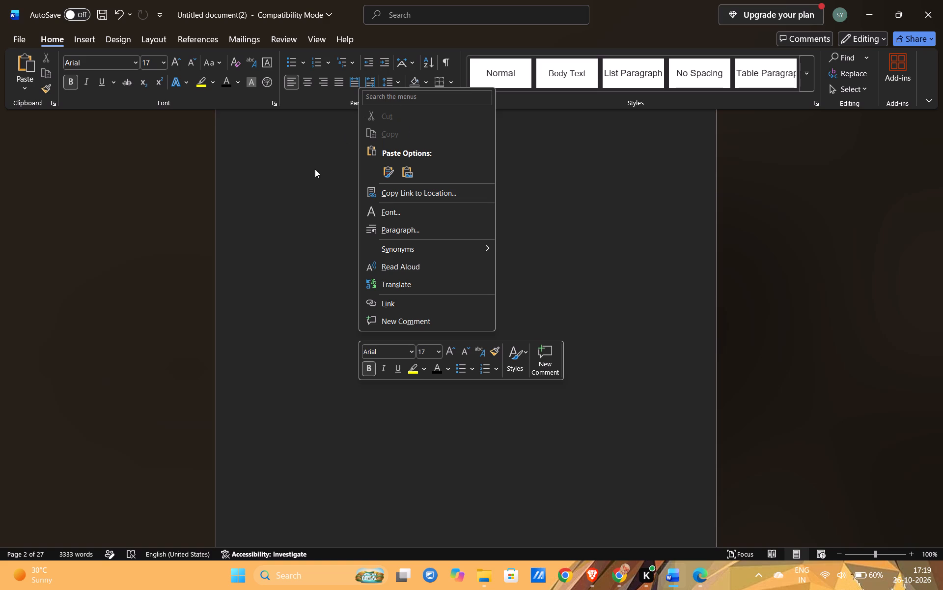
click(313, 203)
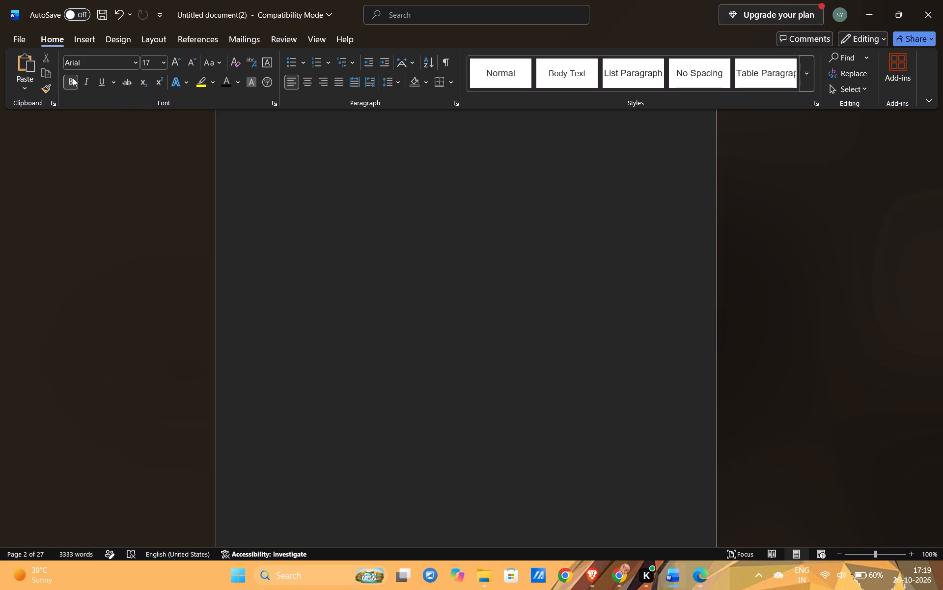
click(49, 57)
Compare the draft's table of contents with the Turnitin PDF in Edge, and examine the highlights on its contents, abstract and abbreviations pages.
scroll(411, 370, down, 5)
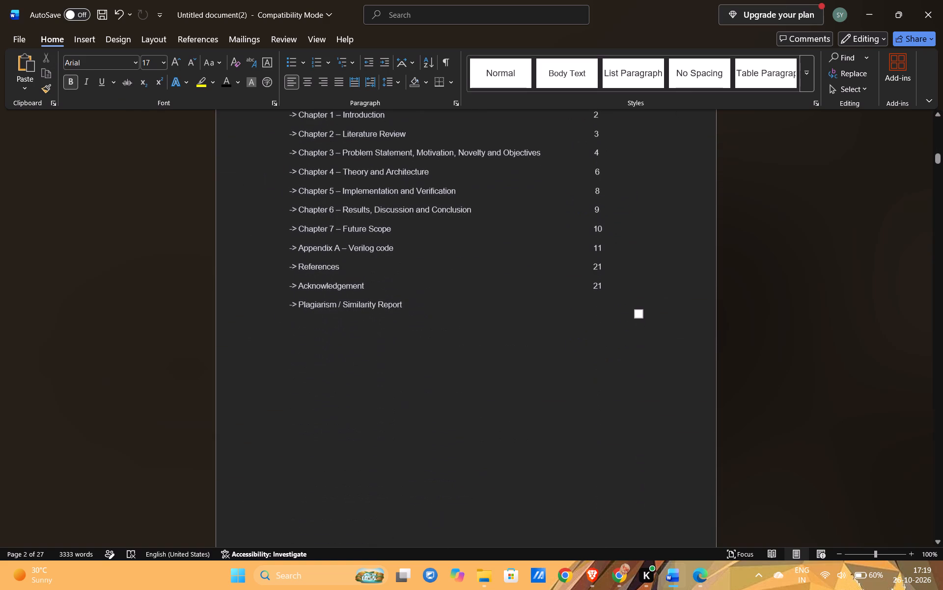
click(707, 579)
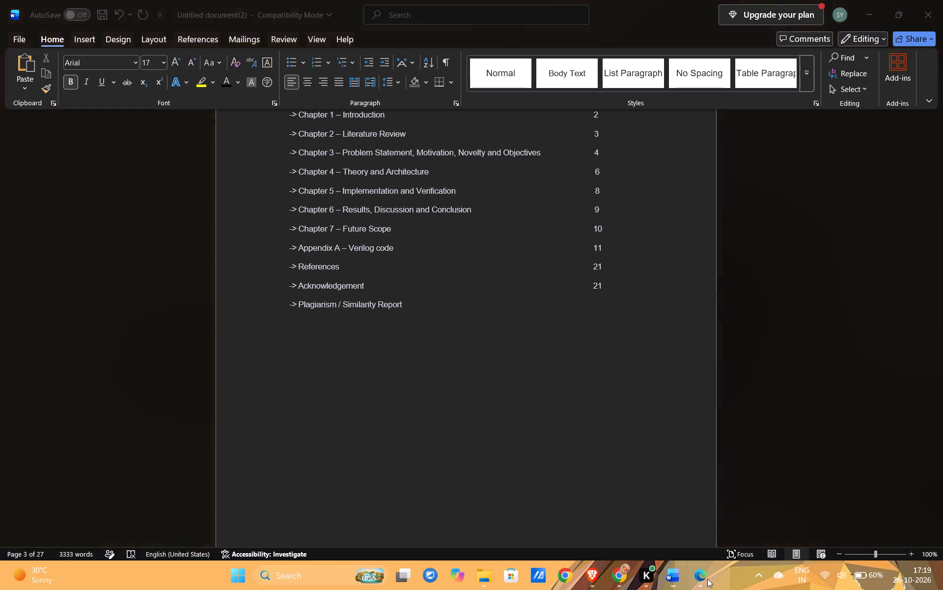
scroll(480, 441, down, 6)
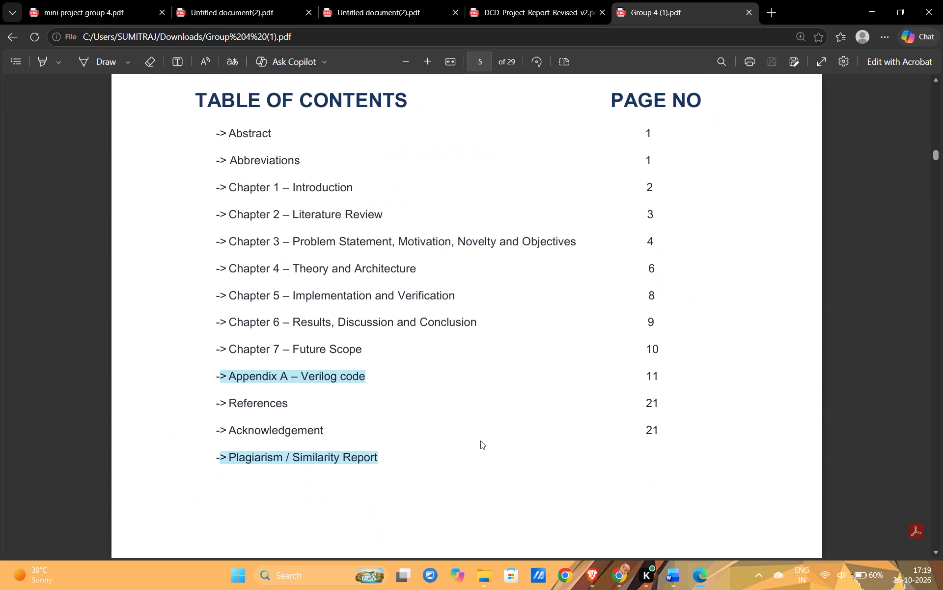
scroll(480, 441, down, 4)
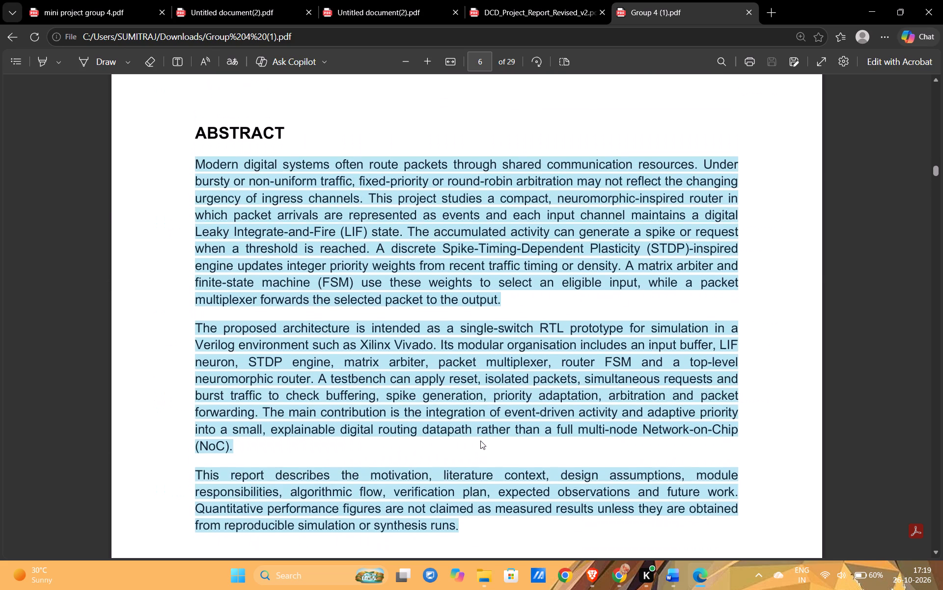
scroll(480, 441, down, 3)
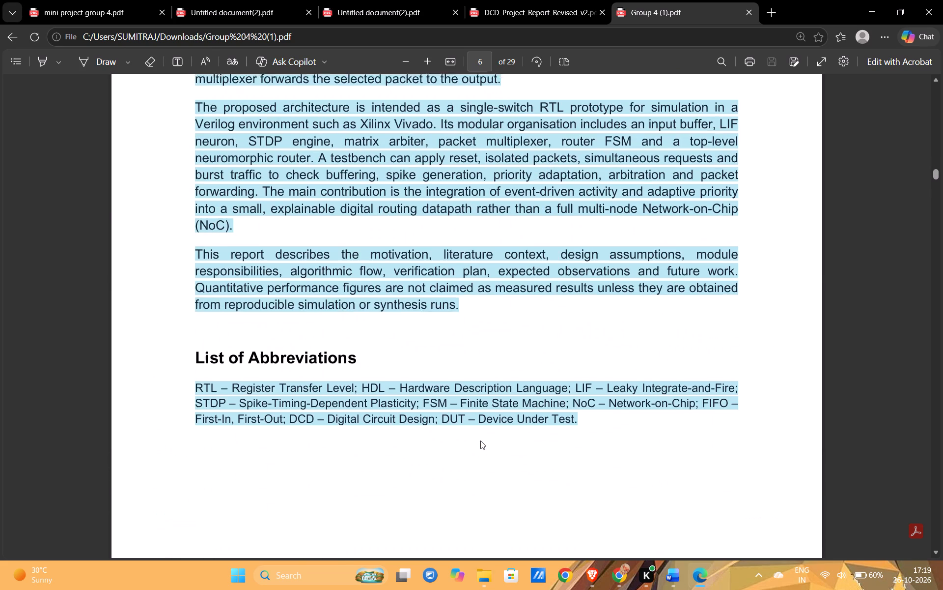
scroll(480, 441, down, 1)
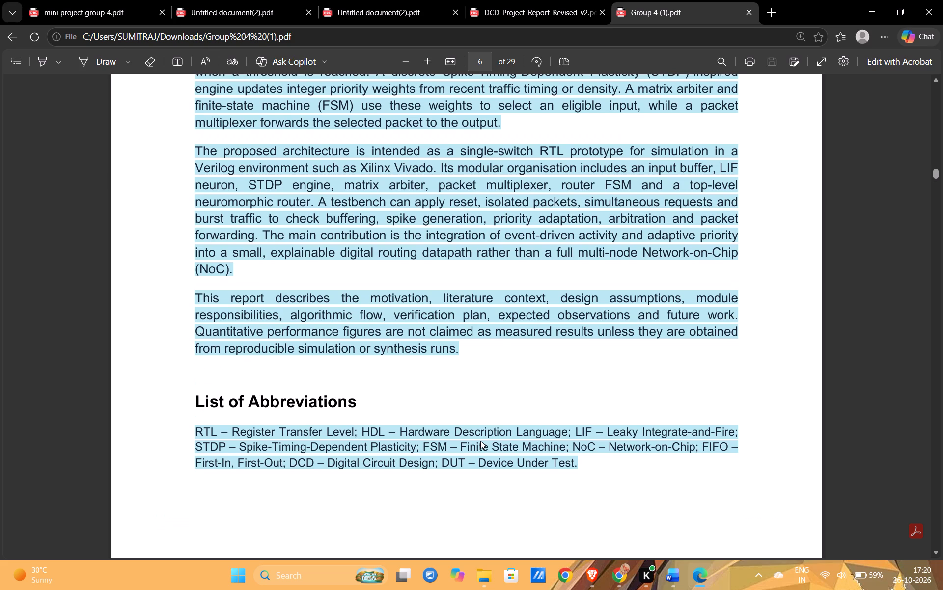
scroll(480, 441, down, 2)
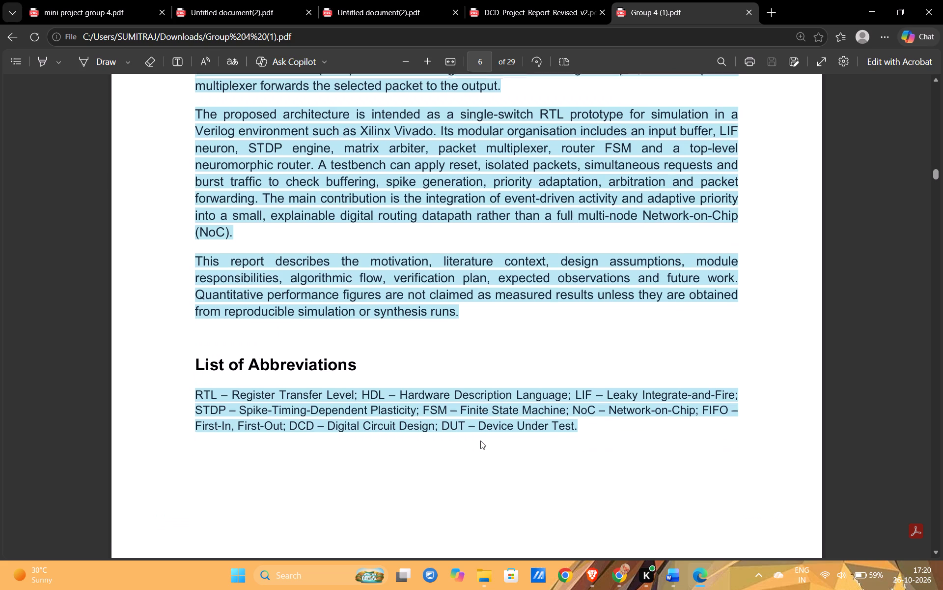
Examine the AI-writing highlights in the report chapters, from the introduction and literature review through the results and future scope pages.
scroll(480, 441, down, 8)
scroll(480, 441, up, 3)
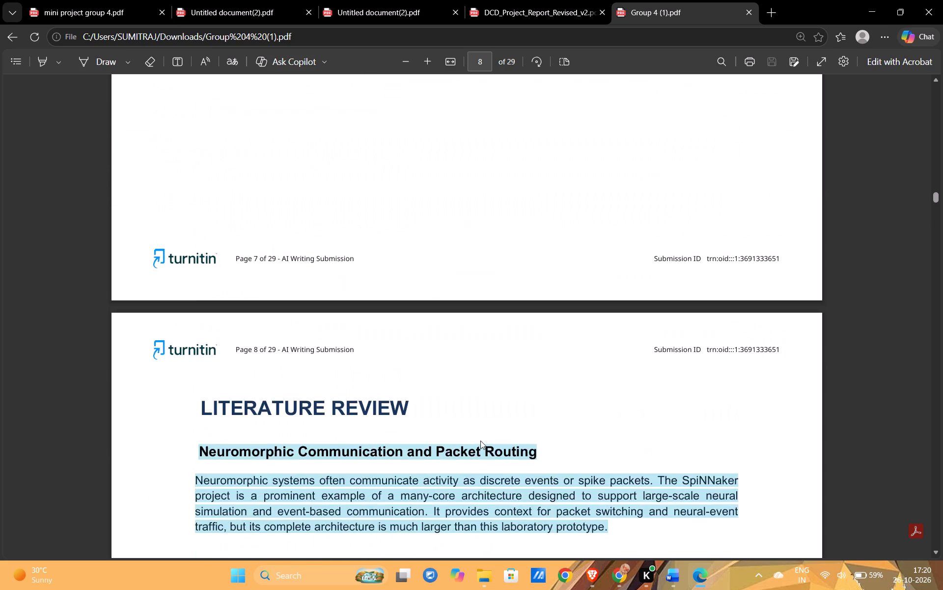
scroll(480, 441, up, 8)
scroll(480, 441, down, 4)
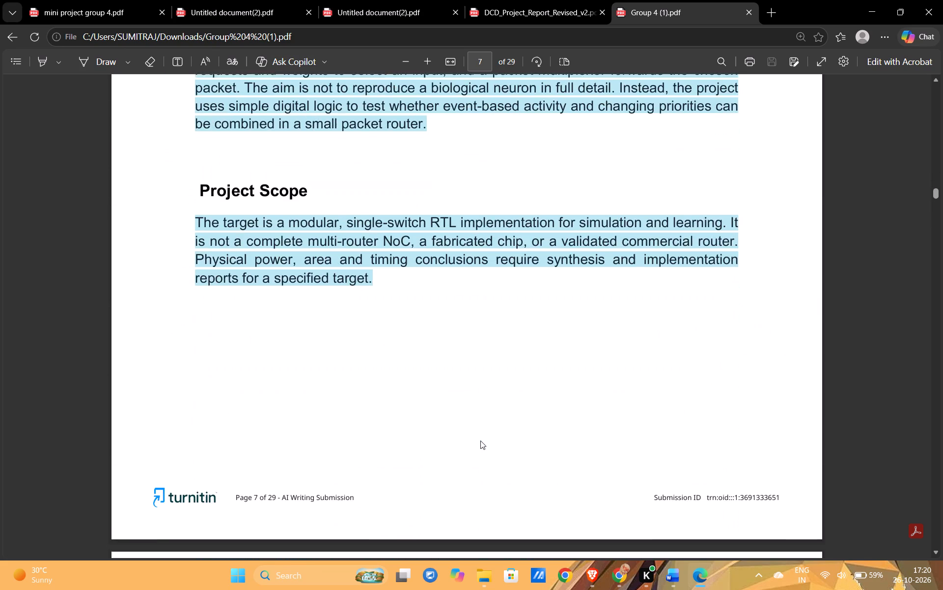
scroll(480, 441, down, 10)
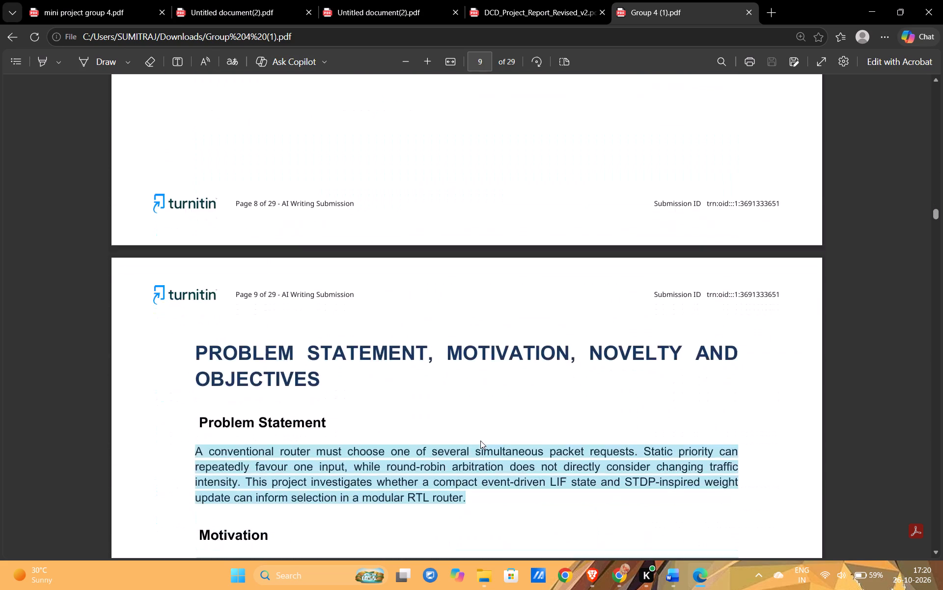
scroll(480, 441, down, 1)
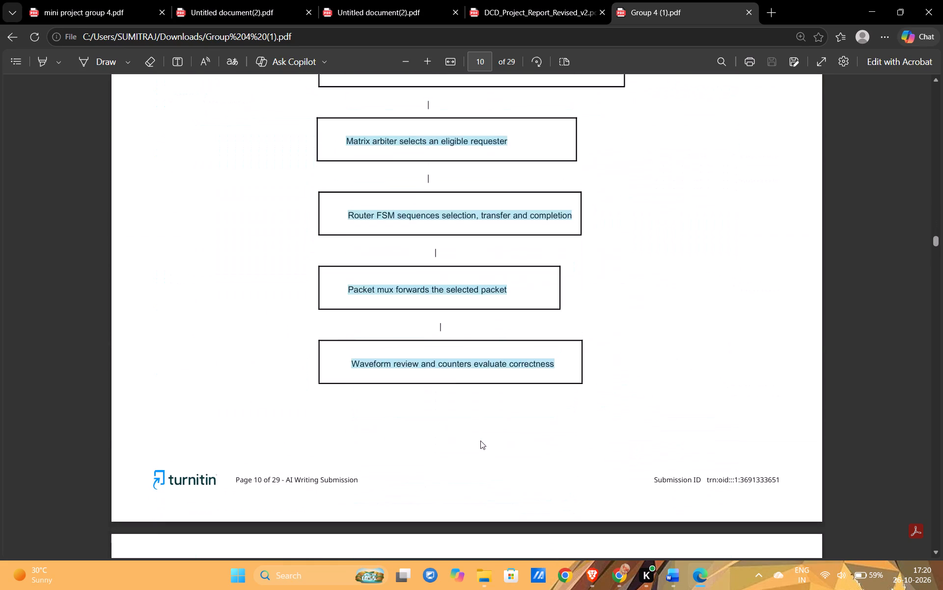
scroll(480, 441, down, 3)
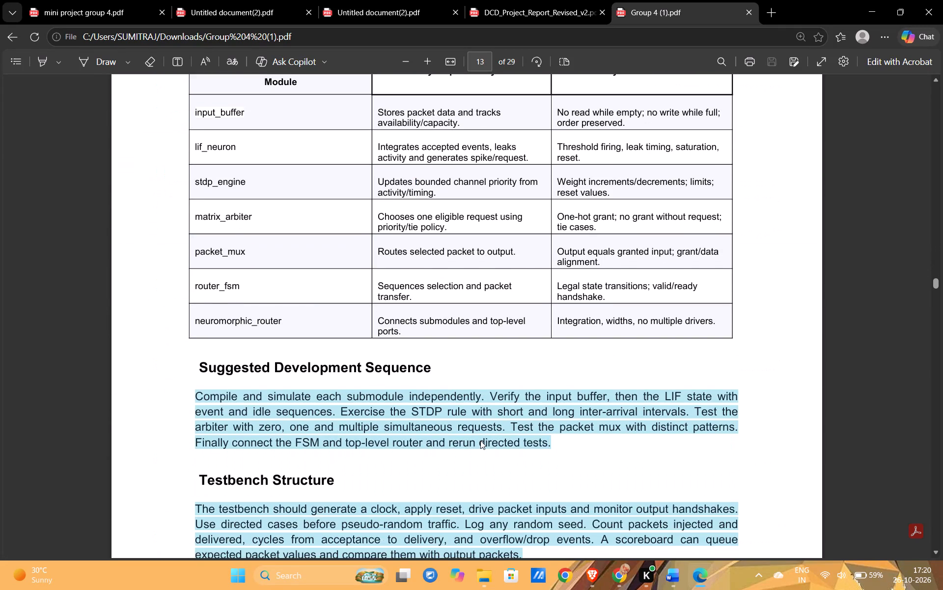
scroll(480, 441, down, 11)
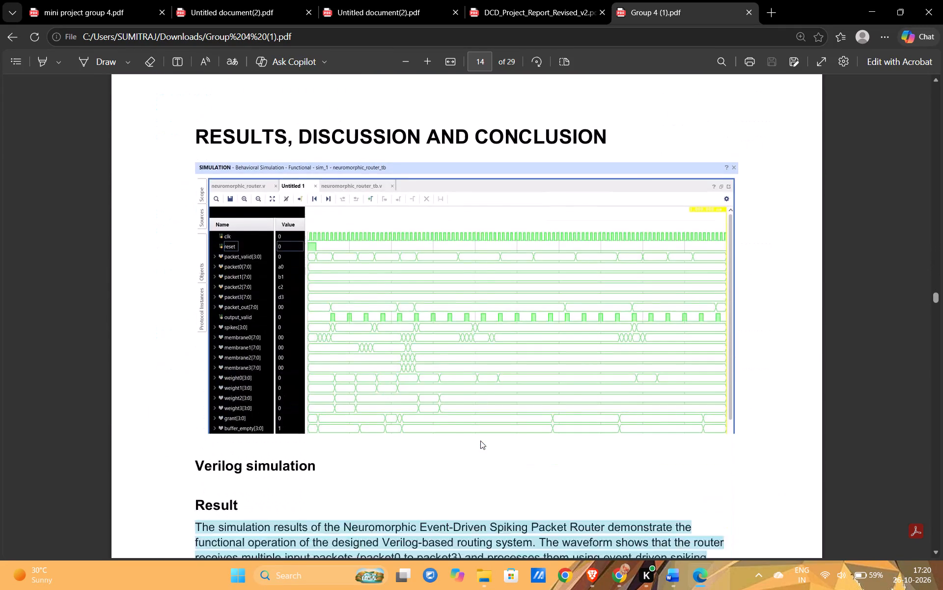
scroll(480, 441, down, 13)
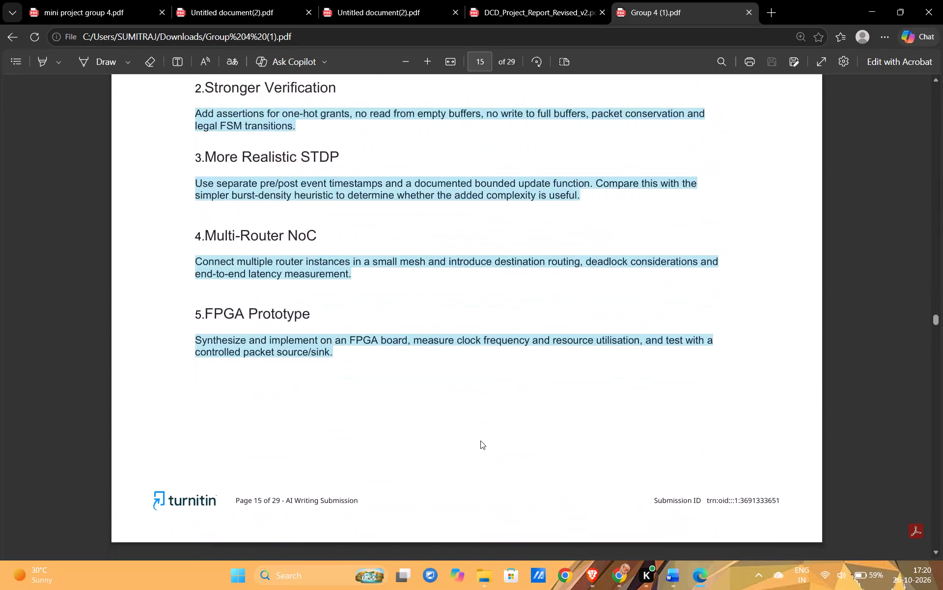
Check the Verilog code appendix and the start of the VERILOG TESTBENCH section for AI-writing highlights.
scroll(480, 441, down, 9)
scroll(480, 441, up, 4)
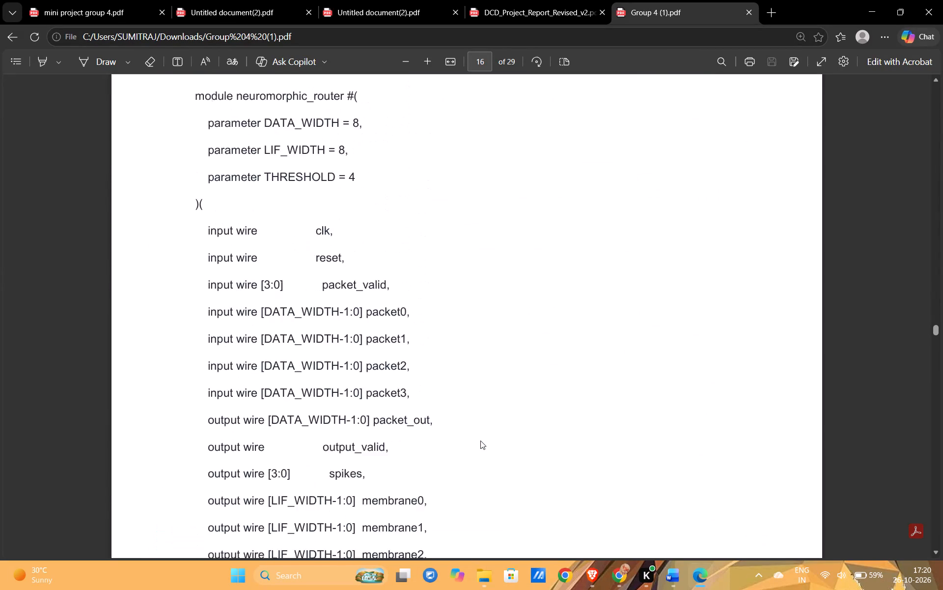
scroll(480, 441, down, 10)
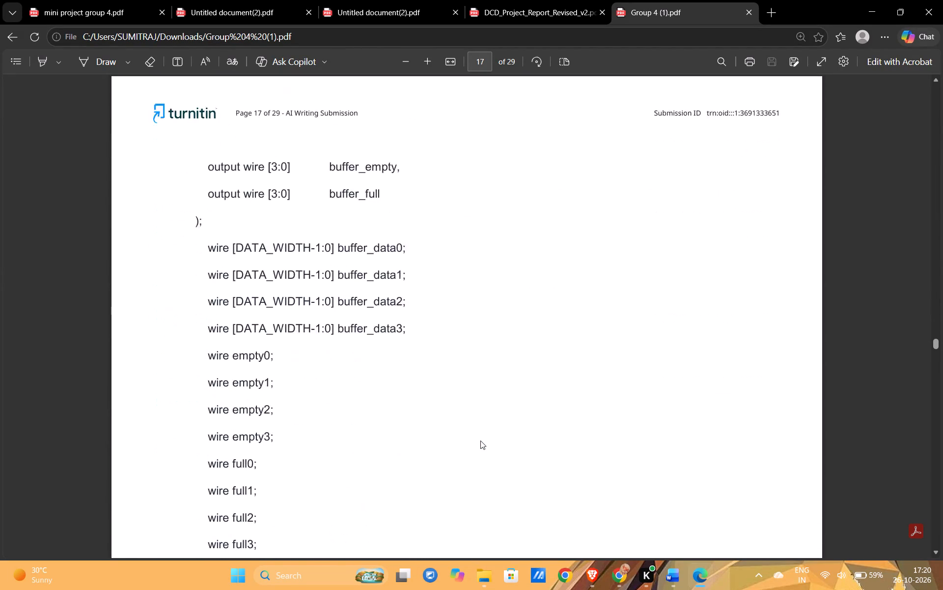
scroll(480, 441, down, 10)
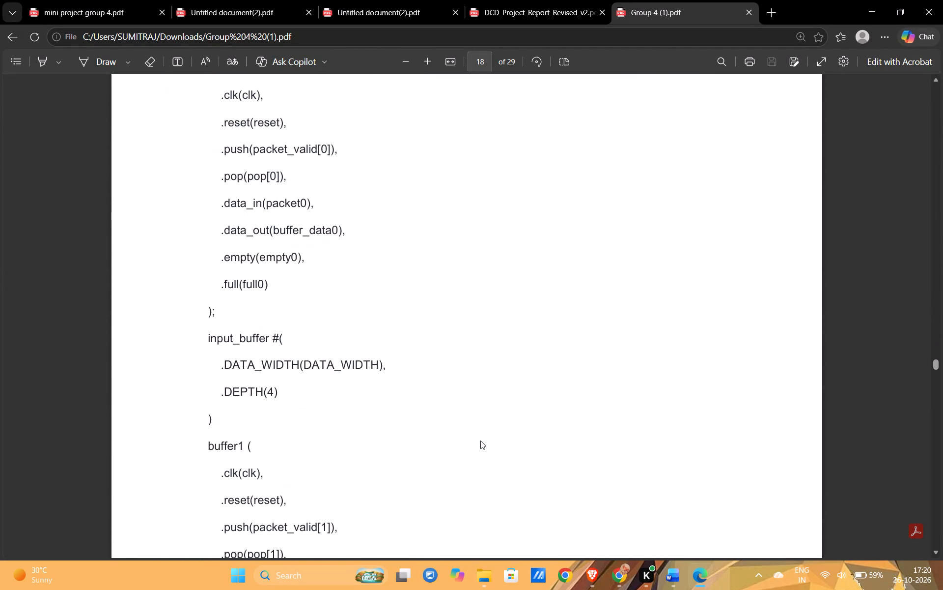
scroll(480, 441, down, 10)
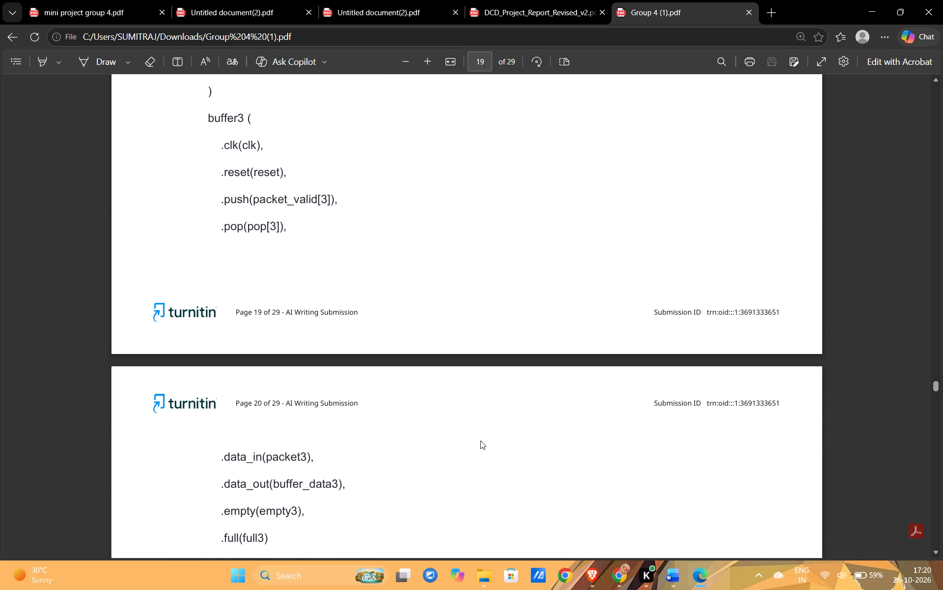
scroll(480, 441, down, 10)
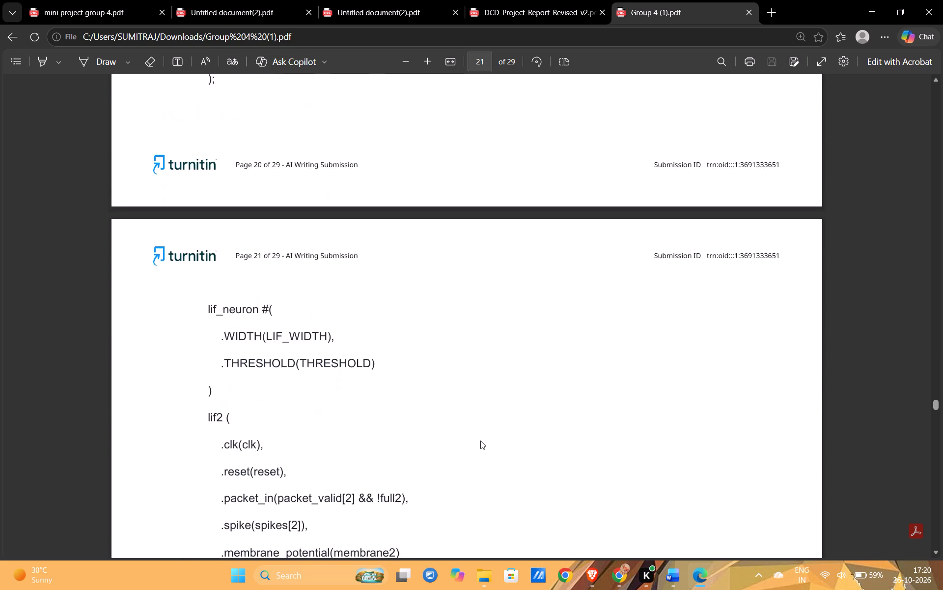
scroll(480, 441, down, 10)
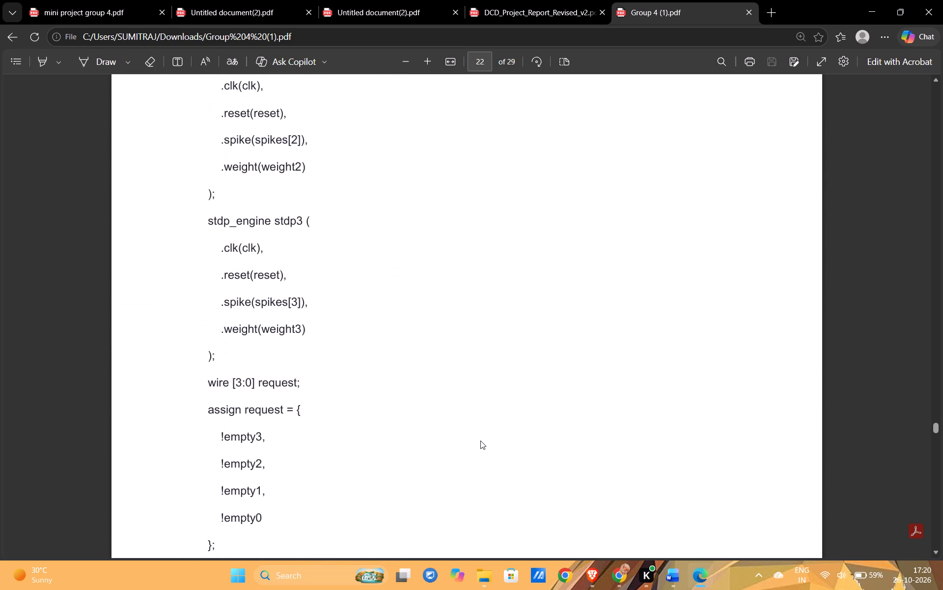
scroll(480, 441, down, 10)
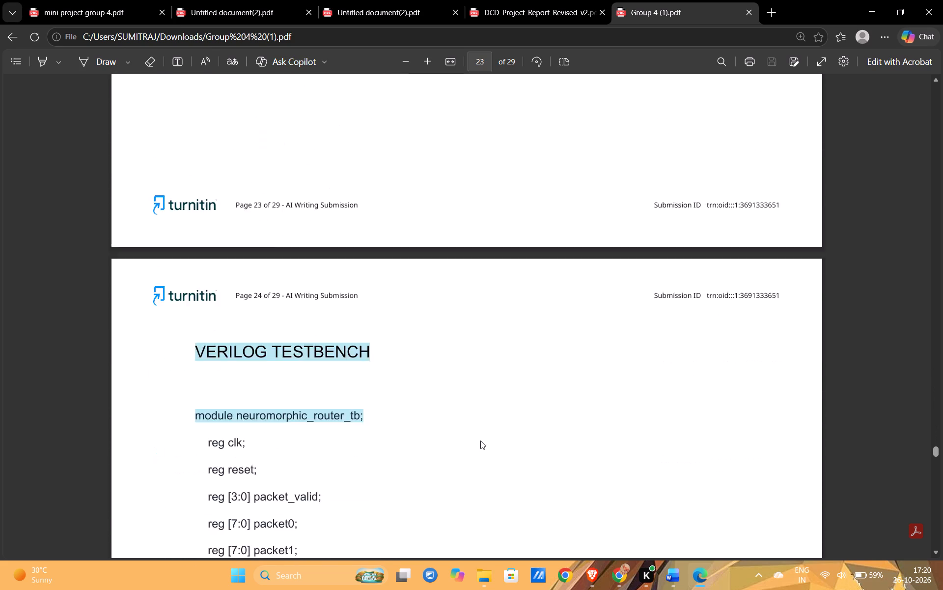
scroll(480, 441, down, 7)
scroll(480, 441, up, 3)
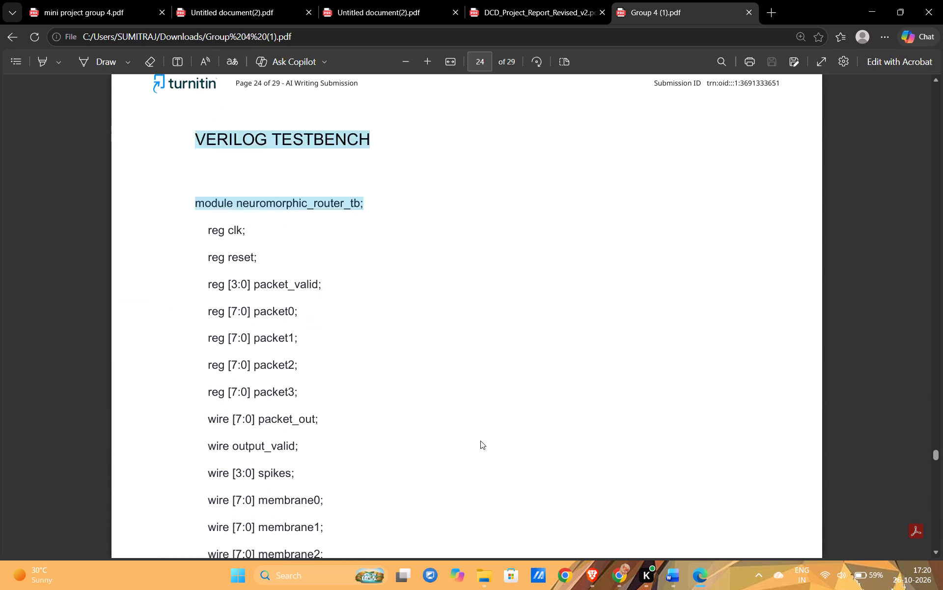
scroll(480, 441, up, 1)
scroll(480, 441, down, 3)
scroll(480, 441, up, 1)
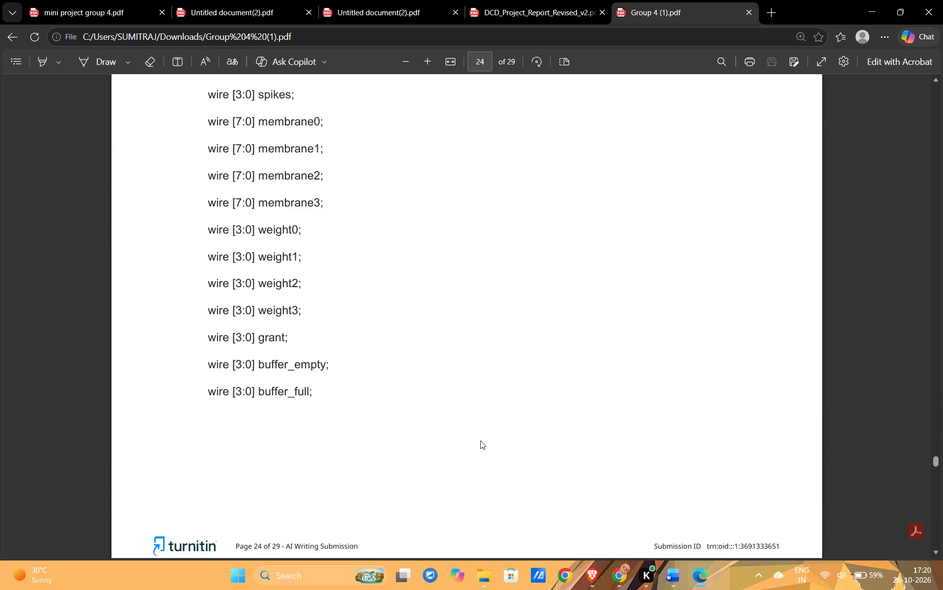
scroll(480, 441, up, 1)
scroll(480, 441, down, 2)
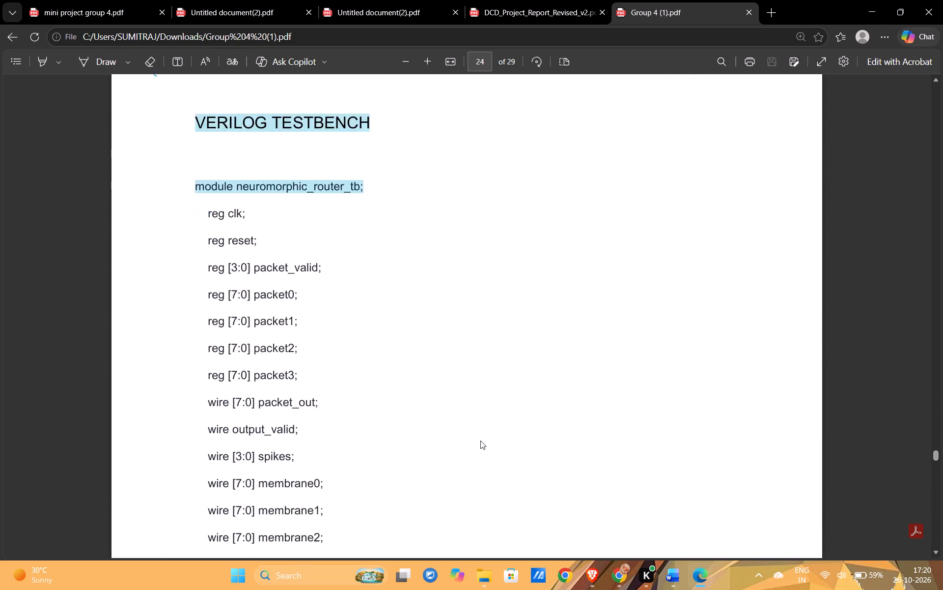
Check the remaining testbench code, the references and the acknowledgement at the end of the Turnitin PDF for highlights.
scroll(480, 441, down, 19)
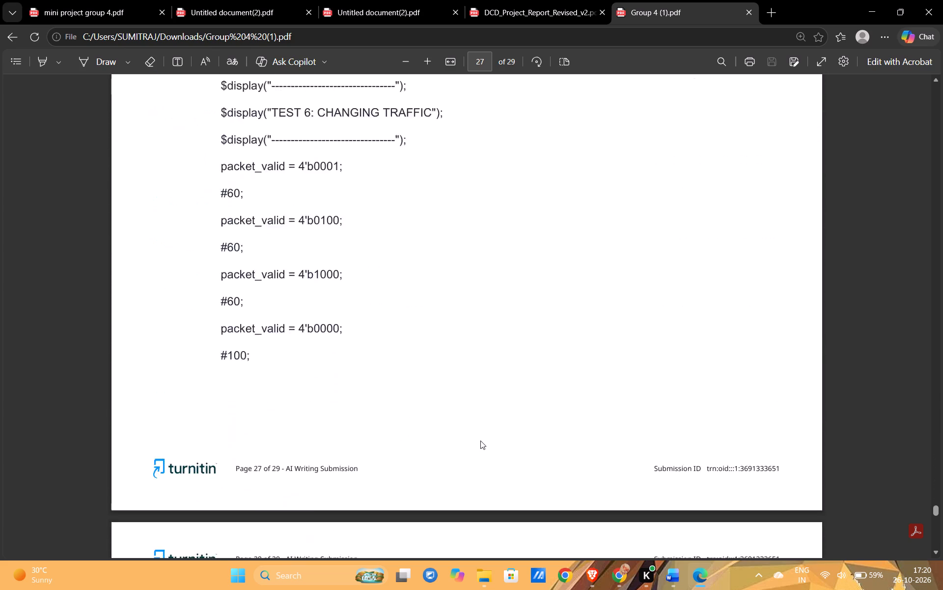
scroll(480, 441, down, 8)
scroll(480, 441, up, 5)
scroll(480, 441, right, 1)
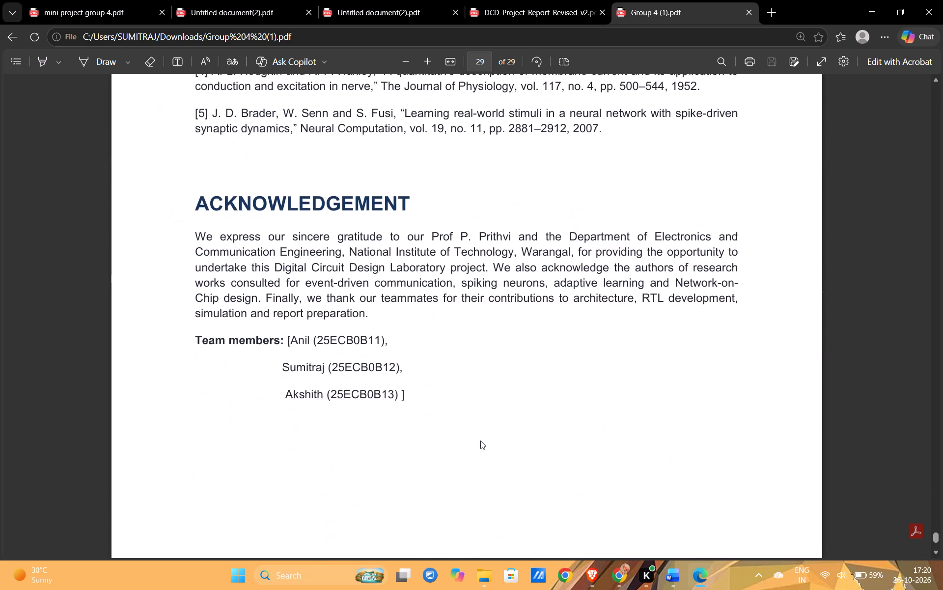
scroll(480, 441, up, 4)
scroll(480, 441, right, 1)
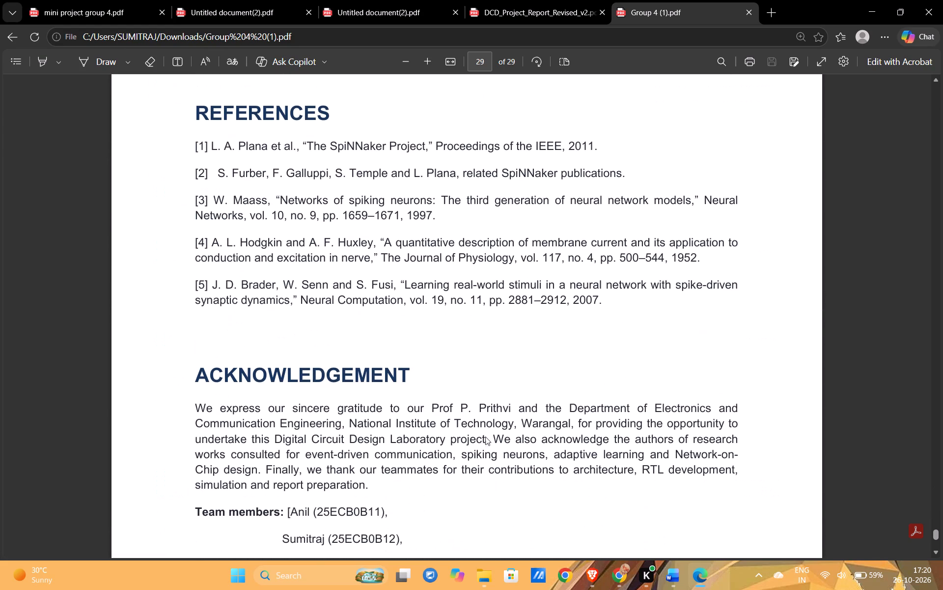
Switch back to the Untitled document(2) draft in Word.
click(671, 573)
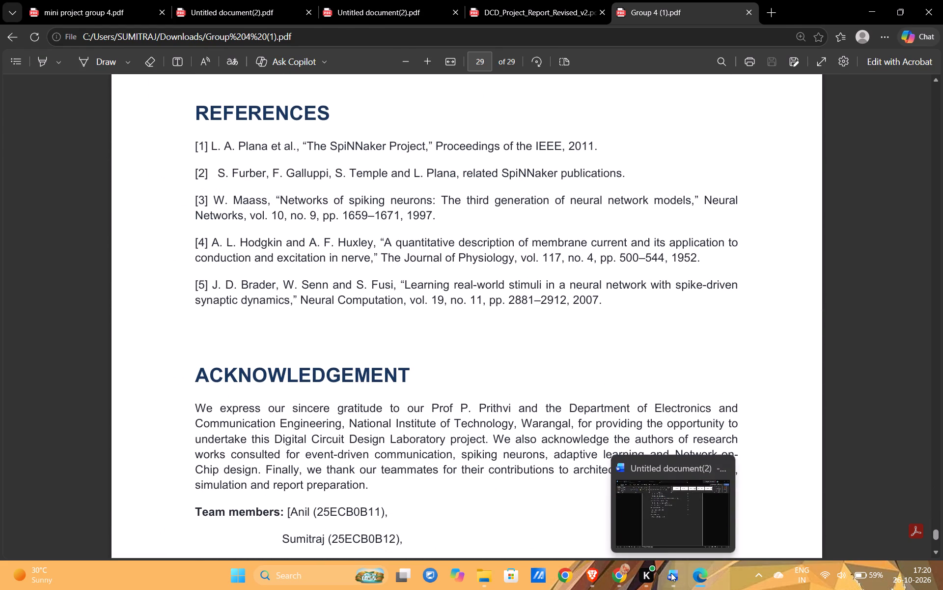
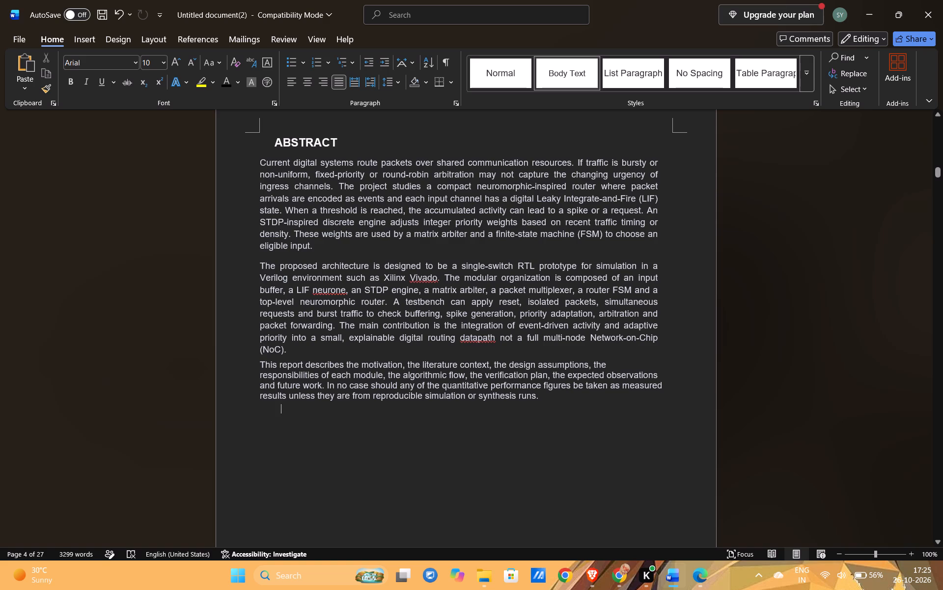
Pause the song playing in Brave through the Windows quick settings.
click(840, 576)
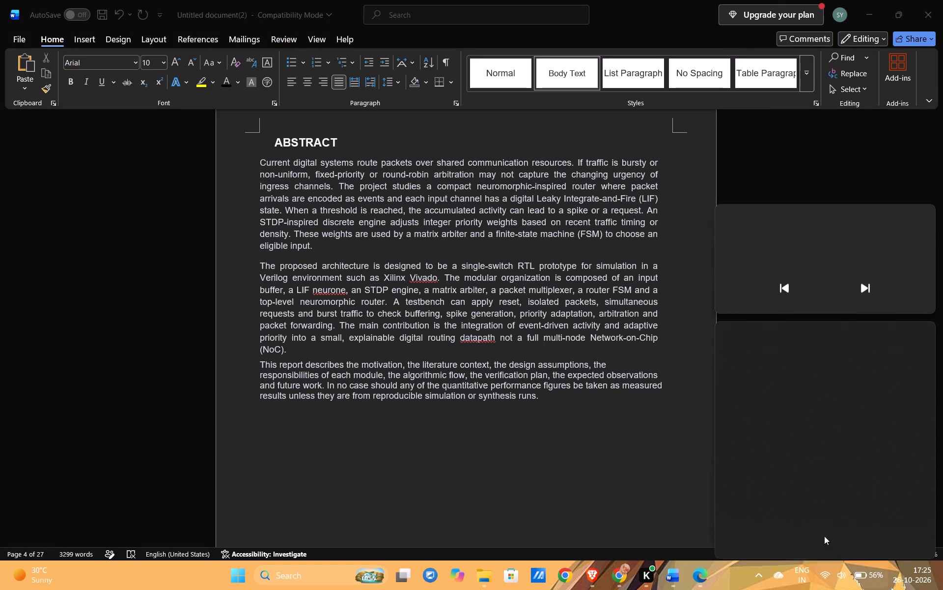
click(829, 289)
click(711, 265)
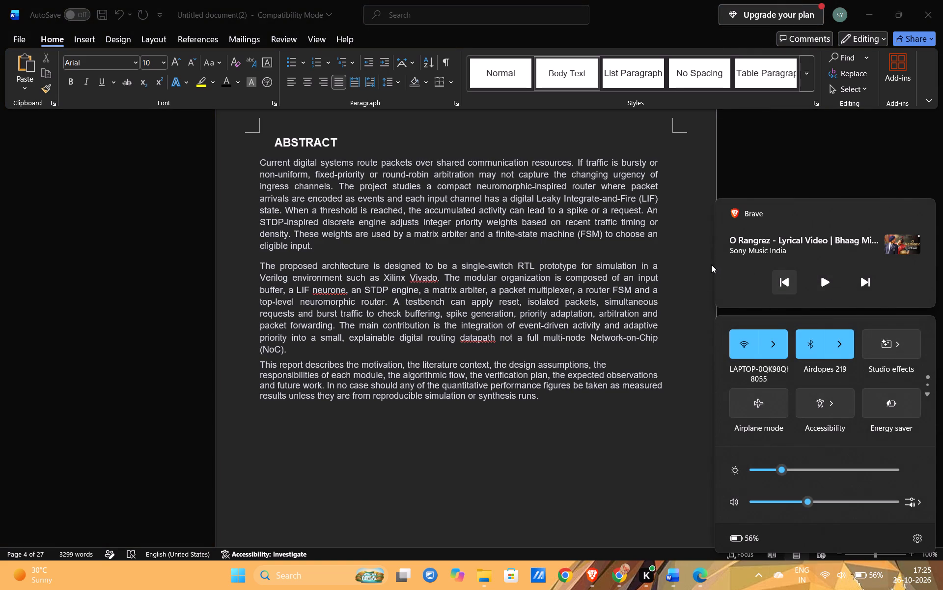
click(681, 255)
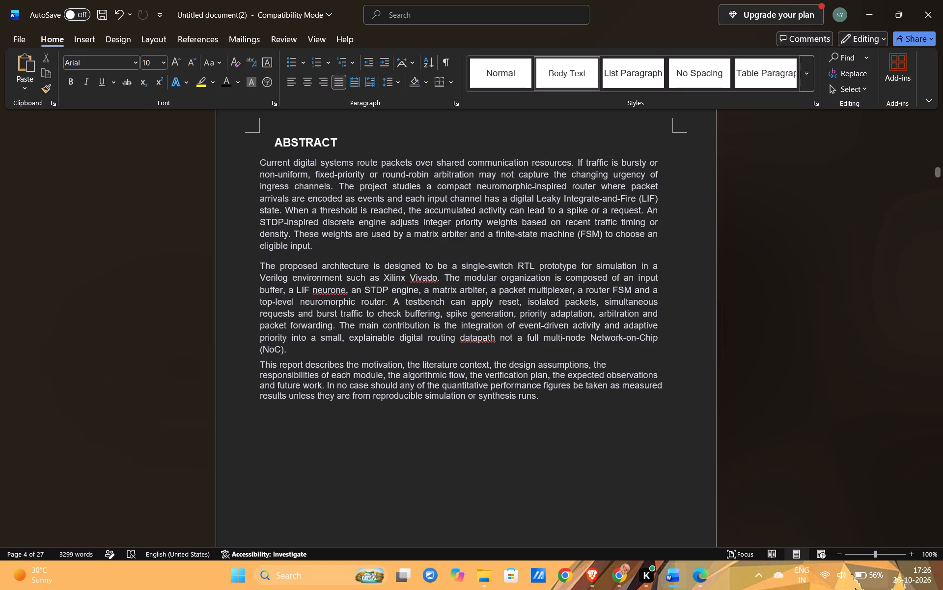
Raise the screen brightness to roughly 70% in the Windows quick settings.
click(835, 574)
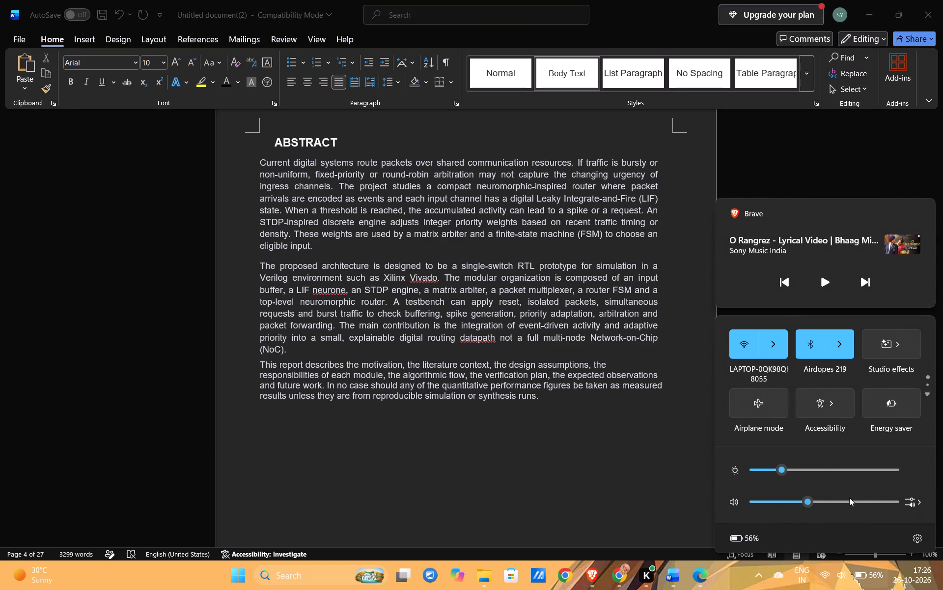
click(855, 467)
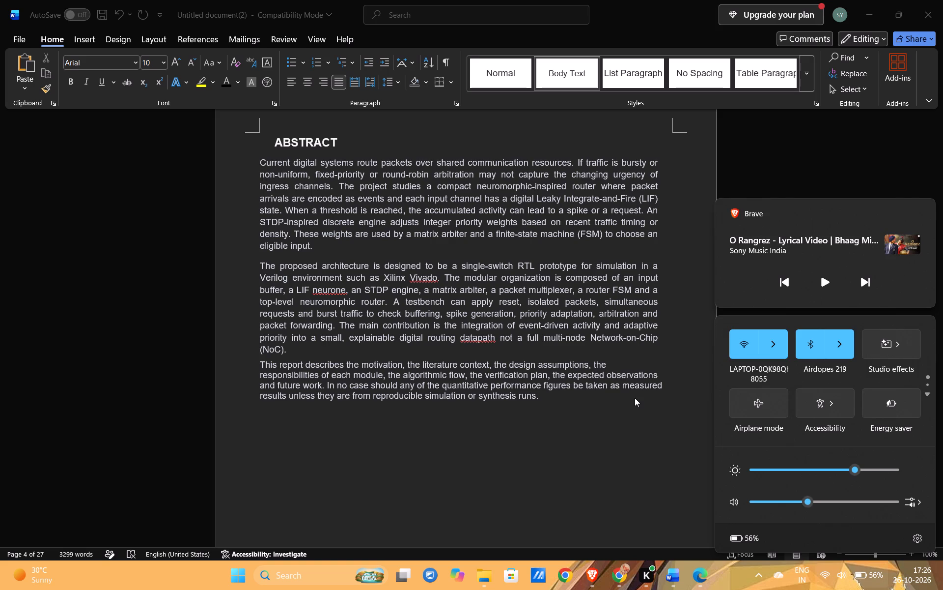
Delete the abstract's opening two sentences, from "Current digital systems" to "ingress channels", with the leftover period, keeping the remaining text below the heading.
click(635, 398)
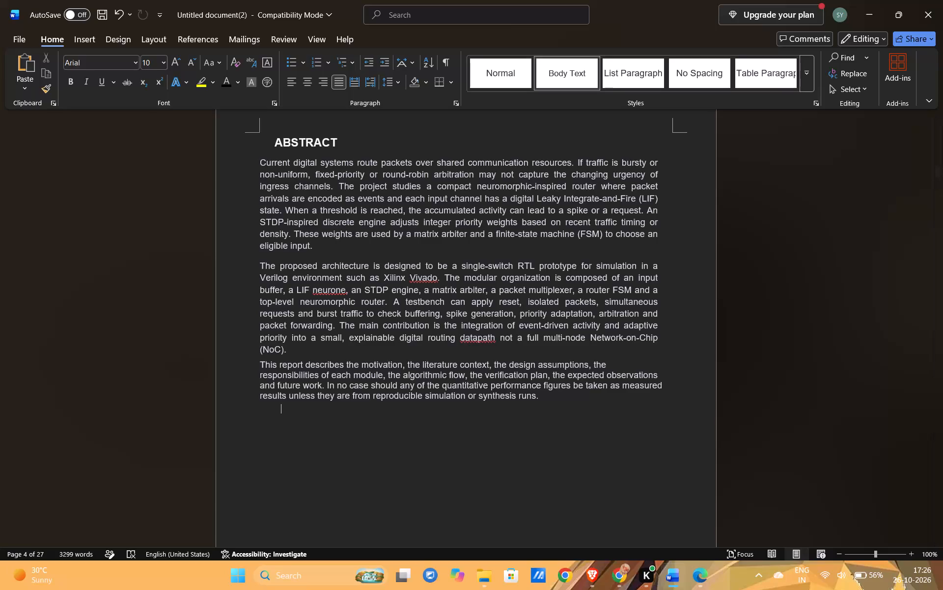
ctrl+scroll(448, 444, up, 3)
scroll(448, 444, up, 1)
scroll(448, 444, down, 1)
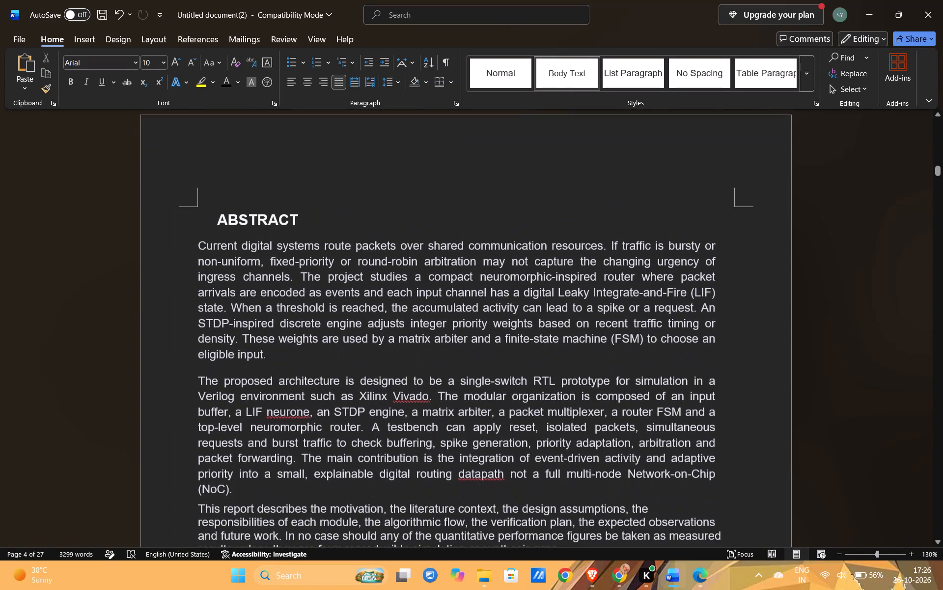
scroll(448, 444, down, 1)
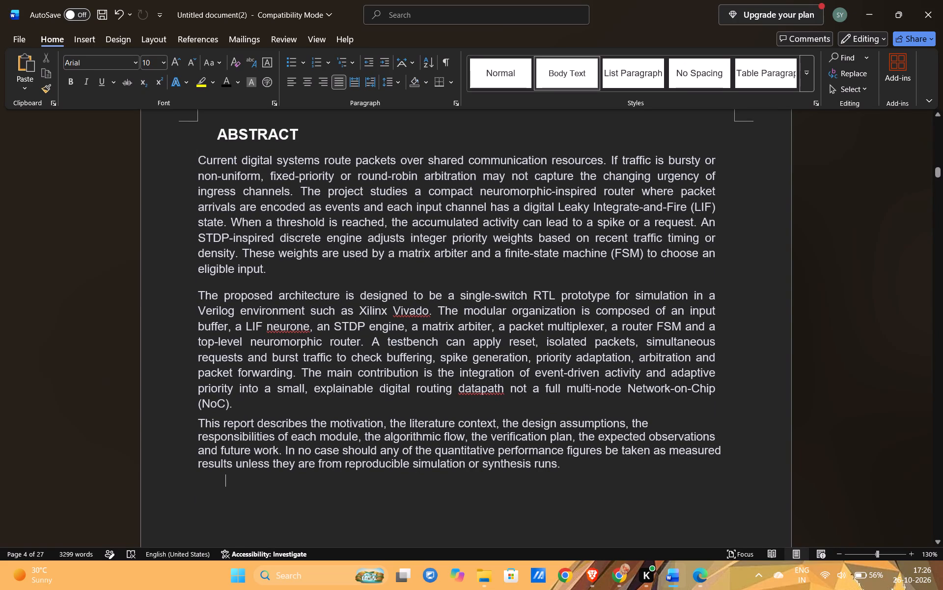
drag(198, 155, 278, 196)
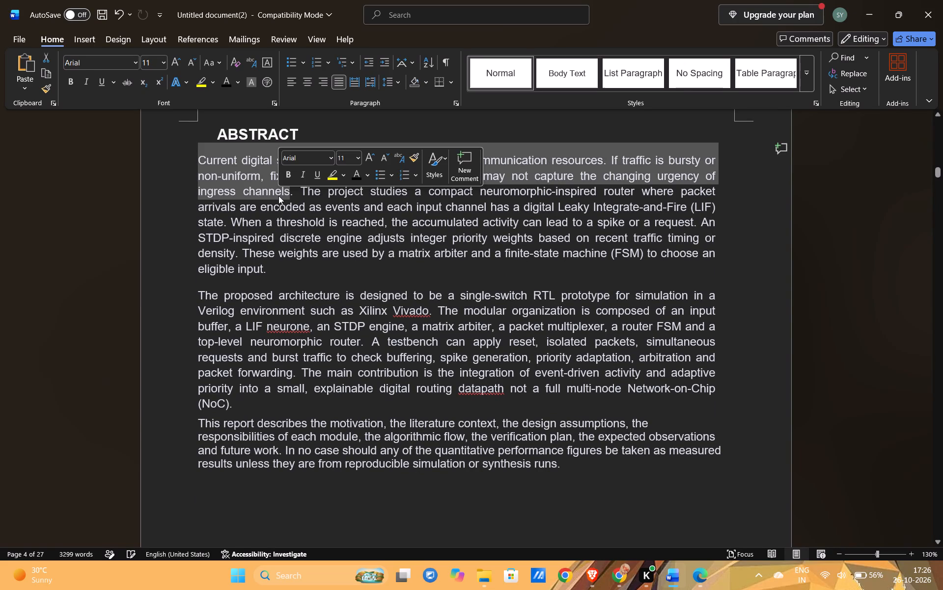
key(BackSpace)
key(BackSpace)
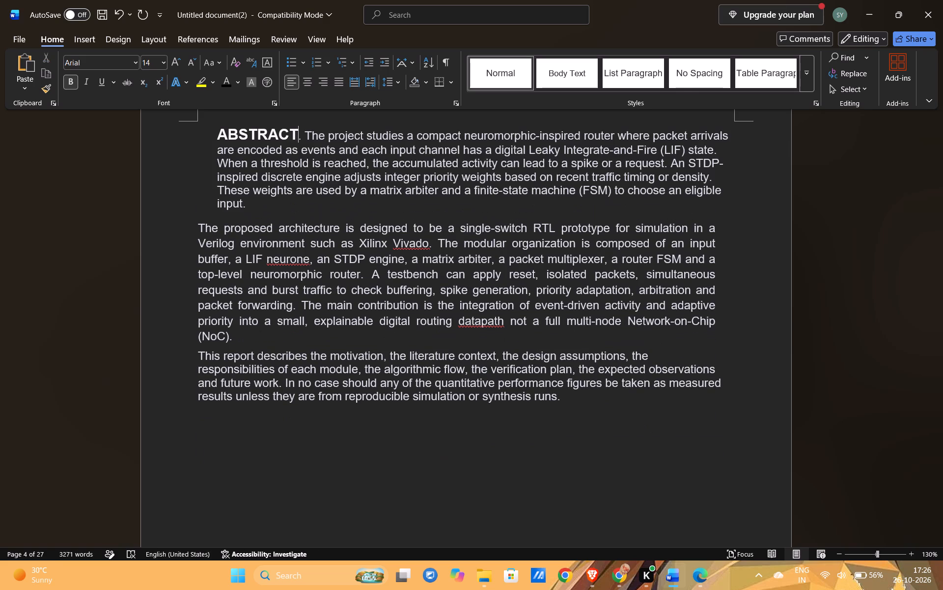
key(Return)
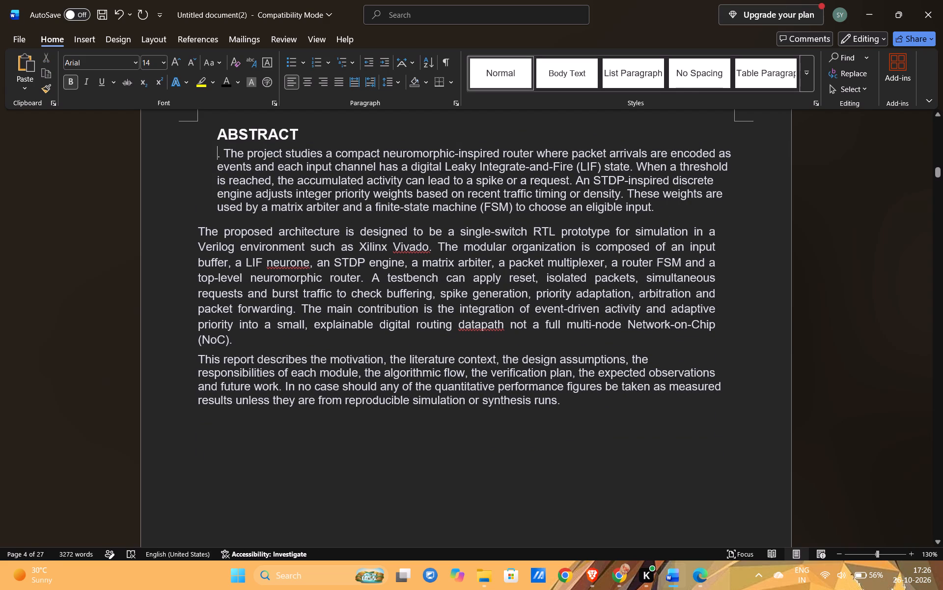
click(224, 152)
key(BackSpace)
key(BackSpace)
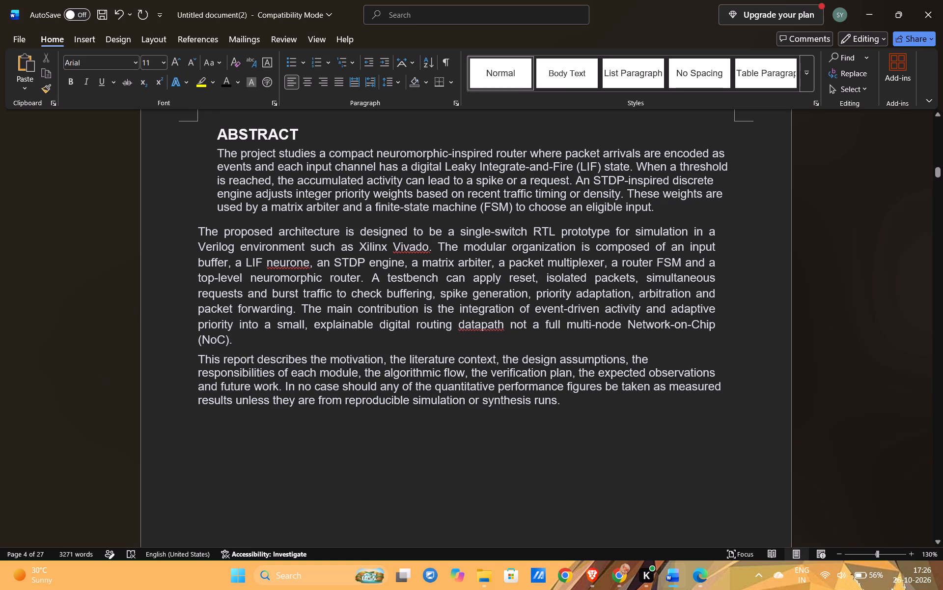
Delete the rest of the abstract's first paragraph, from "The project studies" to "an eligible input".
drag(220, 154, 426, 217)
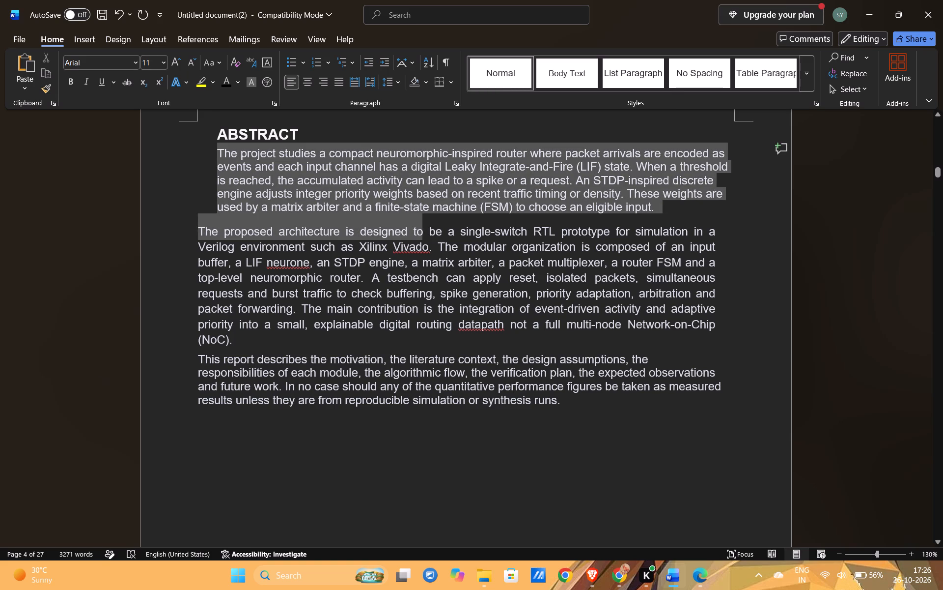
drag(426, 217, 680, 204)
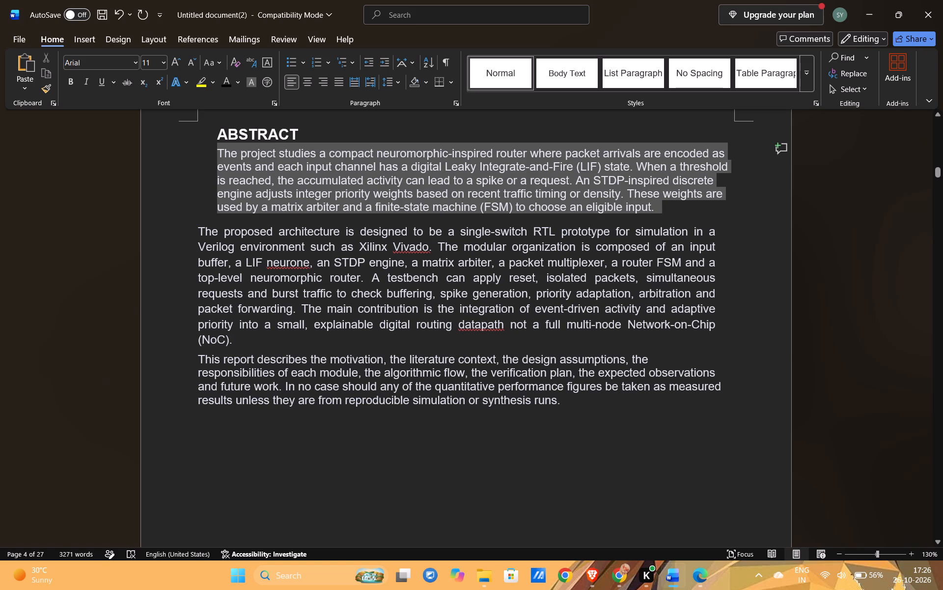
drag(680, 204, 657, 206)
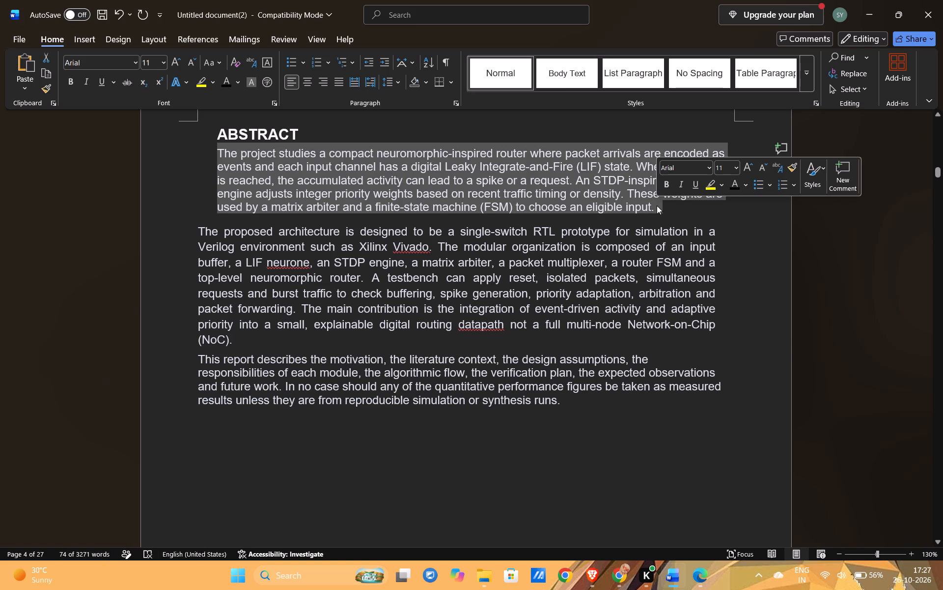
key(BackSpace)
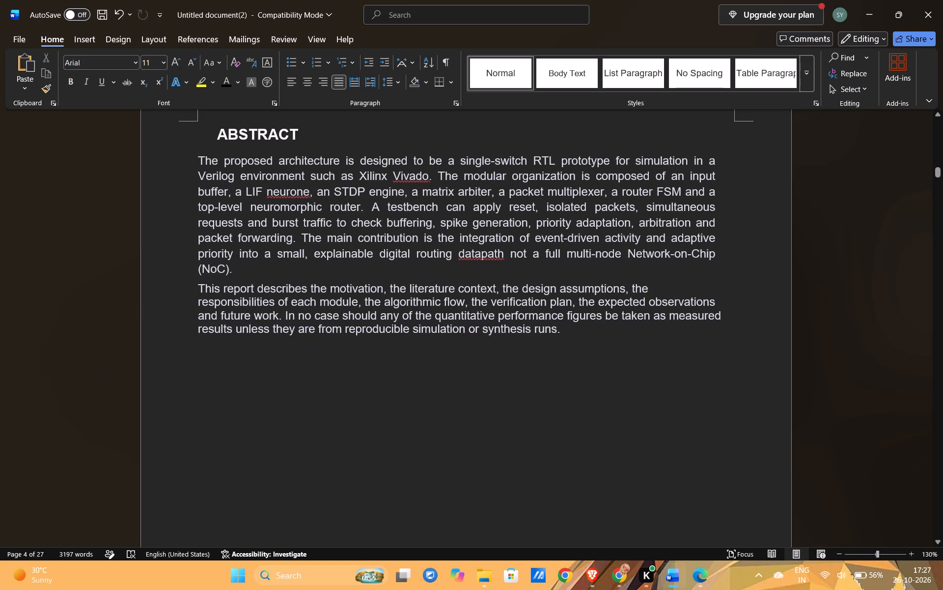
Insert an empty, unindented line between the ABSTRACT heading and the paragraph starting "The proposed architecture".
click(318, 147)
click(293, 144)
click(259, 141)
click(259, 141)
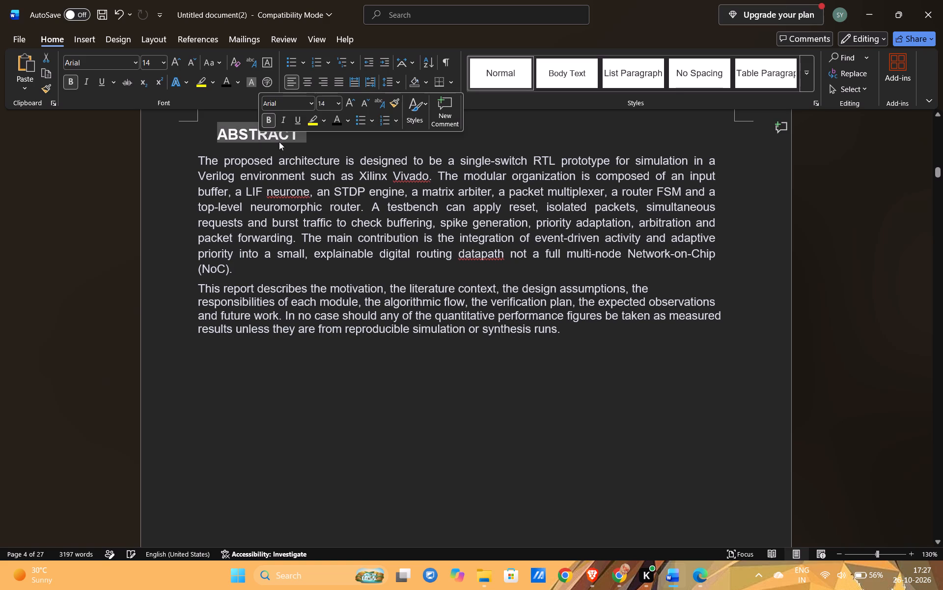
click(315, 141)
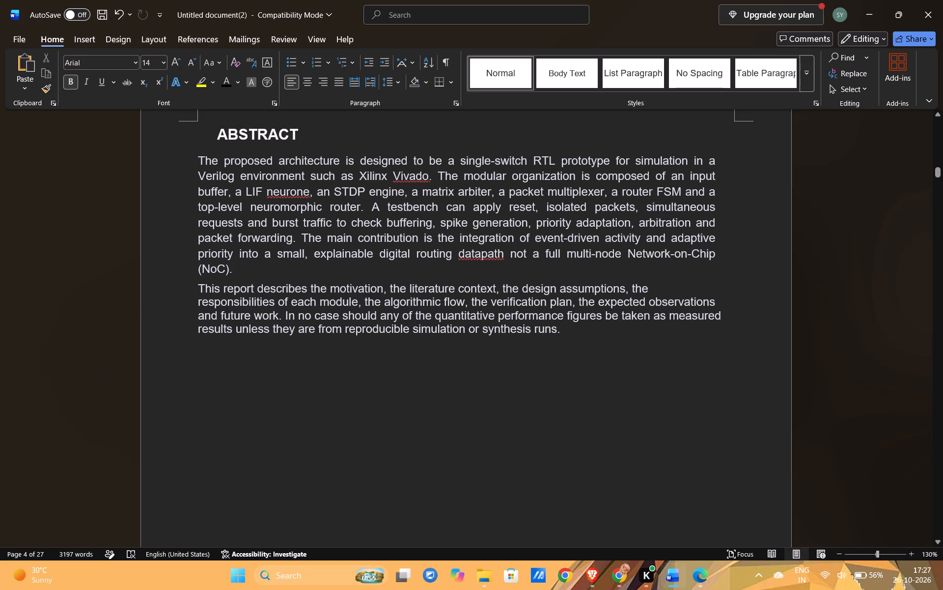
key(Return)
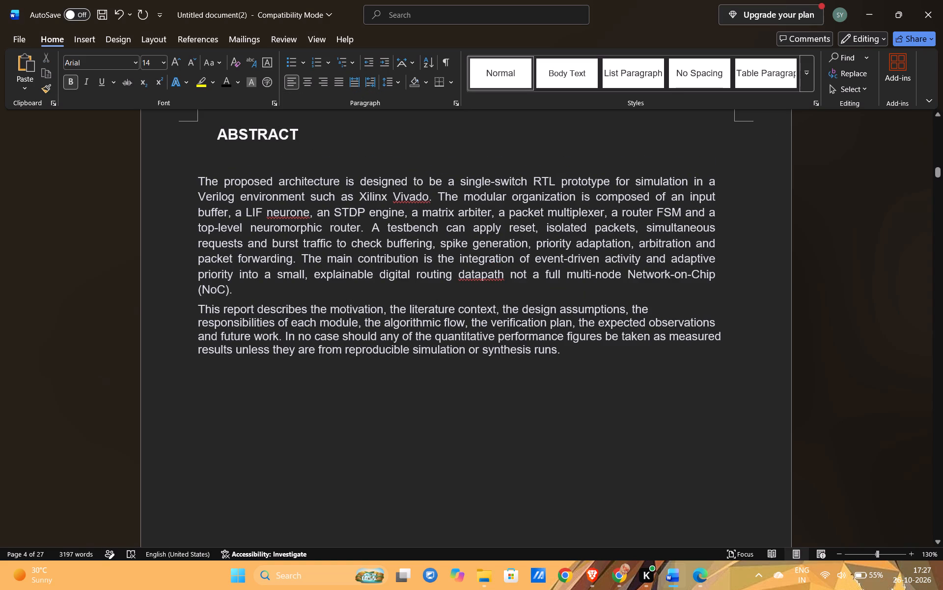
click(204, 155)
key(BackSpace)
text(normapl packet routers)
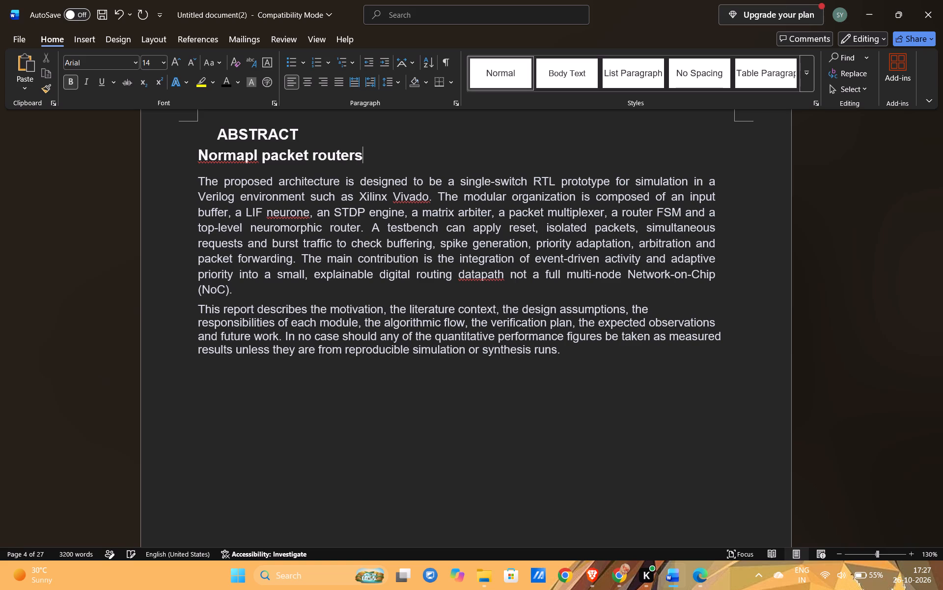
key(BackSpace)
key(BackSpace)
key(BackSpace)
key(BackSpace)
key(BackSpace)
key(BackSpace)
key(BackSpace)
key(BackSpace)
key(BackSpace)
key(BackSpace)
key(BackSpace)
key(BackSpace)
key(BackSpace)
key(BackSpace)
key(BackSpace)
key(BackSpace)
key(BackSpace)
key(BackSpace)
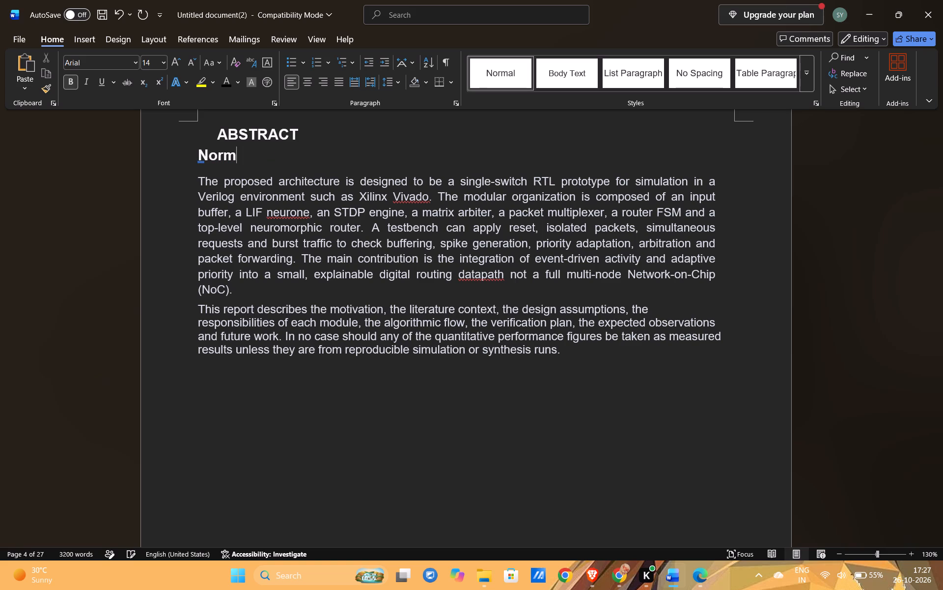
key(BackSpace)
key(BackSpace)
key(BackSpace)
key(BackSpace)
Start the new abstract paragraph under the heading with "Normal packet routers" in non-bold 10 pt text.
click(162, 60)
click(164, 108)
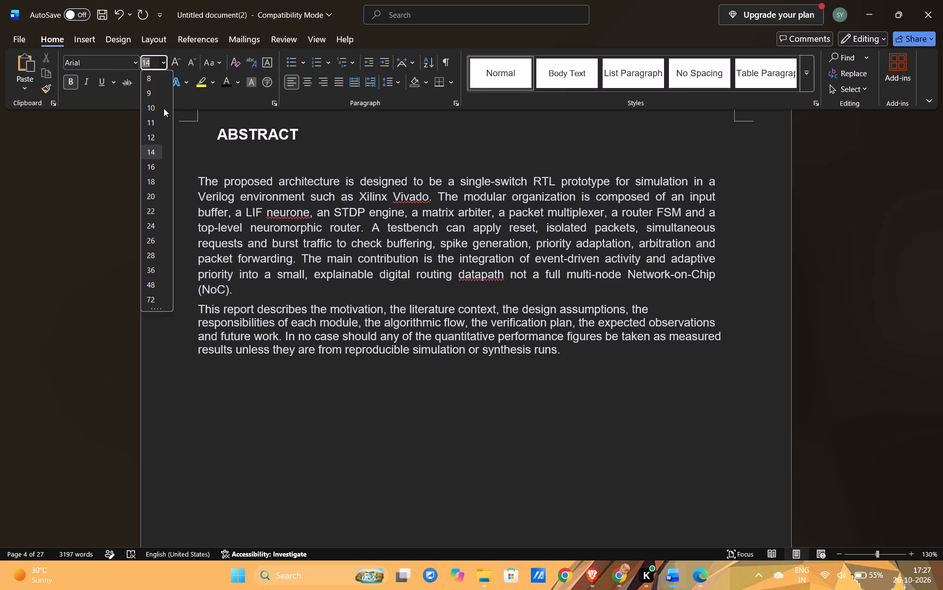
click(156, 105)
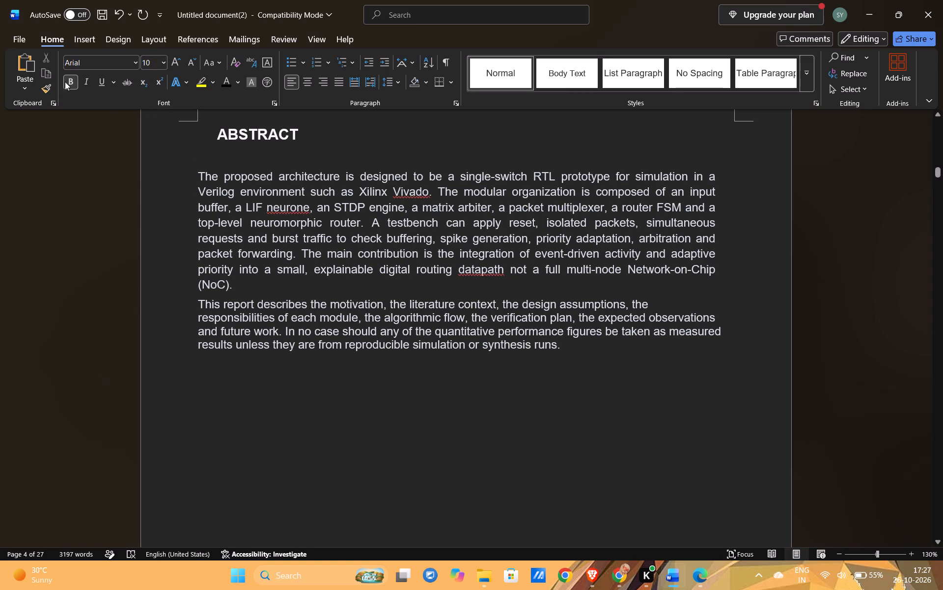
click(71, 82)
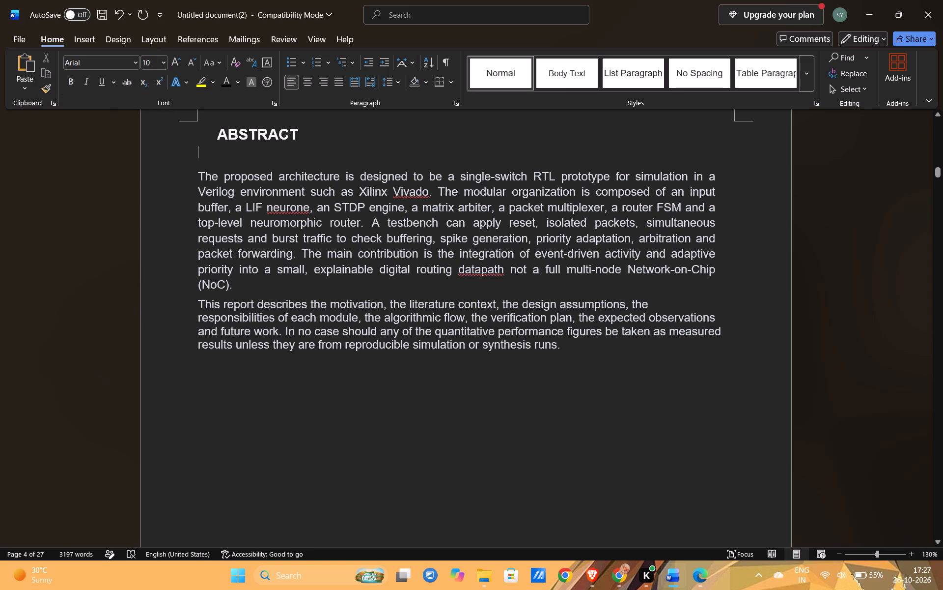
click(205, 156)
key(n)
key(BackSpace)
text(ormal packet routers)
key(space)
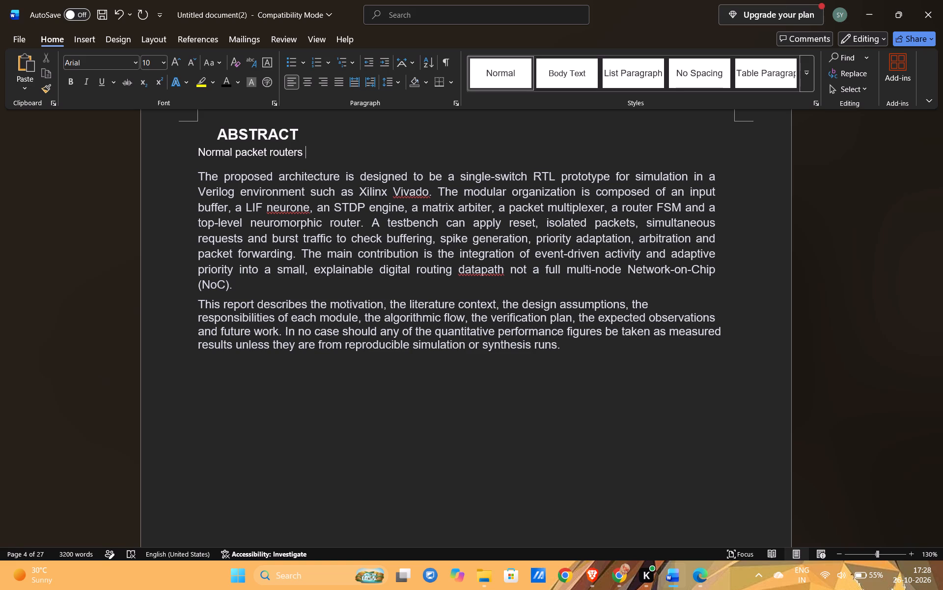
Set the font size of the "Normal packet routers" text to 11 and return to the end of that line.
click(245, 257)
drag(245, 257, 302, 244)
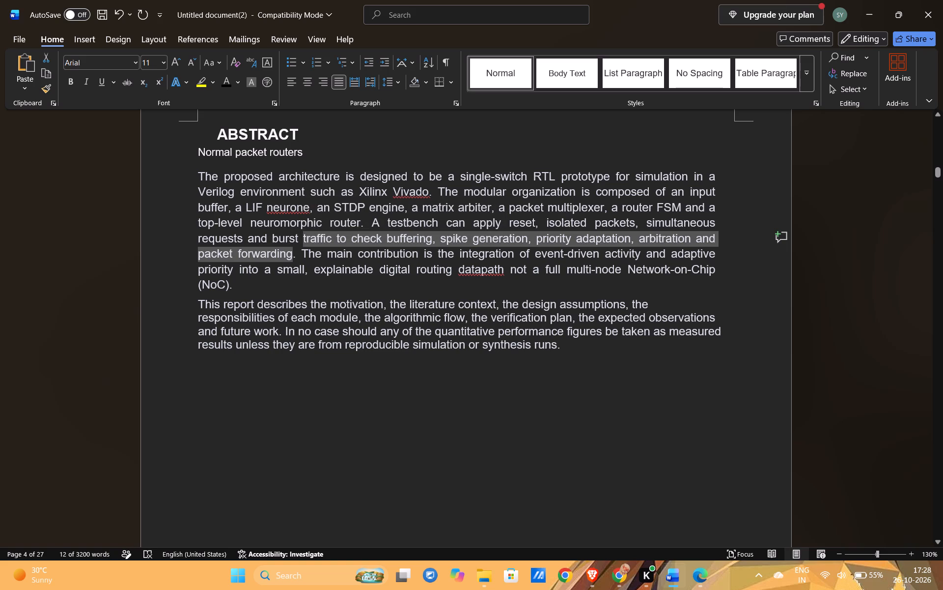
drag(306, 152, 209, 152)
click(163, 63)
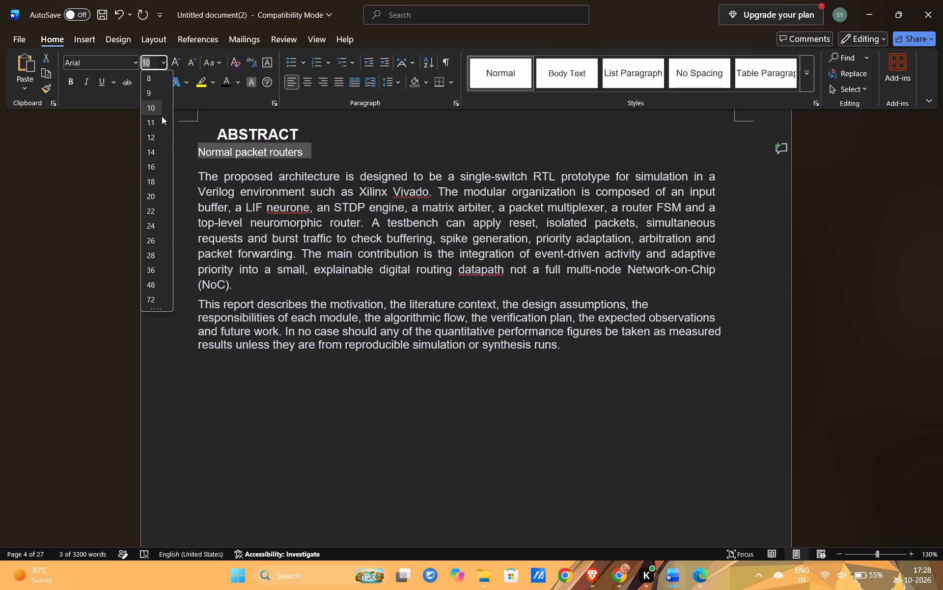
click(160, 119)
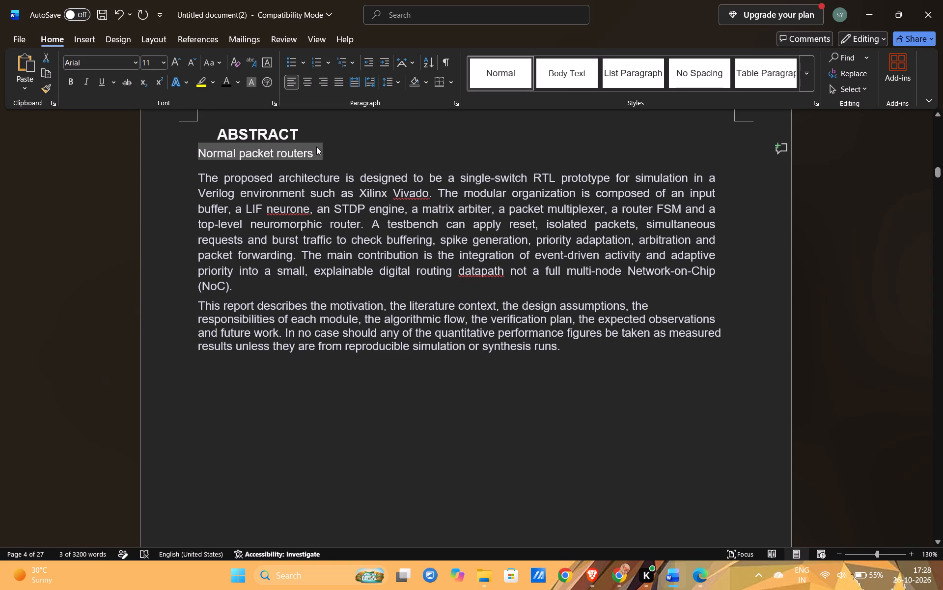
click(316, 152)
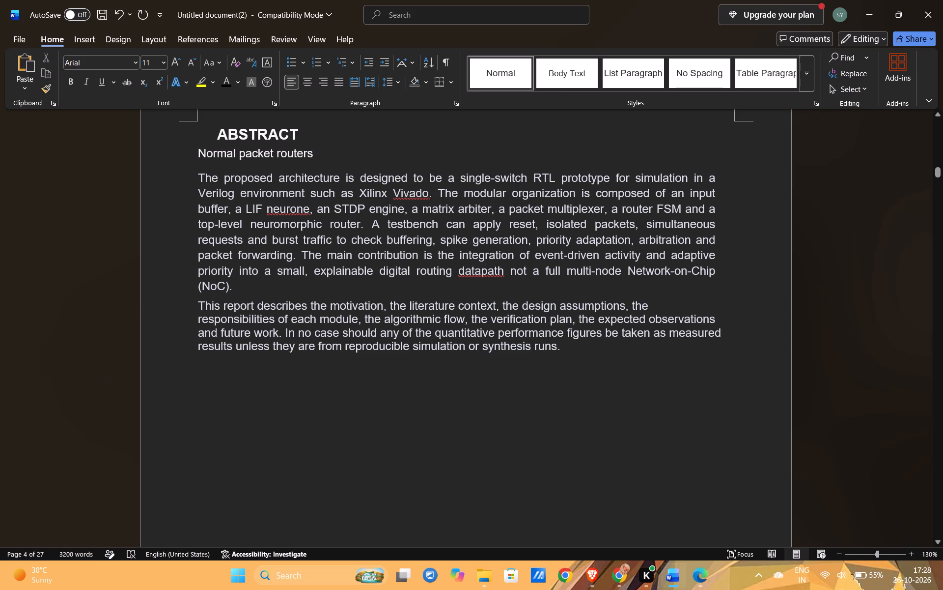
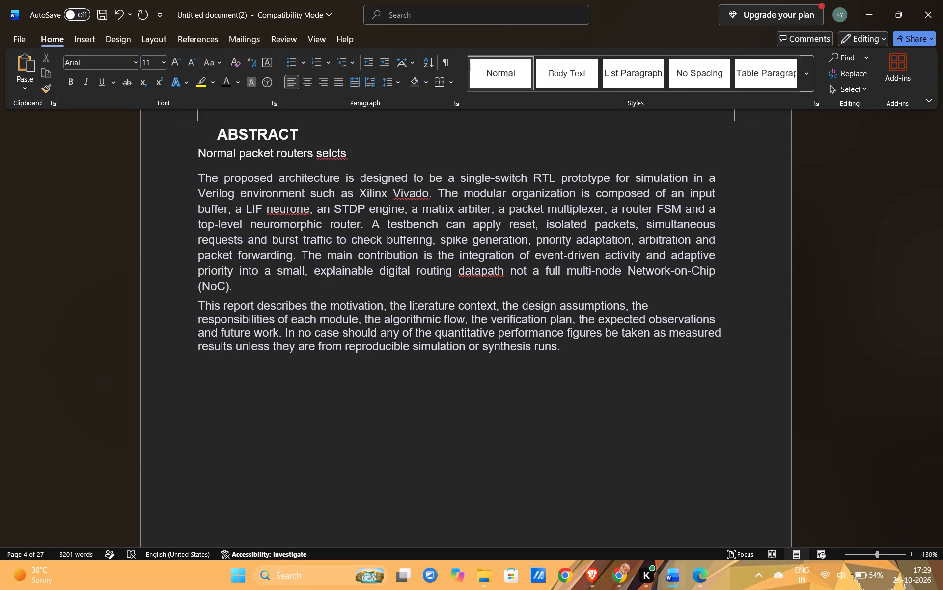
Continue the abstract's opening line after "Normal packet routers" with "selects the input packets one by one", correcting the misspelt "selcts".
key(BackSpace)
key(BackSpace)
key(BackSpace)
key(BackSpace)
text(ects the)
key(space)
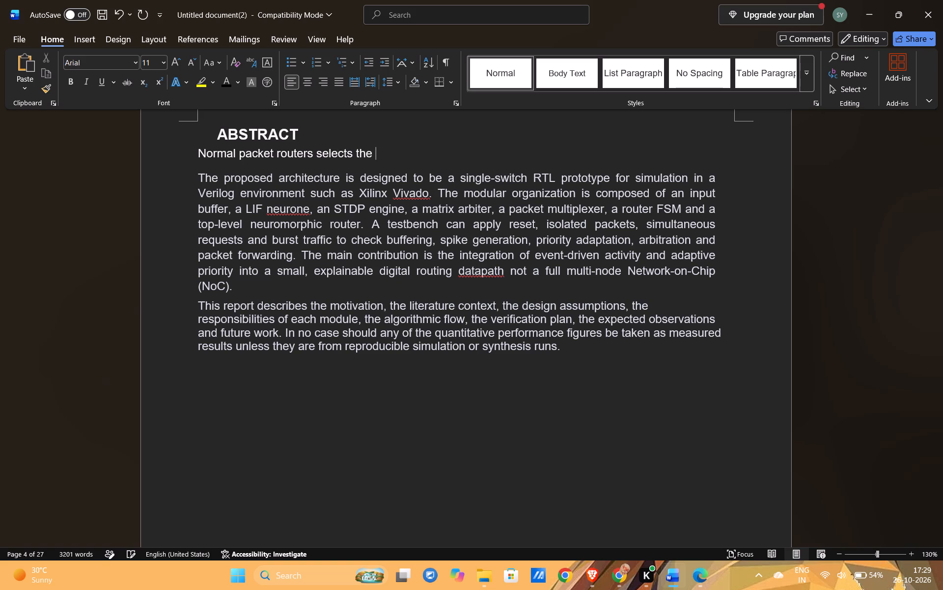
text(input packets one by o)
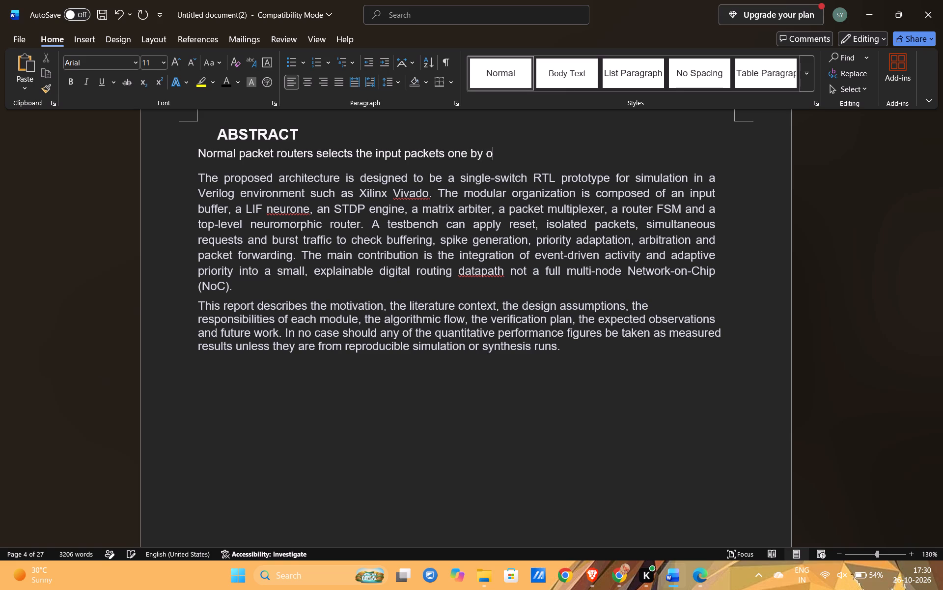
text(ne)
Extend the opening abstract sentence with "whereas our designed packet router".
key(space)
text(whereas)
key(space)
text(out)
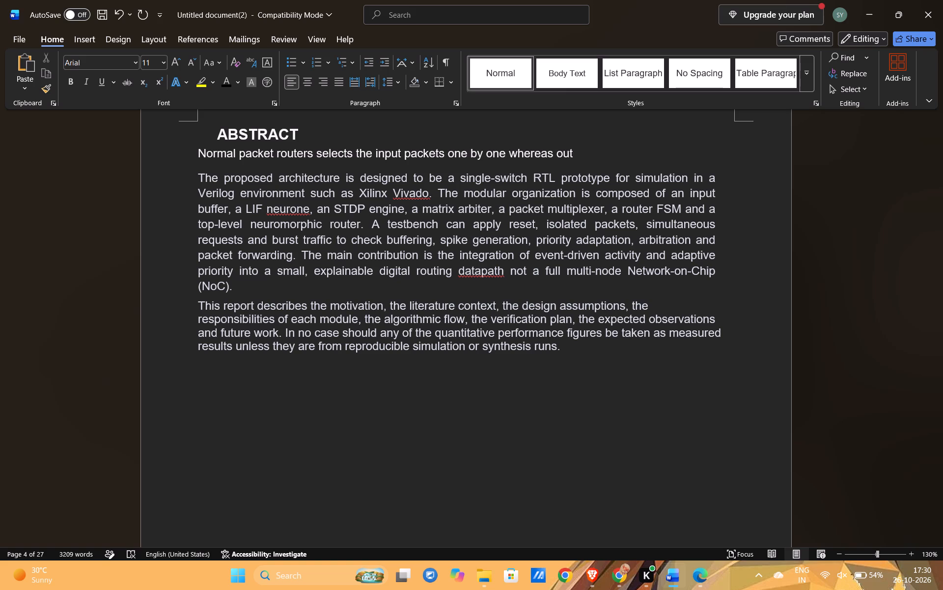
key(BackSpace)
text(r)
key(space)
text(modi)
key(BackSpace)
key(BackSpace)
key(BackSpace)
key(BackSpace)
key(BackSpace)
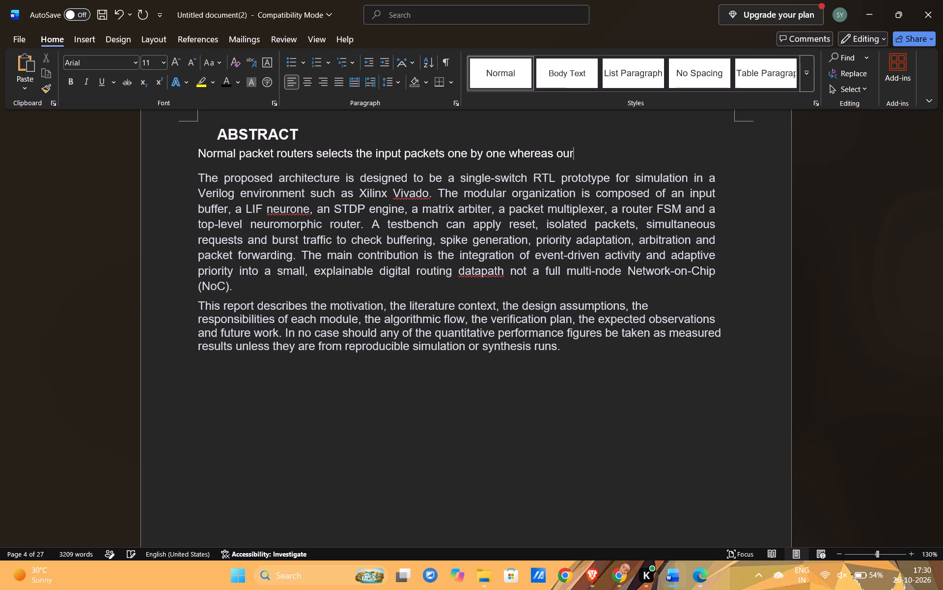
key(space)
text(designed packet router)
key(space)
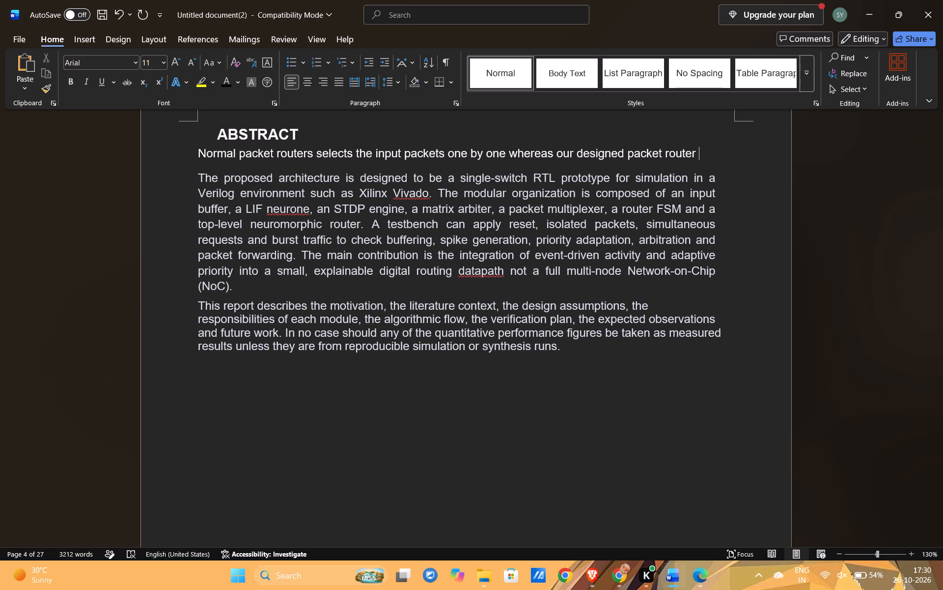
Finish the opening abstract sentence with "selects the input packets based on the priority.".
text(selects the)
key(space)
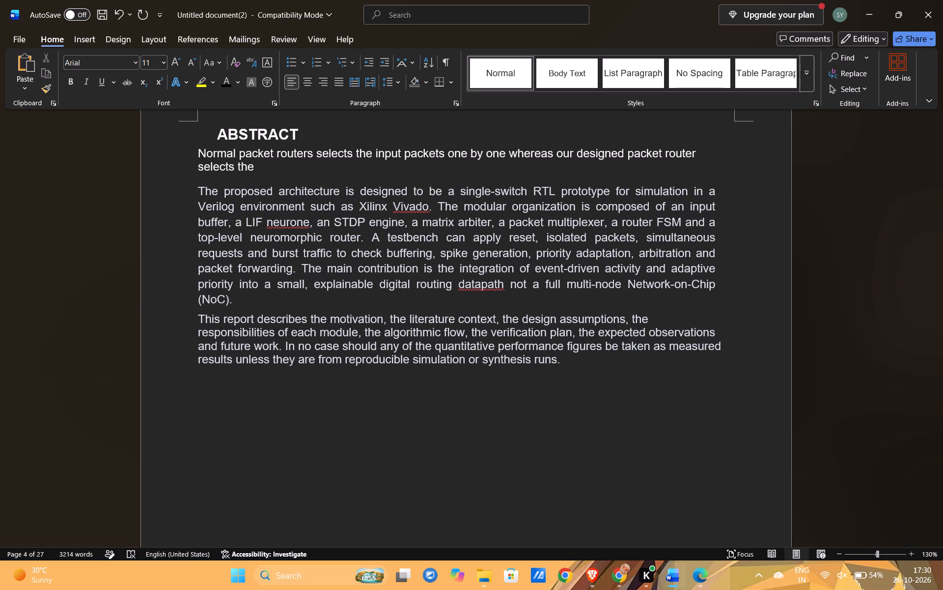
text(input packets)
key(space)
text(one)
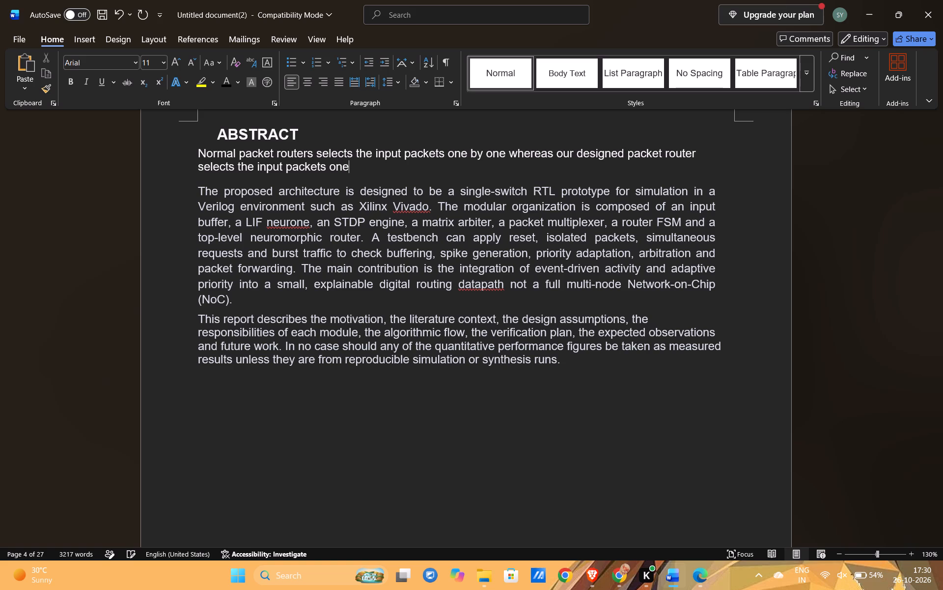
key(space)
key(BackSpace)
key(BackSpace)
key(BackSpace)
key(BackSpace)
text(based on)
key(space)
text(the priority)
key(space)
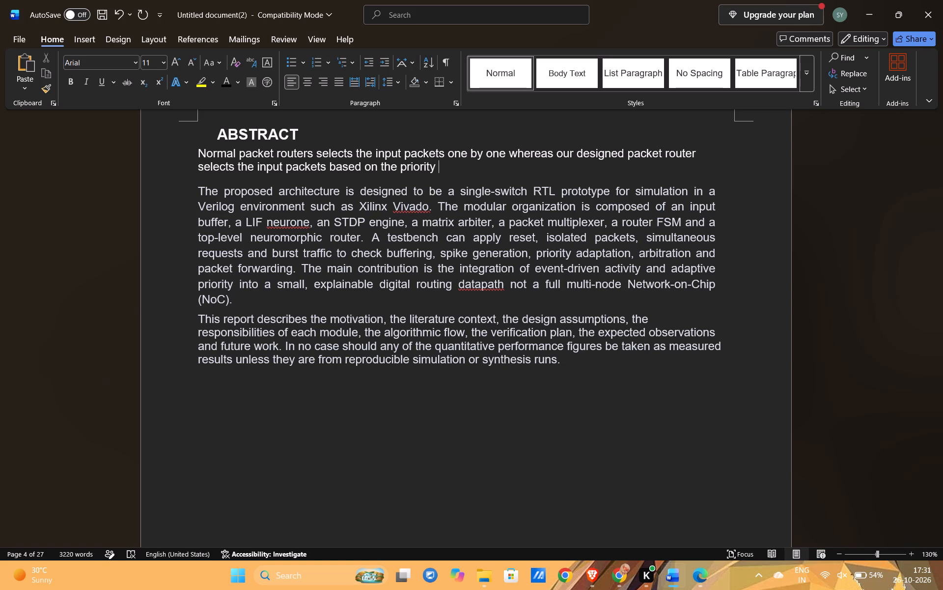
key(BackSpace)
key(period)
Add the sentence "Priority is selected on the basis of traffic density ." and start a new line below it.
text(riority is)
key(space)
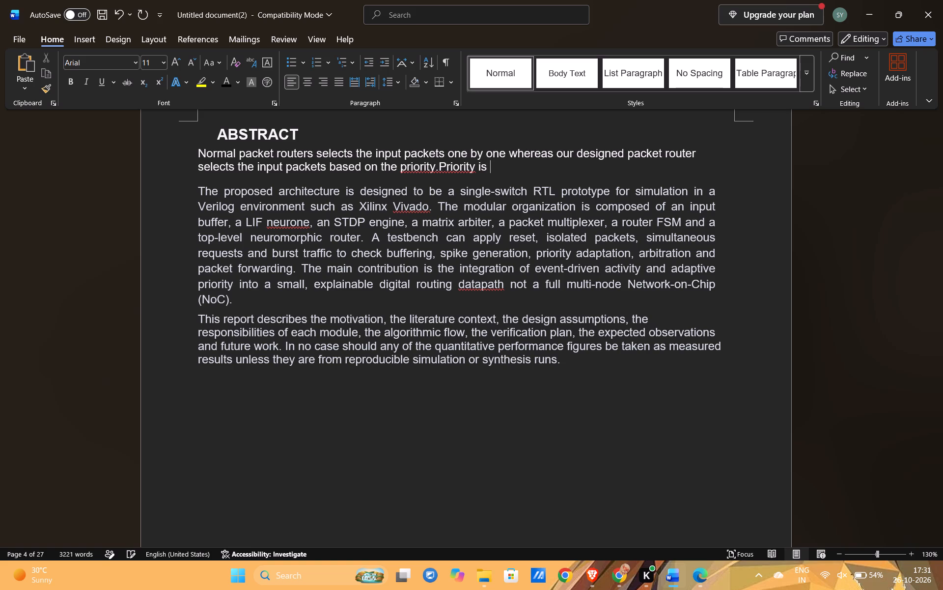
text(selected on the basis of traffic)
key(space)
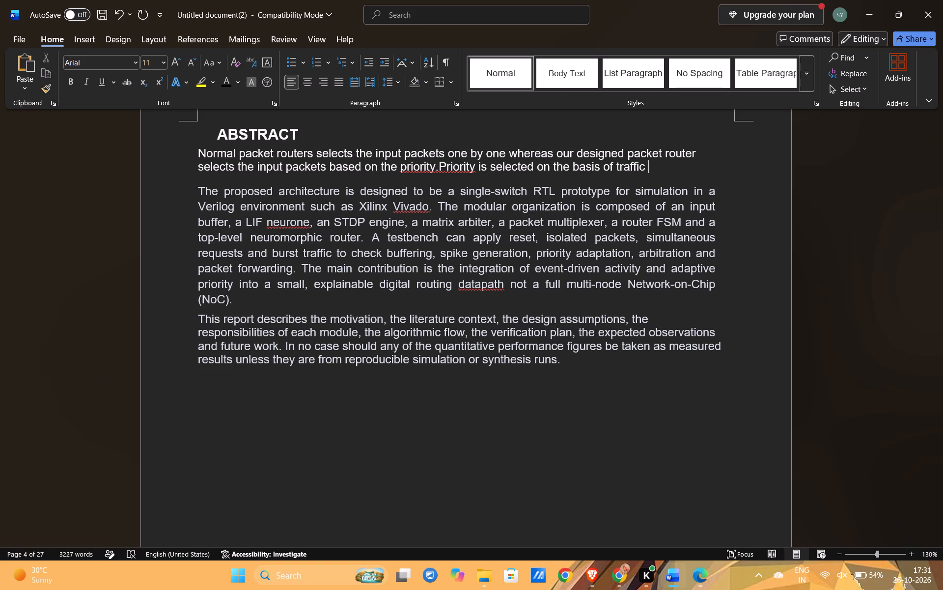
text(density)
key(space)
key(period)
key(Return)
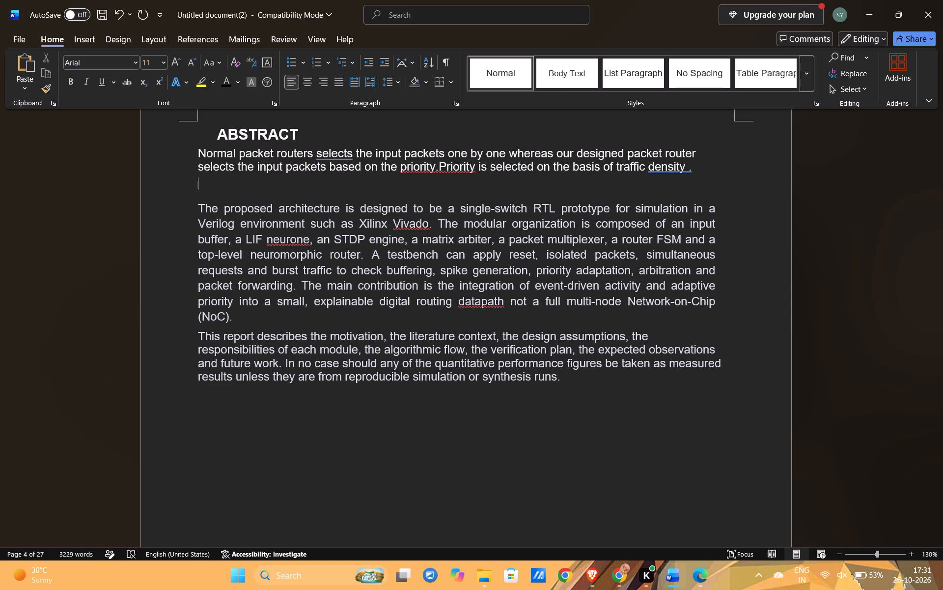
Insert the missing space between "priority." and "Priority" in the first abstract paragraph.
click(439, 169)
key(space)
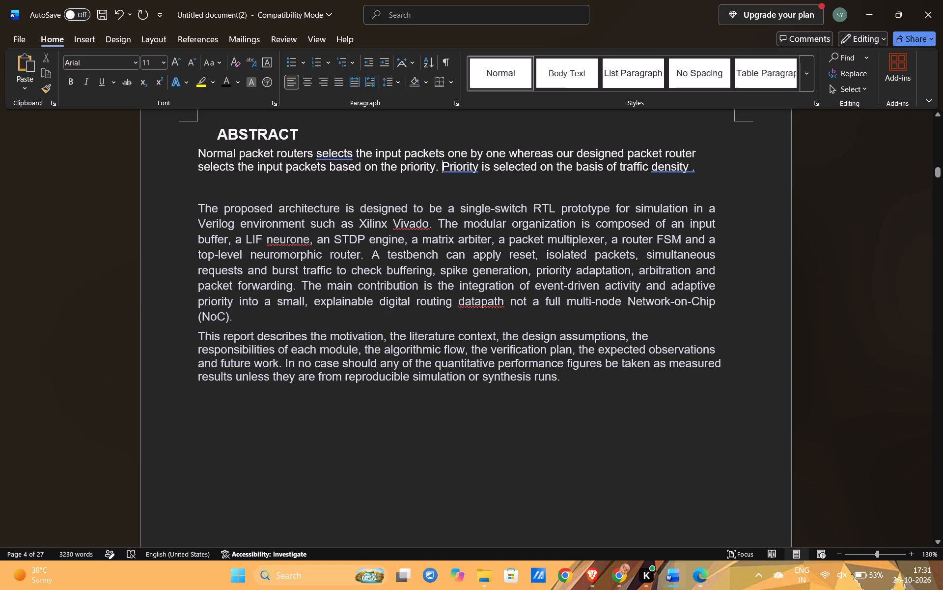
Begin the second abstract paragraph on the empty line with "In this project".
click(204, 177)
text(IN)
key(space)
key(BackSpace)
key(BackSpace)
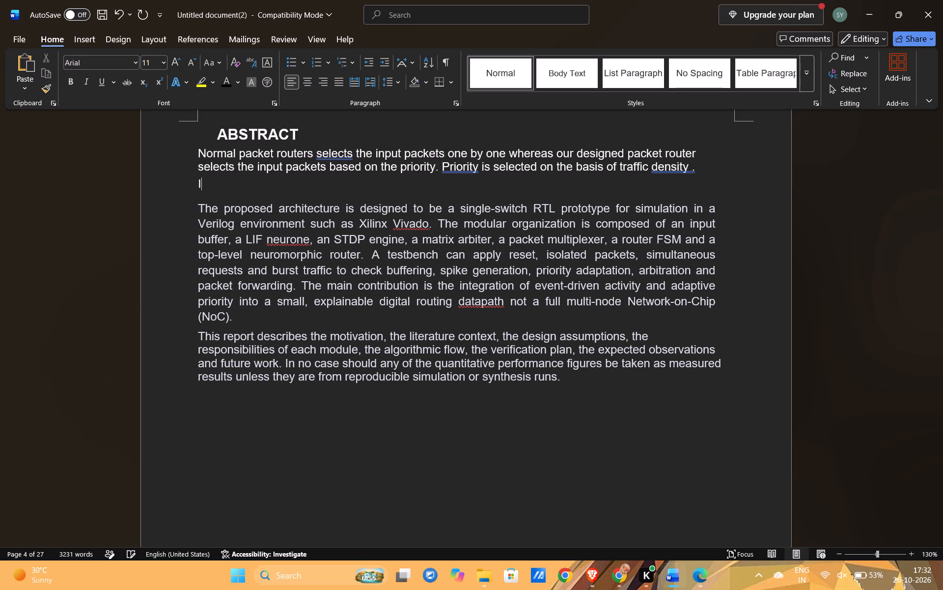
text(n this)
key(space)
text(project)
key(space)
Continue the second abstract paragraph with "we have used seven modules namely".
text(we have used seven packe)
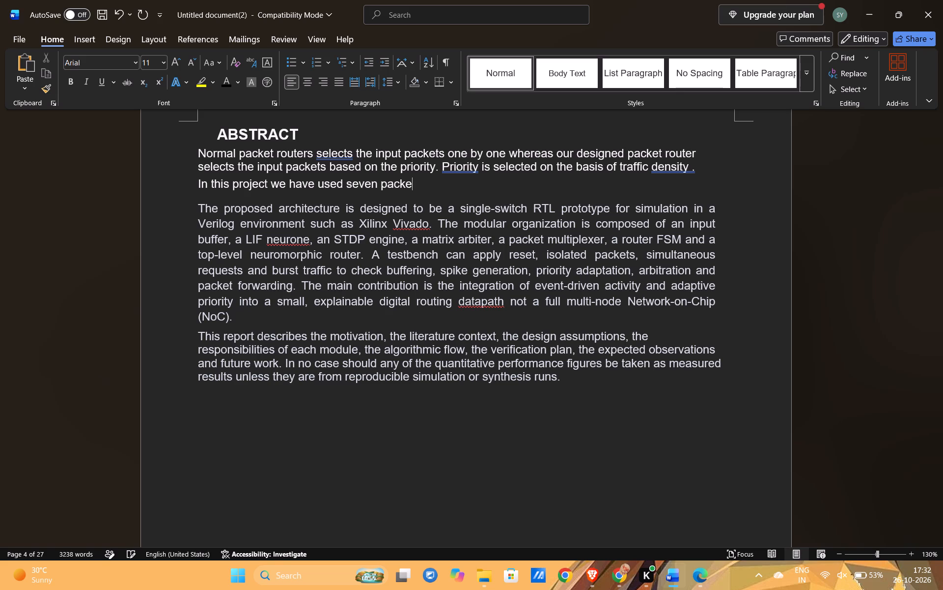
key(BackSpace)
key(BackSpace)
key(BackSpace)
key(BackSpace)
key(BackSpace)
text(modul)
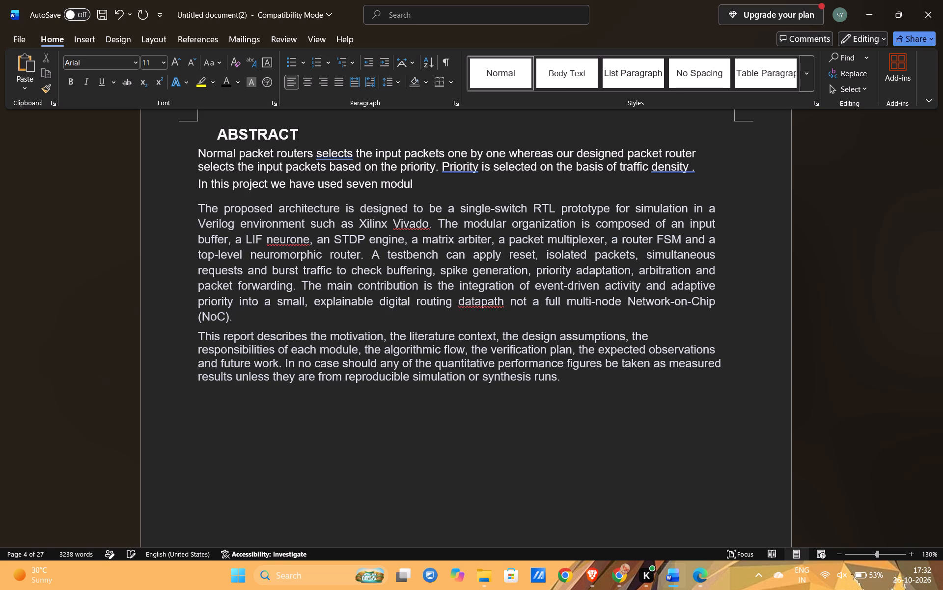
text(es)
key(space)
text(namely)
key(space)
Continue the second abstract paragraph's module list with "input buffer, lif neuron, stdp engine ,".
text(input)
key(space)
text(buffer, lif)
key(space)
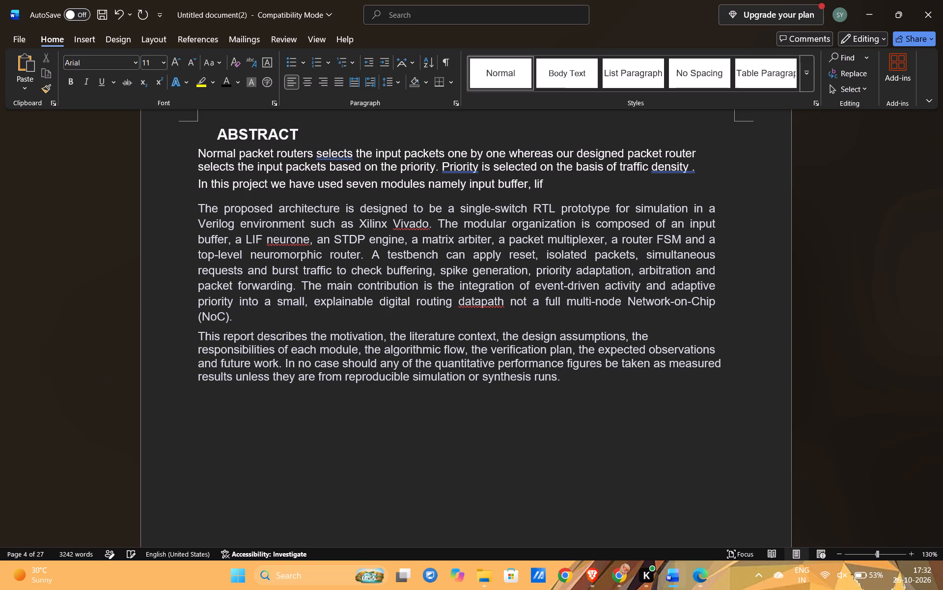
text(neuron)
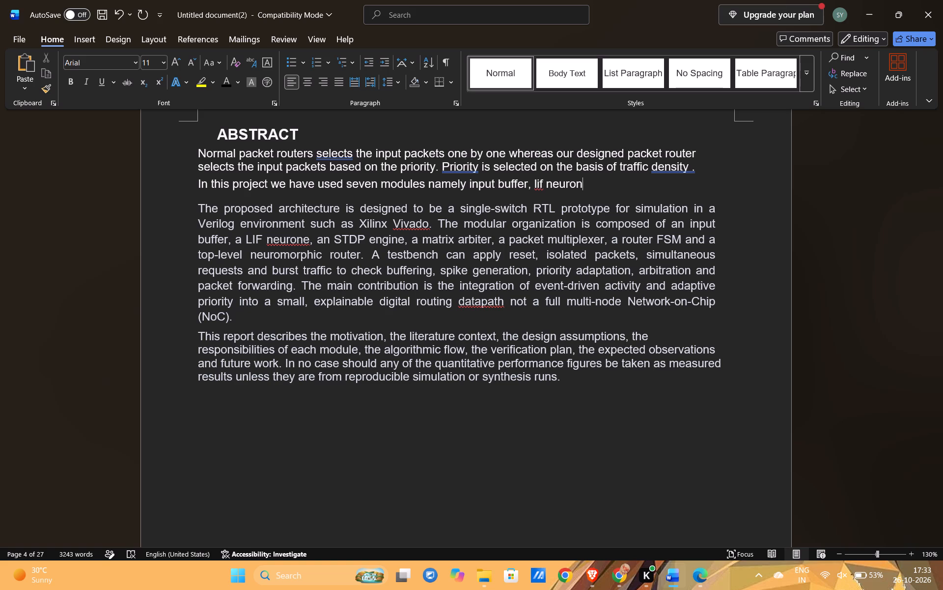
text(,)
key(space)
key(s)
text(tdp)
key(space)
text(engine)
key(space)
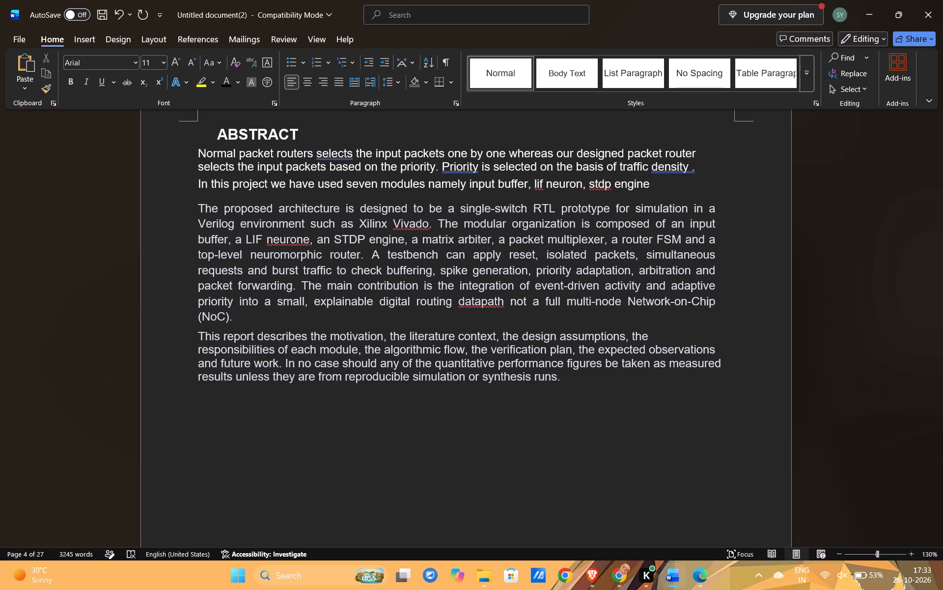
key(comma)
Extend the module list with "matrix arbiter,packet mux, router fsm ,".
key(space)
text(matrix arbiter,)
text(packet mux)
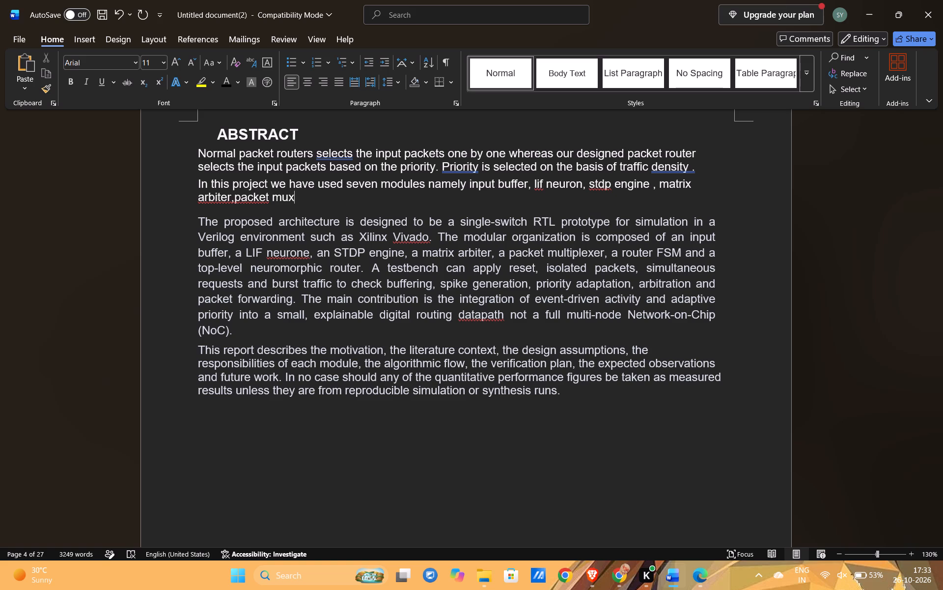
text(, router fsm ,)
key(space)
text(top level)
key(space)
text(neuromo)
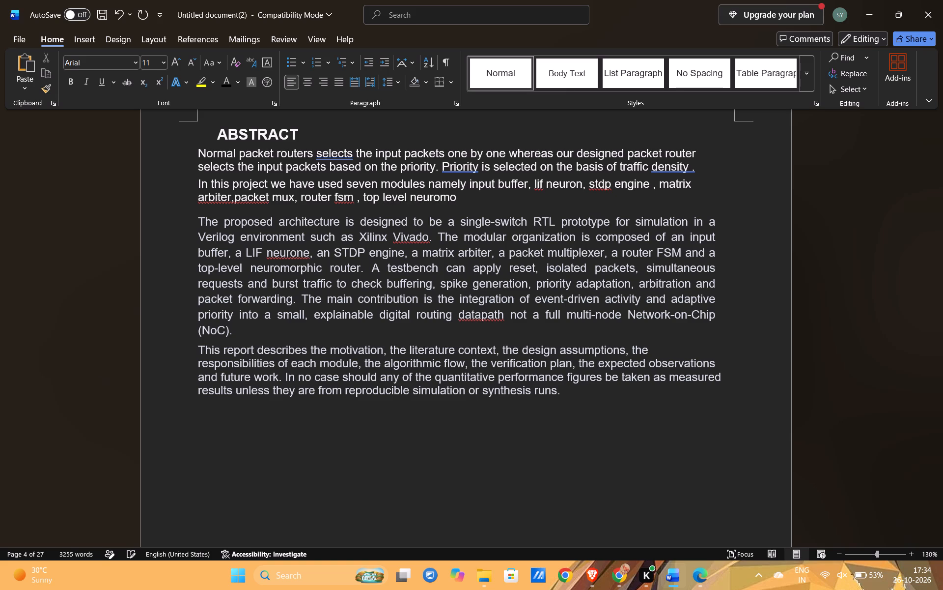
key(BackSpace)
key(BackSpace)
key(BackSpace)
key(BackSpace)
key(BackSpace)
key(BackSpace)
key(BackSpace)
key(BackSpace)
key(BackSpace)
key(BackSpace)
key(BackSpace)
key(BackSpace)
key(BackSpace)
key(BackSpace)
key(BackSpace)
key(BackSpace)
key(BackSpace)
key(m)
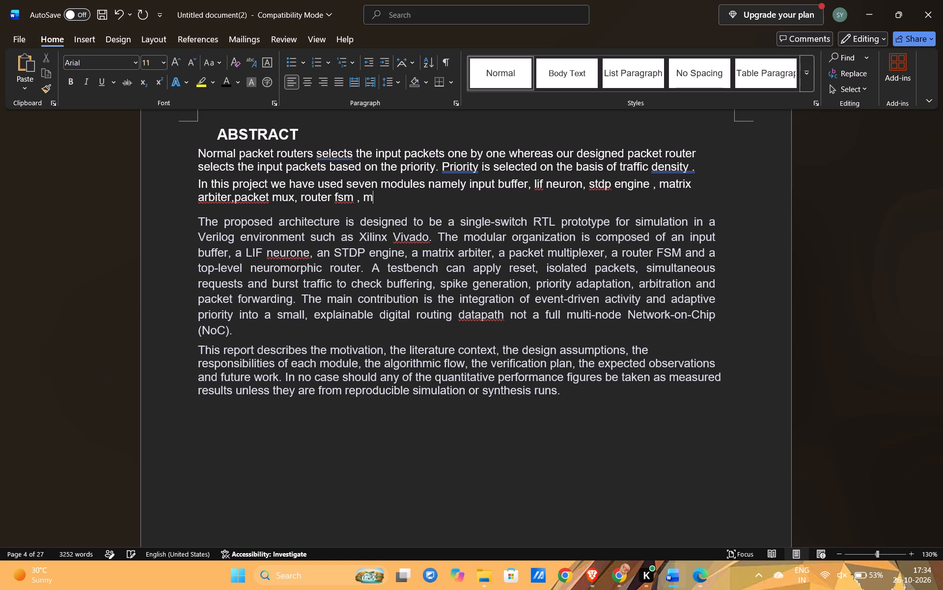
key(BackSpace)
Finish the module list with "neuromorphic router ." as the seventh module.
text(neuron)
key(BackSpace)
text(morphic router)
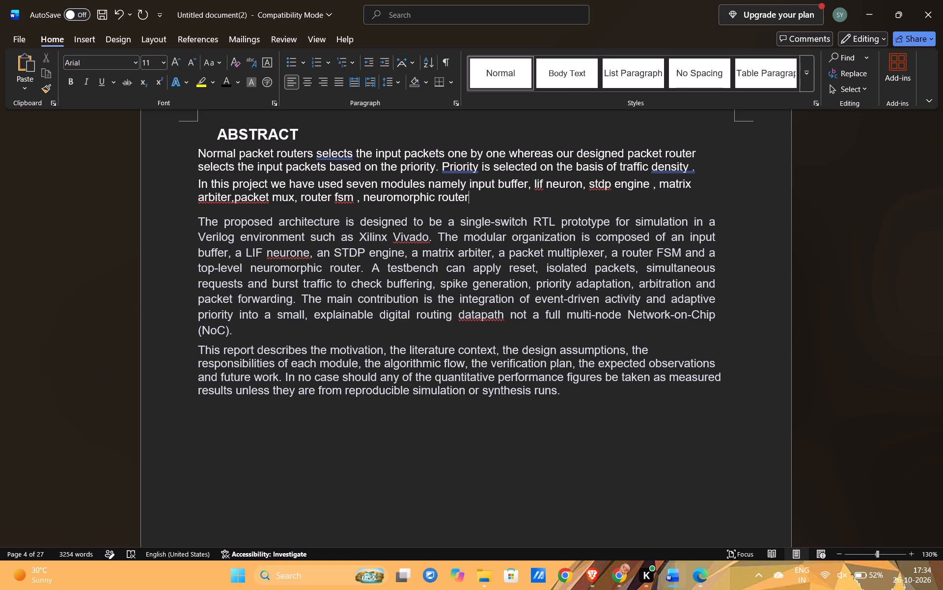
key(space)
text(.)
Insert the missing space between "arbiter," and "packet" in the module list.
click(236, 199)
key(space)
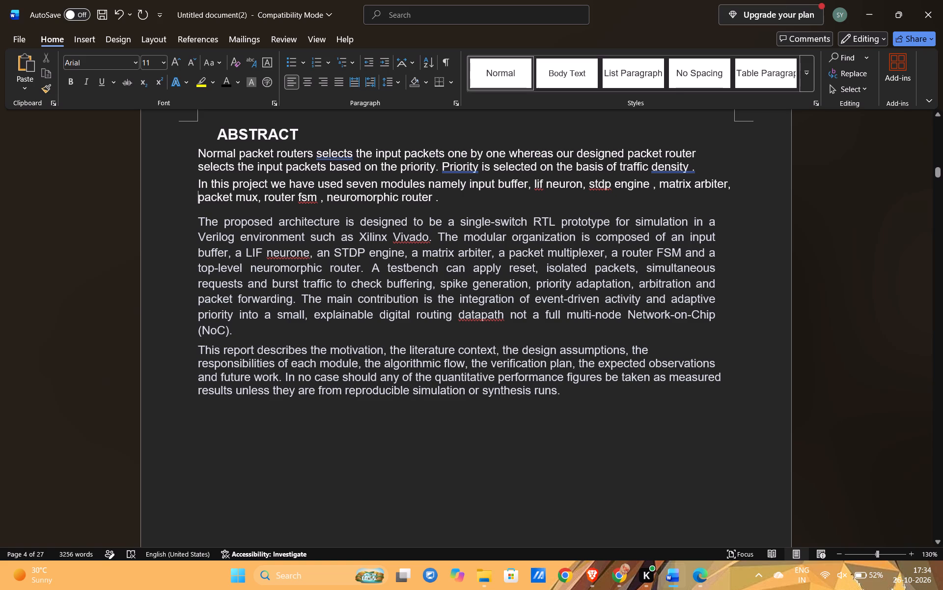
Start a new line after the module list sentence in the abstract.
click(446, 201)
key(Return)
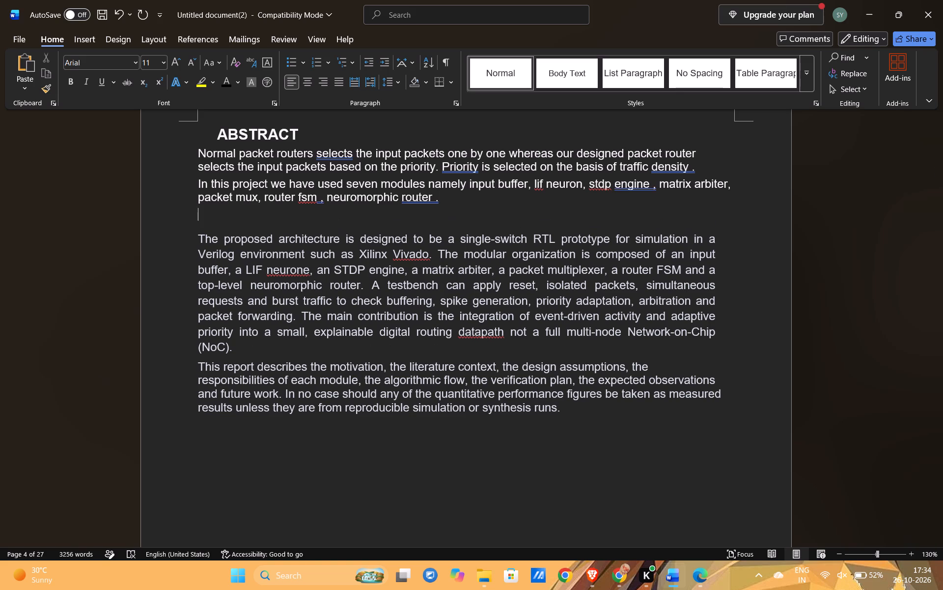
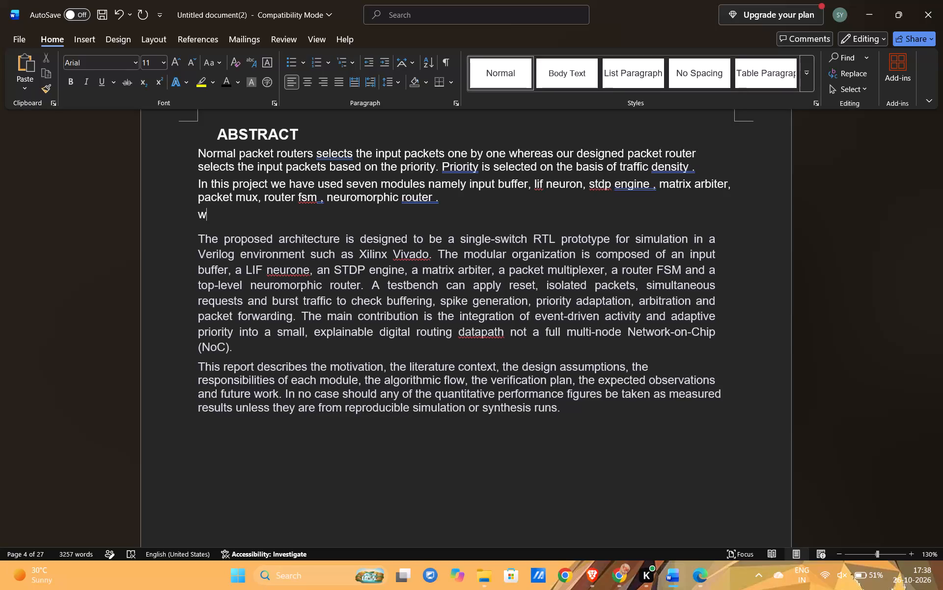
Replace the stray "w" below the module list with "A prototype is design based on the project which is to be tested".
key(BackSpace)
key(a)
key(space)
text(proto)
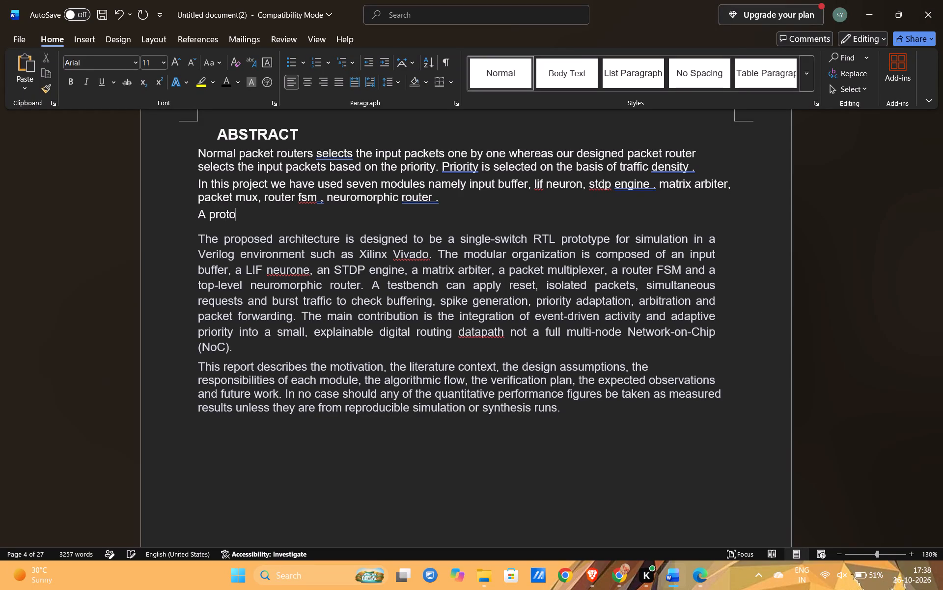
text(type)
key(space)
text(is design)
key(space)
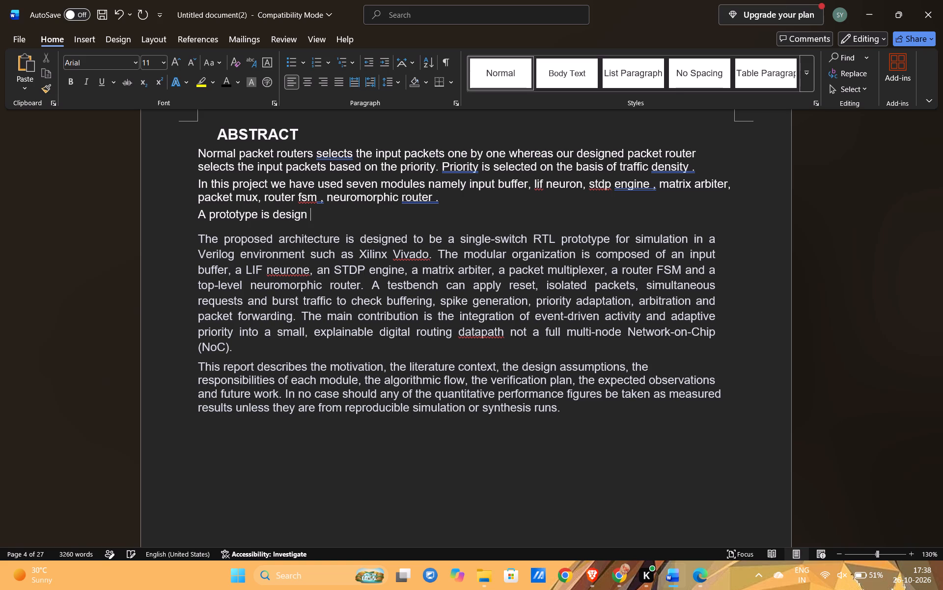
text(based on the)
key(space)
text(project which)
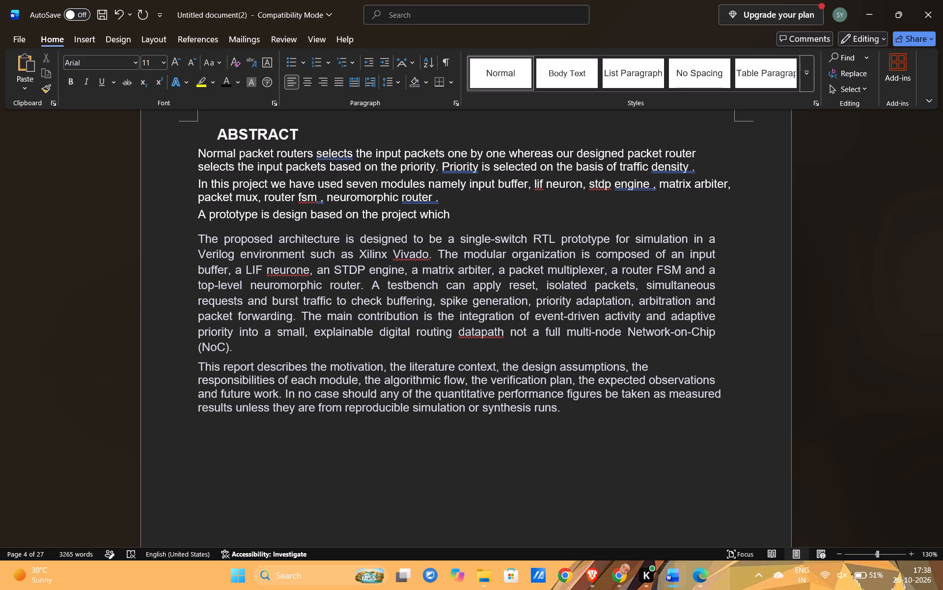
key(space)
text(is to be tested)
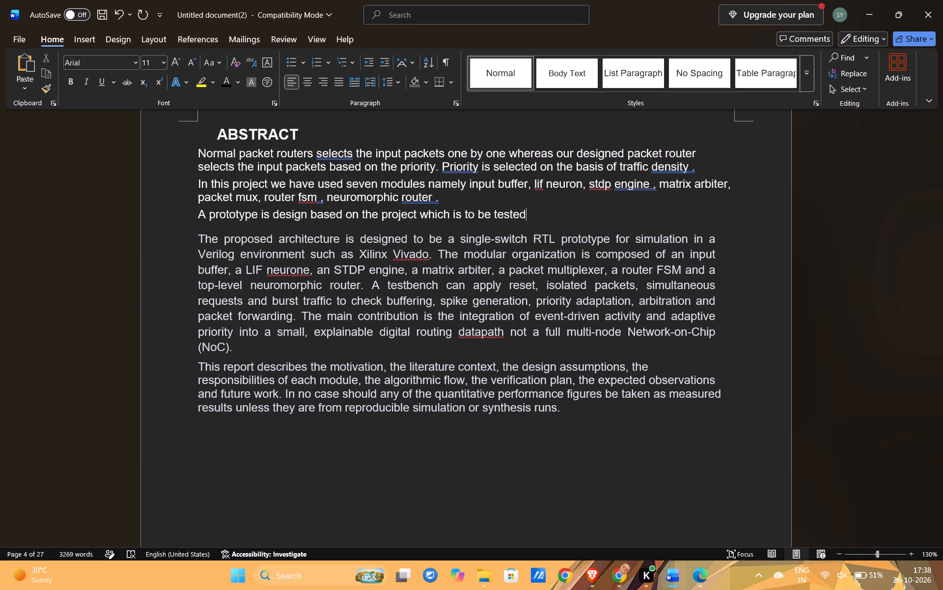
key(space)
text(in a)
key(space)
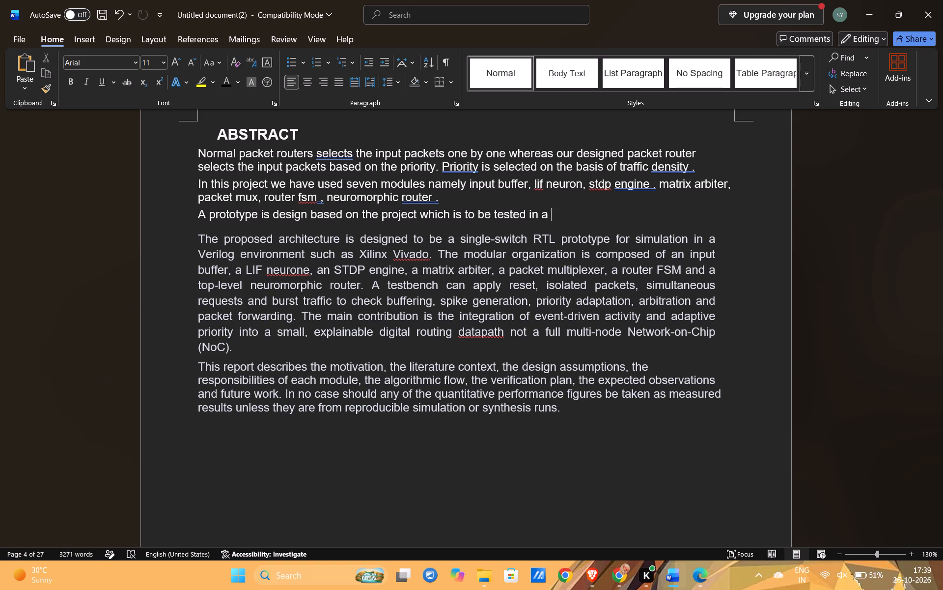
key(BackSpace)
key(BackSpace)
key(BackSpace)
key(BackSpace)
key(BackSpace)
Complete the prototype sentence in the abstract with "using a Verilog simulation in Xilinx Vivado.".
text(using a veri)
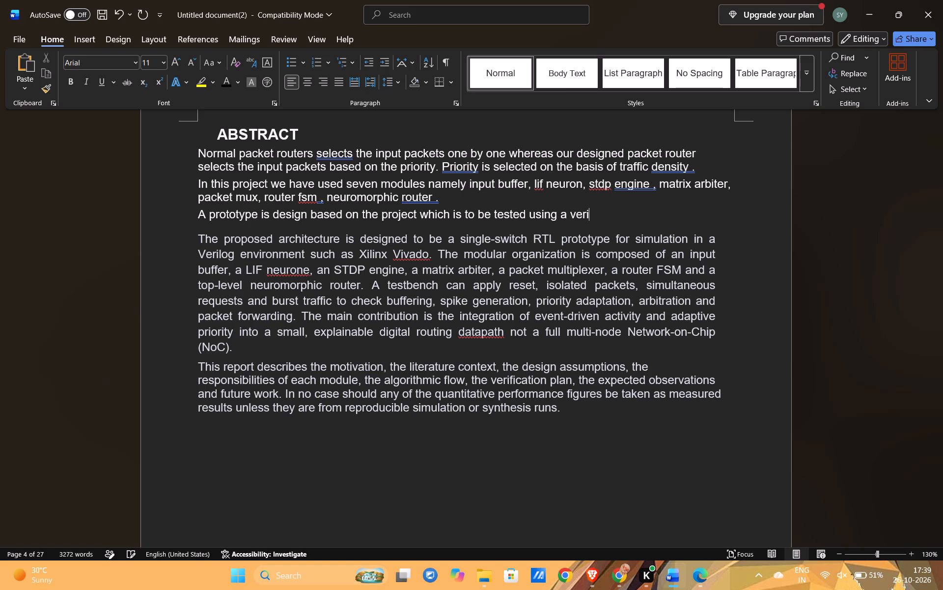
text(log)
key(space)
text(simulation in)
key(space)
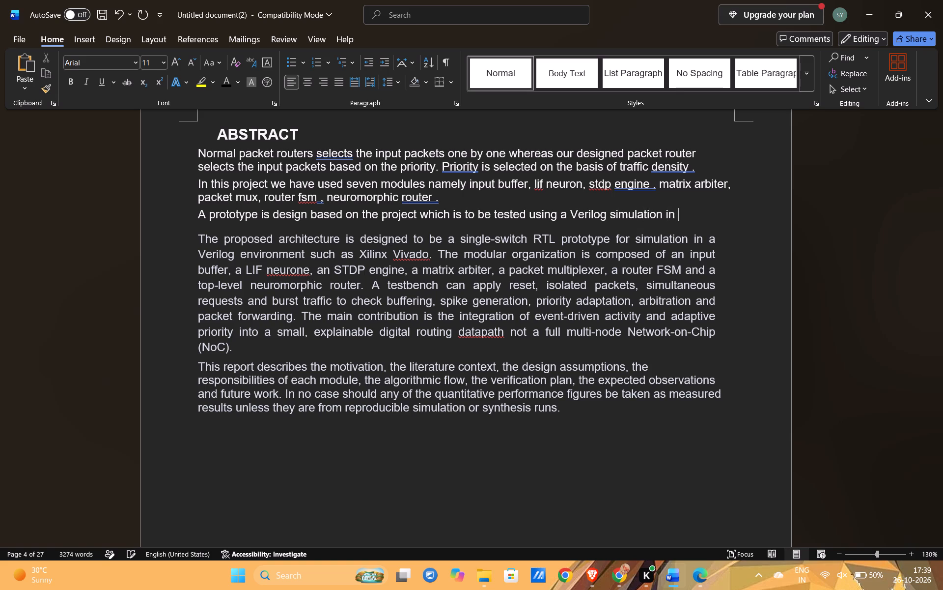
key(x)
text(ilinx)
key(space)
text(ivado.)
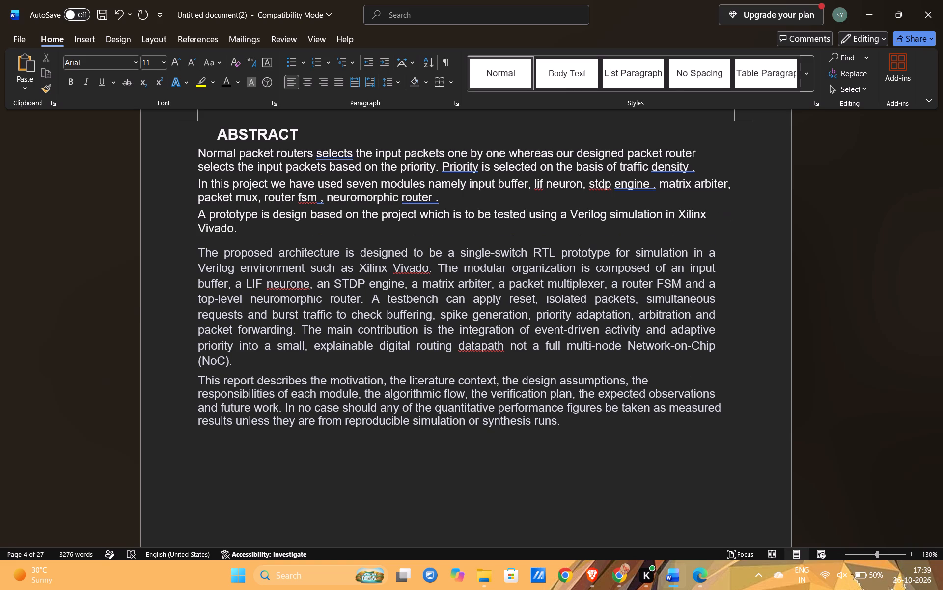
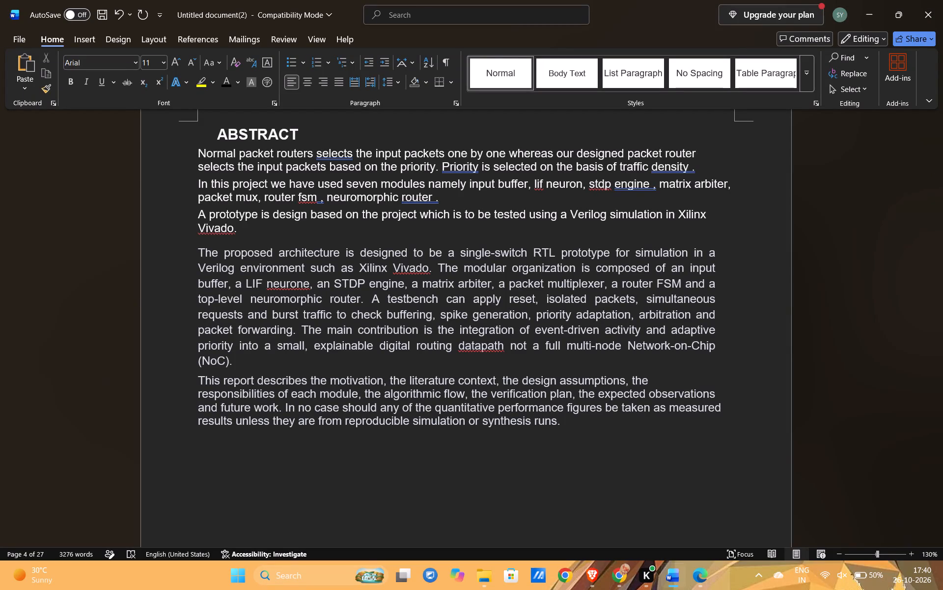
Continue the abstract's prototype paragraph with "The testbench is used to send different types of digital traffic at the router".
key(BackSpace)
key(space)
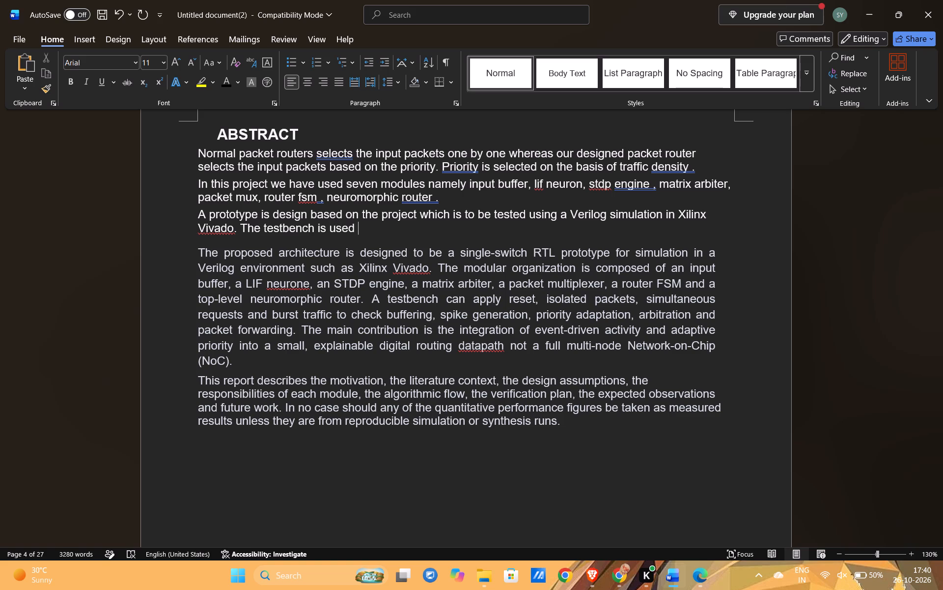
key(t)
text(o send)
key(space)
text(different)
key(space)
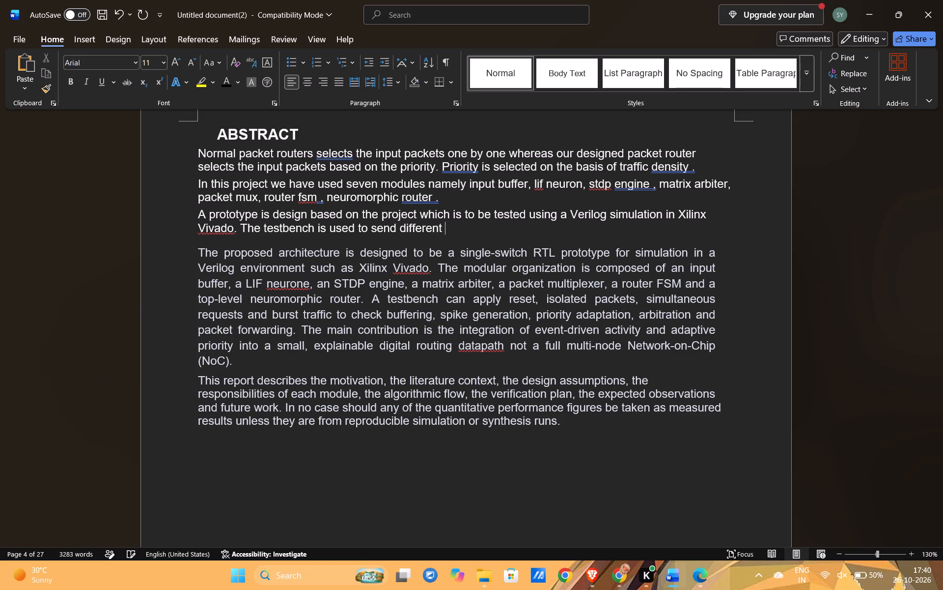
text(types of)
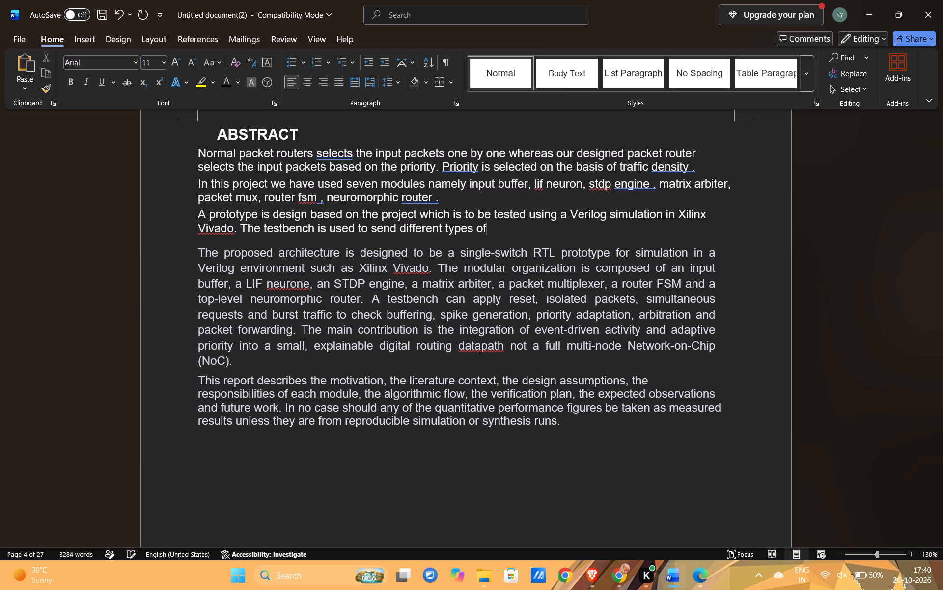
key(space)
key(t)
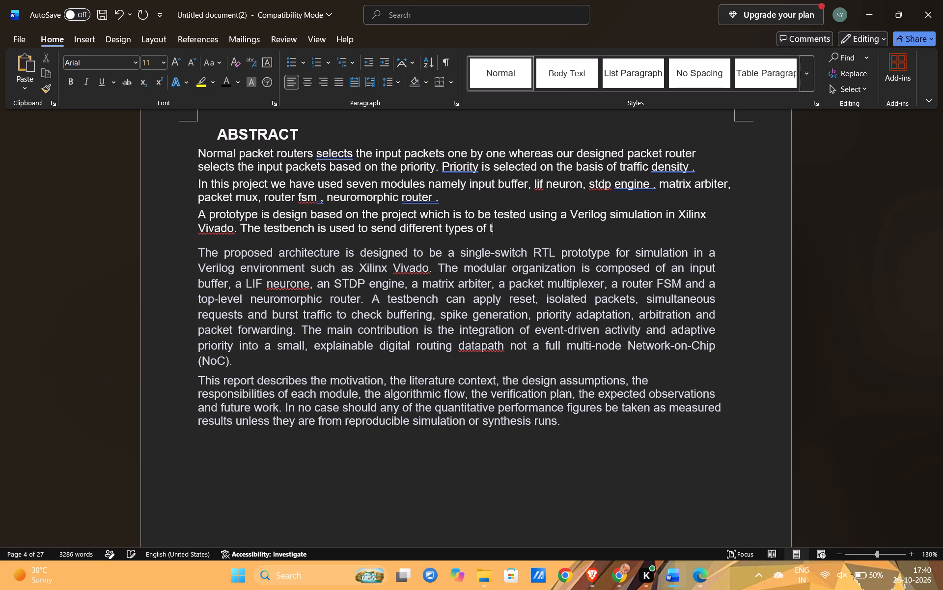
key(BackSpace)
text(did)
key(BackSpace)
text(gital traffic)
key(space)
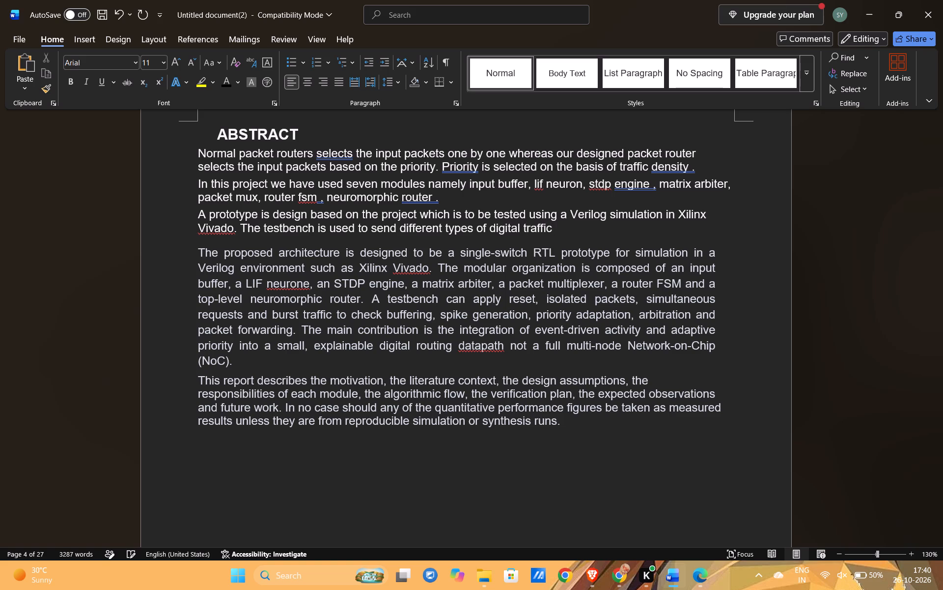
text(at the router)
Complete the testbench sentence with "and then uses the priority based system to check the inputs buffer .".
key(space)
text(and then)
key(space)
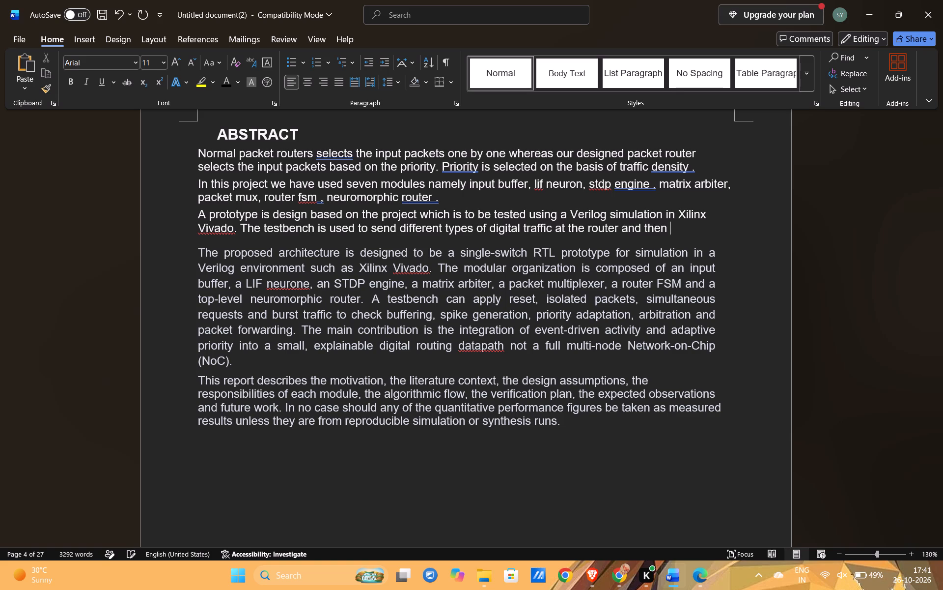
text(uses the priority based)
key(space)
text(system)
key(space)
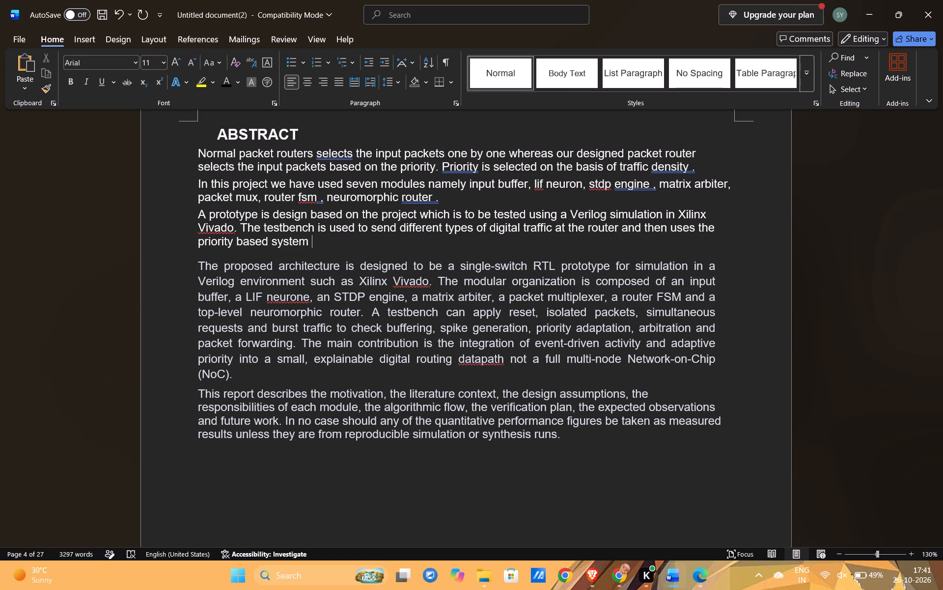
text(to check the inputs)
key(space)
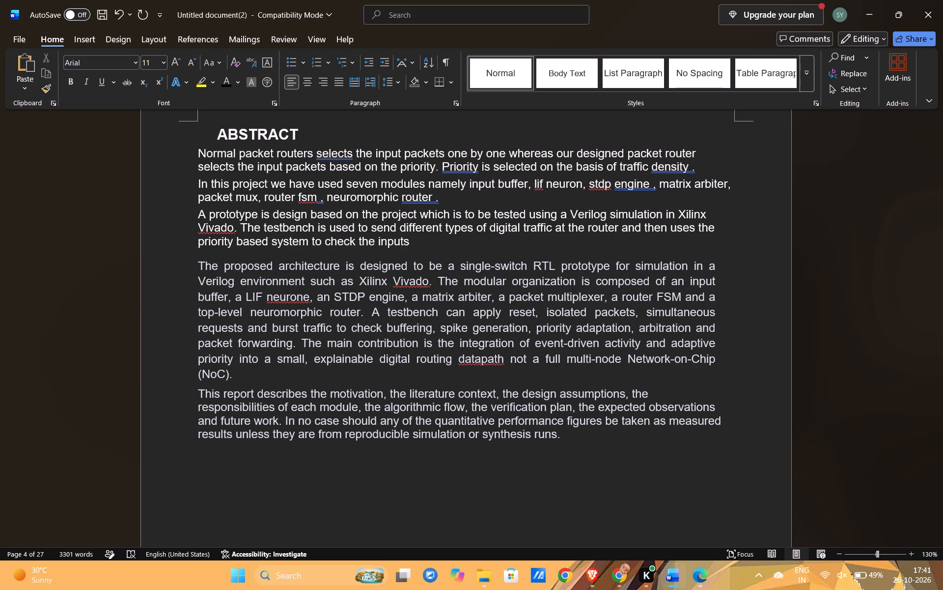
text(buffer)
key(space)
key(period)
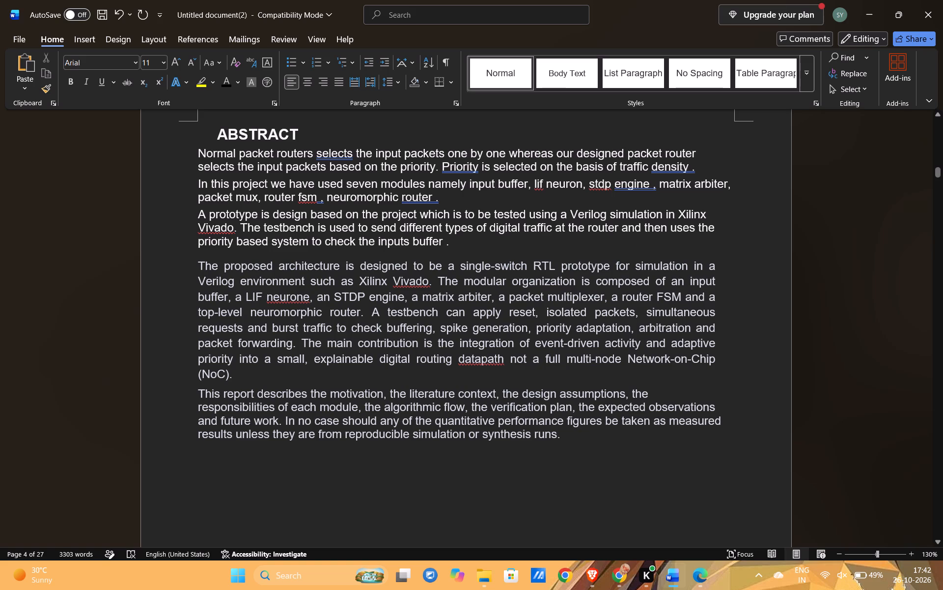
Delete the old abstract paragraph running from "The proposed architecture is designed" to "Network-on-Chip (NoC).".
click(575, 442)
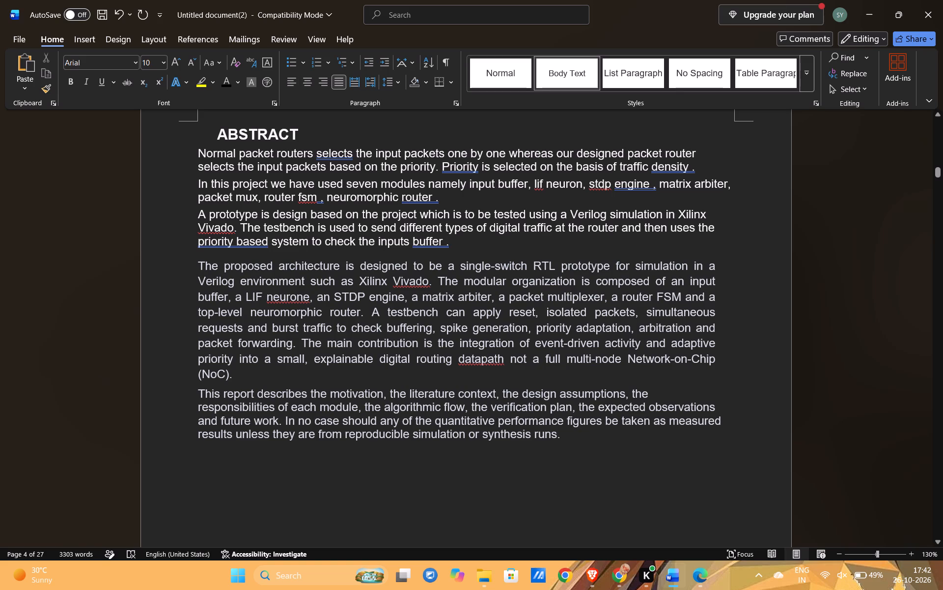
drag(236, 379, 186, 267)
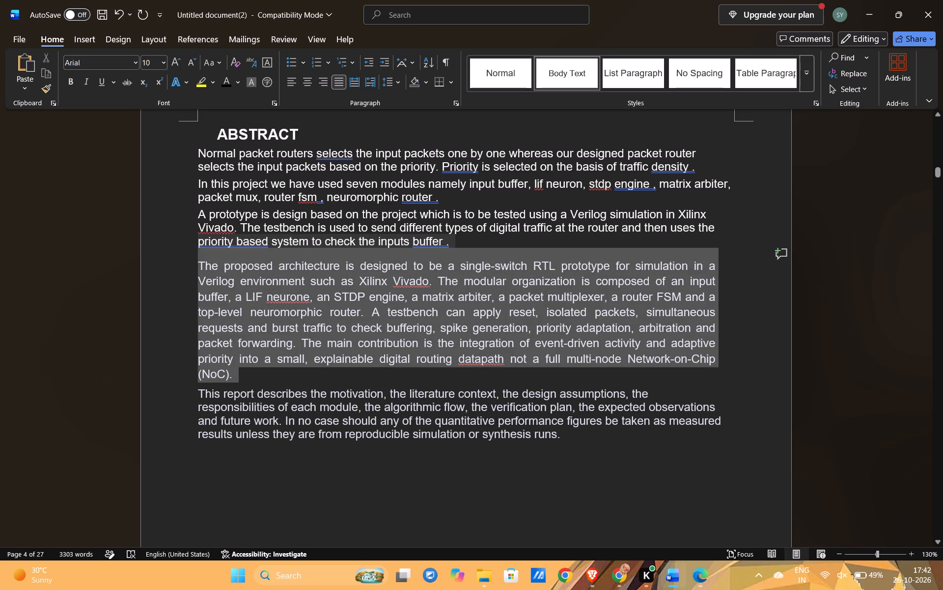
drag(186, 267, 193, 267)
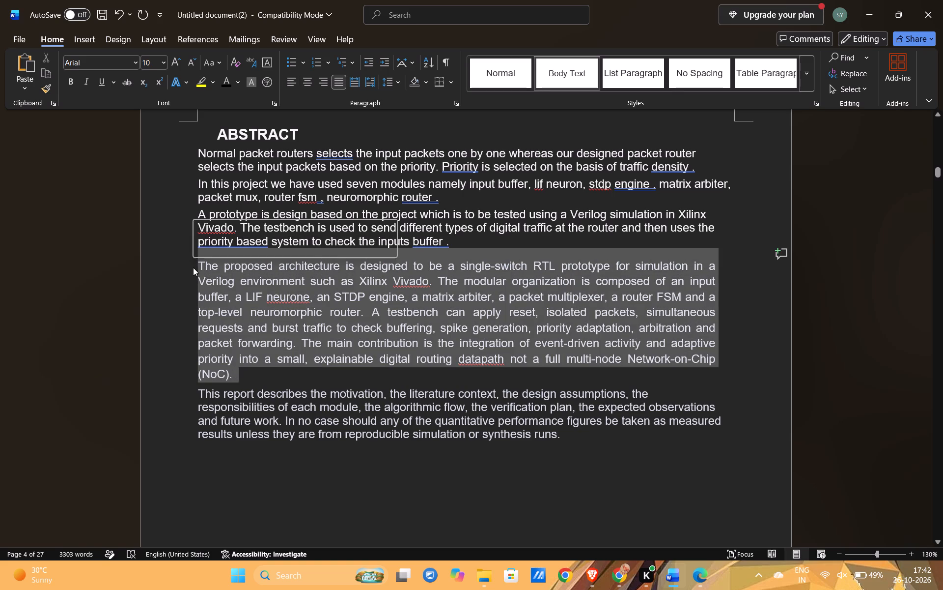
key(BackSpace)
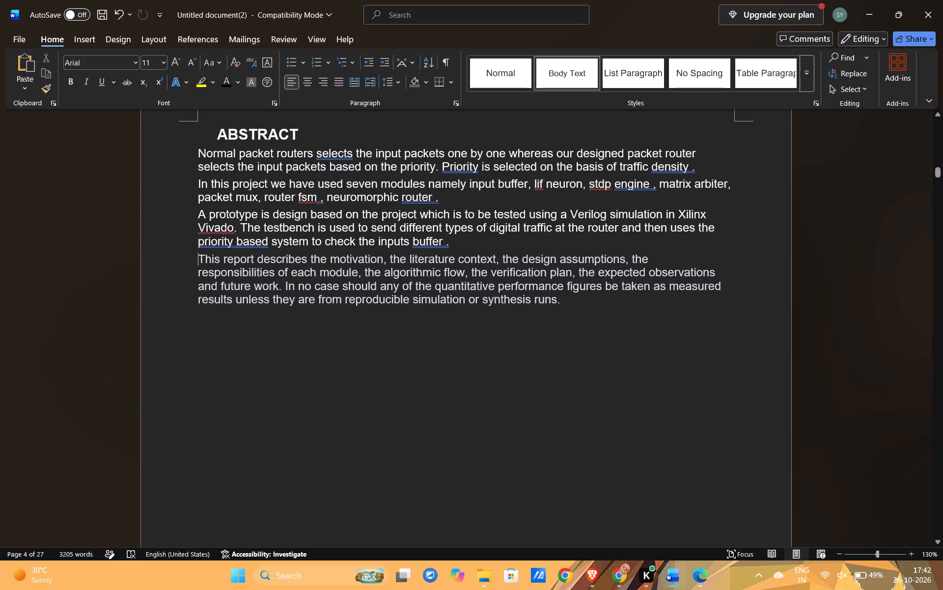
Start a new paragraph below the testbench sentence, above "This report describes the motivation".
click(458, 242)
key(Return)
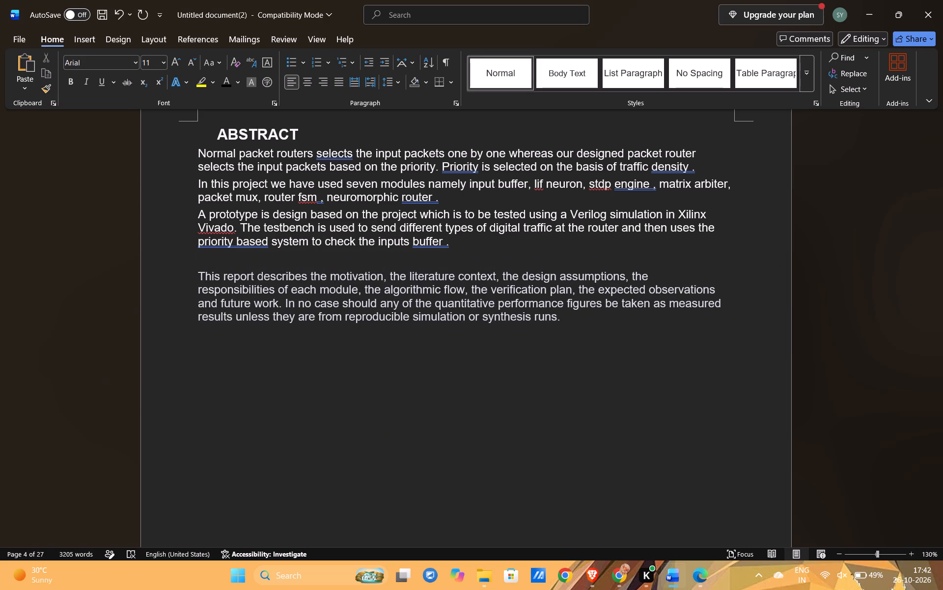
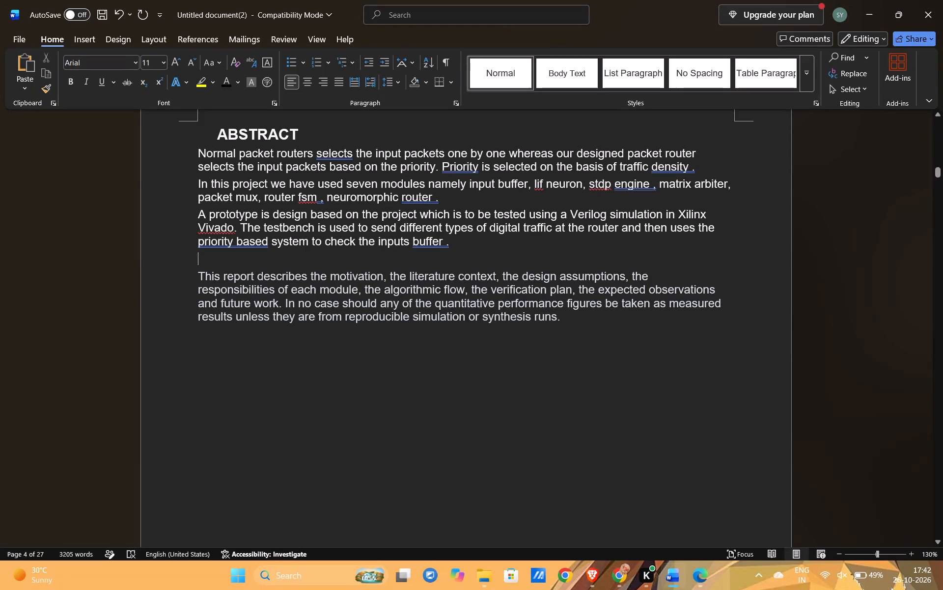
Delete the old abstract paragraph running from "This report describes the motivation" to "reproducible simulation or synthesis runs.".
drag(560, 322, 195, 272)
key(BackSpace)
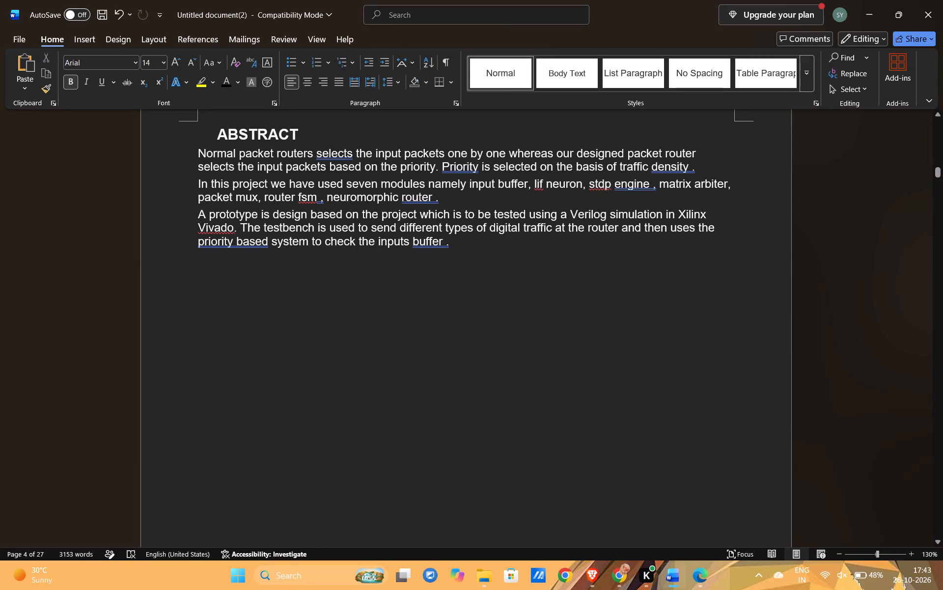
Begin the abstract's closing paragraph below the testbench sentence with "This reports itself covers why we have made this project".
click(210, 254)
key(t)
text(his reports itse)
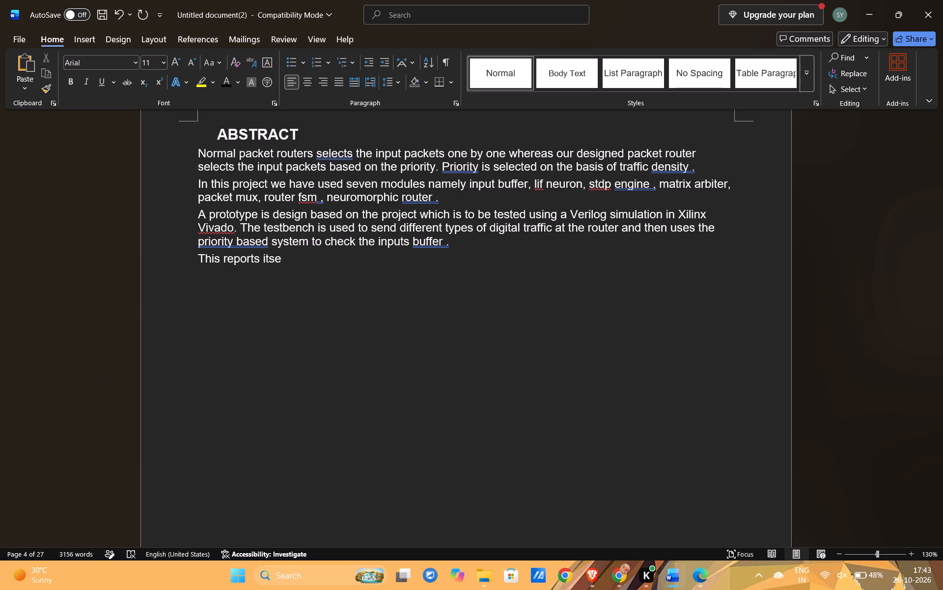
text(lf cover)
text(s)
key(space)
text(why w)
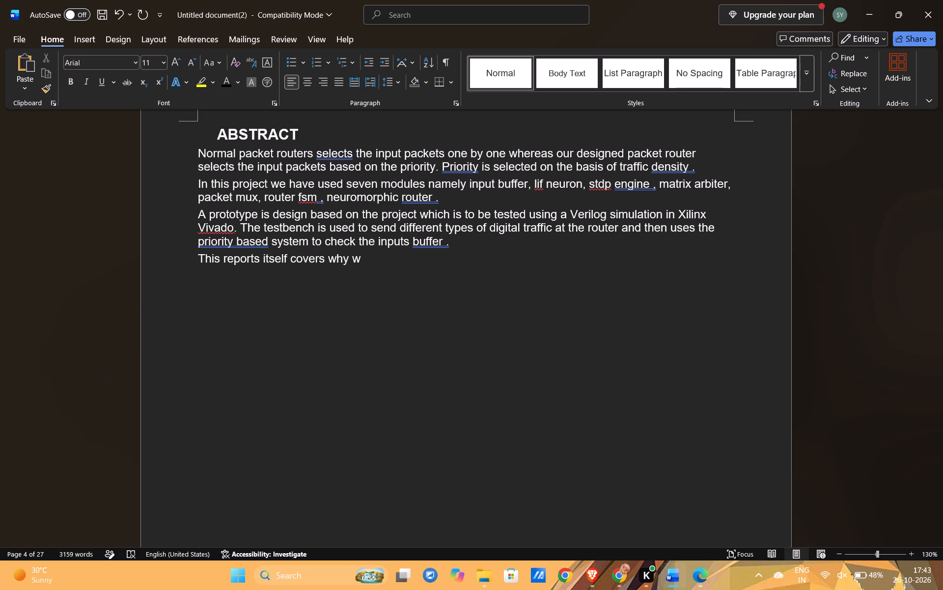
text(e have made this project)
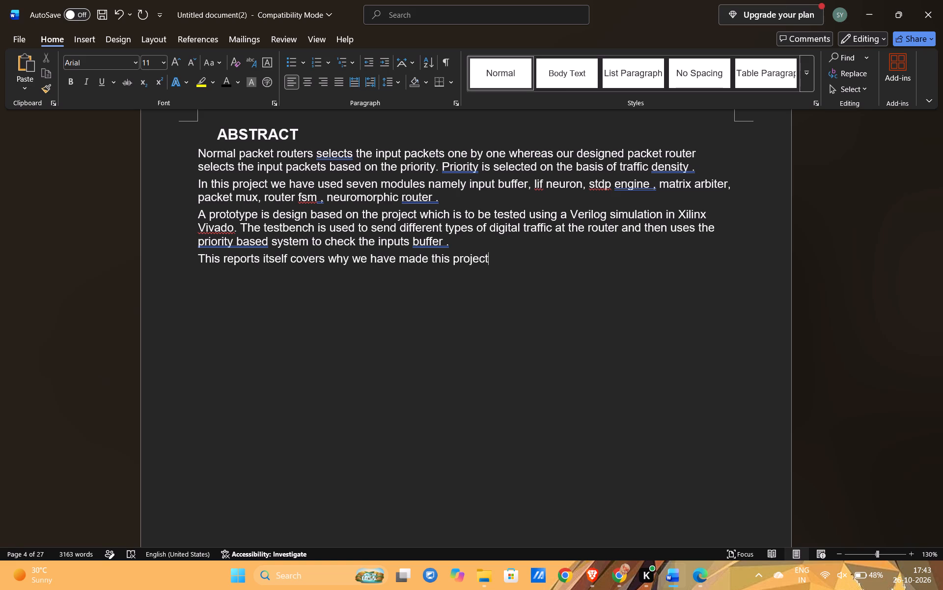
key(space)
key(BackSpace)
key(space)
key(period)
key(BackSpace)
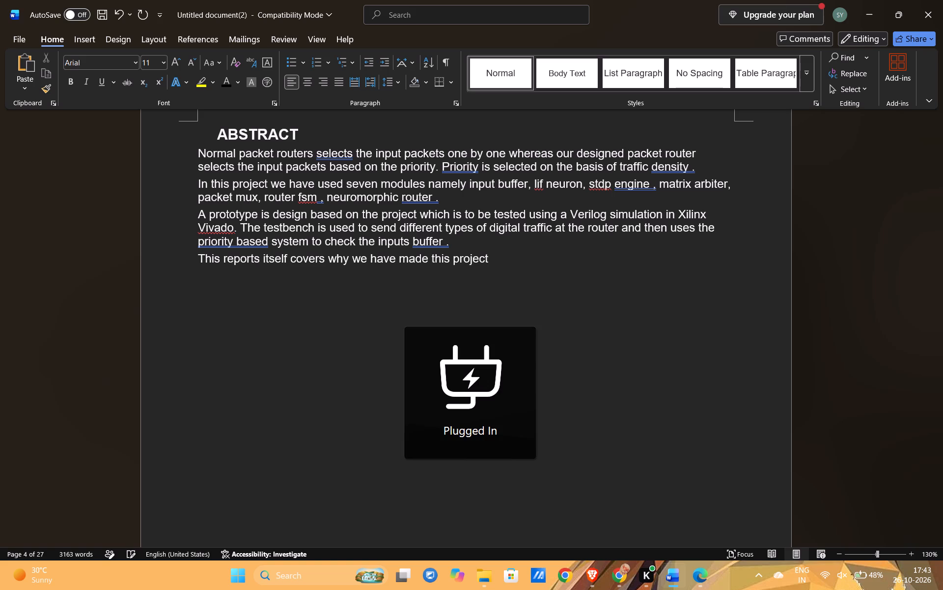
Continue the closing sentence with ", how each of the seven modules work".
text(,)
key(space)
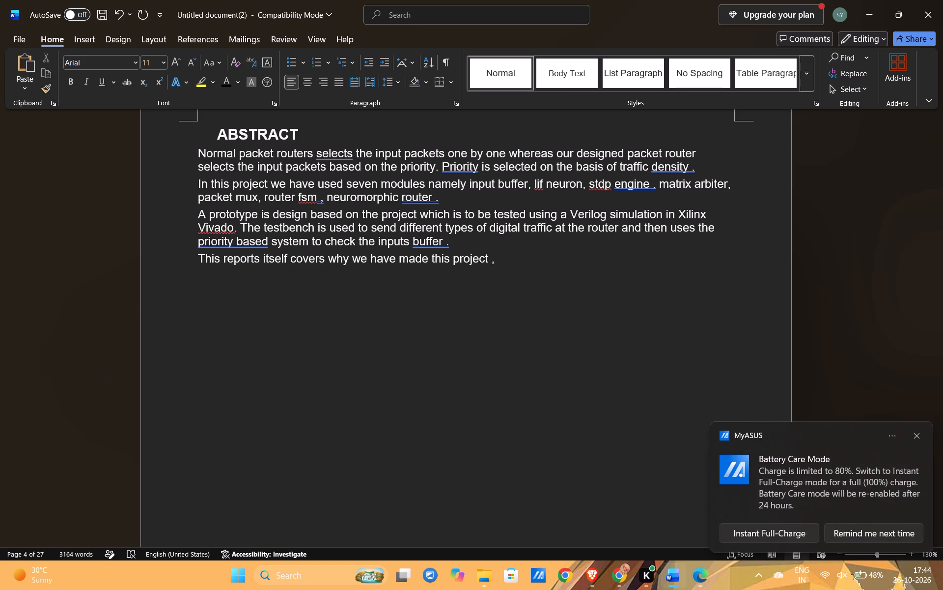
text(how each of the seven)
key(space)
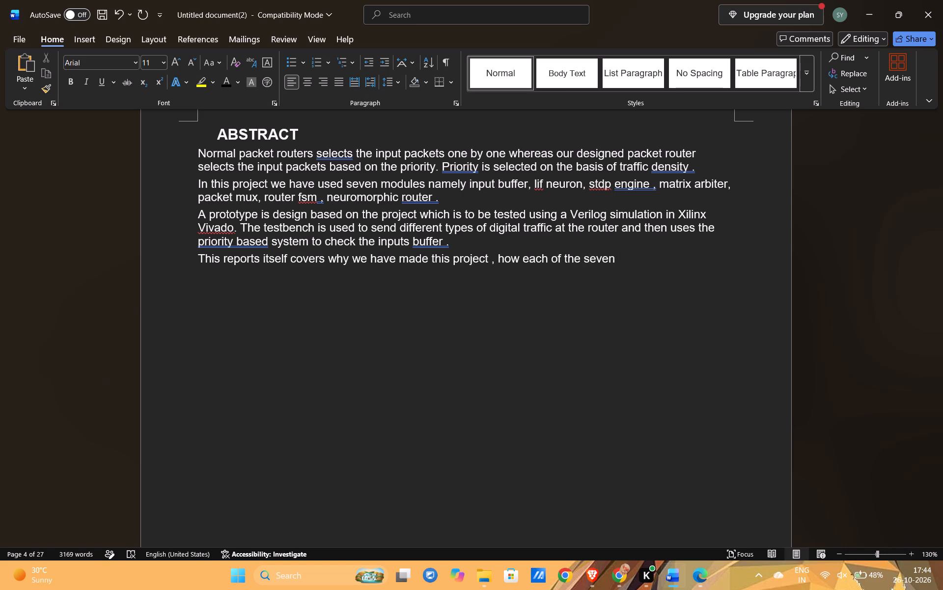
text(modules work)
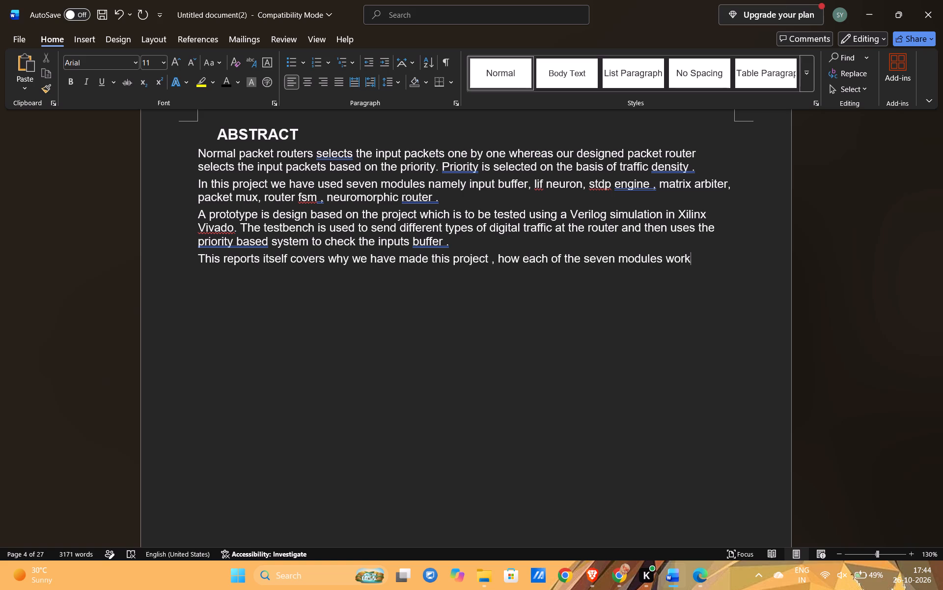
Remove the word "itself" from the closing sentence, before "covers".
click(290, 258)
key(BackSpace)
key(BackSpace)
key(BackSpace)
key(BackSpace)
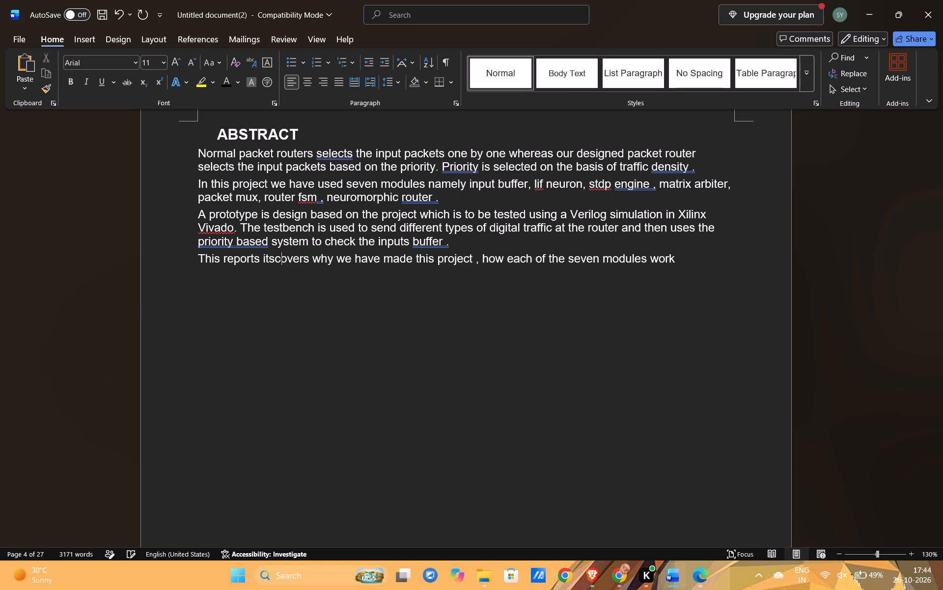
key(BackSpace)
key(BackSpace)
key(BackSpace)
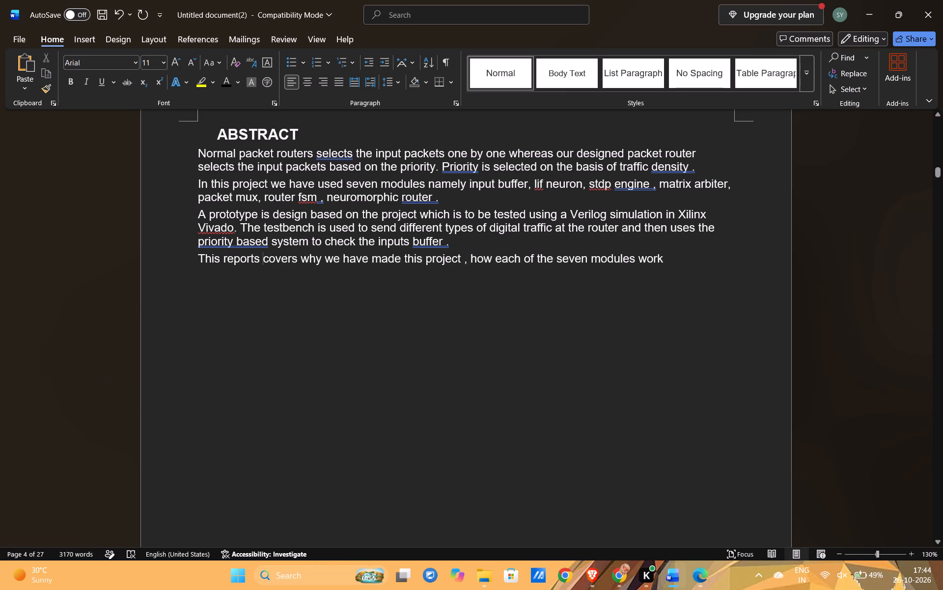
Extend the final word "work" to "works" and continue the closing sentence with ",describing the workflow".
click(667, 262)
key(s)
key(space)
key(comma)
text(describing the workflow)
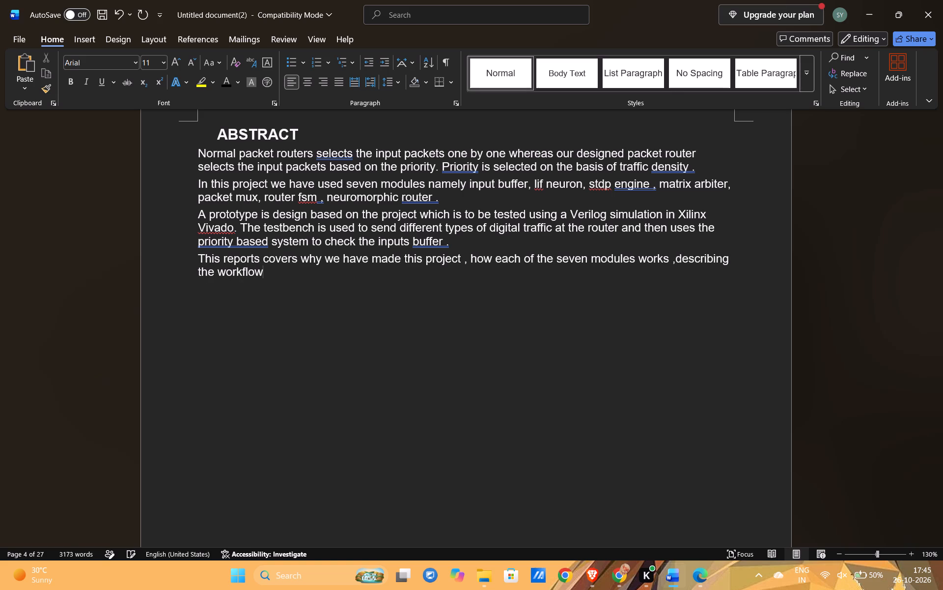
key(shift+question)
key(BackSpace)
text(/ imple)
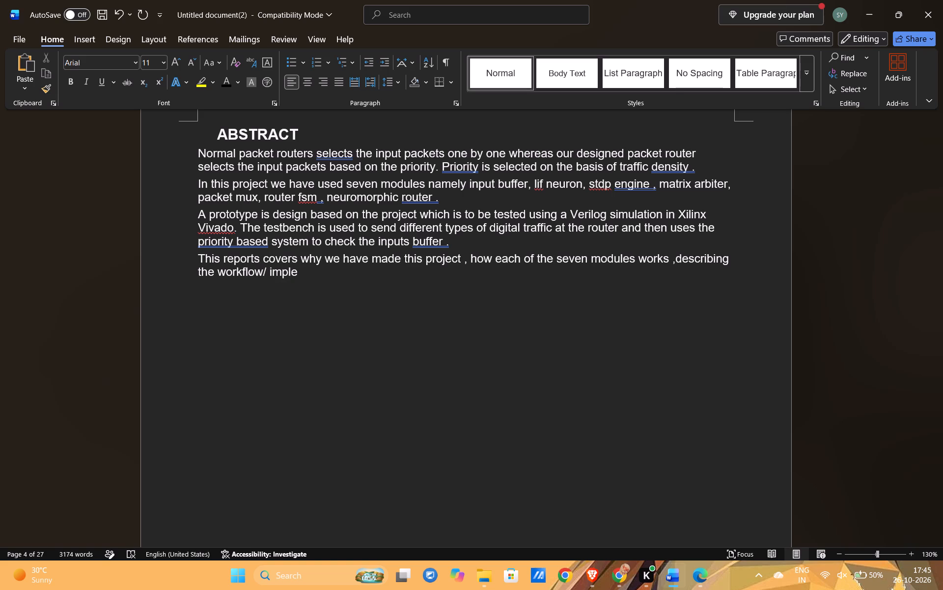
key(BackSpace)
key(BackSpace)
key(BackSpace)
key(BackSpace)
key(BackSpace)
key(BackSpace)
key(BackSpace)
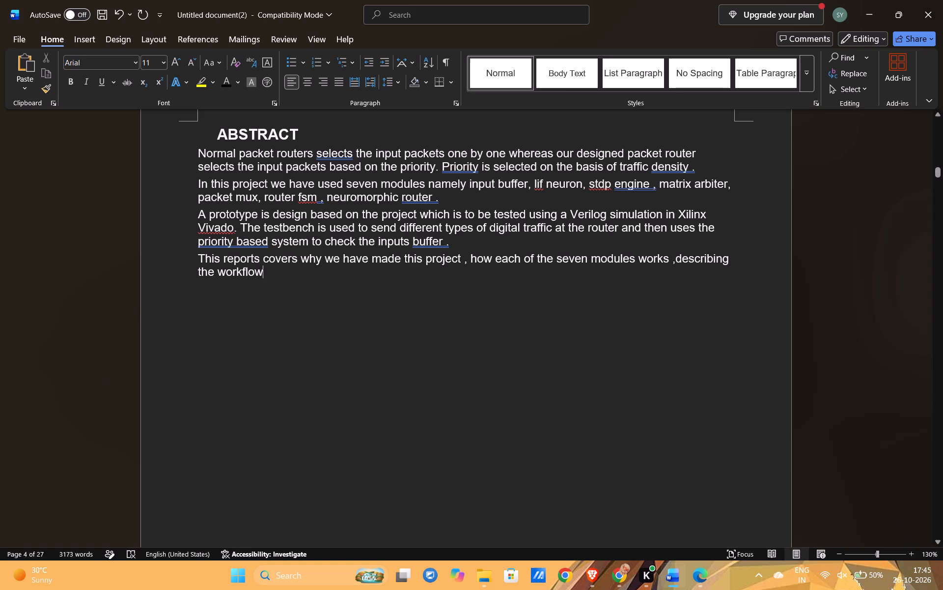
Insert the word "implementation" before "workflow" in the closing sentence.
click(217, 272)
text(im)
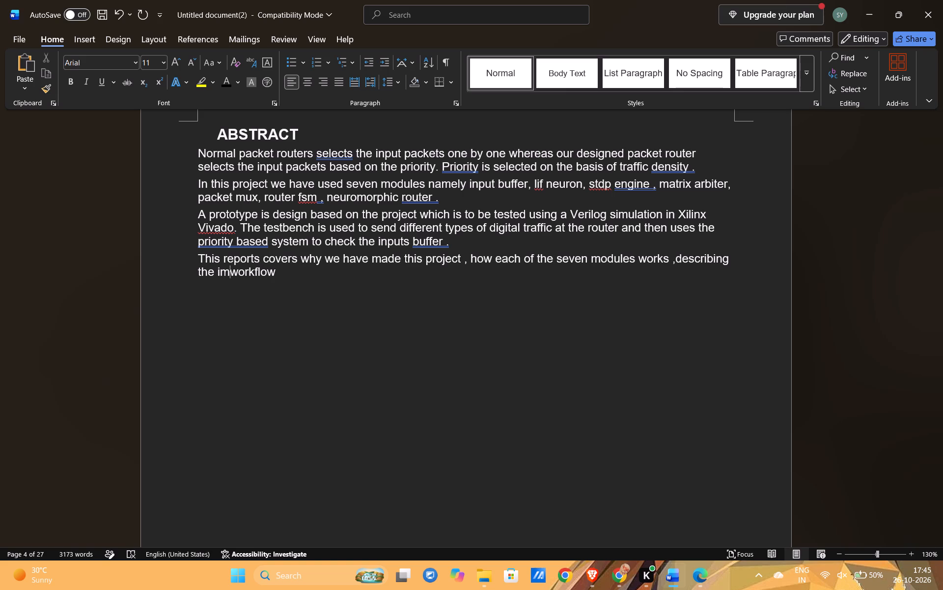
text(plementation)
key(space)
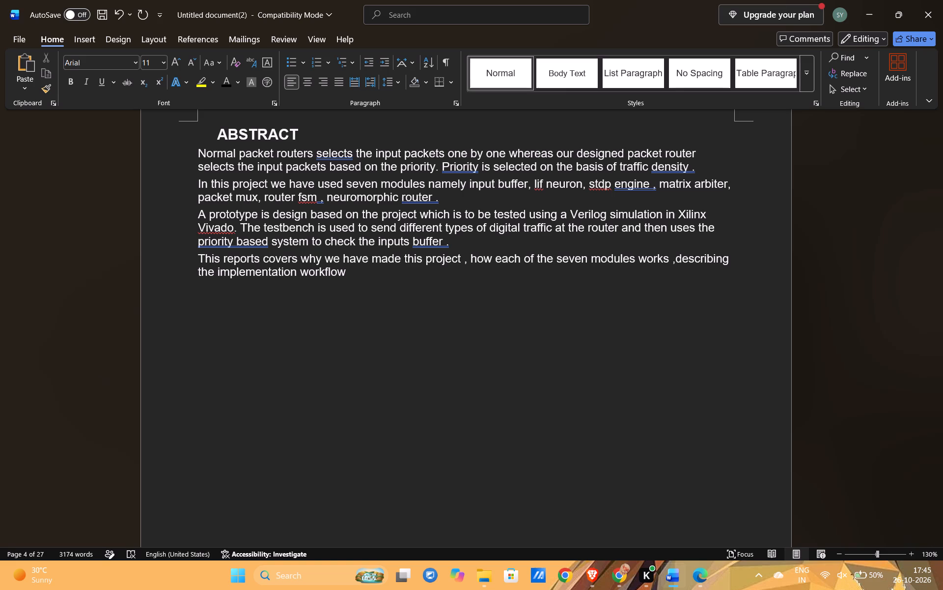
Continue the abstract's closing sentence after "workflow" with "of the prototype,".
click(357, 272)
key(space)
text(of the)
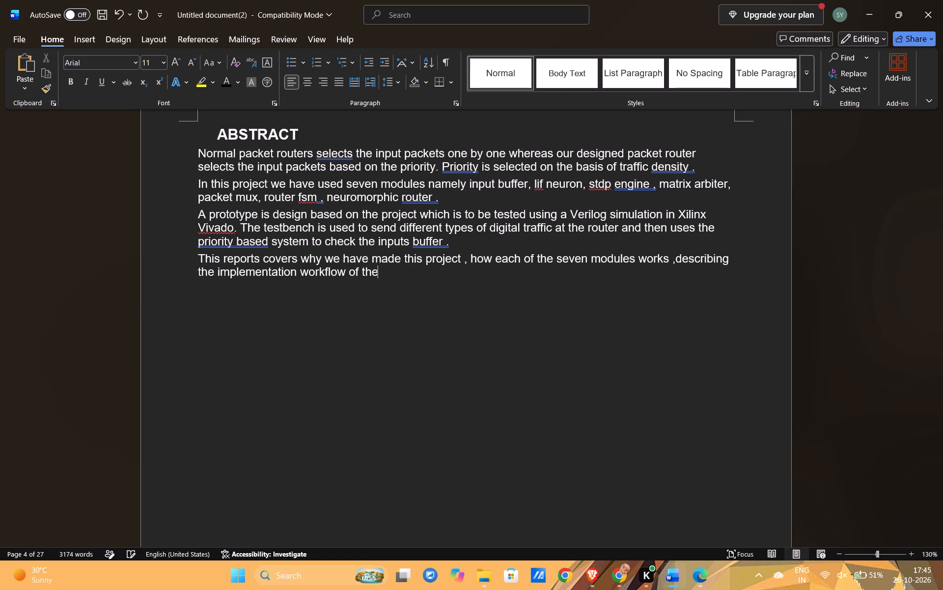
key(space)
text(prototype)
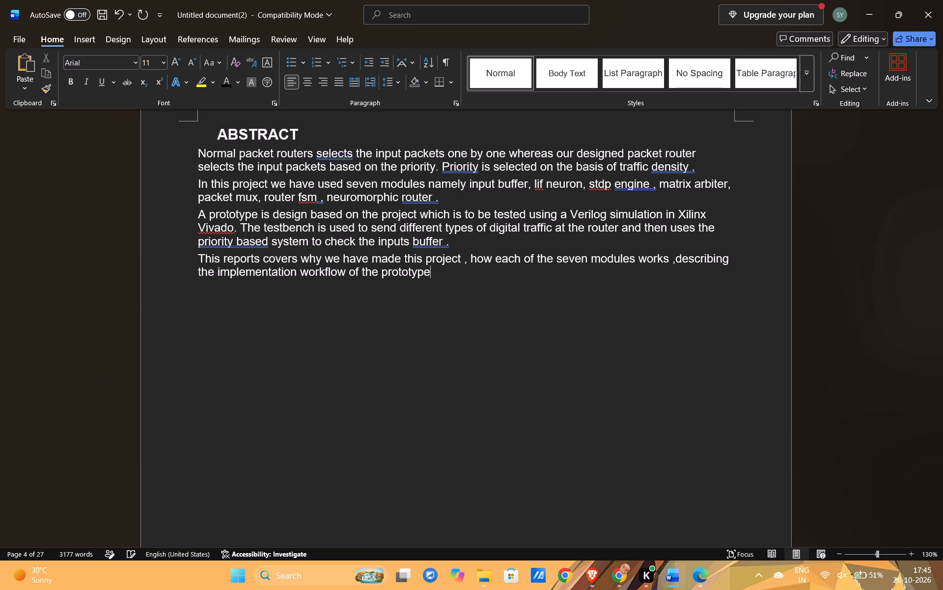
key(space)
key(BackSpace)
key(comma)
Finish the closing sentence with "covering the simulation result using a testbench in verilog." and start a new paragraph below it.
text(covering the simulation)
key(space)
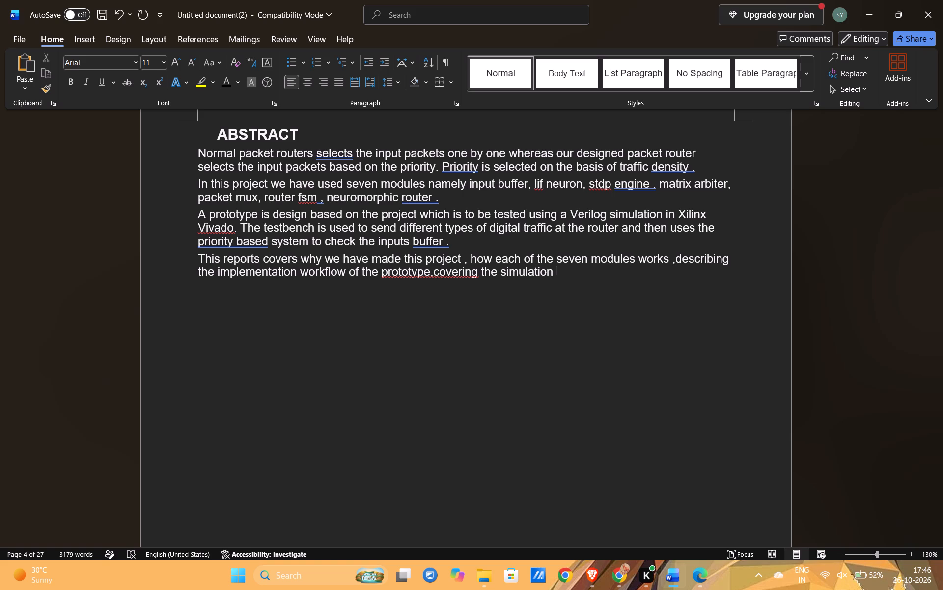
text(resul)
text(t using a testbench)
key(space)
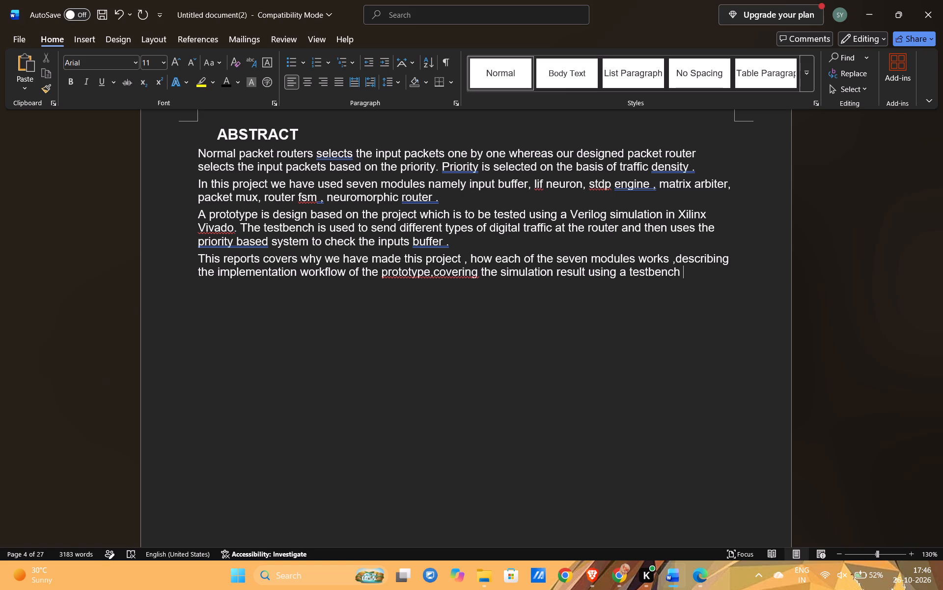
text(in verilog)
key(period)
key(Return)
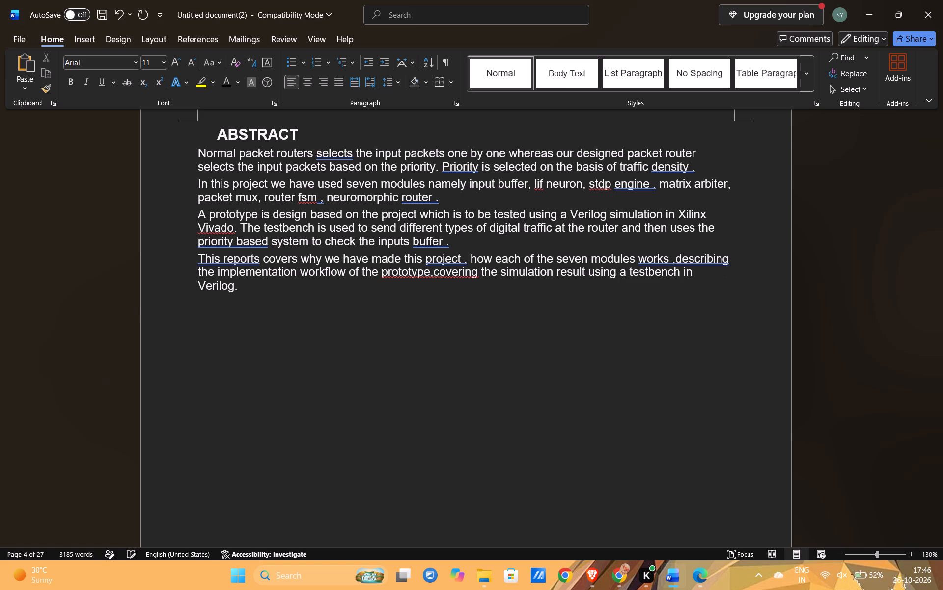
Look over the report's cover page, table of contents, rewritten abstract and Introduction section.
scroll(364, 229, up, 3)
scroll(364, 229, down, 3)
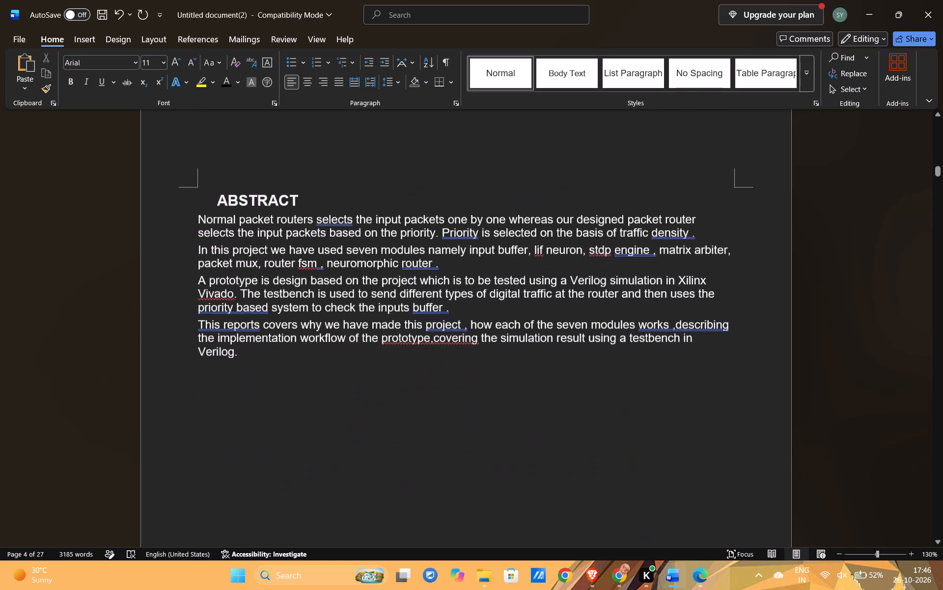
scroll(364, 229, up, 7)
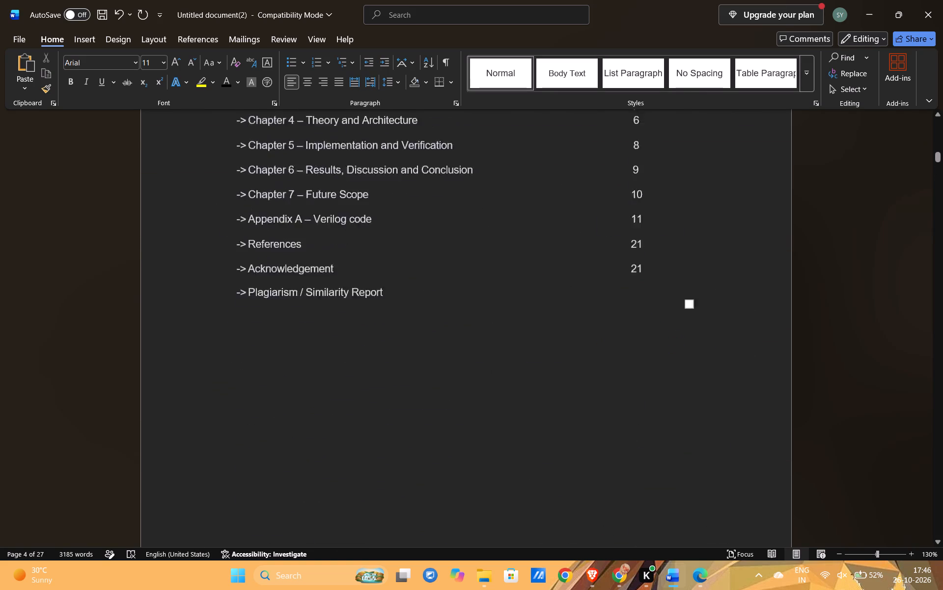
scroll(364, 229, up, 8)
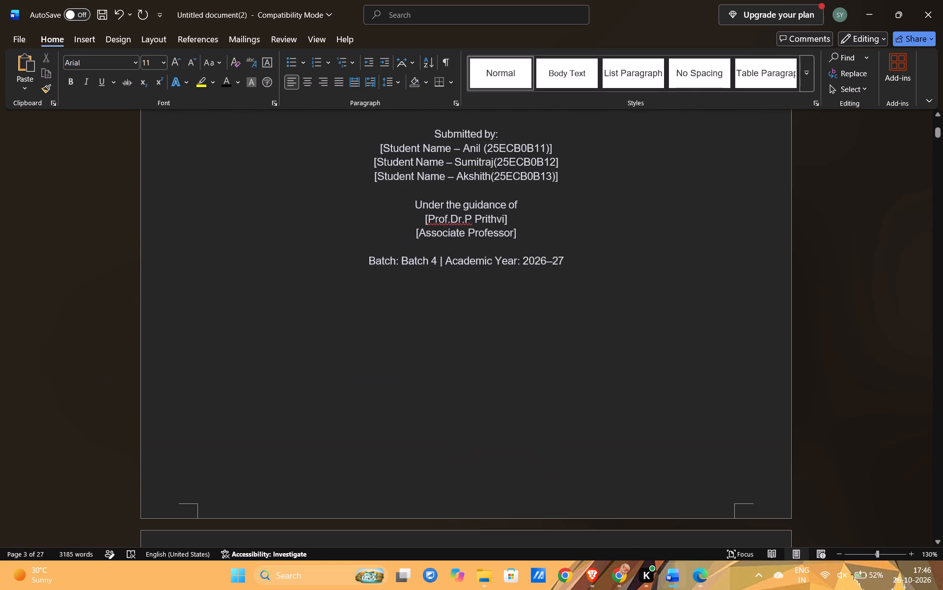
scroll(364, 229, up, 13)
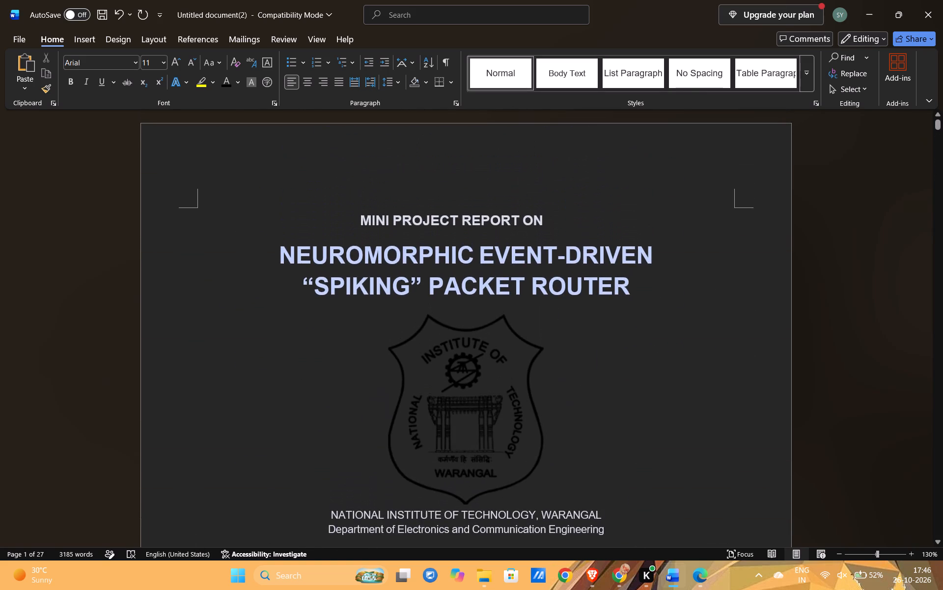
scroll(364, 229, down, 12)
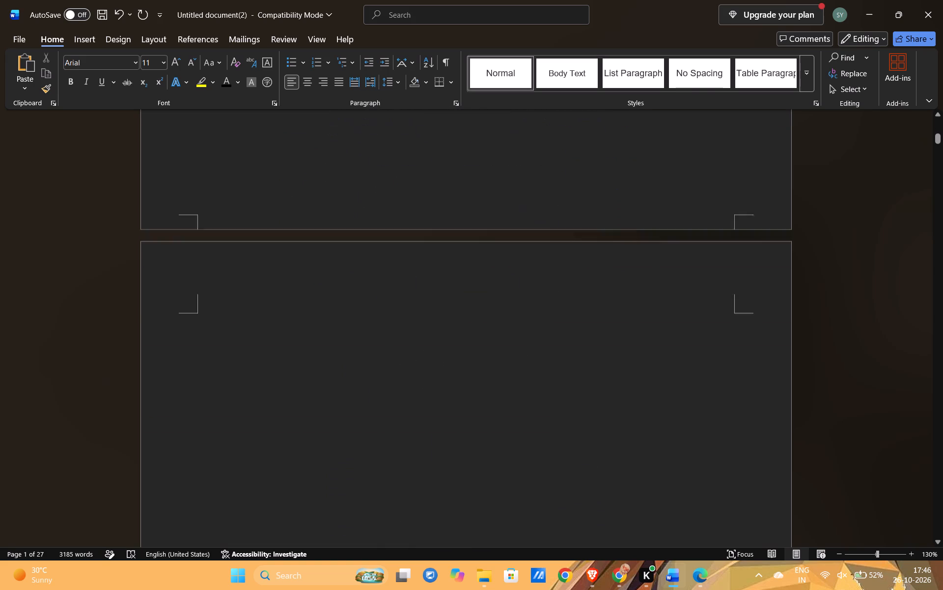
scroll(364, 229, down, 4)
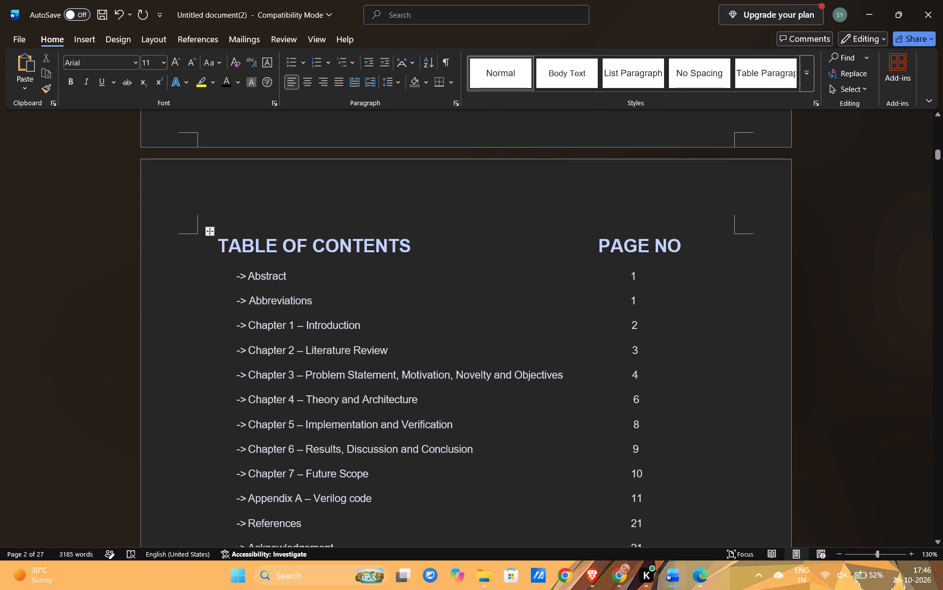
scroll(383, 286, down, 1)
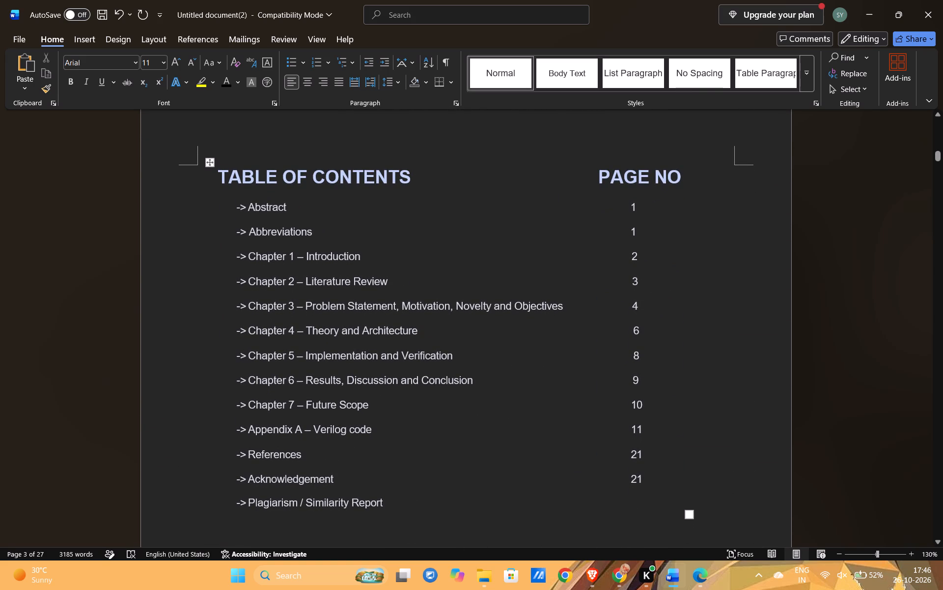
scroll(383, 286, down, 1)
scroll(453, 280, down, 1)
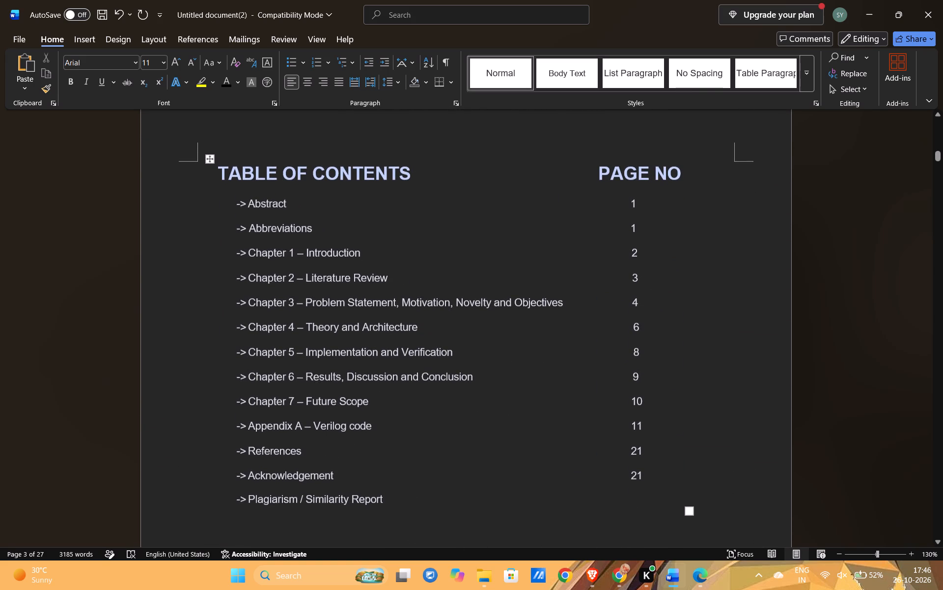
scroll(453, 280, down, 1)
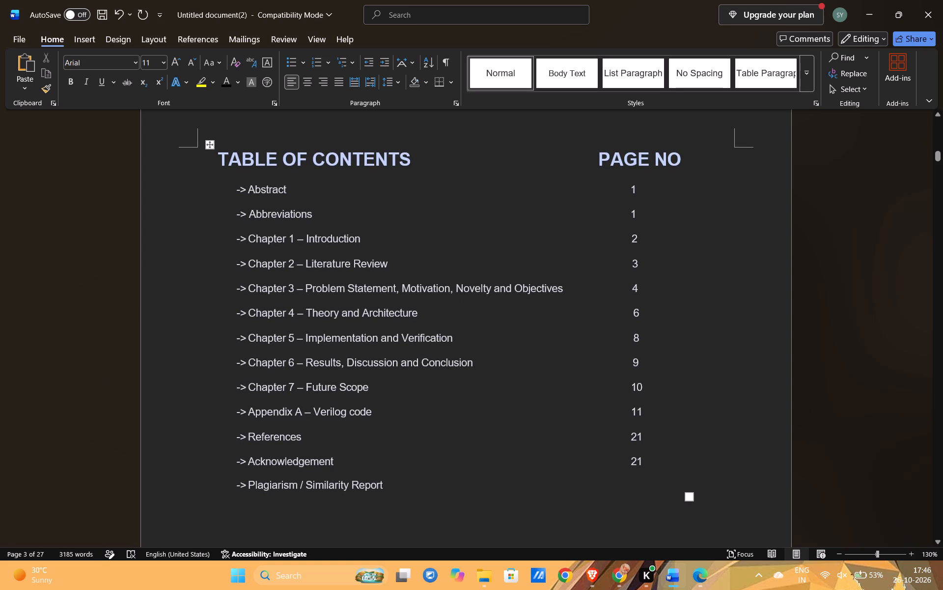
scroll(453, 280, down, 1)
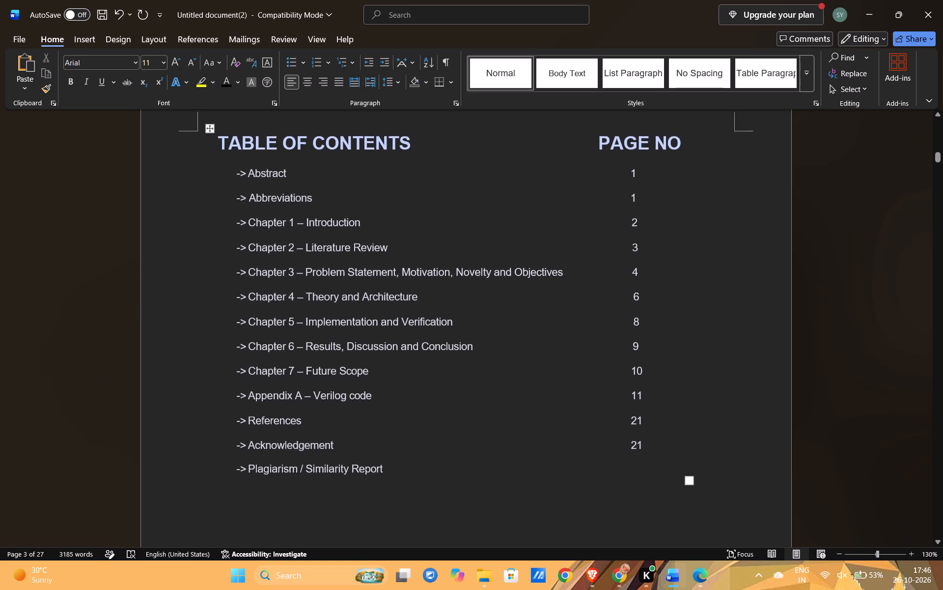
scroll(453, 280, down, 3)
scroll(453, 280, up, 1)
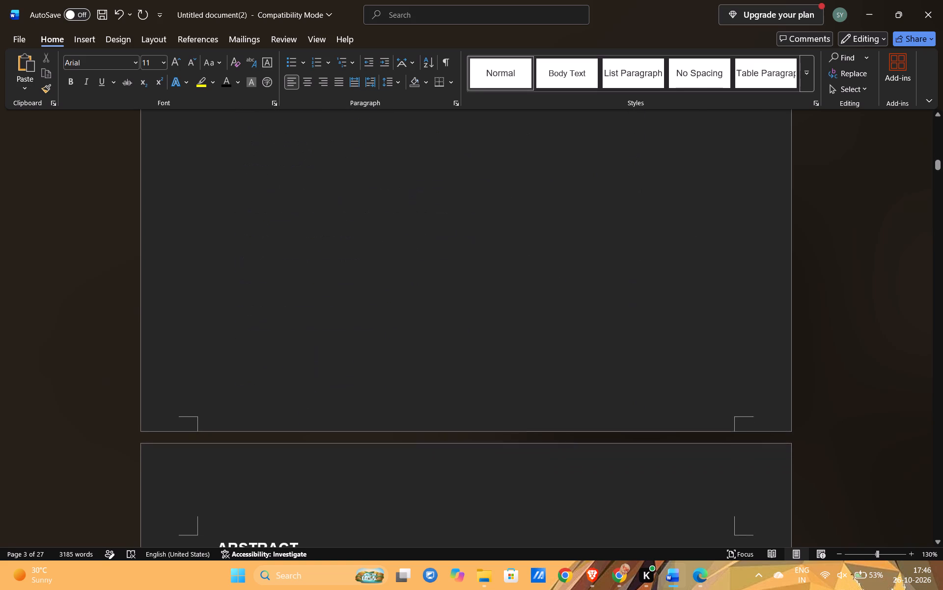
scroll(453, 280, up, 2)
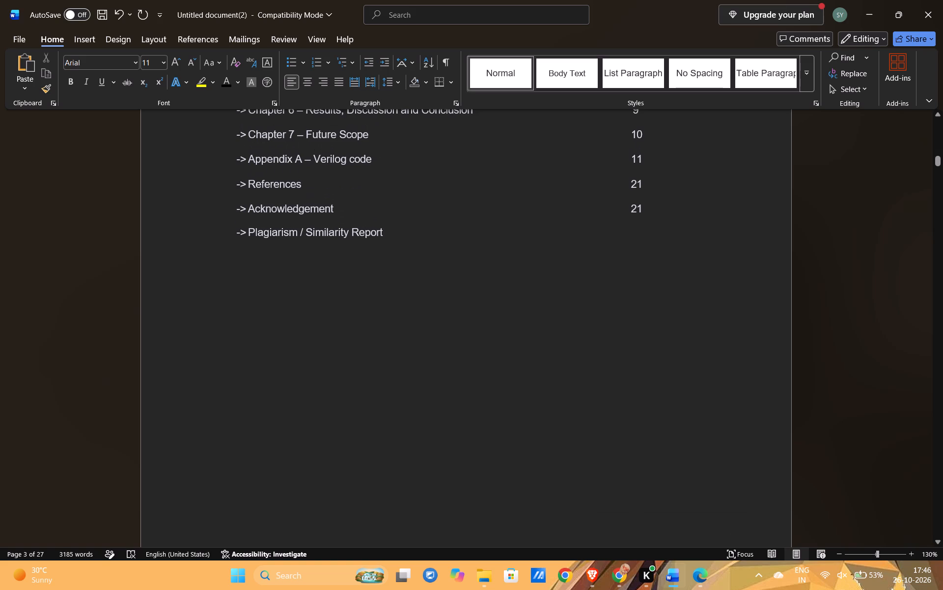
scroll(453, 280, up, 2)
scroll(453, 280, down, 2)
scroll(453, 280, up, 1)
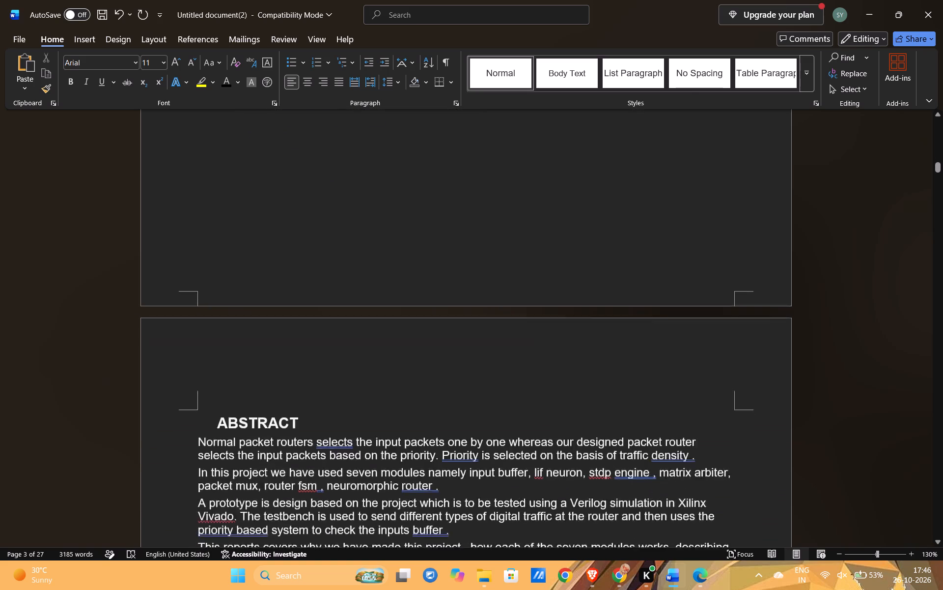
scroll(453, 280, up, 2)
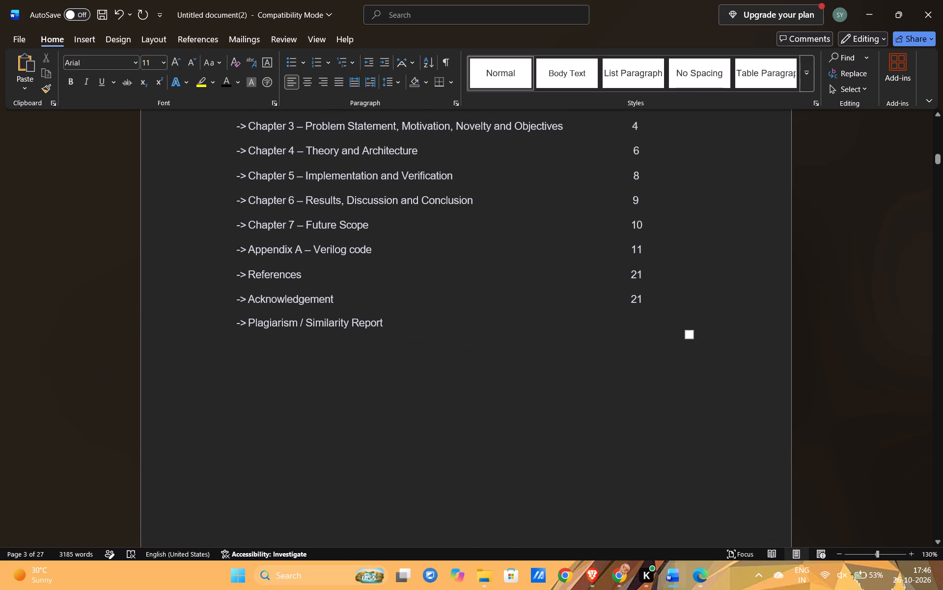
scroll(453, 280, down, 5)
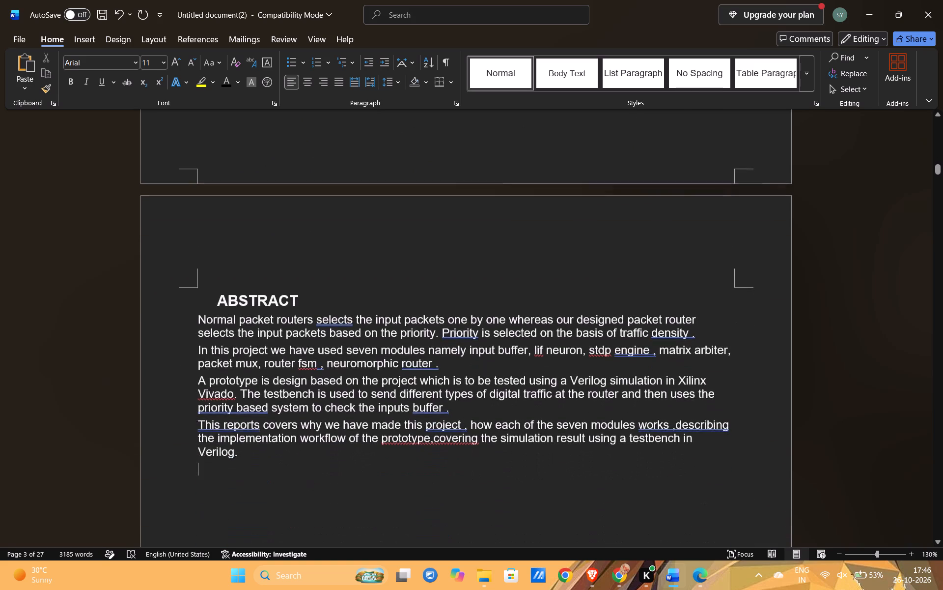
scroll(453, 280, down, 8)
scroll(453, 280, up, 1)
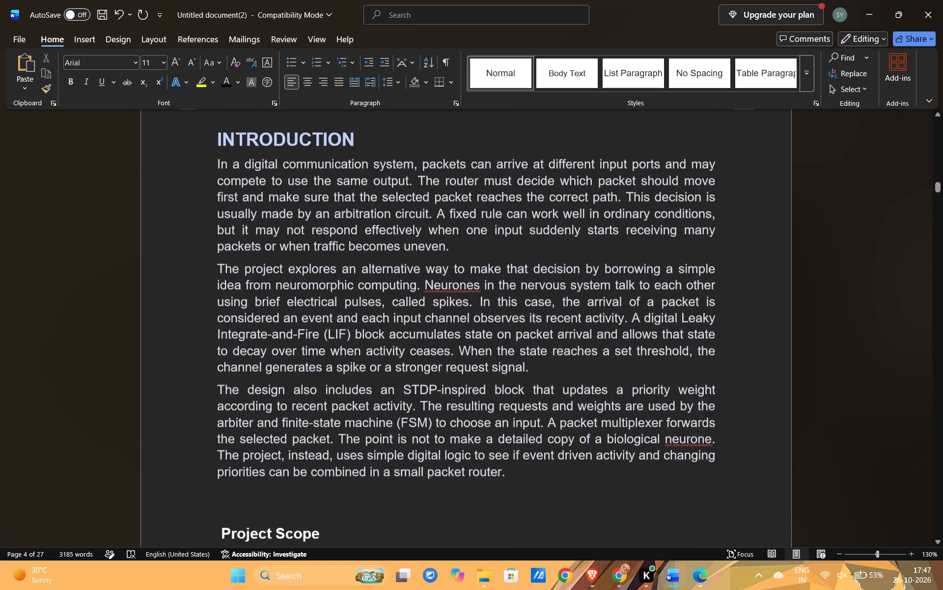
scroll(453, 280, up, 1)
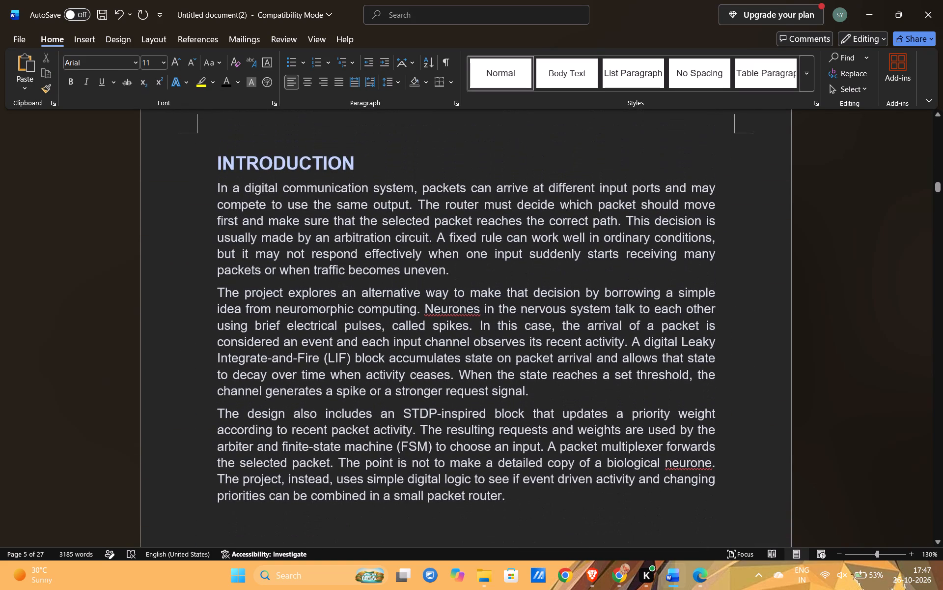
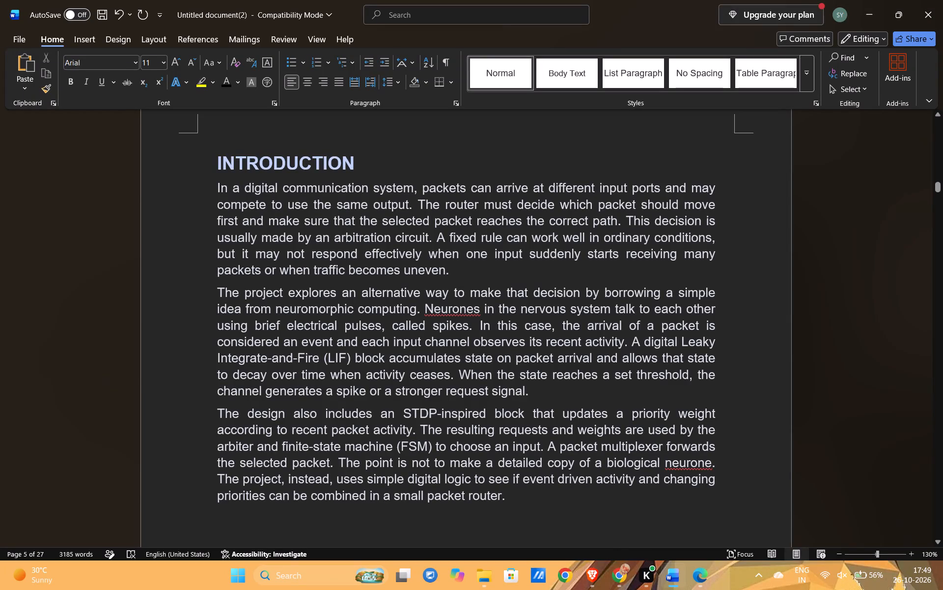
Delete the first paragraph of the Introduction, from "In a digital communication system" to "when traffic becomes uneven.".
drag(448, 268, 214, 183)
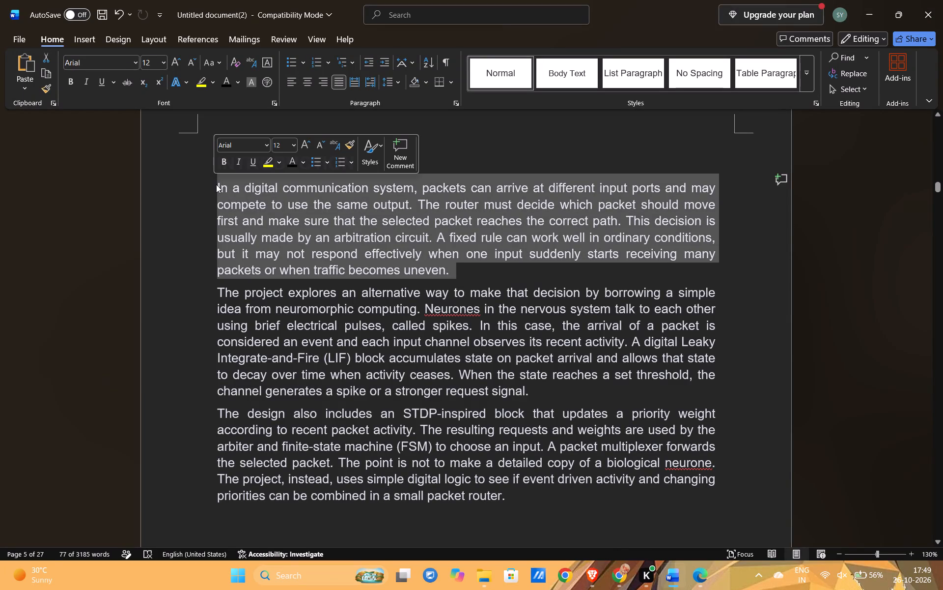
key(BackSpace)
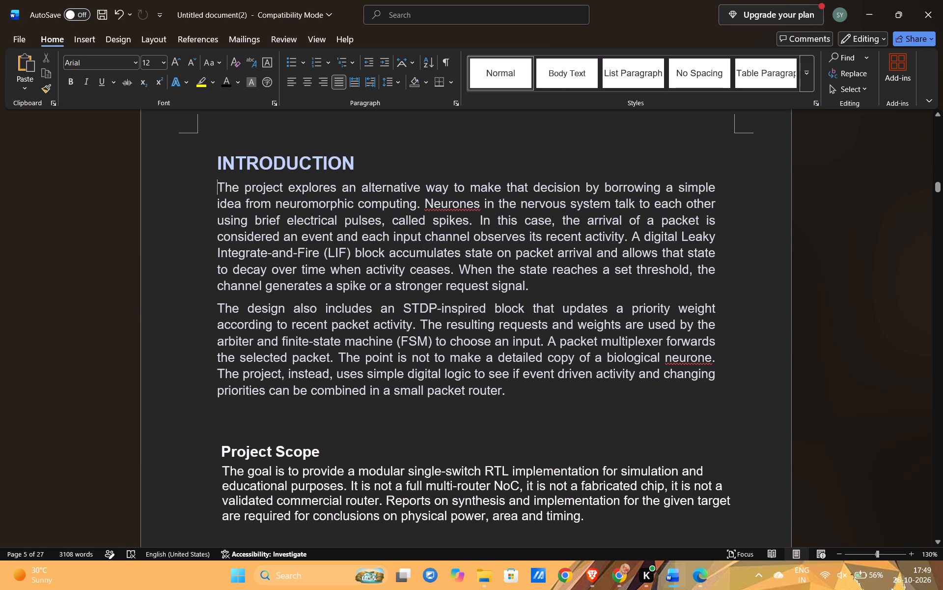
Add an empty line below the INTRODUCTION heading and format it as 11 pt without bold.
click(365, 157)
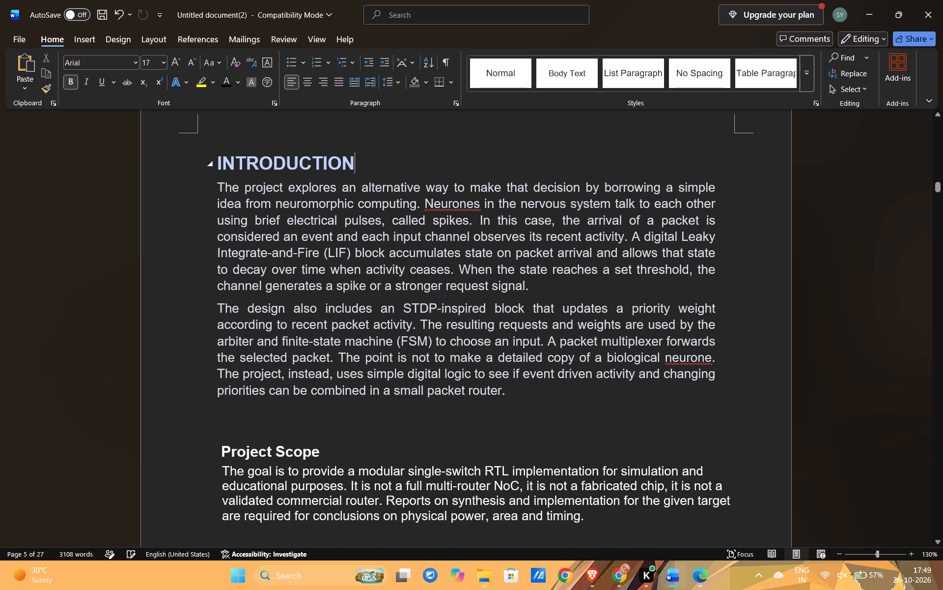
key(Return)
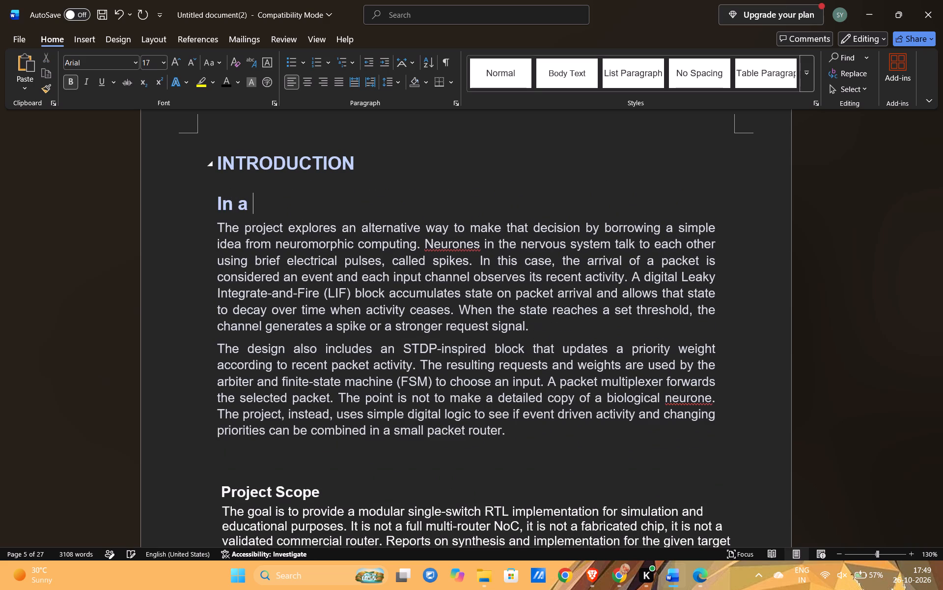
key(BackSpace)
key(BackSpace)
key(BackSpace)
key(BackSpace)
key(BackSpace)
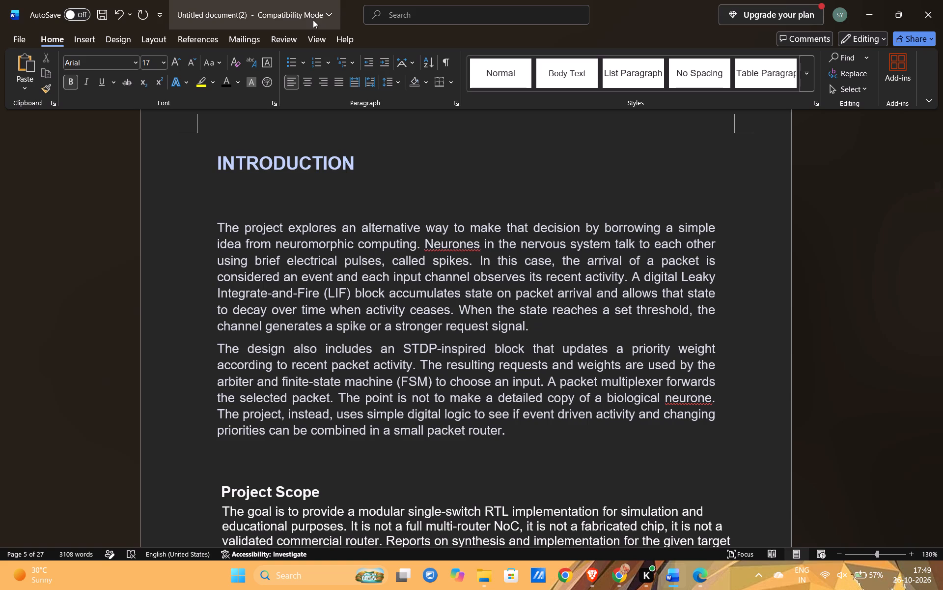
click(160, 62)
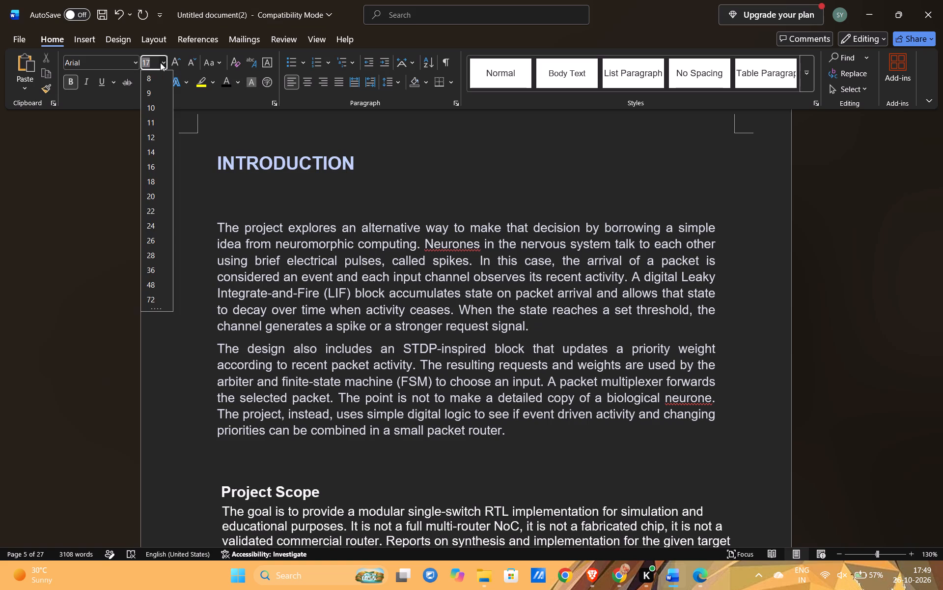
click(148, 121)
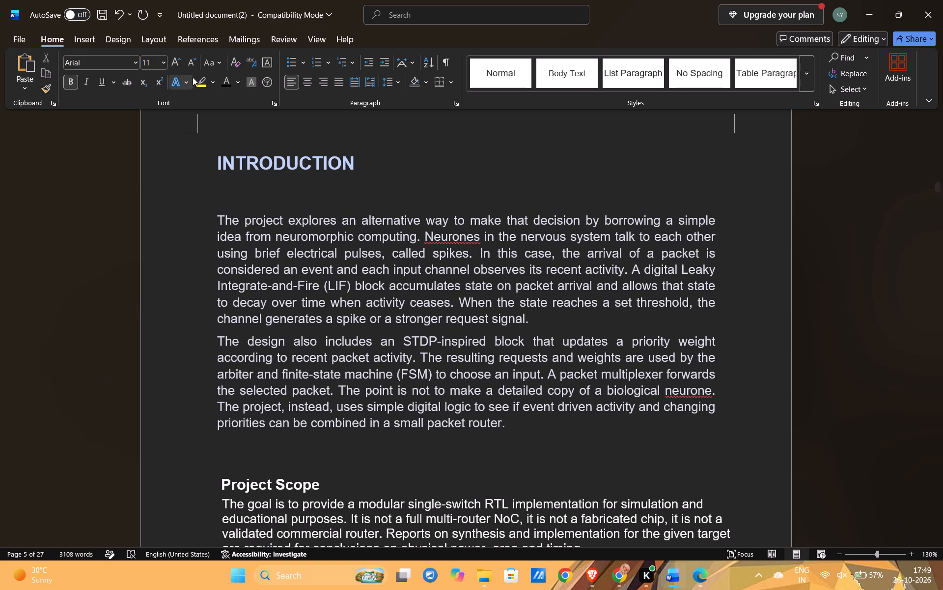
click(68, 82)
click(222, 196)
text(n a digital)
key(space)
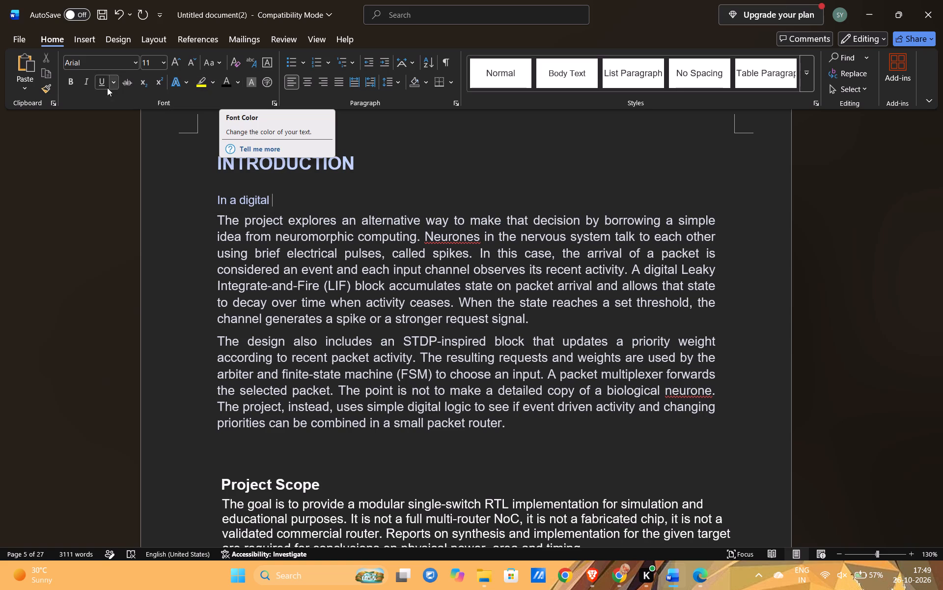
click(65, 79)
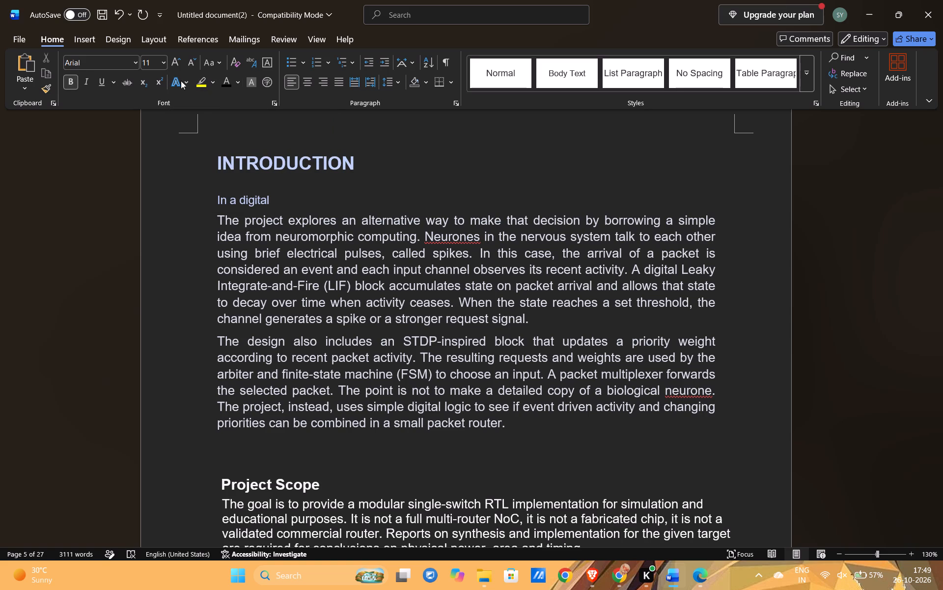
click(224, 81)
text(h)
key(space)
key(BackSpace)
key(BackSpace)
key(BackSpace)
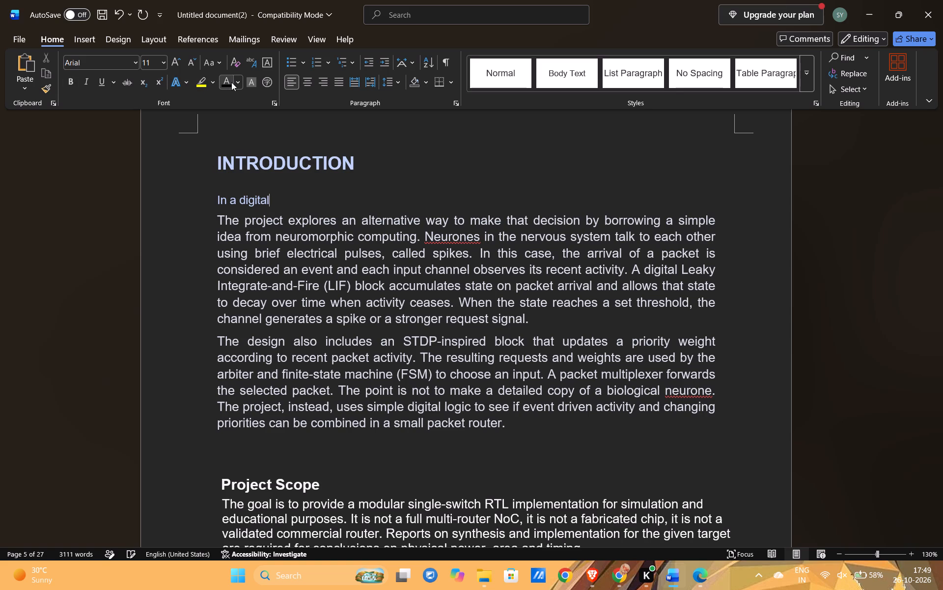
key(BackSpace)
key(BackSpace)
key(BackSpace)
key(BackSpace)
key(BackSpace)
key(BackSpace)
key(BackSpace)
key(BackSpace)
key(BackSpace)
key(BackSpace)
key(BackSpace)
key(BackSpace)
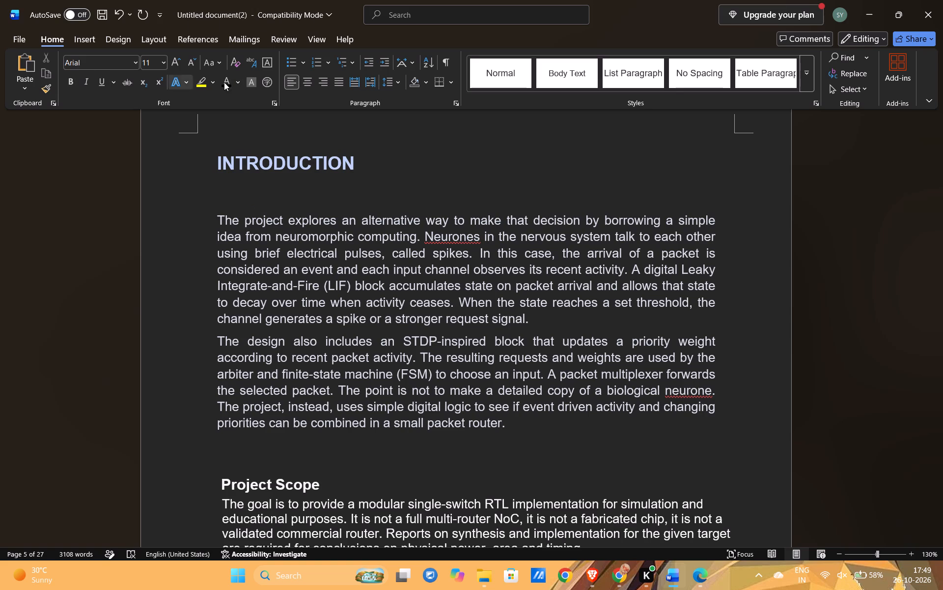
Apply the current font colour to the empty line below the INTRODUCTION heading, checking it with a trial letter.
click(224, 79)
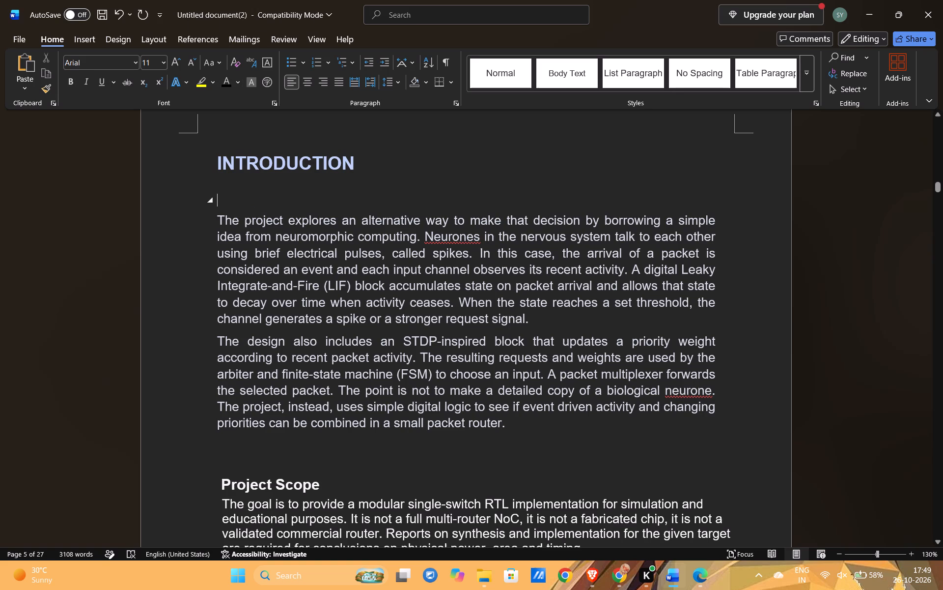
click(222, 203)
key(h)
key(BackSpace)
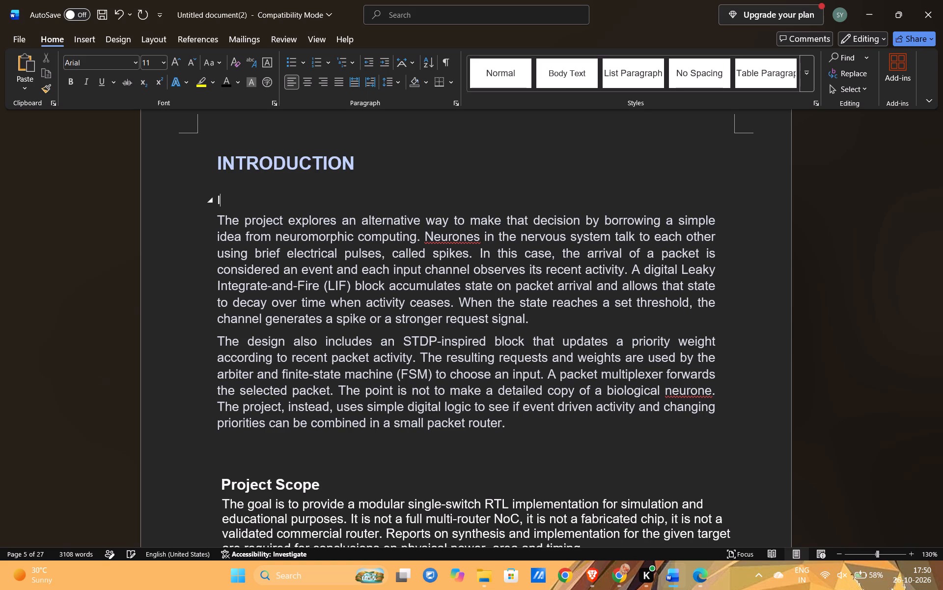
Begin the new Introduction paragraph with "In a digital communication system, information or data".
text(digital communication system)
key(space)
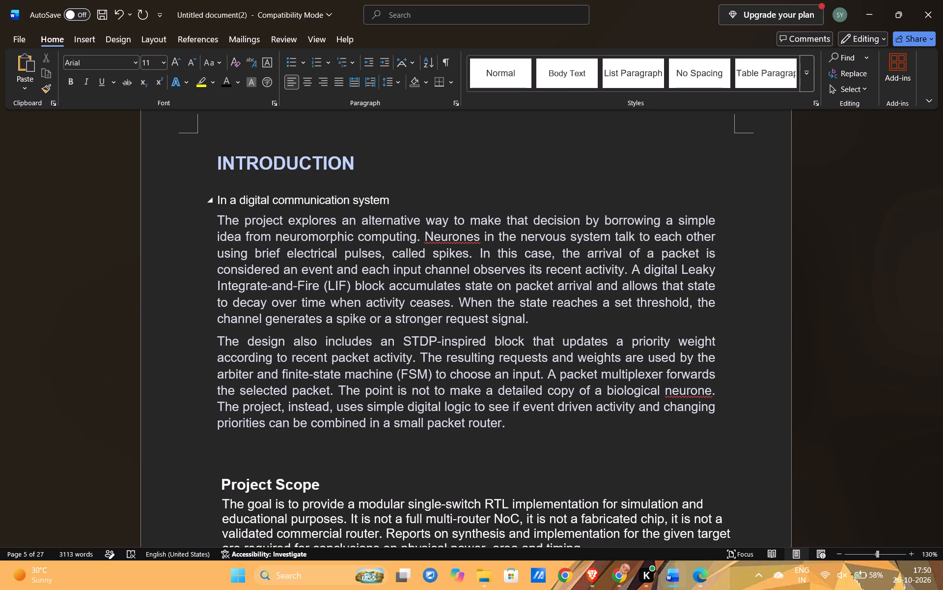
key(BackSpace)
text(, packe)
text(ts)
key(BackSpace)
key(BackSpace)
key(BackSpace)
key(BackSpace)
key(BackSpace)
key(BackSpace)
key(BackSpace)
text(information)
key(space)
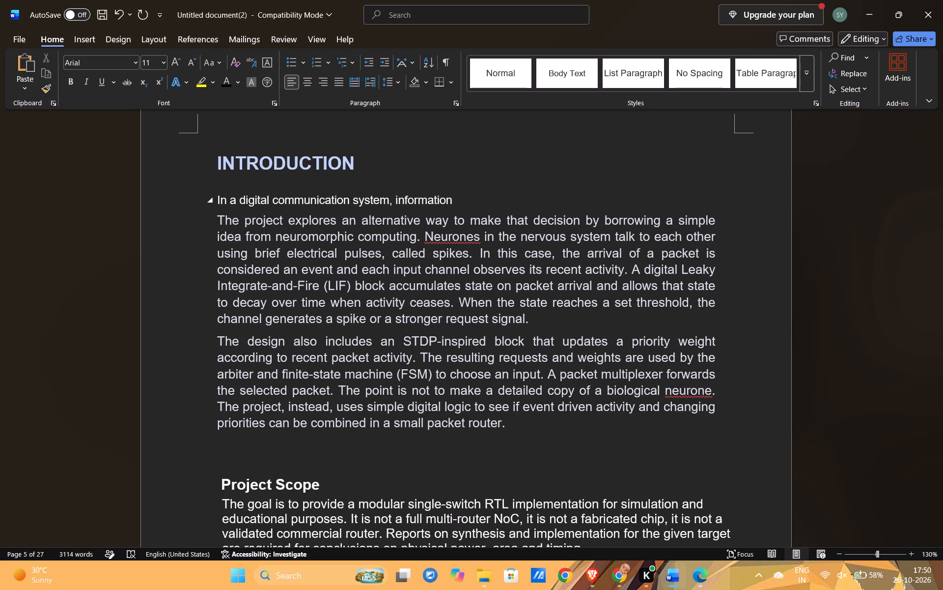
text(or data)
key(space)
Continue the opening sentence with "is transferred from one device to another in the form of".
text(is transferred from one device)
key(space)
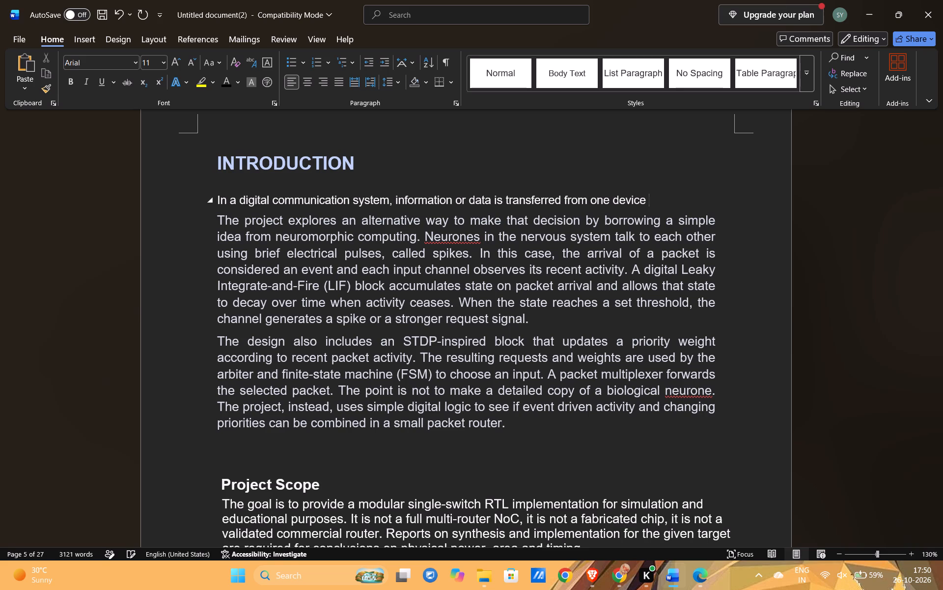
text(to)
key(space)
text(another in the form of)
key(space)
Finish the opening sentence with "packets .".
text(rocket)
key(space)
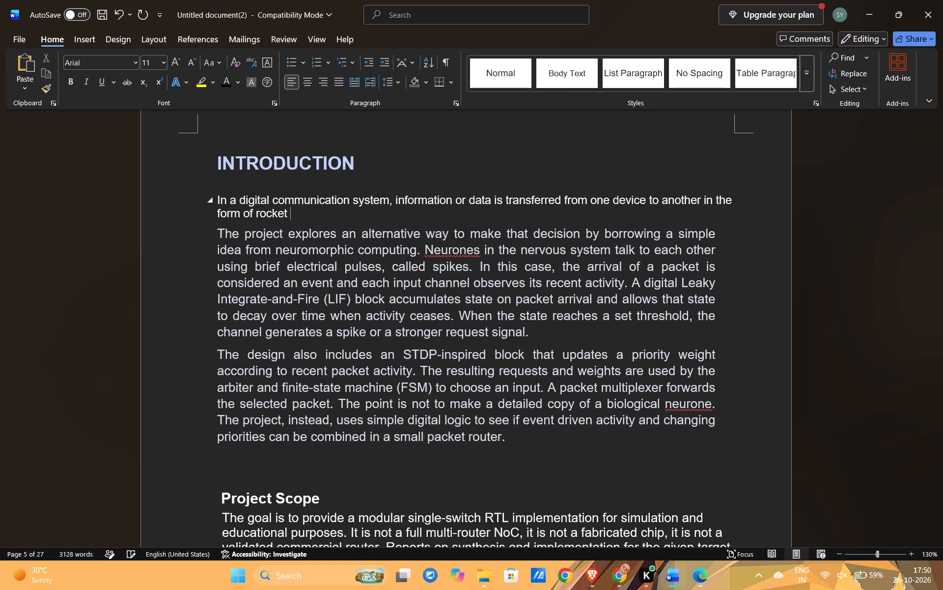
key(BackSpace)
key(BackSpace)
key(BackSpace)
key(BackSpace)
key(BackSpace)
key(BackSpace)
key(BackSpace)
text(packet)
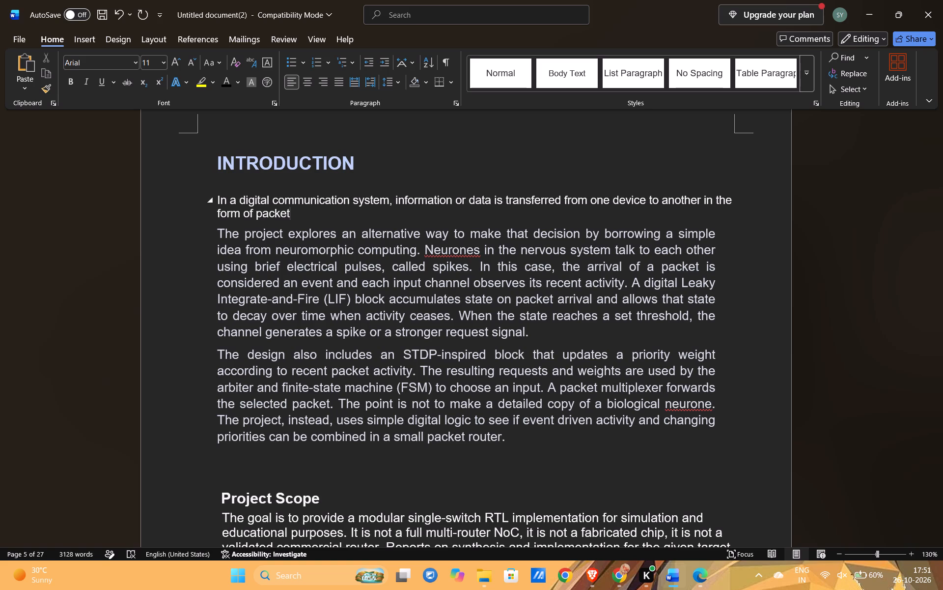
key(space)
key(BackSpace)
key(space)
key(s)
key(BackSpace)
key(BackSpace)
text(s .)
key(space)
Start the second Introduction sentence with "A normal router receives these packets from different inputs".
key(a)
key(space)
text(normal)
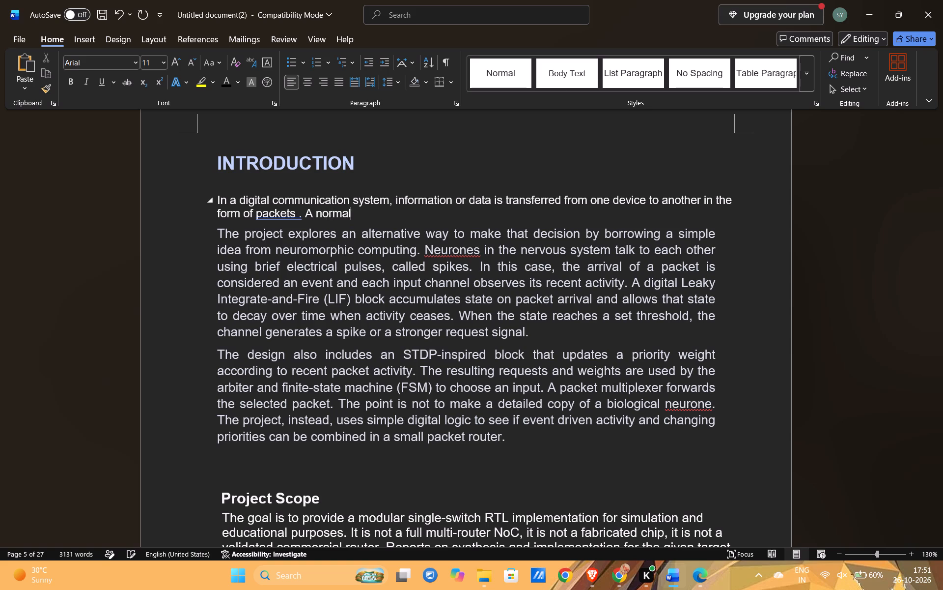
key(space)
text(router re)
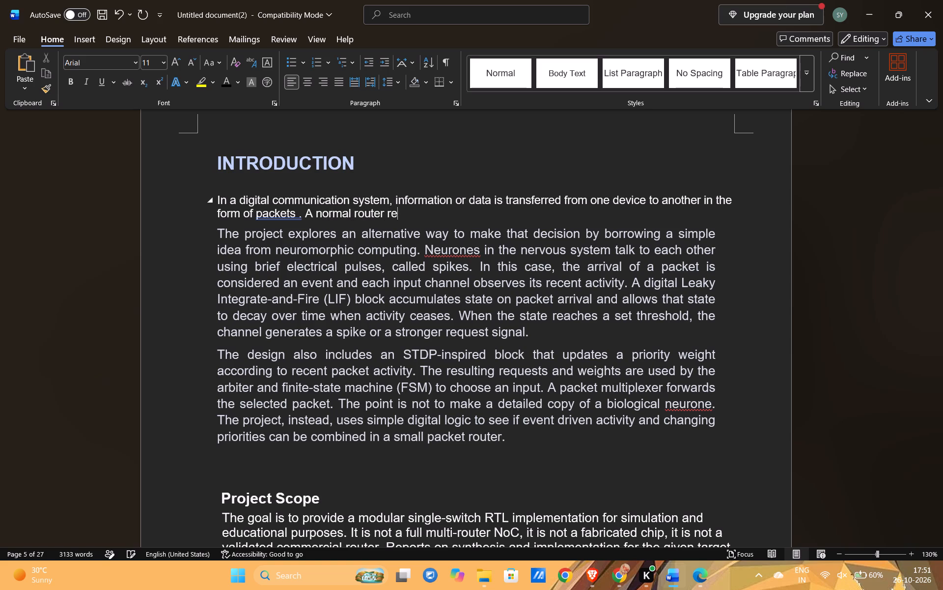
text(ceives these)
key(space)
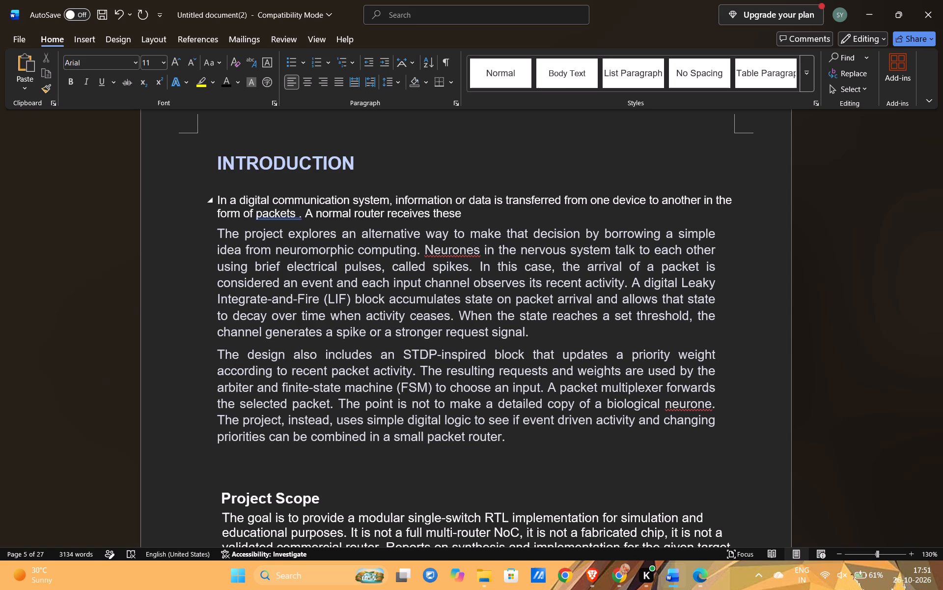
text(packets)
key(space)
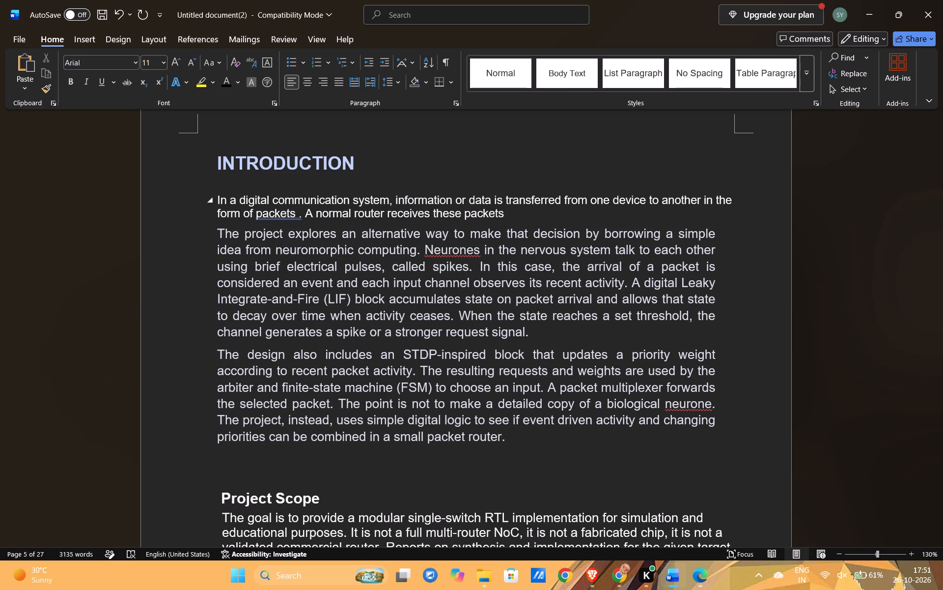
text(from different)
key(space)
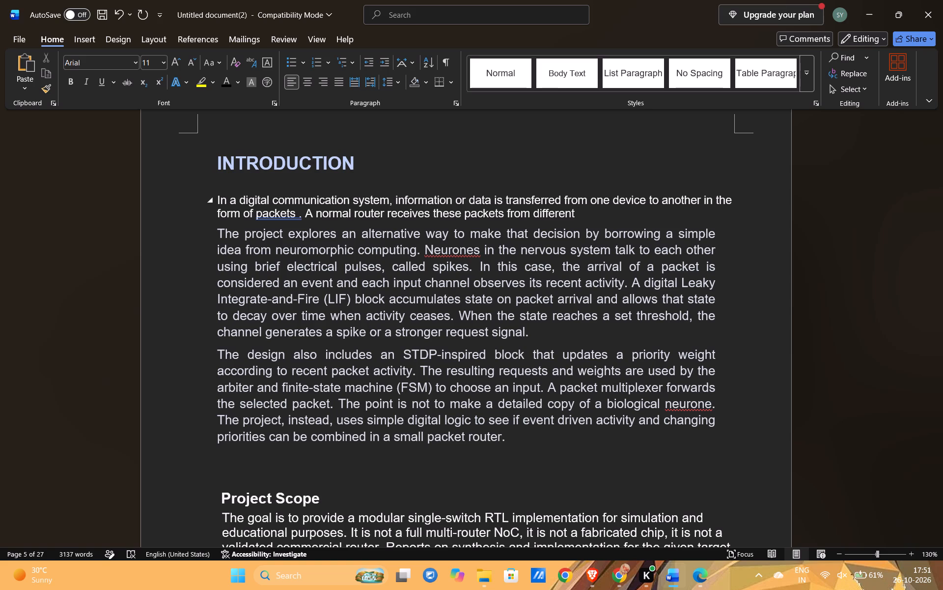
text(inputs)
Finish the second Introduction sentence with "and then transferred to their output .".
key(space)
text(and then transferred)
key(space)
text(to)
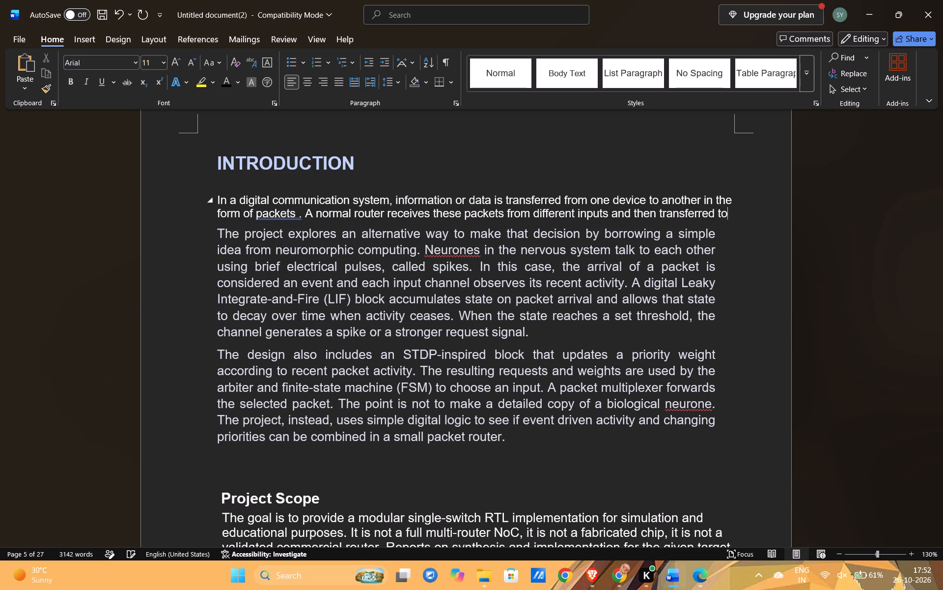
key(space)
text(th)
text(ier d)
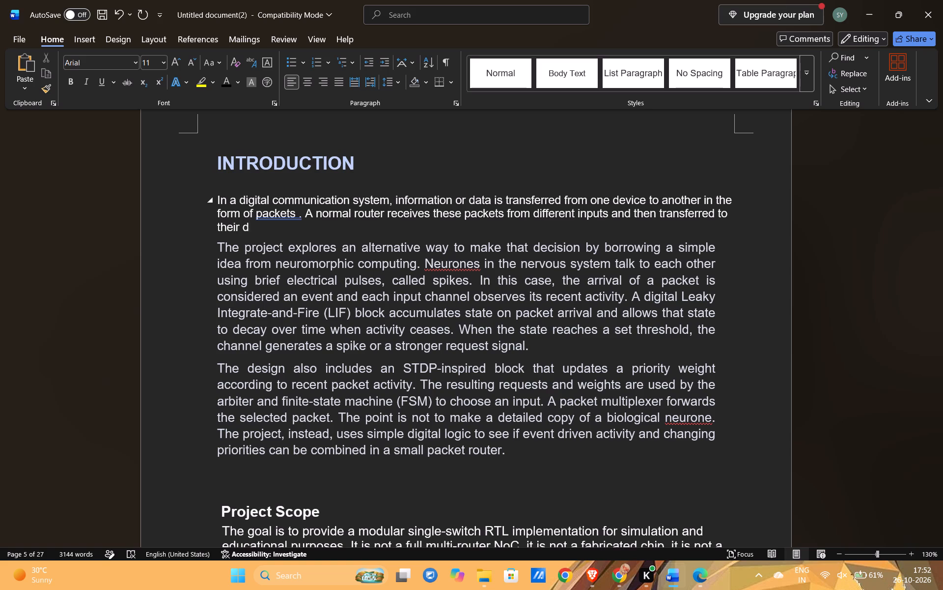
key(BackSpace)
text(output)
key(space)
key(period)
Start the third Introduction sentence with "But in case , if inputs receives uneven".
key(space)
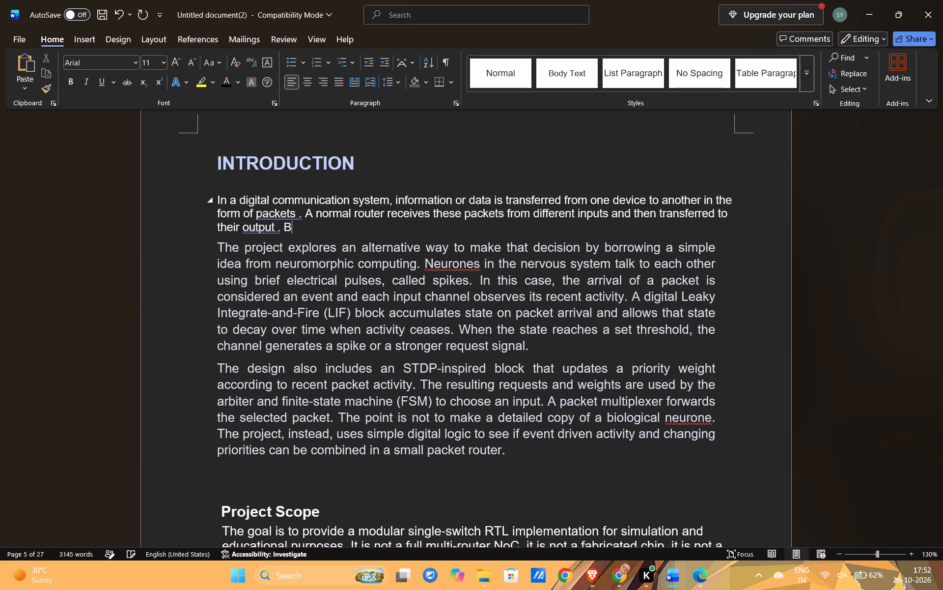
text(ut in case)
key(space)
text(, if)
key(space)
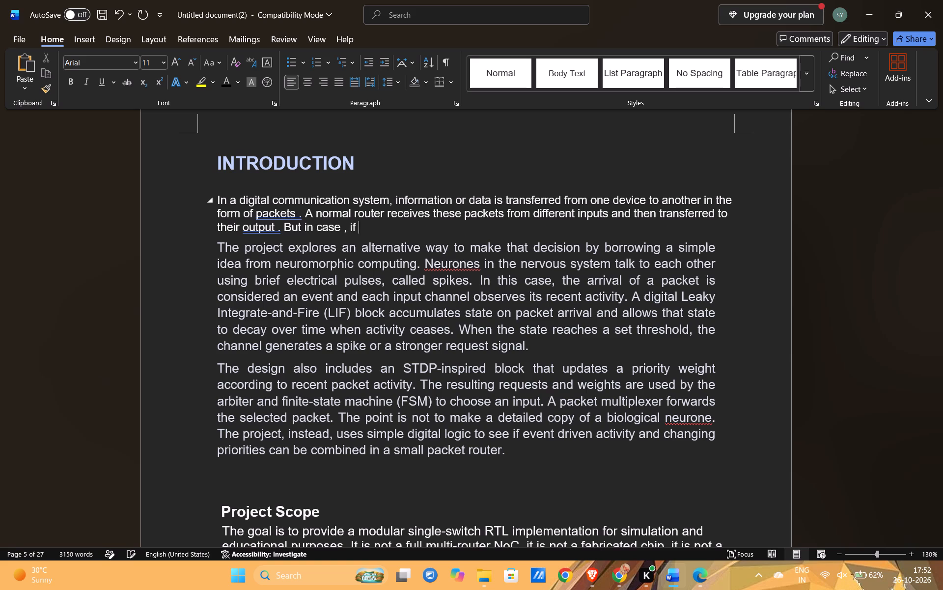
text(inputs reci)
text(eve)
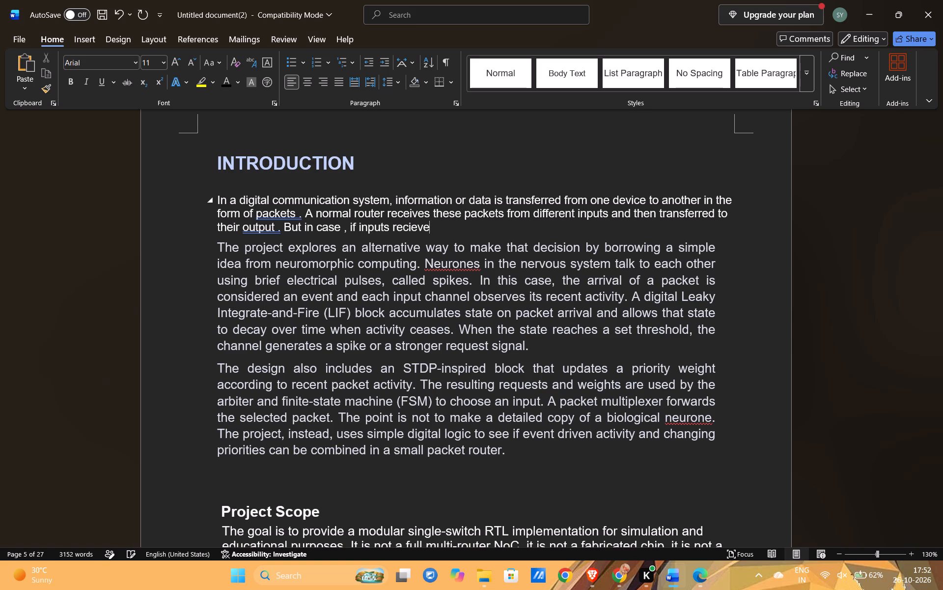
text(s more nu)
key(BackSpace)
key(BackSpace)
key(BackSpace)
key(BackSpace)
key(BackSpace)
key(BackSpace)
key(BackSpace)
text(un)
text(even)
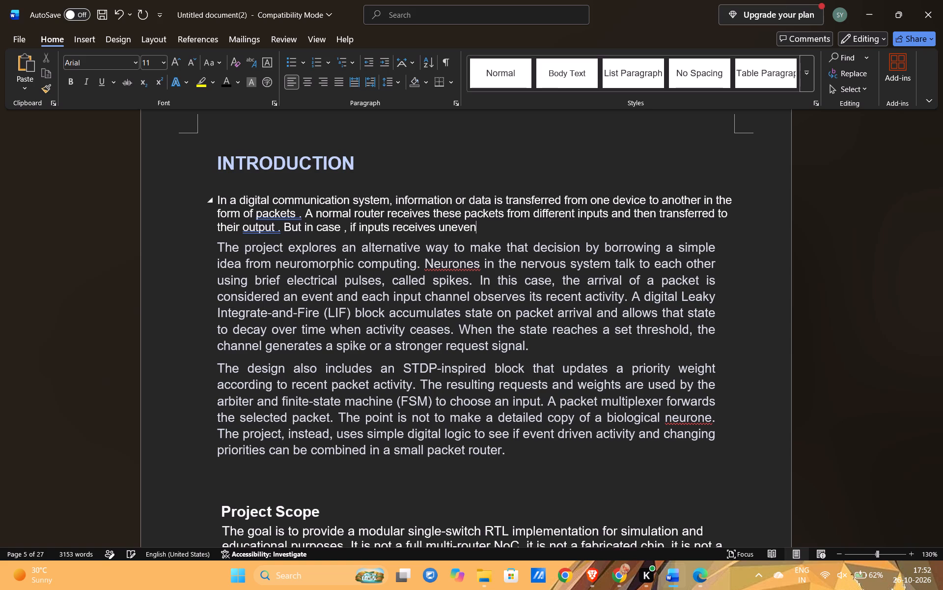
Continue the third Introduction sentence with "number of packets or traffic density is increased".
key(space)
text(numjber)
key(BackSpace)
key(BackSpace)
key(BackSpace)
key(BackSpace)
text(ber of packets)
key(space)
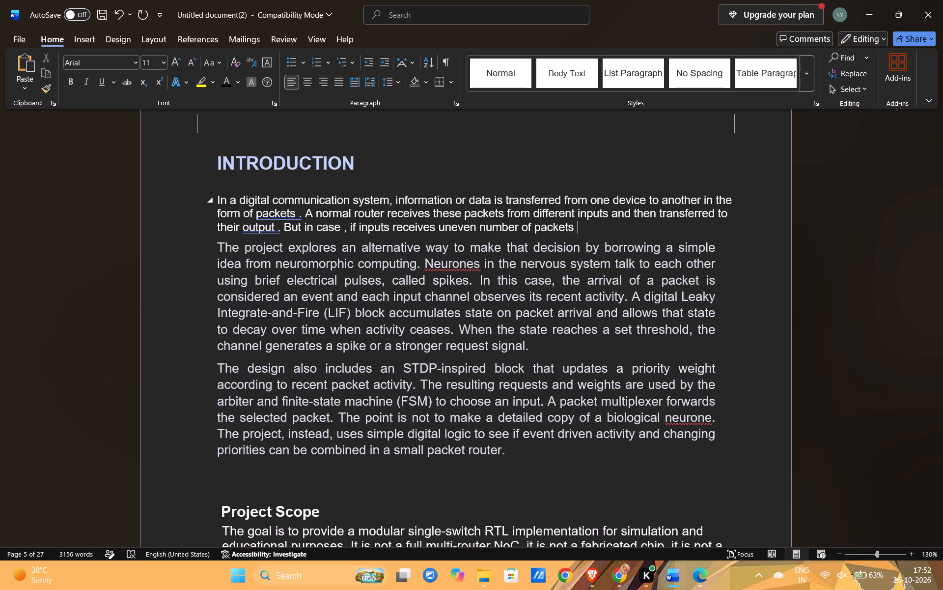
text(or tra)
text(ffic density is increased)
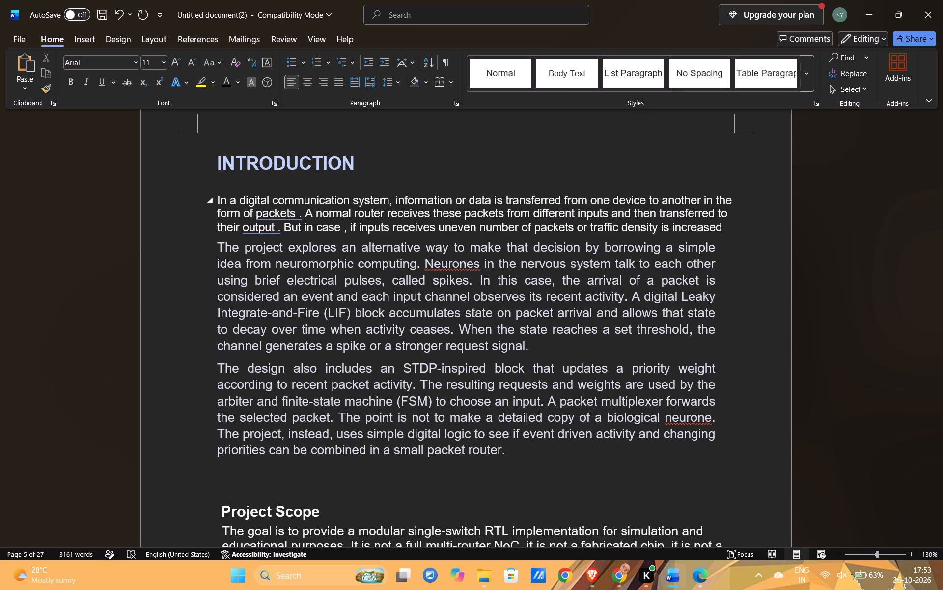
key(space)
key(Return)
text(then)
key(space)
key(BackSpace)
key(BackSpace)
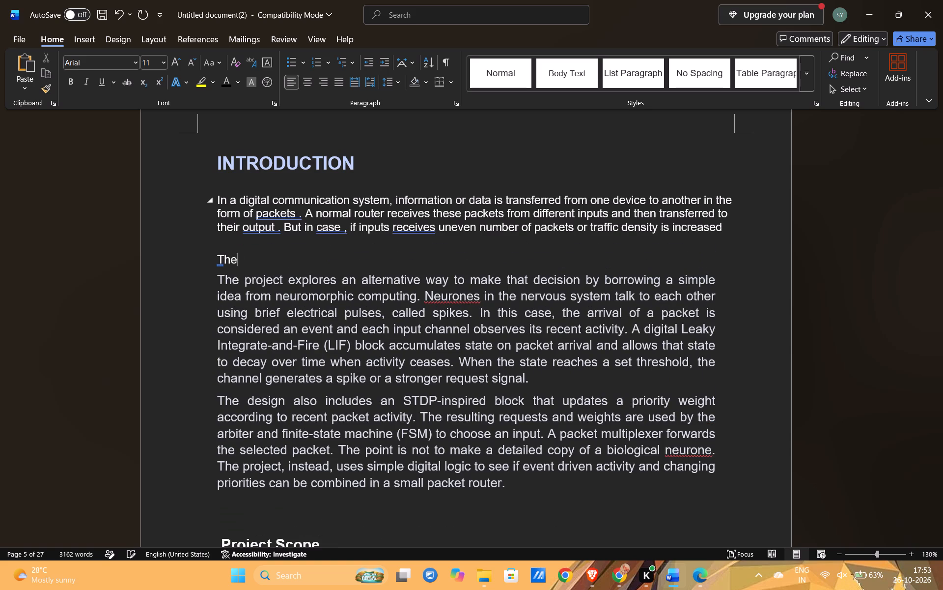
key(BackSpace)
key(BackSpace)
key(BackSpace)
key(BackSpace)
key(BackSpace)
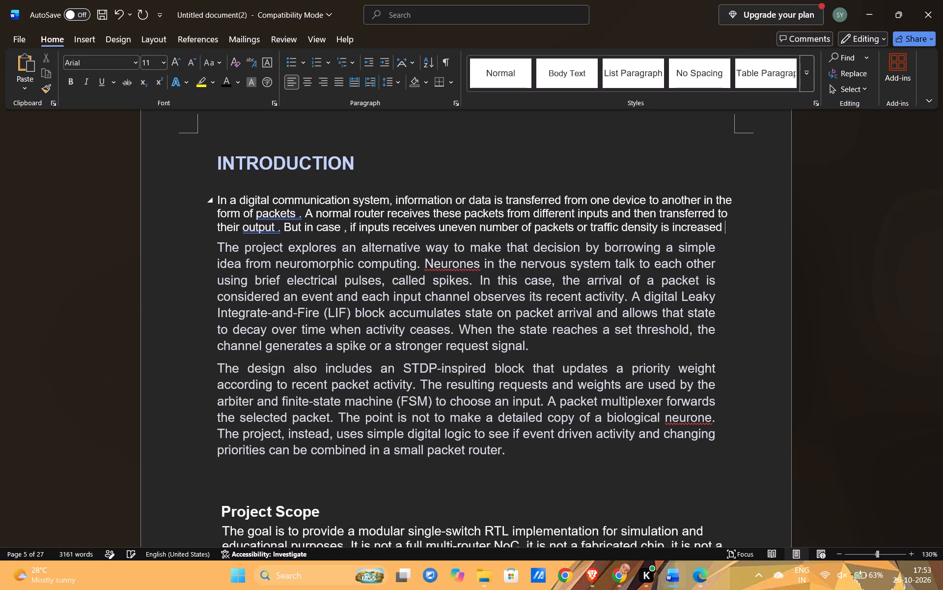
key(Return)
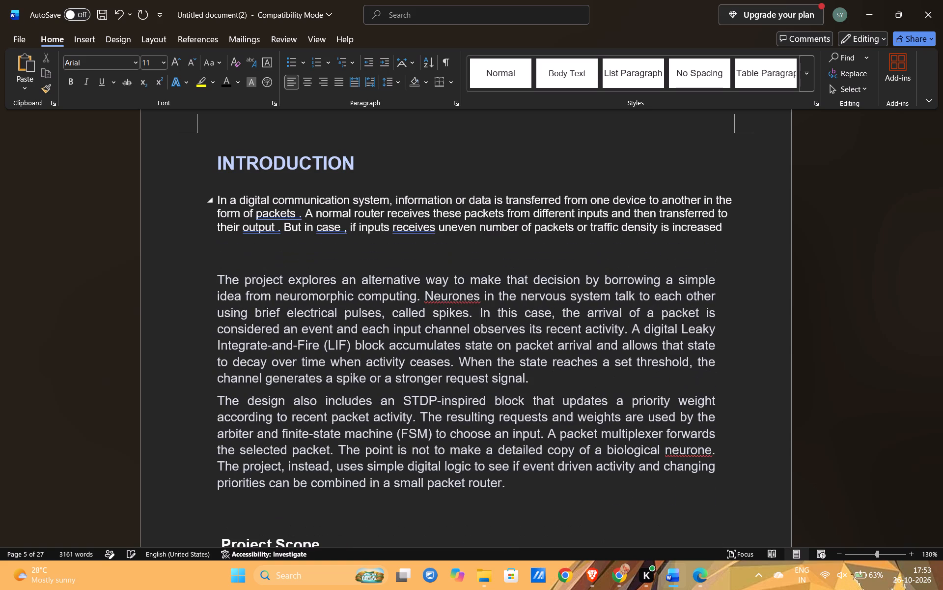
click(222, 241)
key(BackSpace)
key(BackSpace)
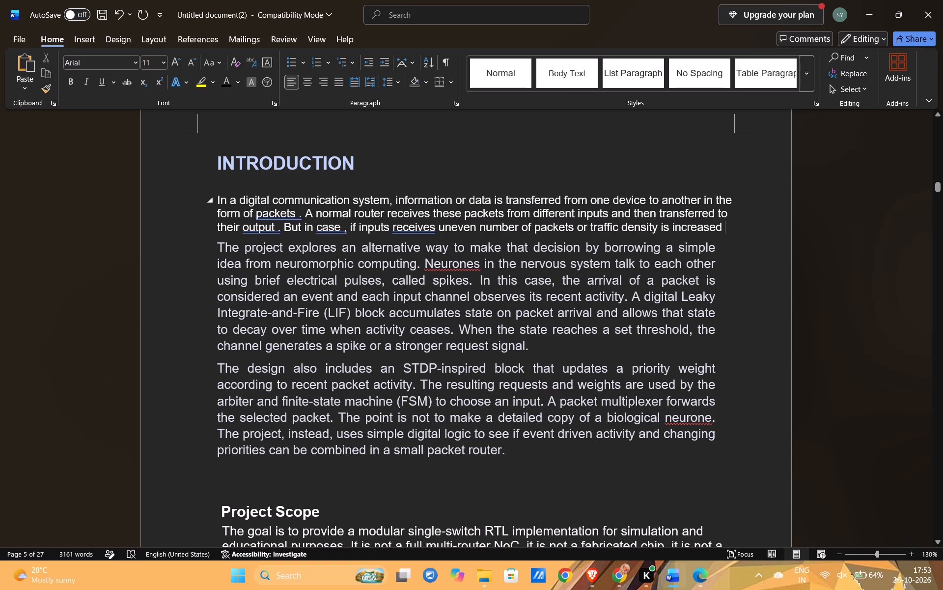
Continue the third Introduction sentence with "then router can,t send all packets".
text(then)
key(space)
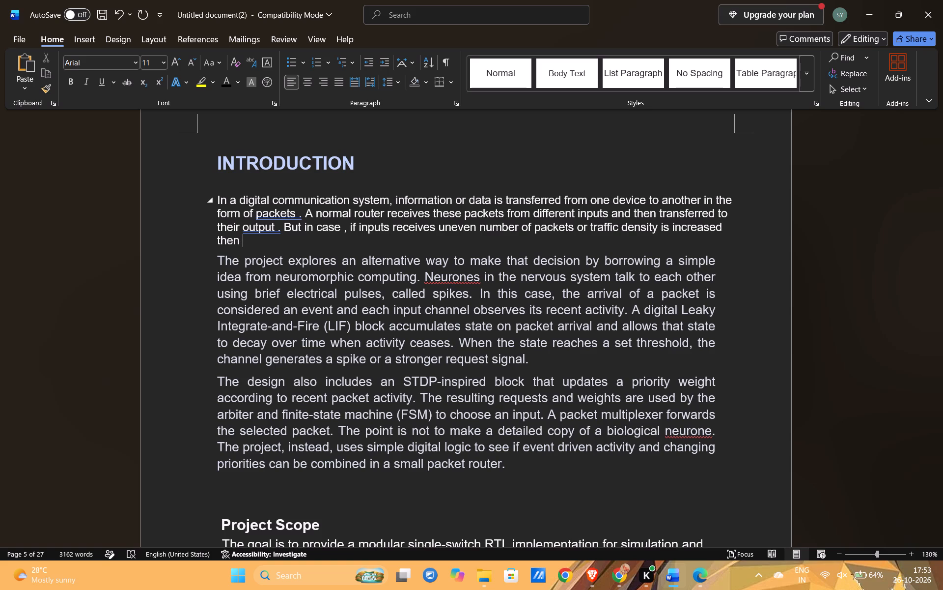
text(ro)
text(uter ca)
text(n,t)
key(space)
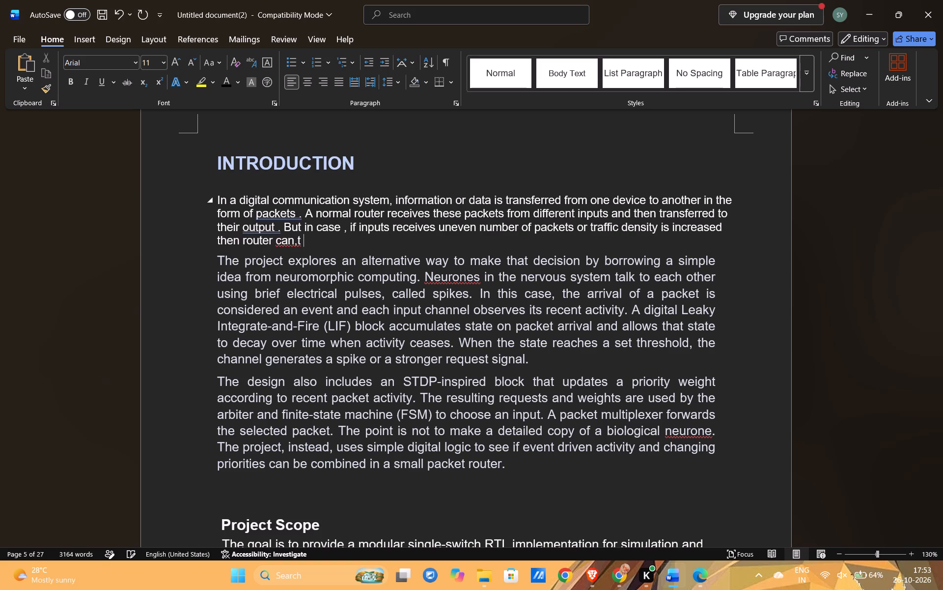
text(seb)
key(BackSpace)
text(nd)
key(space)
text(all packets)
key(space)
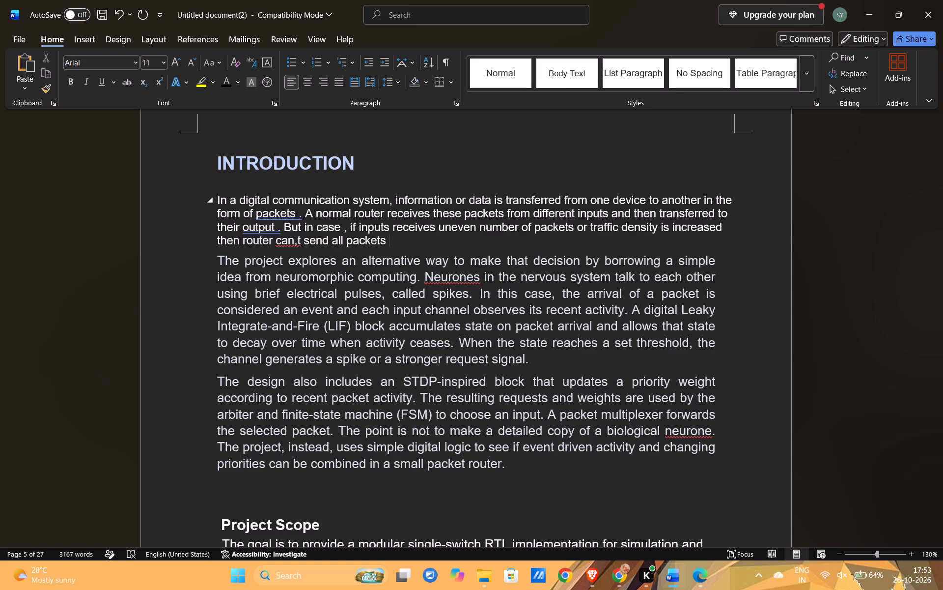
Extend the third Introduction sentence with "at same time".
text(at)
key(space)
text(a time)
key(space)
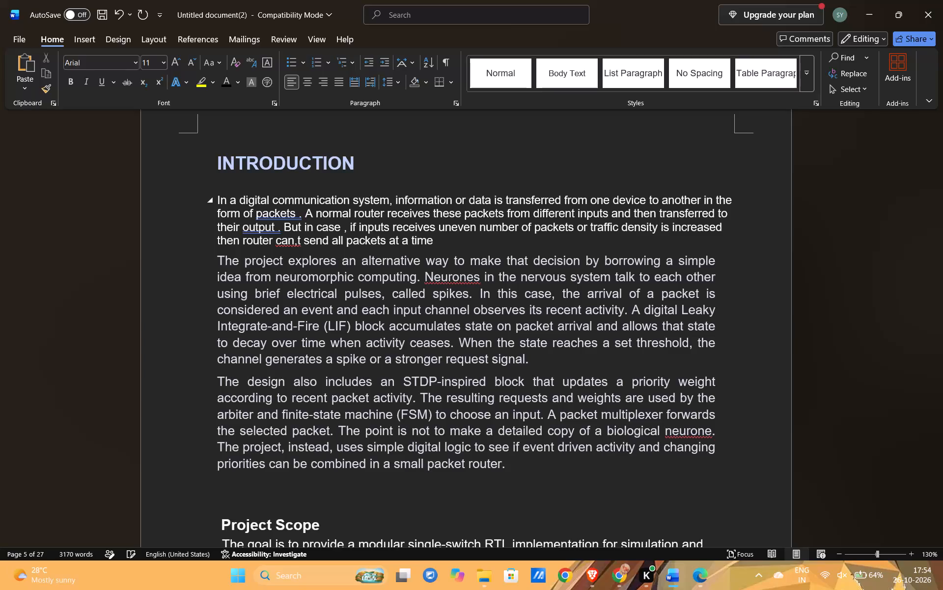
key(BackSpace)
key(BackSpace)
key(BackSpace)
key(BackSpace)
key(BackSpace)
key(BackSpace)
key(BackSpace)
text(same time)
key(space)
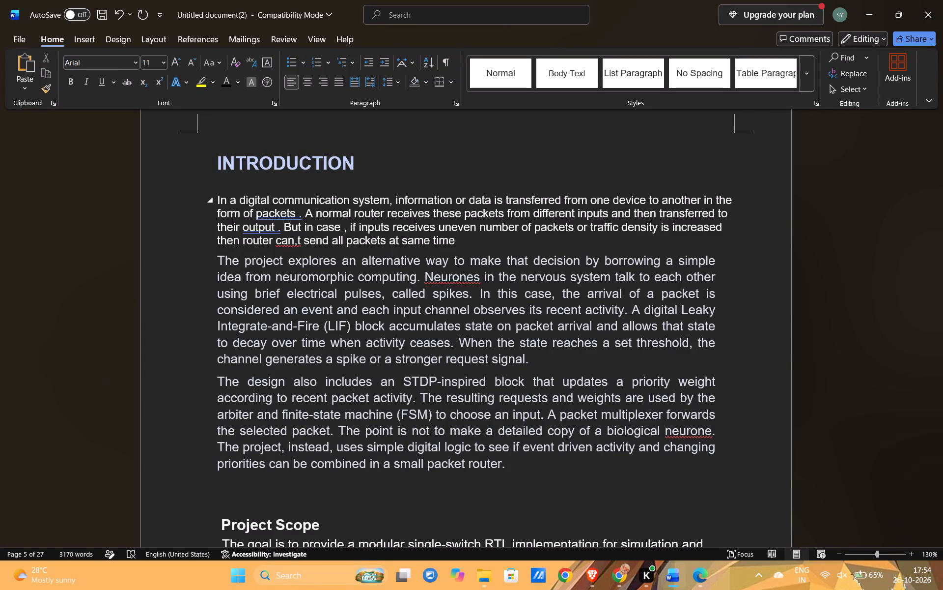
Continue the third Introduction sentence with "so we need a router".
text(so we)
key(space)
text(need a p)
text(rio)
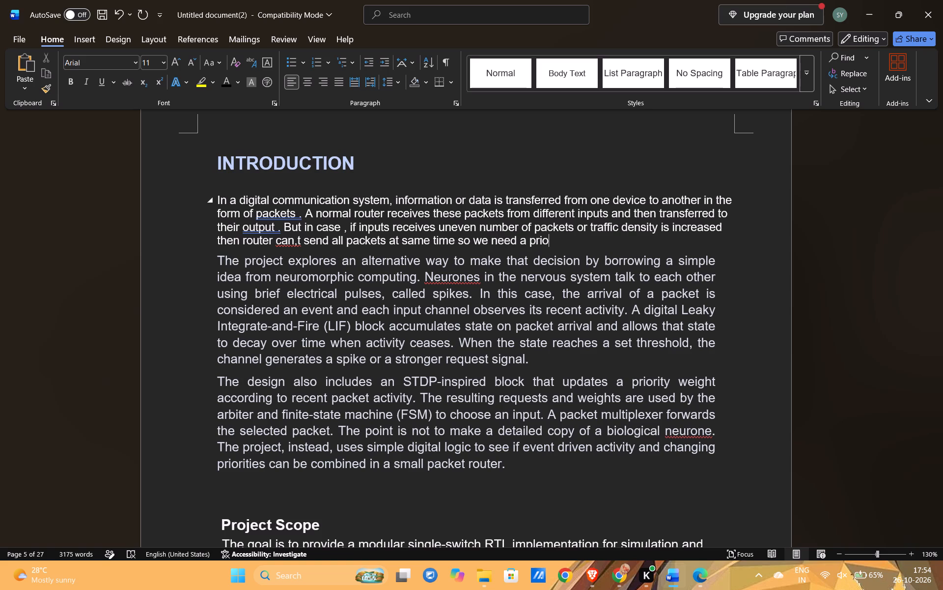
key(BackSpace)
key(BackSpace)
key(BackSpace)
key(BackSpace)
key(n)
key(BackSpace)
text(router)
key(space)
Add "which can send" to the third Introduction sentence.
text(whuic)
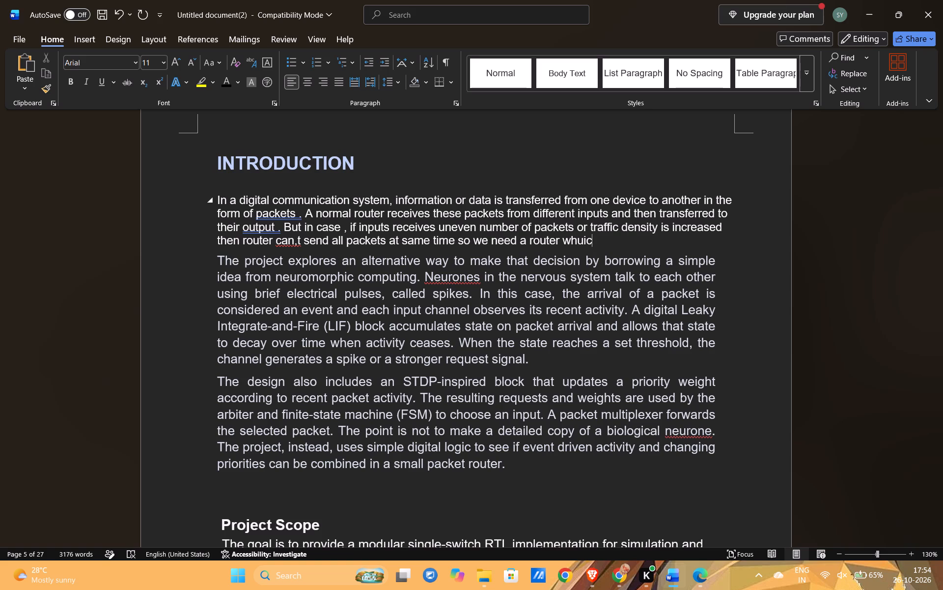
key(BackSpace)
key(BackSpace)
key(BackSpace)
text(ich)
key(space)
text(can send)
key(space)
Finish the third Introduction sentence with "the input packets according to their weights .".
key(t)
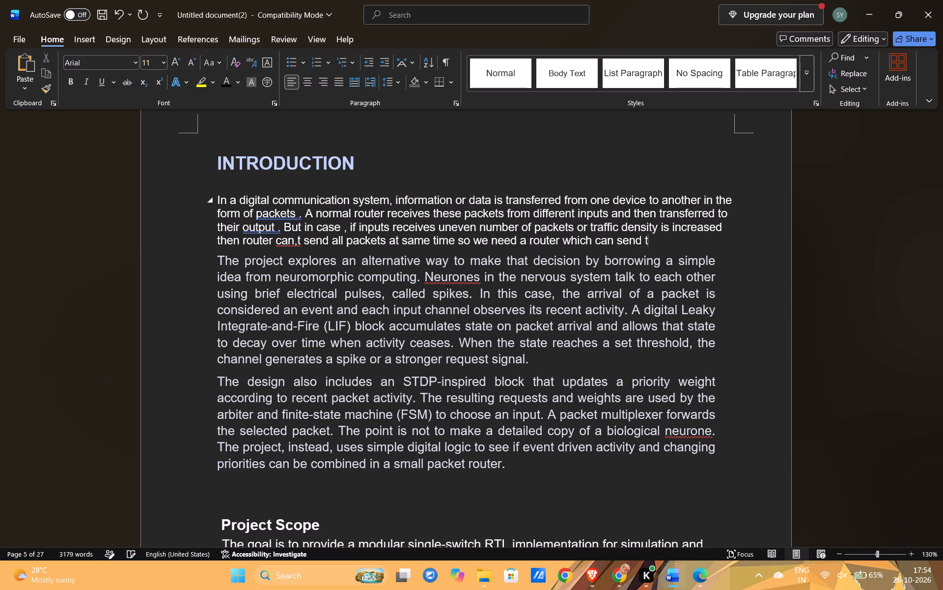
text(he inp)
text(ut packets according)
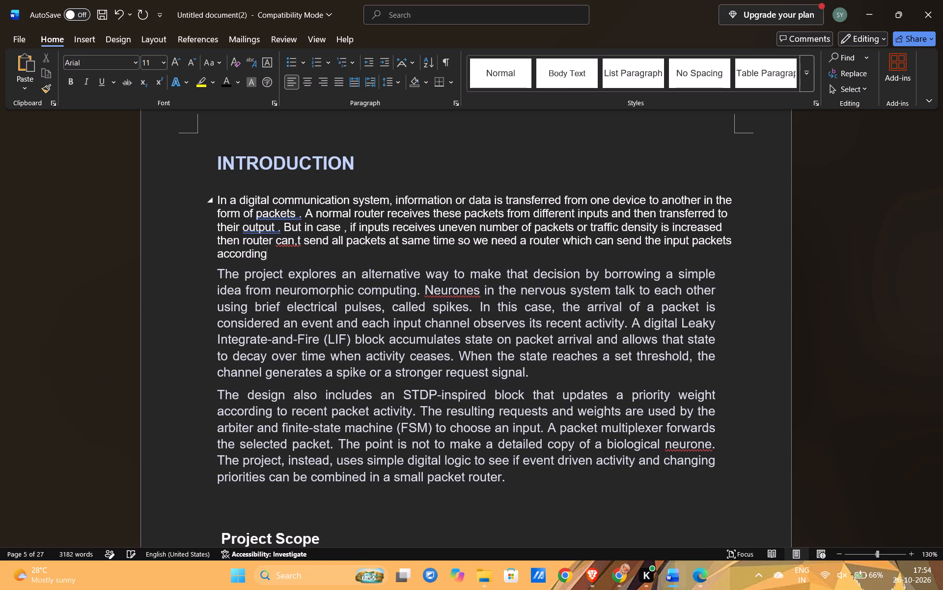
key(space)
text(to thier)
key(space)
key(w)
text(eights)
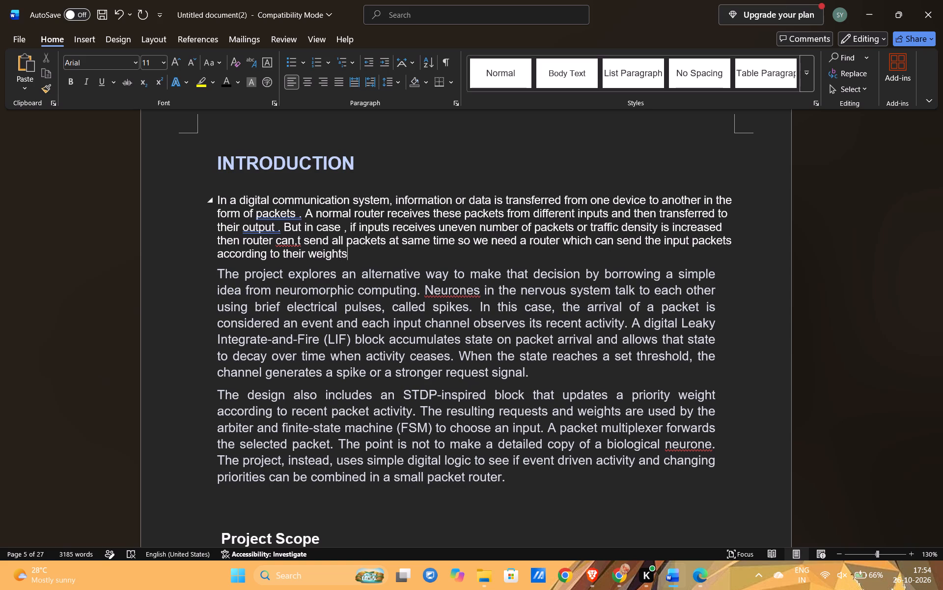
key(space)
text(.)
key(space)
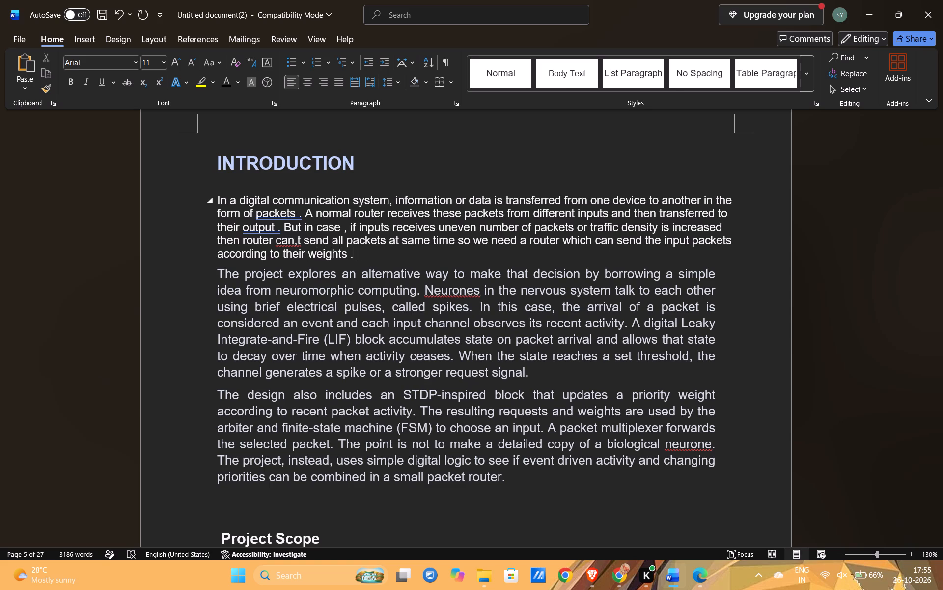
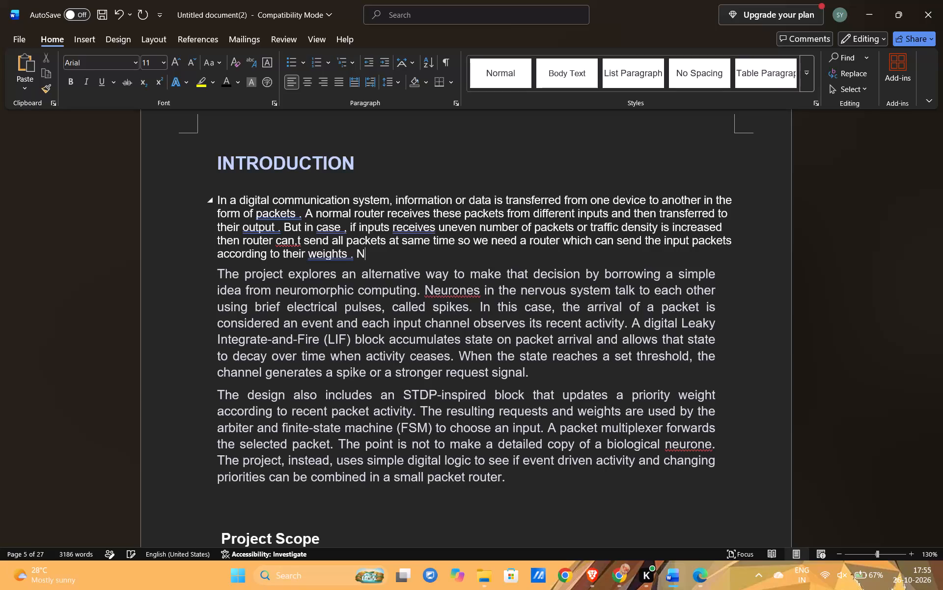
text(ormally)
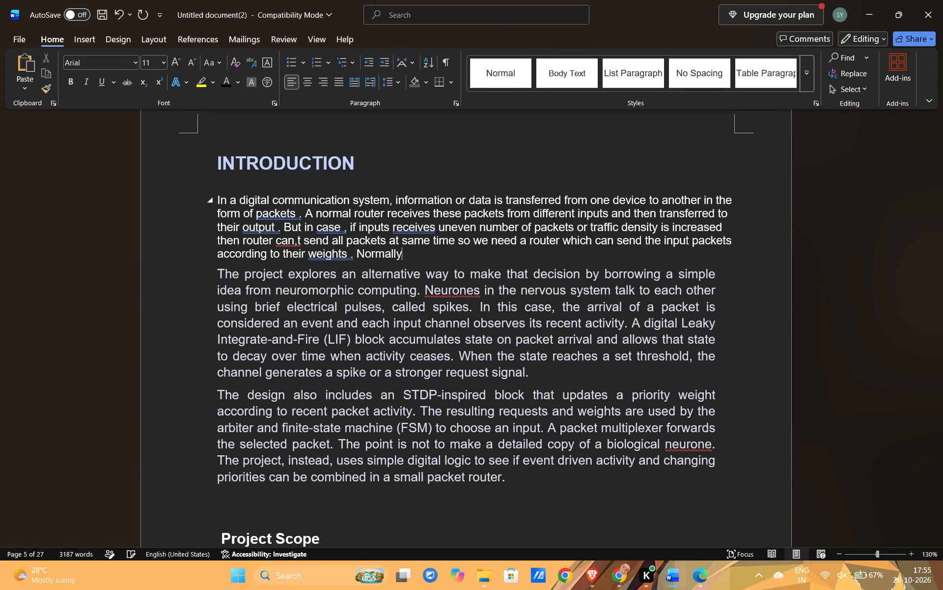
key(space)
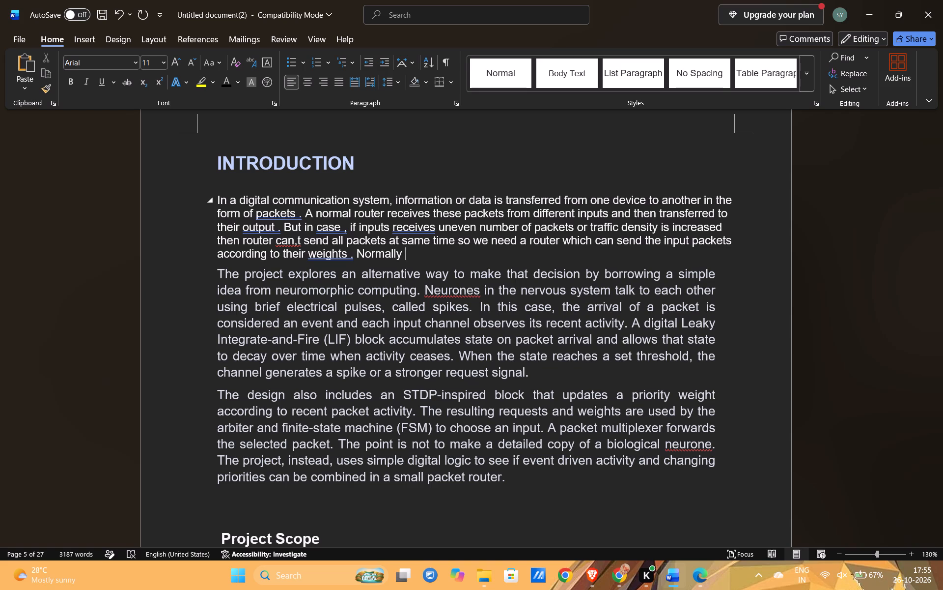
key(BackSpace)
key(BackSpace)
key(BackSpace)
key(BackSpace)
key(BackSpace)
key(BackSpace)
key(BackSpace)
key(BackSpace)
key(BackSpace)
Start a second paragraph in the Introduction with "We have find an alternative way to".
key(Return)
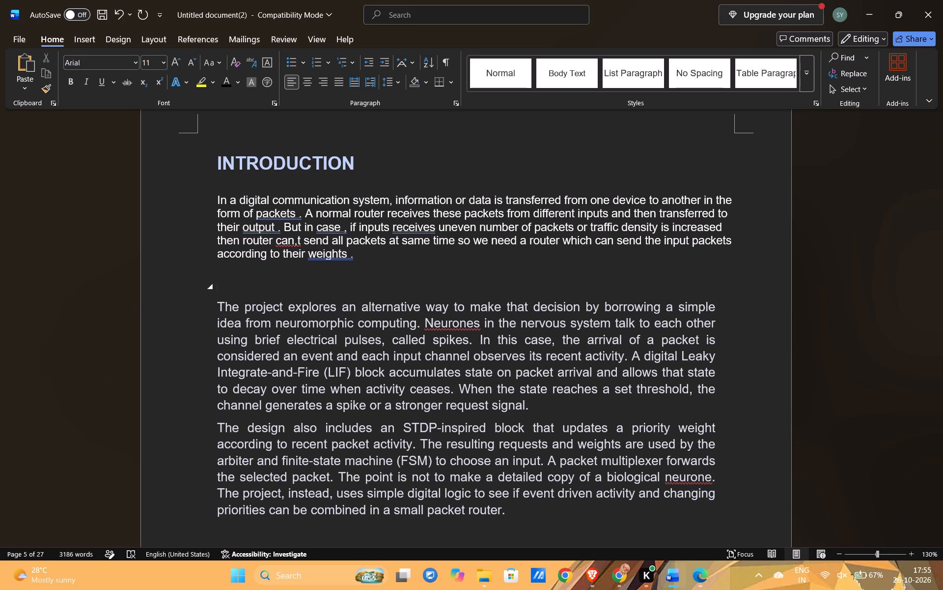
key(w)
key(BackSpace)
key(w)
text(e have)
key(space)
text(find a)
text(n alternative way to)
key(space)
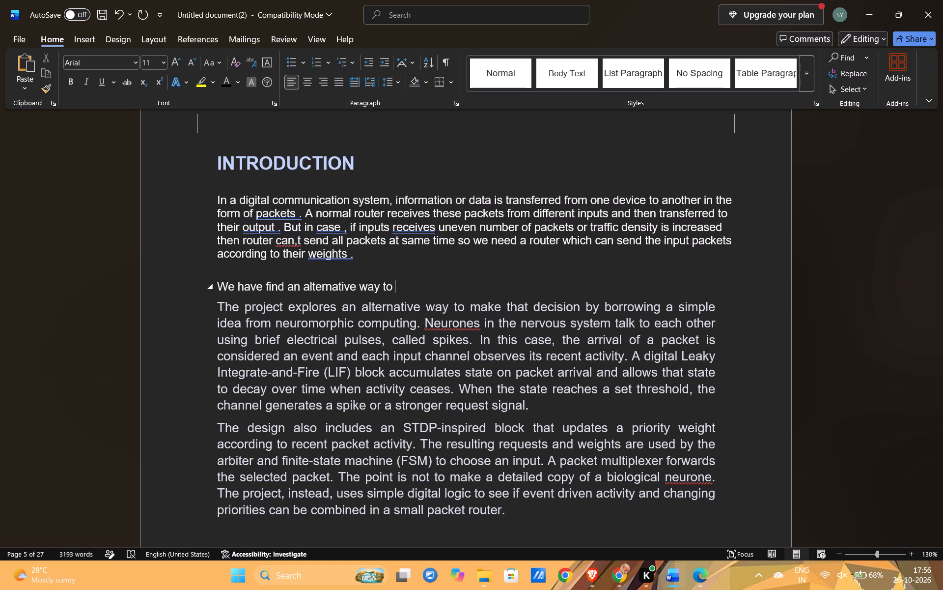
Continue the new paragraph's first sentence with "overcome the problem of normal router by taking the idea".
text(overcome the problem of)
key(space)
text(normal router by taking the idea of)
key(space)
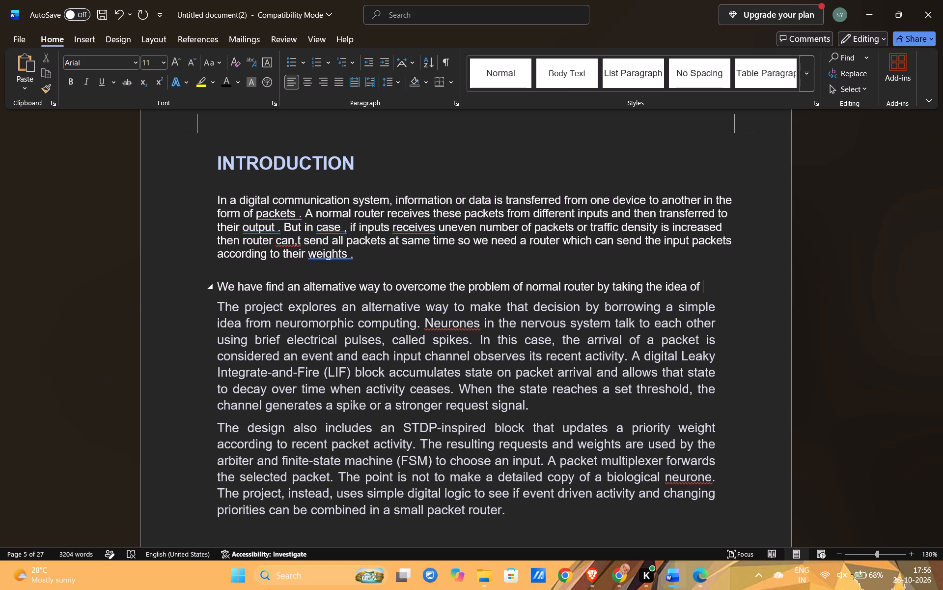
text(neuro)
key(BackSpace)
key(BackSpace)
key(BackSpace)
key(BackSpace)
key(BackSpace)
key(BackSpace)
key(BackSpace)
key(BackSpace)
Finish the new paragraph's first sentence with "from neuromorphic computing .".
text(from n)
text(euromorphic)
key(space)
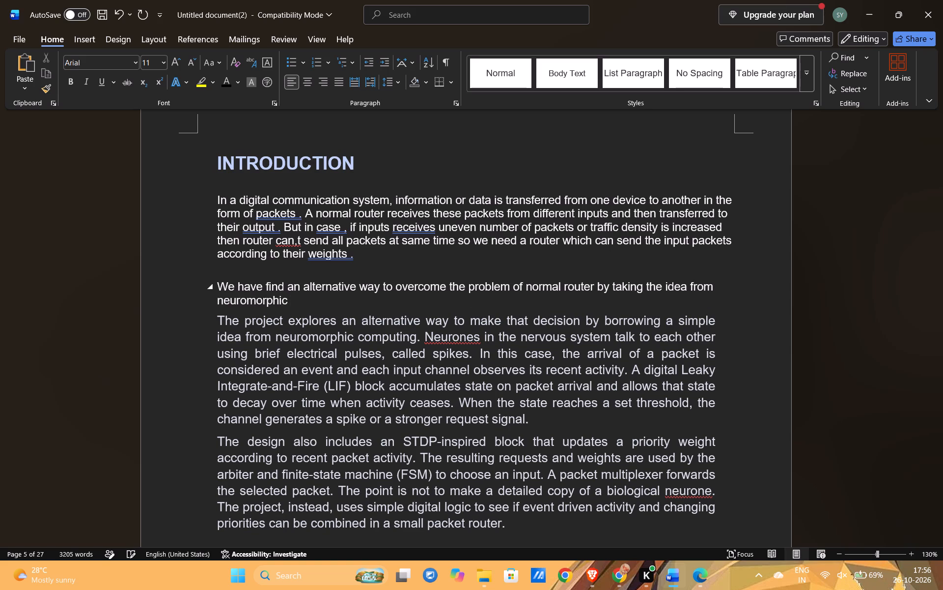
key(e)
key(BackSpace)
text(computin)
text(g .)
key(space)
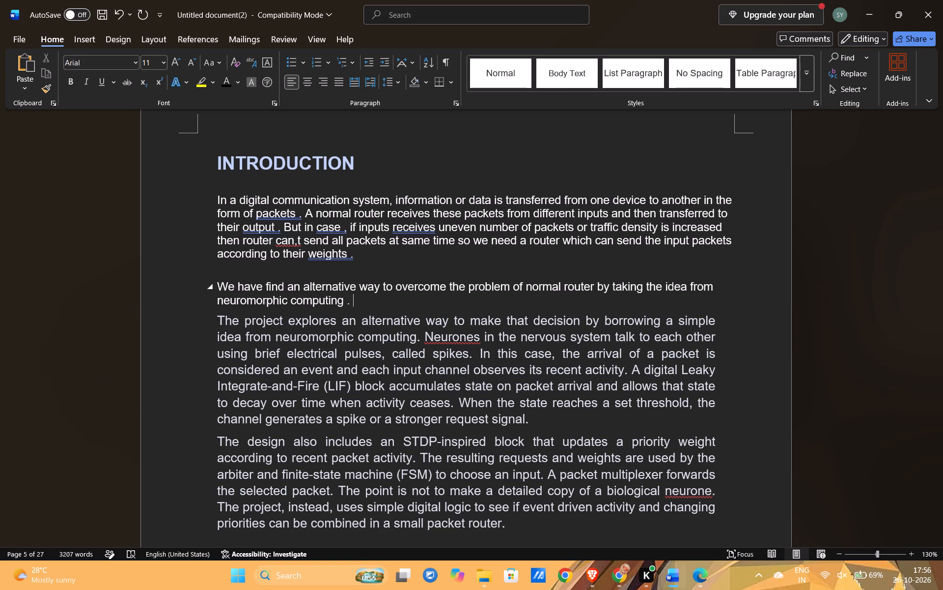
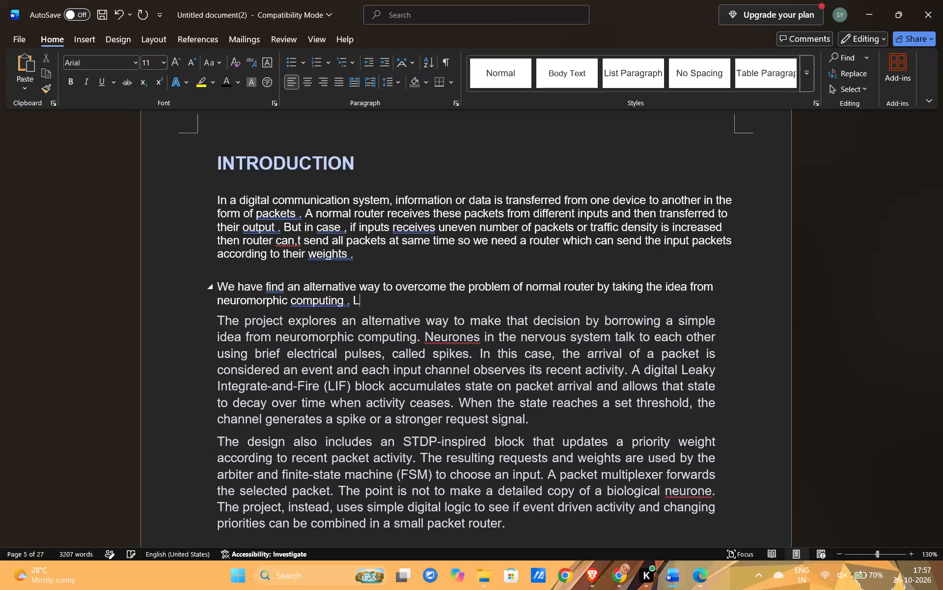
Complete the second Introduction sentence as "Like in our nervous system neurons communicate with each other through electrical signals called spikes .".
text(ike)
key(space)
text(in our nervous system)
key(space)
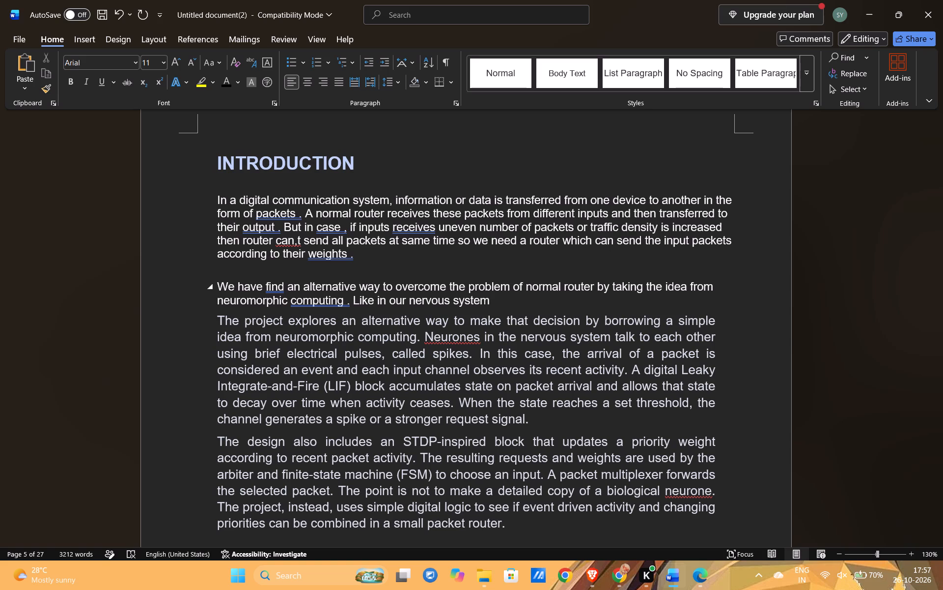
text(neurons communicate with)
key(space)
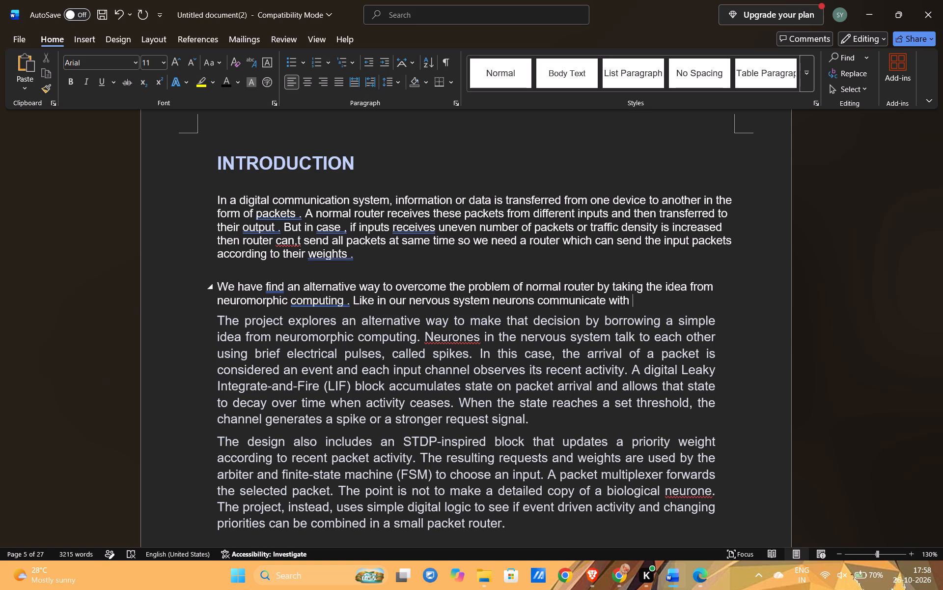
text(each other through)
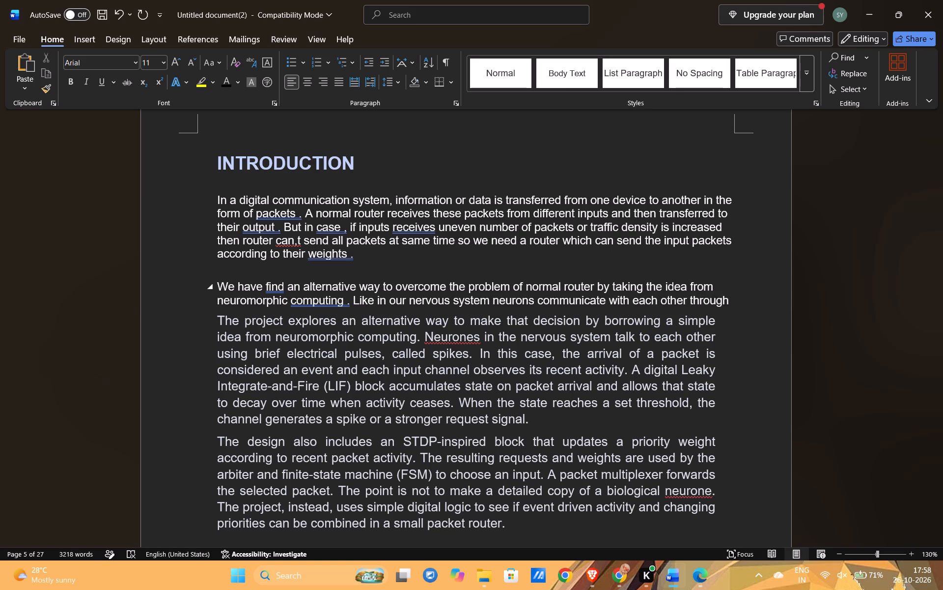
key(space)
text(electrical)
key(space)
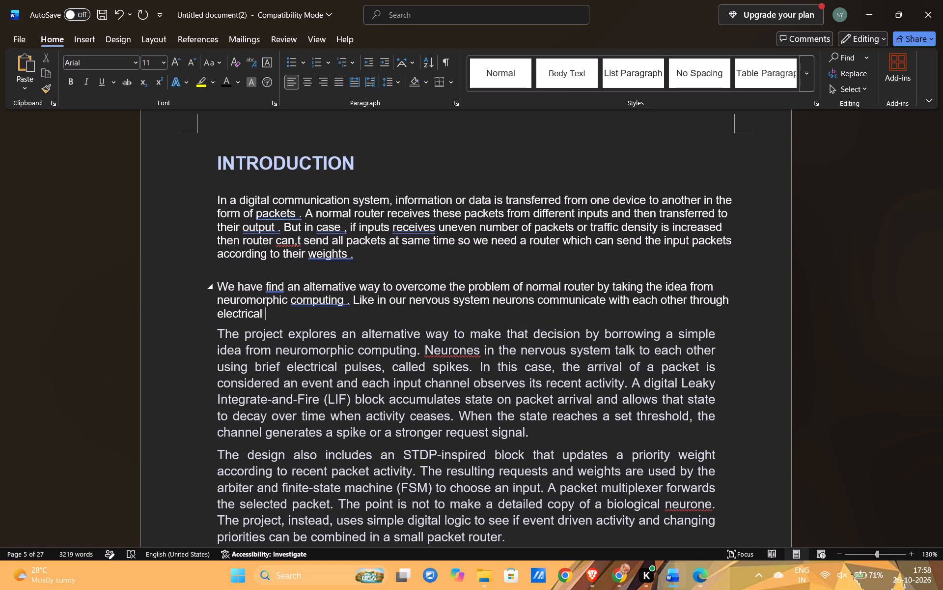
text(signak)
key(BackSpace)
text(ls called spike)
text(s .)
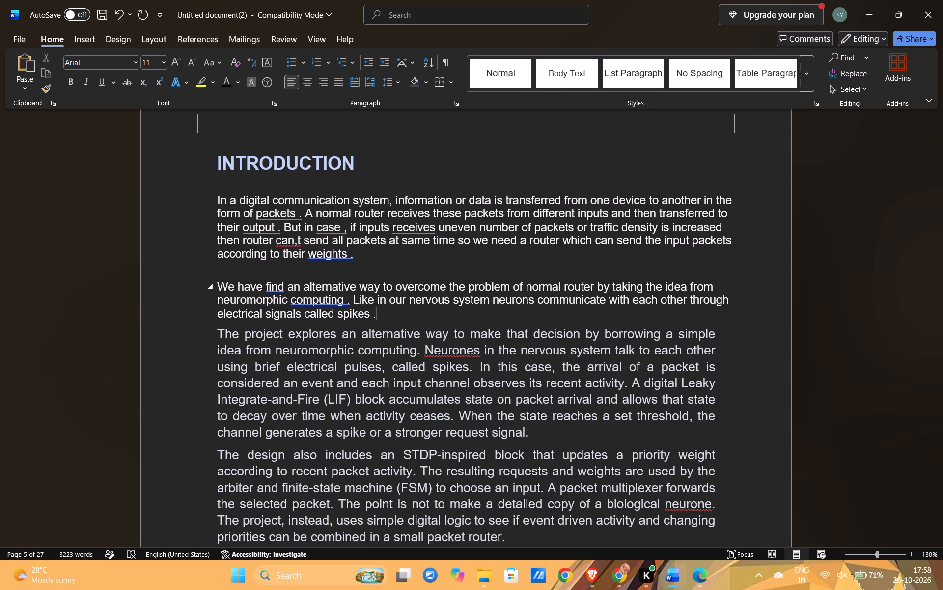
Begin the paragraph's third sentence with "We are applying similar concept".
key(space)
key(BackSpace)
key(space)
key(space)
text(e)
key(BackSpace)
key(BackSpace)
text(e are appl)
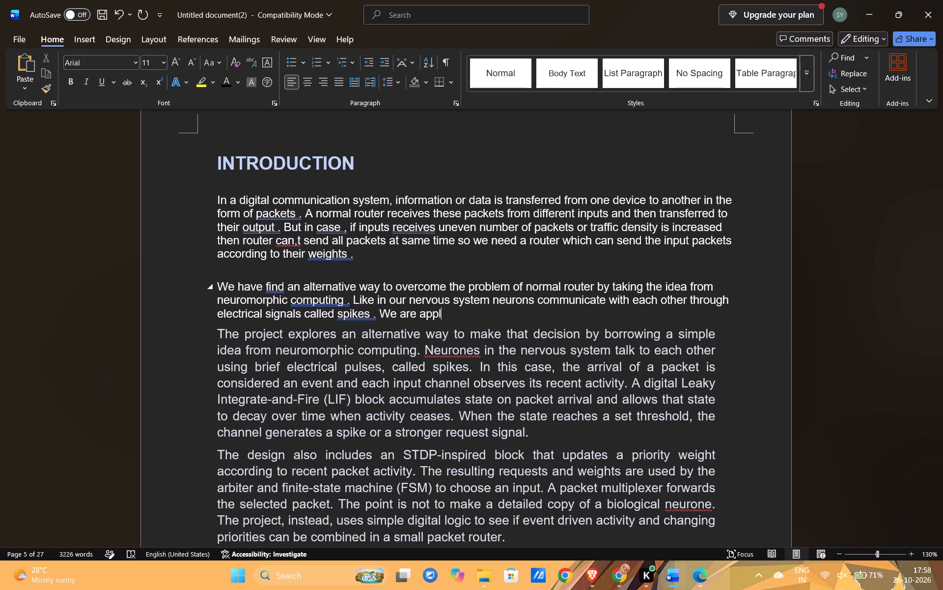
text(ying similar concept)
key(space)
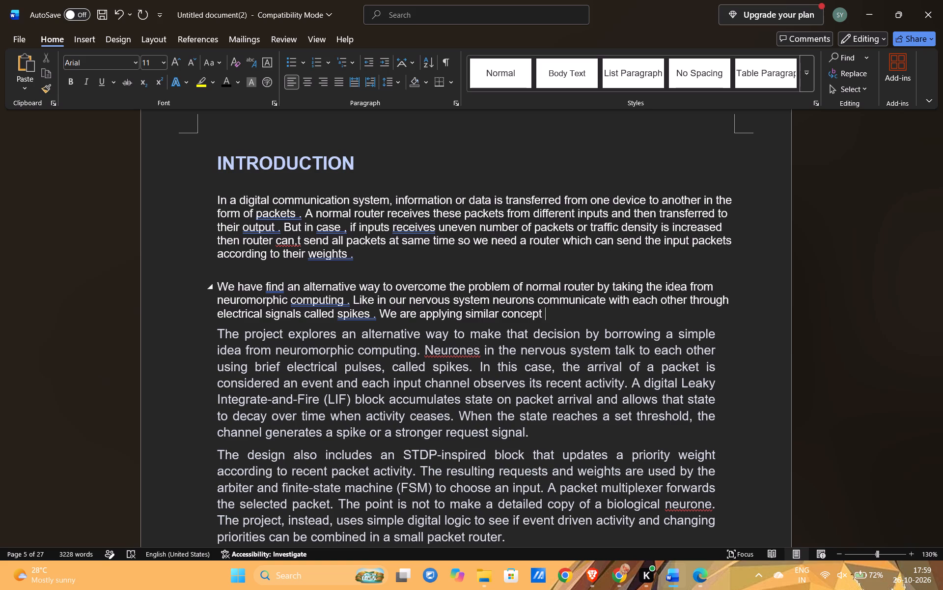
Finish the third sentence with "that whenever a packet is arrived at the input , it is treated as an event .".
text(that whenever)
key(space)
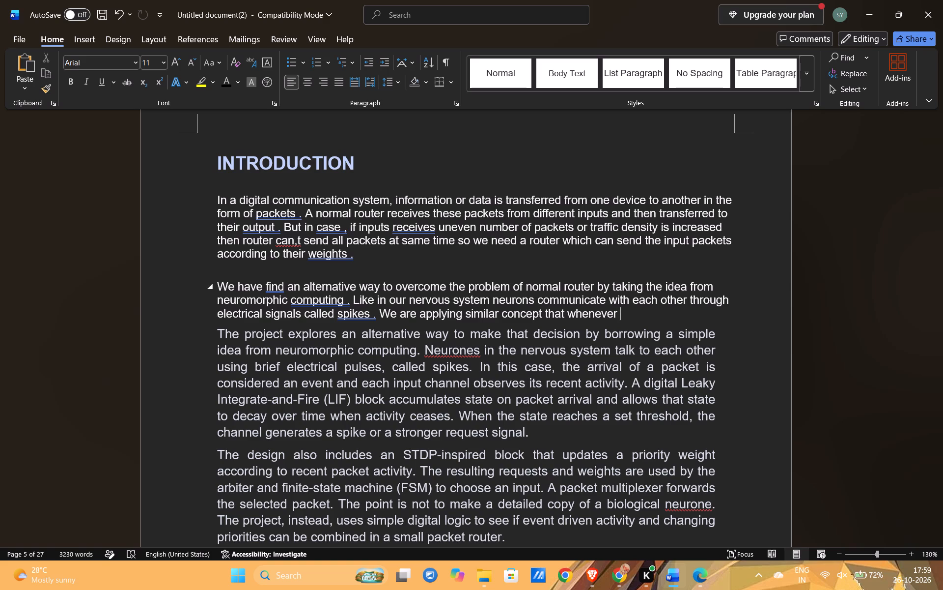
text(a packet is)
key(space)
text(arrived)
key(space)
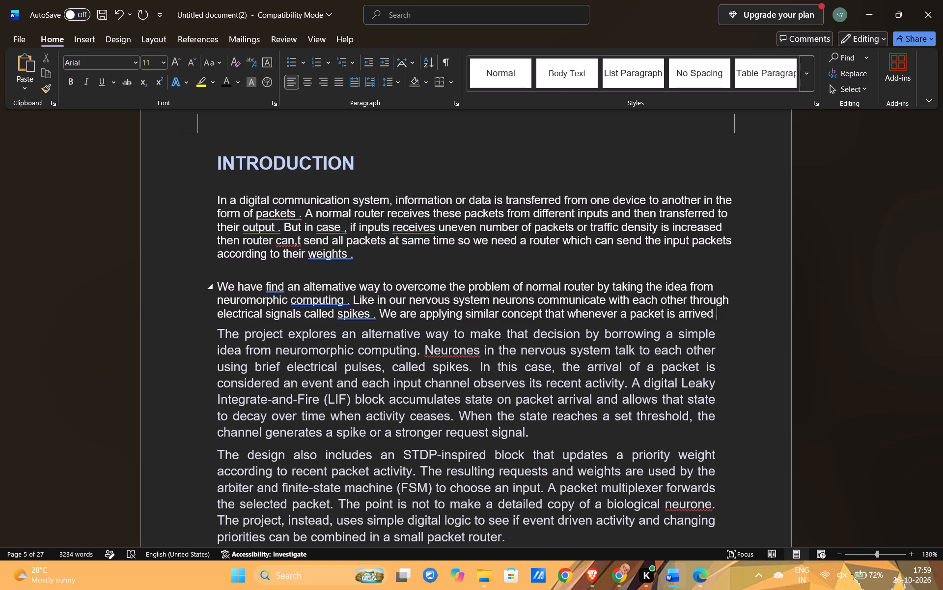
key(a)
text(t the input)
key(space)
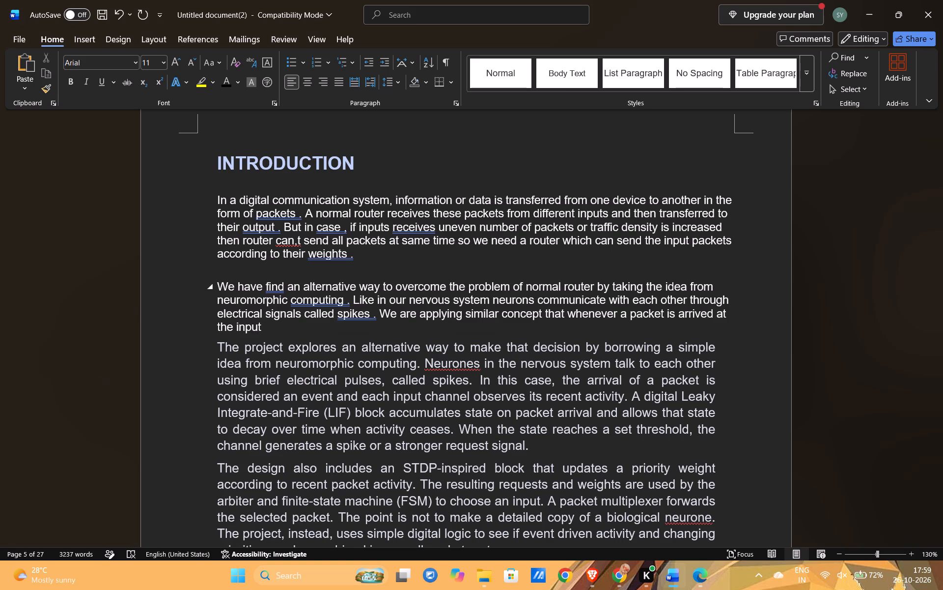
text(, it is treated)
key(space)
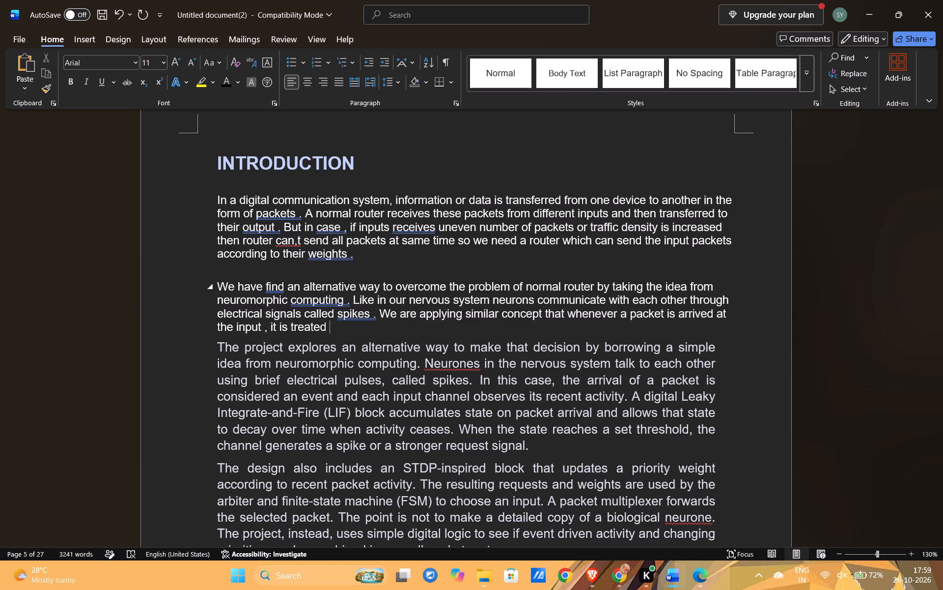
text(as an event)
key(space)
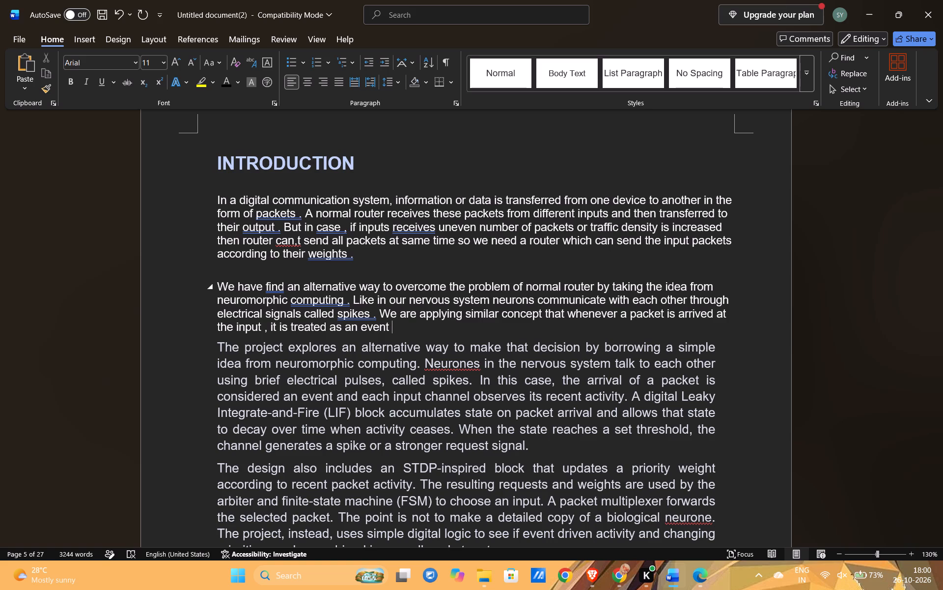
text(.)
key(space)
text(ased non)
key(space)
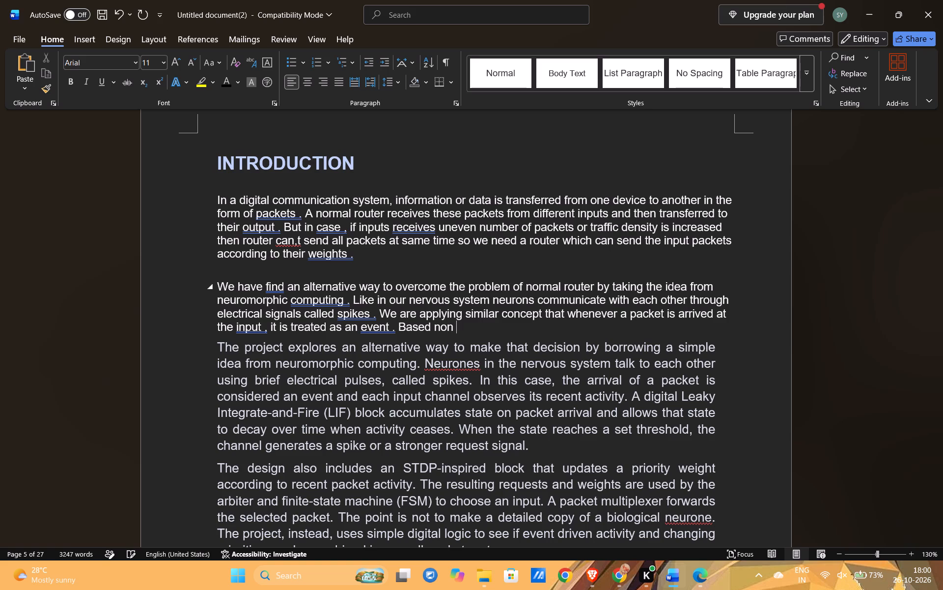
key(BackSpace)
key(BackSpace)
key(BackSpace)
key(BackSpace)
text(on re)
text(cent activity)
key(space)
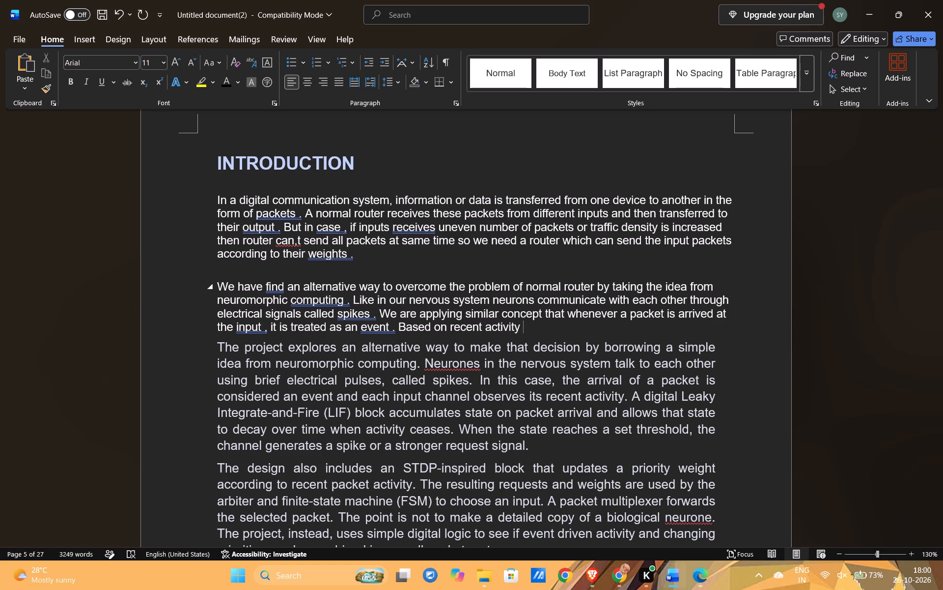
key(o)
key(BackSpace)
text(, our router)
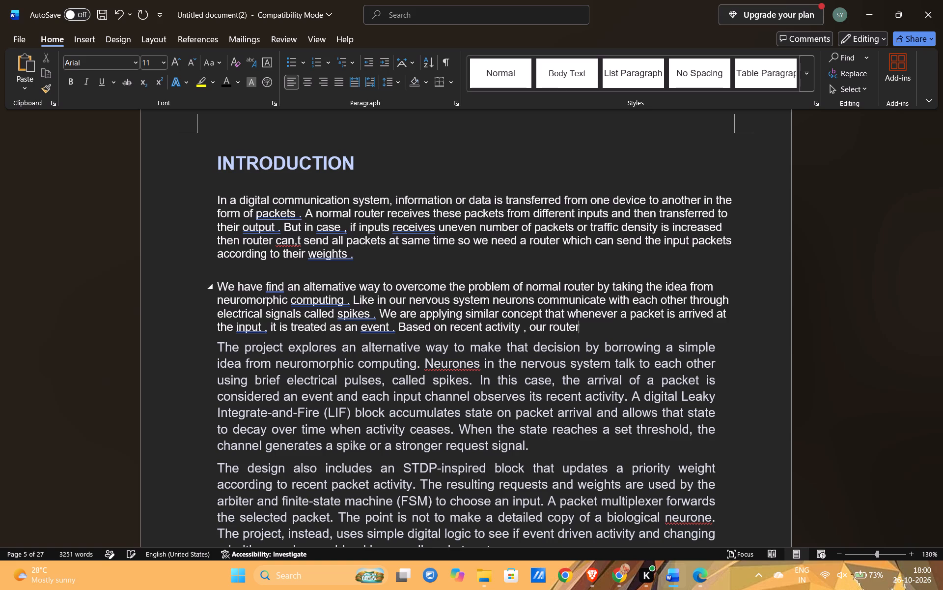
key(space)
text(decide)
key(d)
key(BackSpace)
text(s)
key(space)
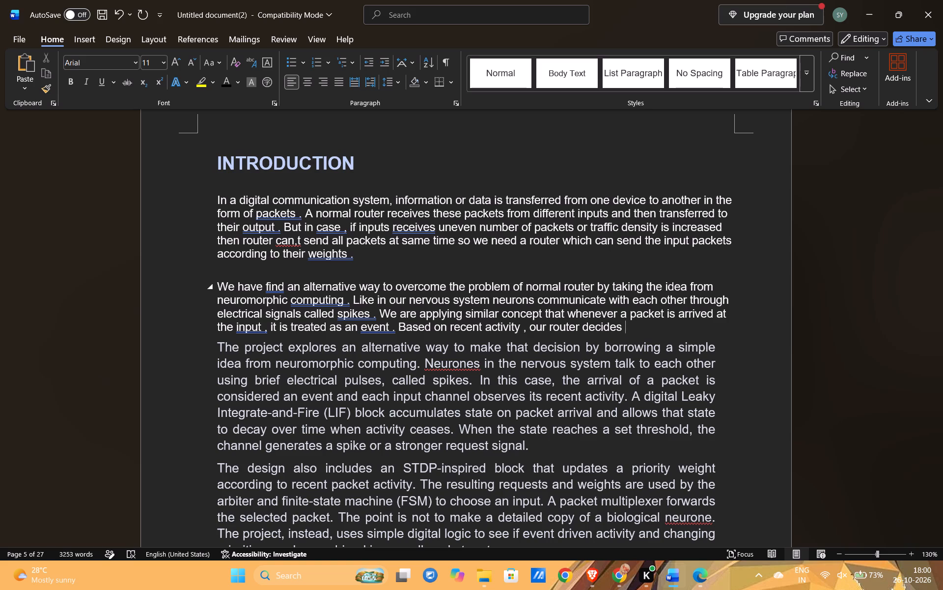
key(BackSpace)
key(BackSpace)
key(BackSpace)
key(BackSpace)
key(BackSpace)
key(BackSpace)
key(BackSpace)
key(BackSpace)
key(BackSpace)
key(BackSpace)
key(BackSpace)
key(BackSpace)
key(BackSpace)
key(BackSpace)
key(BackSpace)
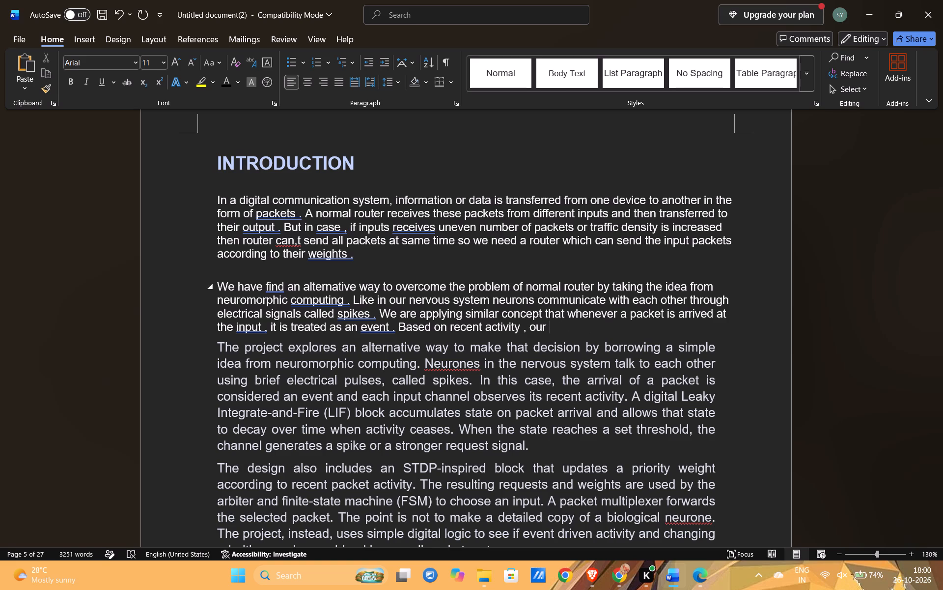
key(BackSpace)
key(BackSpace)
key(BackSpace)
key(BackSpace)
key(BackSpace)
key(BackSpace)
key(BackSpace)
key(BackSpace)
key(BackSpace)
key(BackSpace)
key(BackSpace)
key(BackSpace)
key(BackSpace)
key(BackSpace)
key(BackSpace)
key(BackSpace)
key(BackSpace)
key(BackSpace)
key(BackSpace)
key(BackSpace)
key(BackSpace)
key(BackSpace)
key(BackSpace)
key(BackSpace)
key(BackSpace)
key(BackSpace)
Replace the unfinished opening "Based on recent activity ," in the second Introduction paragraph with "For this purpose , we".
key(space)
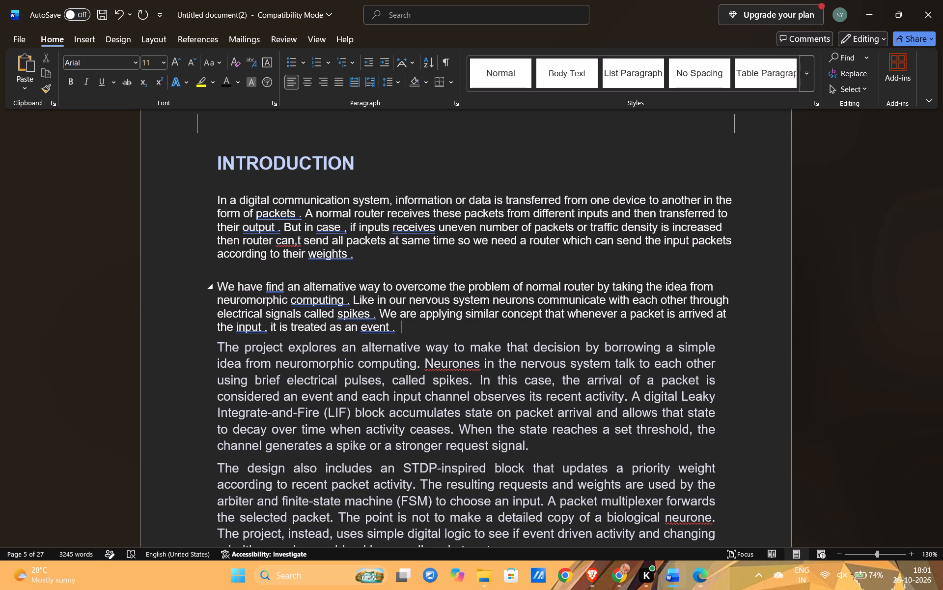
key(f)
text(or this)
key(space)
key(p)
text(urposer , our)
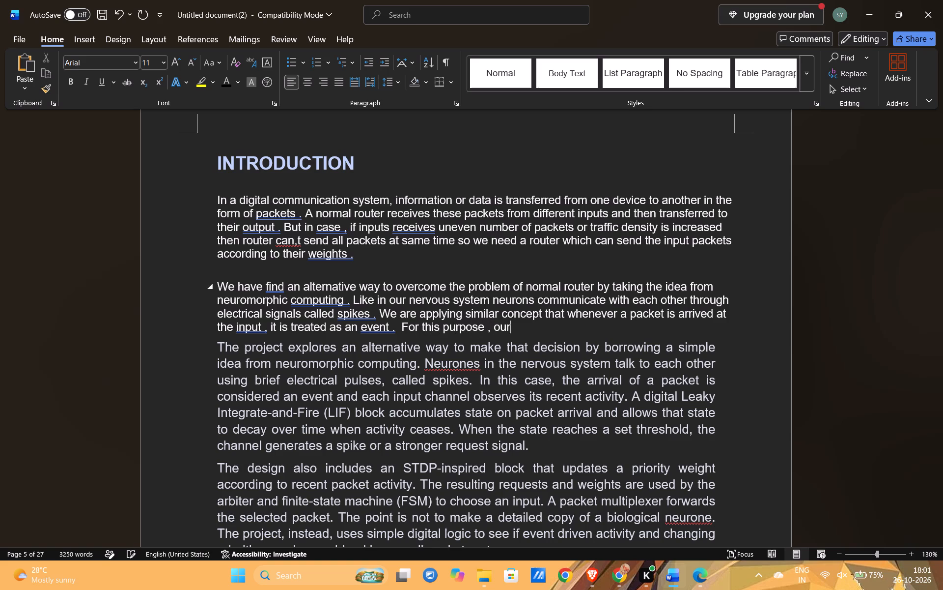
key(space)
text(proj)
key(BackSpace)
key(BackSpace)
key(BackSpace)
key(BackSpace)
key(BackSpace)
key(BackSpace)
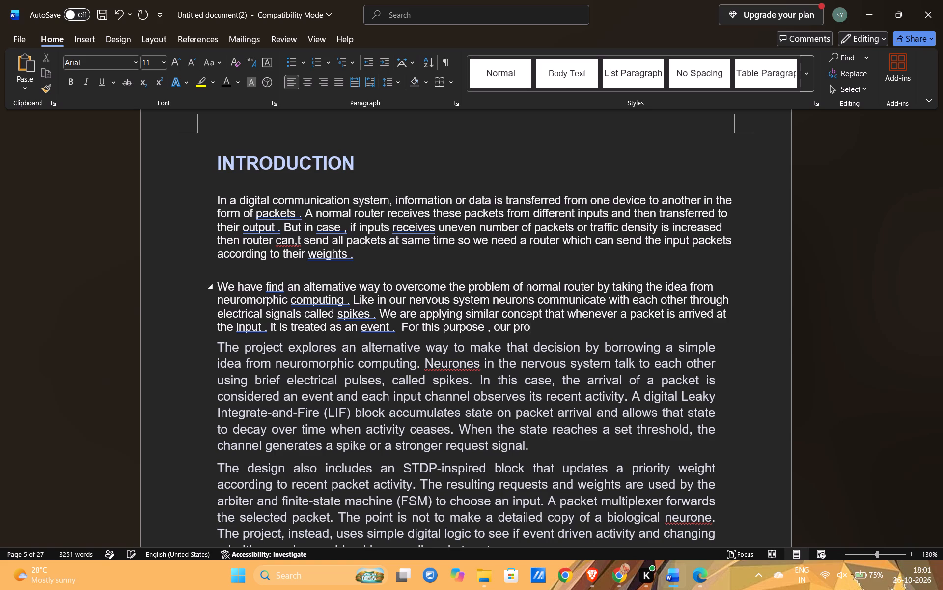
key(BackSpace)
key(BackSpace)
text(we)
key(space)
Continue the fourth sentence of the paragraph with "have used leaky integrated and fire".
text(have)
key(space)
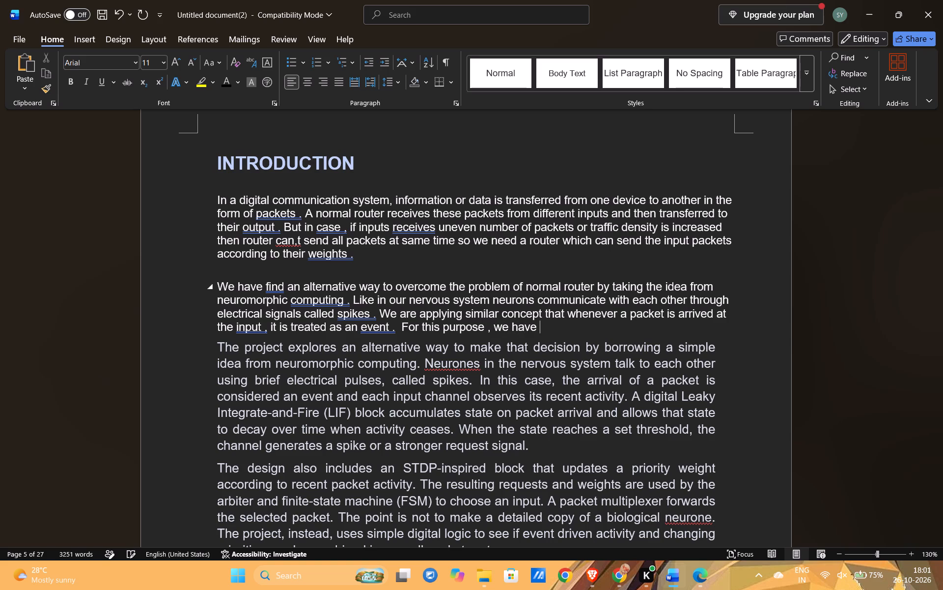
text(used)
key(space)
text(lea)
key(k)
text(y)
key(space)
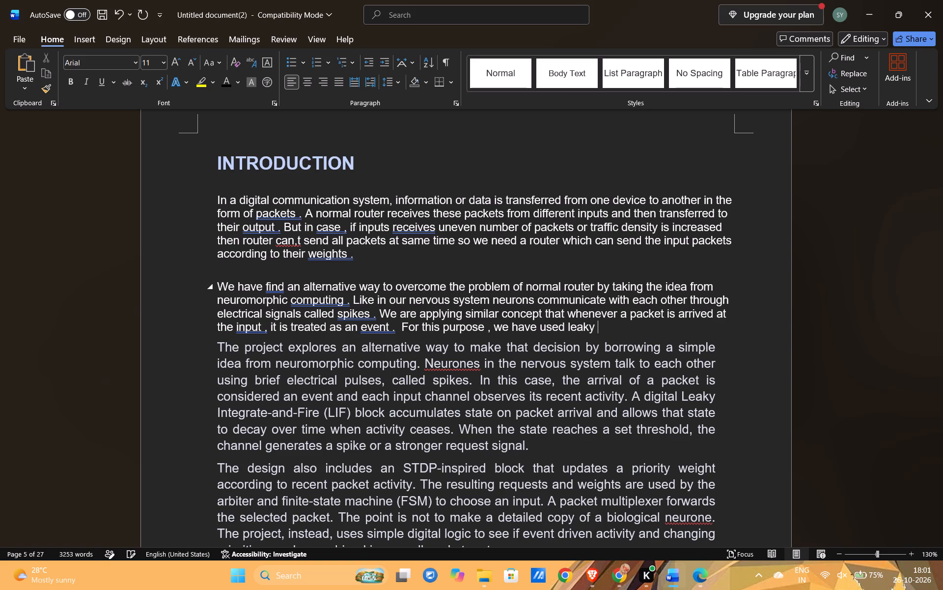
text(integrated)
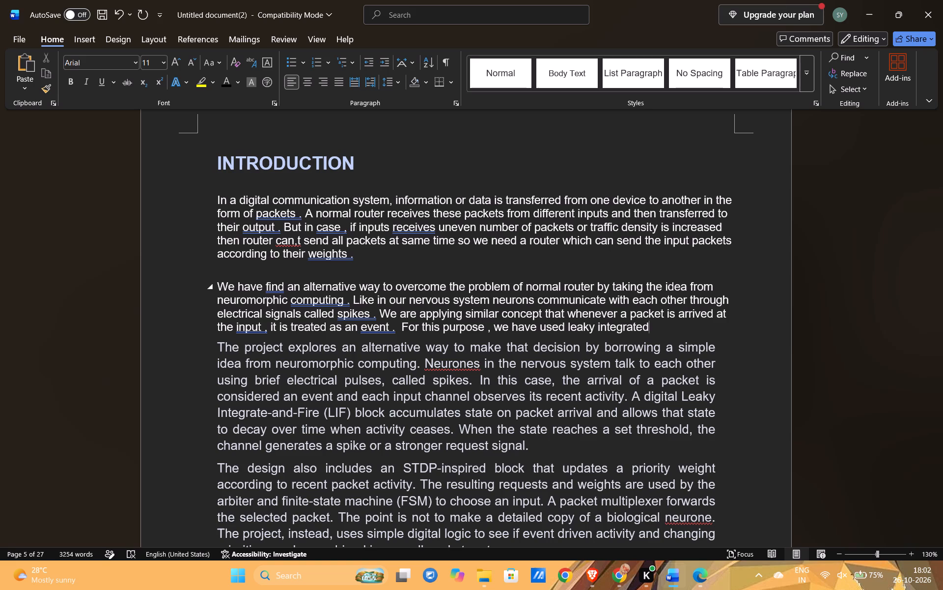
key(space)
text(and fire)
key(space)
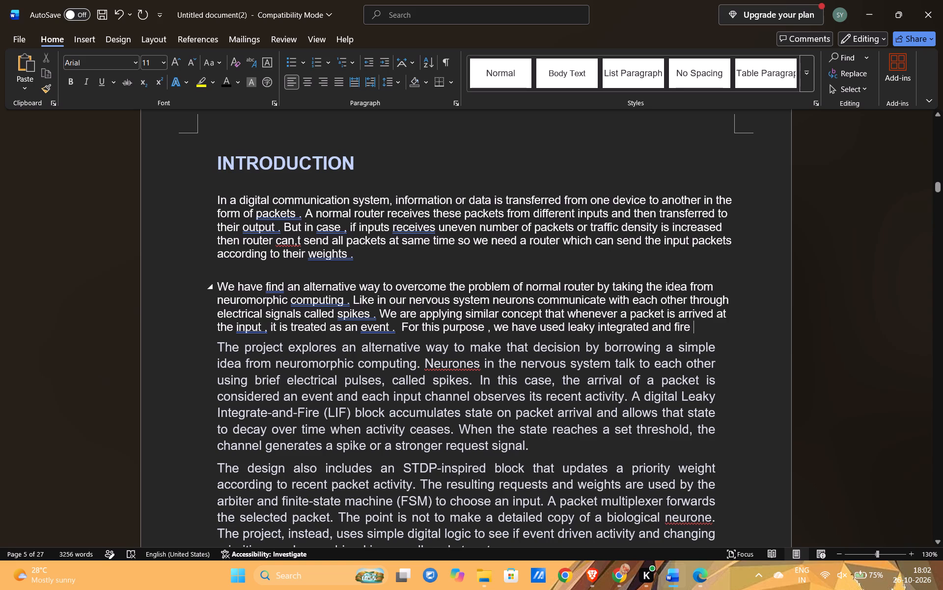
Correct "integrated" to "integrate" in the new fourth sentence, keeping one space before "and fire".
click(651, 328)
key(BackSpace)
key(BackSpace)
key(space)
Finish the fourth sentence after "leaky integrate and fire" with "(LIF) module .".
click(693, 324)
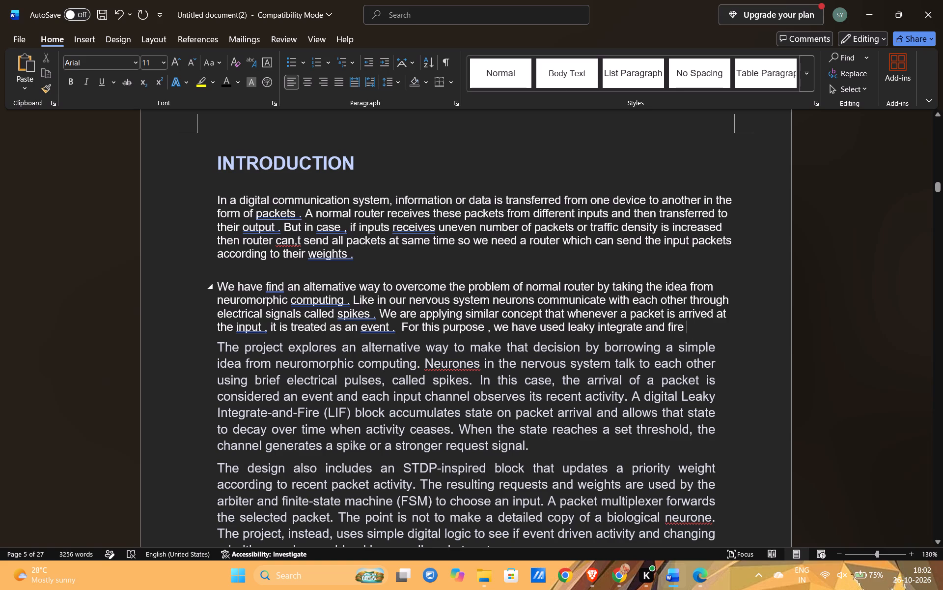
key(shift+parenleft)
key(l)
key(shift+parenright)
key(space)
text(module .)
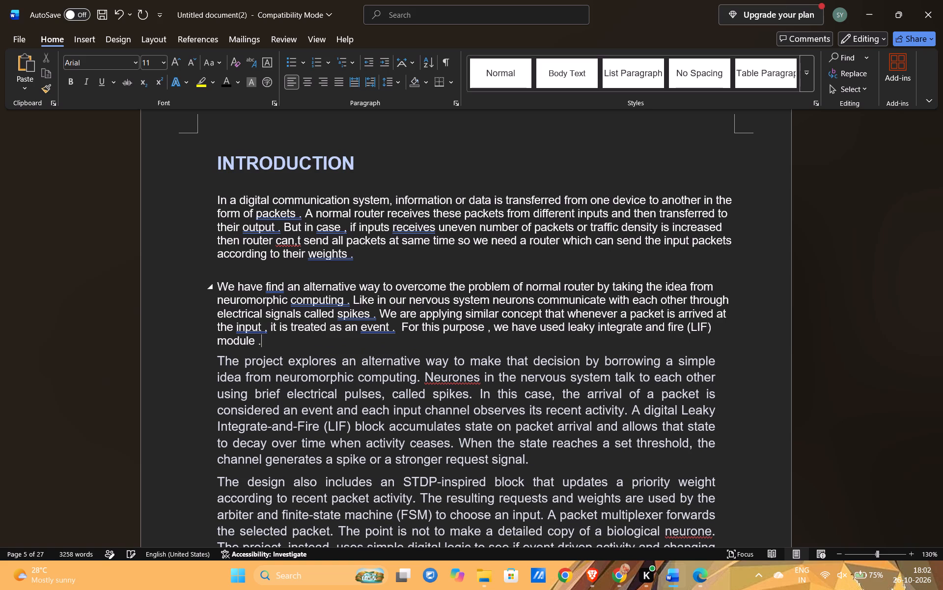
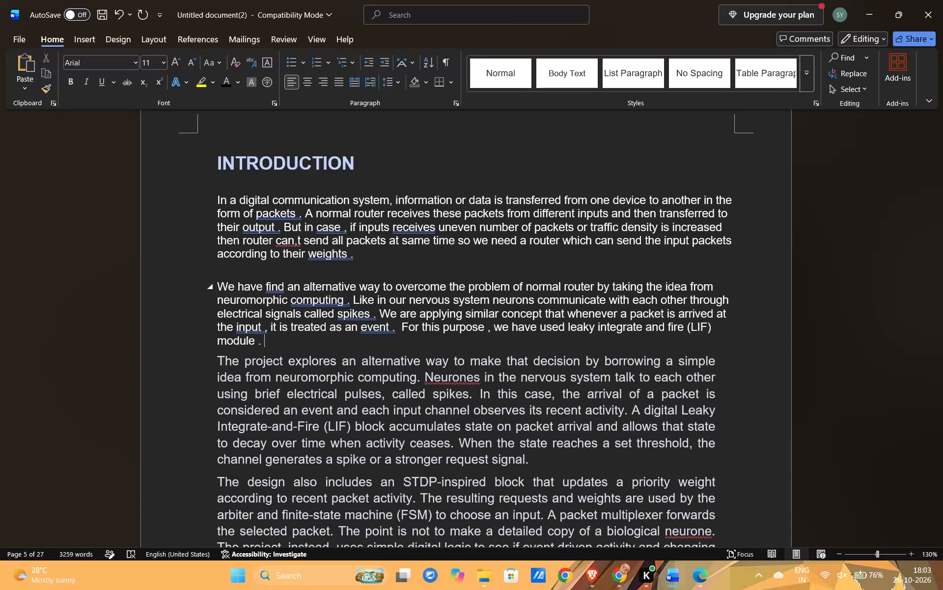
Begin a fifth sentence in the second Introduction paragraph, after "module .", with "To select priority from LIF information ,".
text(o selke)
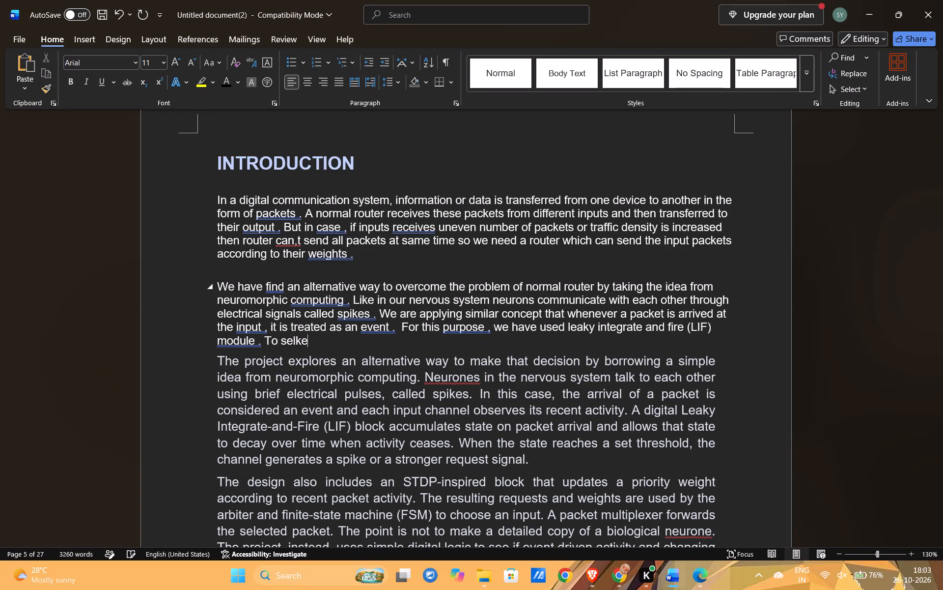
key(BackSpace)
key(BackSpace)
text(ect)
key(space)
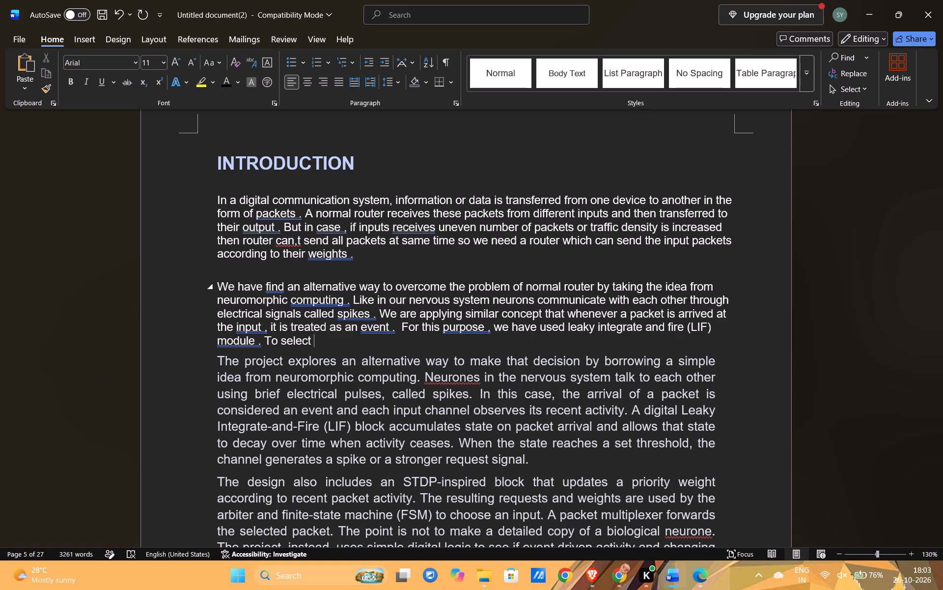
text(priority from)
key(space)
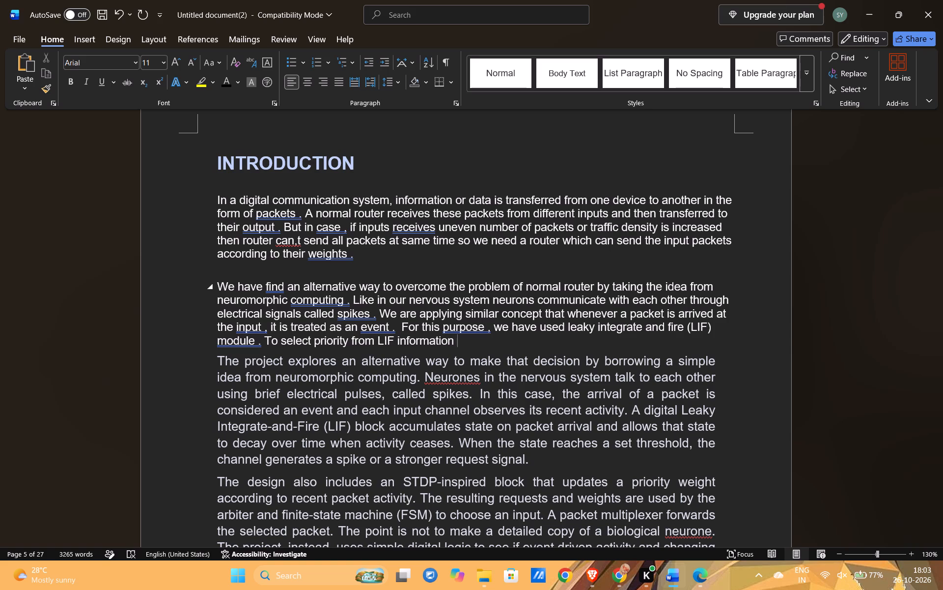
text(,)
key(space)
Continue the fifth sentence after "LIF information ," with "spike timing dependent plasticity(STDP) module is used".
text(spik)
text(e timing)
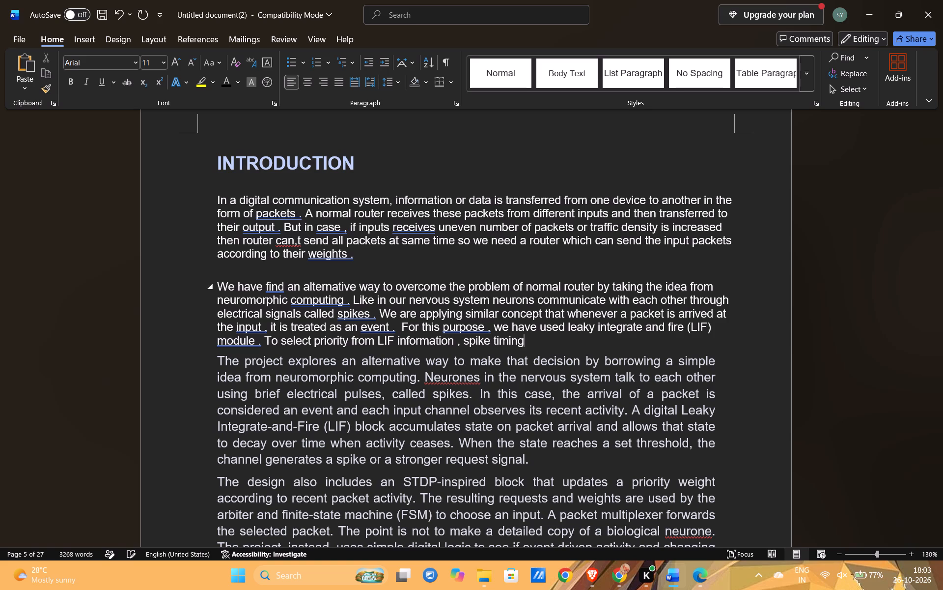
key(space)
text(dependent)
key(space)
text(plasticity)
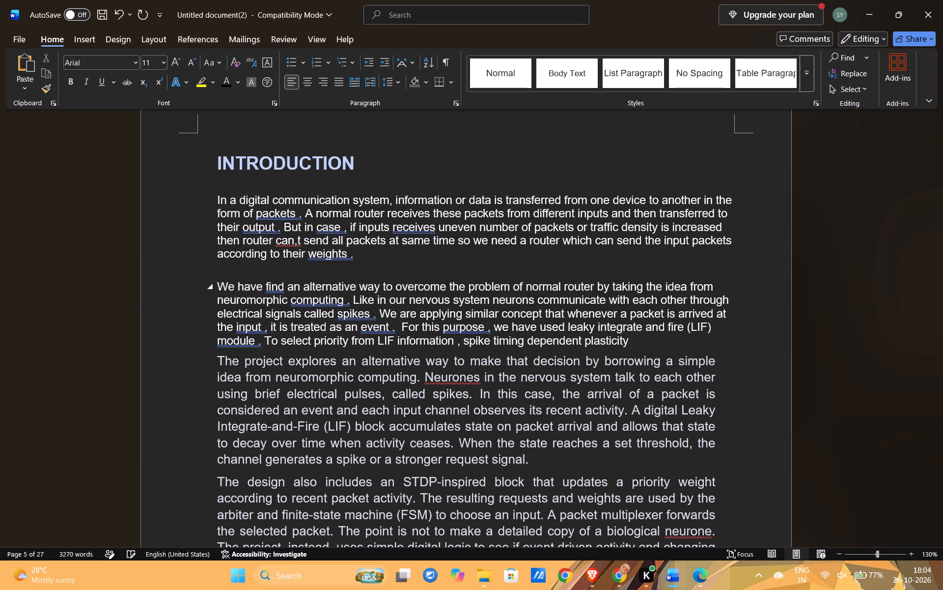
key(shift+parenleft)
text() mo)
text(dule is used)
key(space)
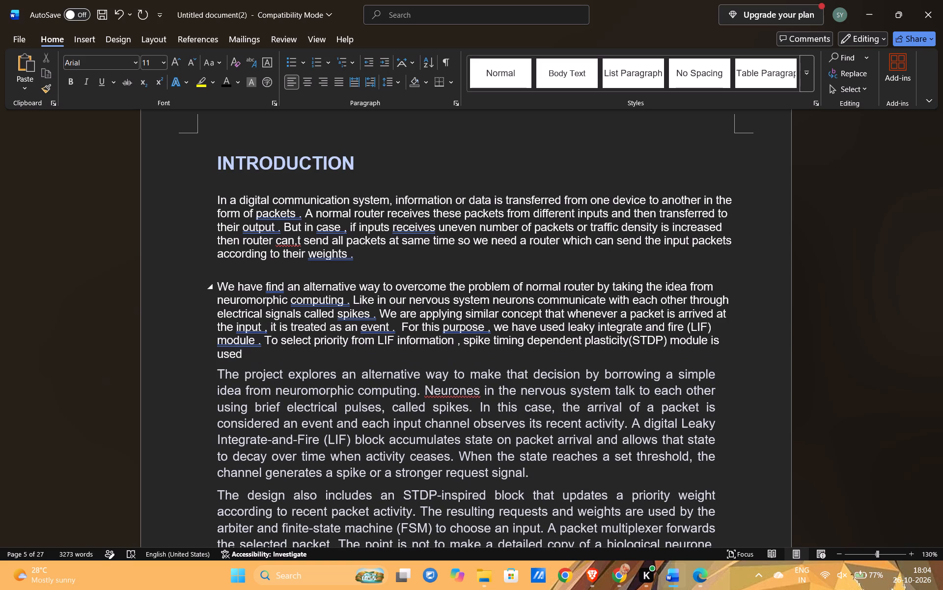
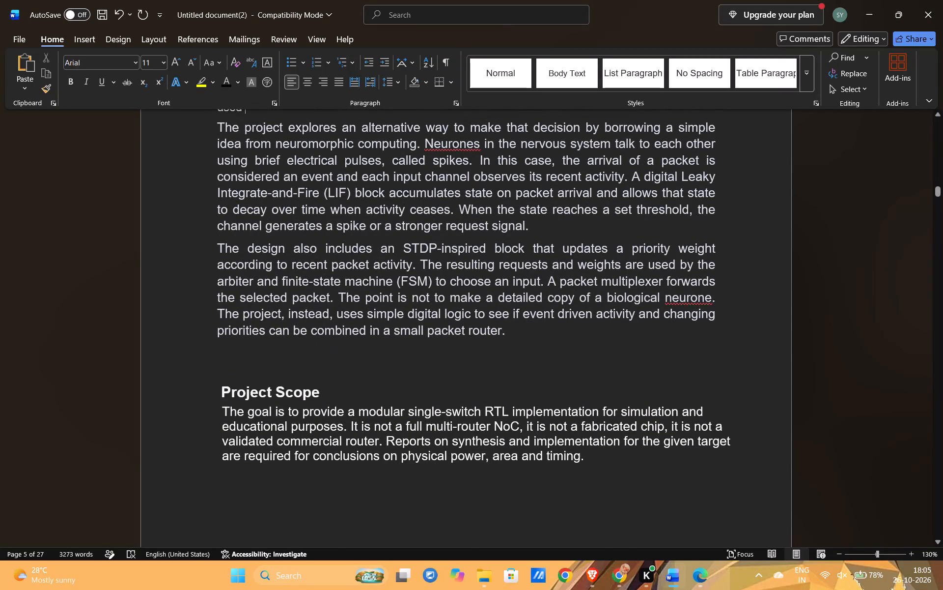
End the fifth sentence of the second Introduction paragraph with a period after "module is used".
scroll(563, 330, up, 4)
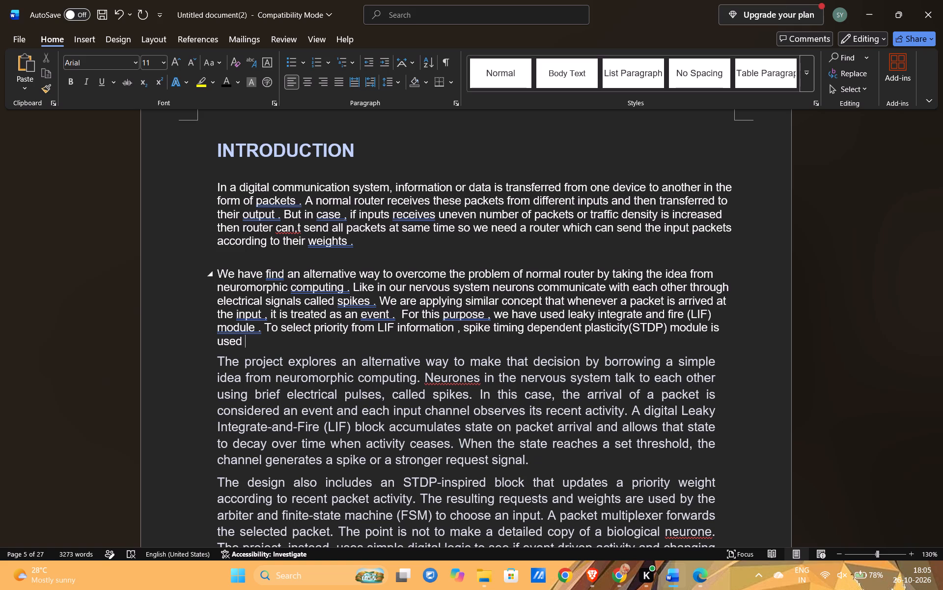
text(.)
key(space)
Begin a sixth sentence in the second Introduction paragraph with "It explains how".
text(t desc)
text(ri)
key(BackSpace)
key(BackSpace)
key(BackSpace)
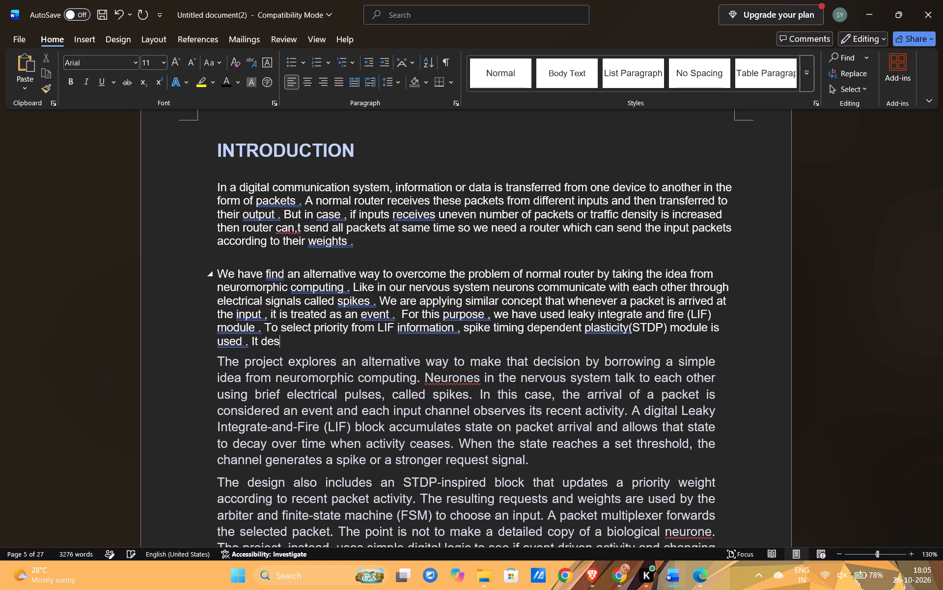
key(BackSpace)
key(BackSpace)
key(BackSpace)
text(explains)
key(space)
text(ho)
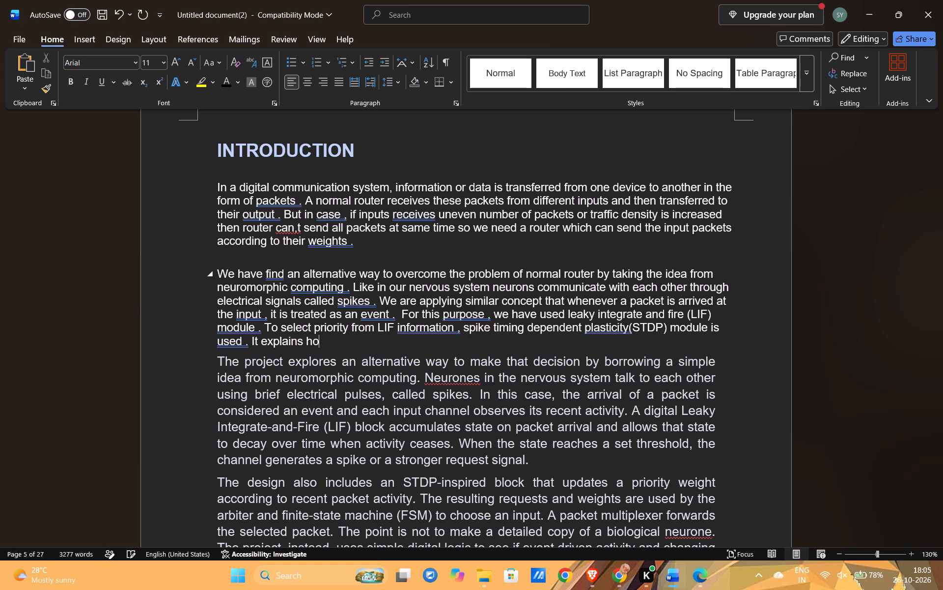
text(w)
key(space)
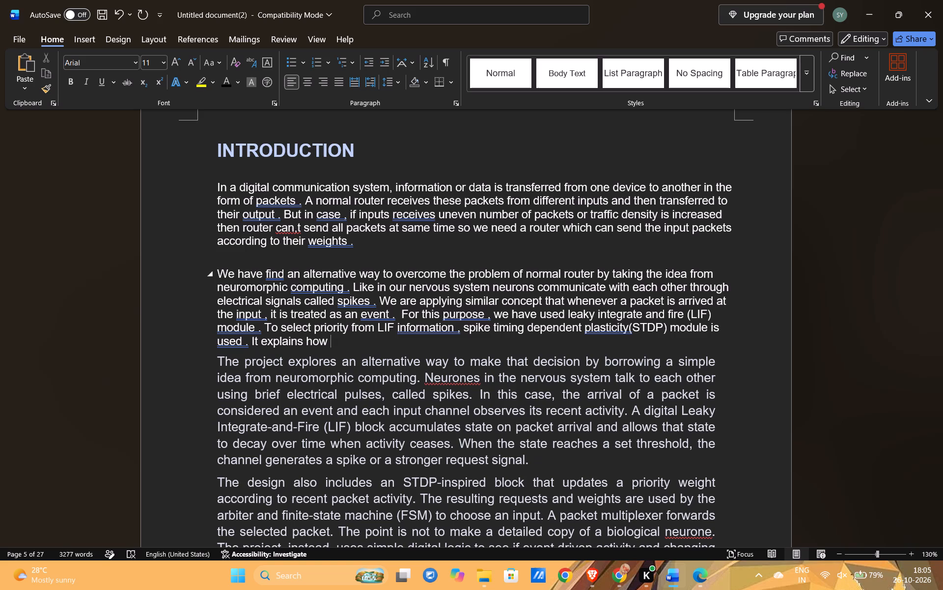
Continue the sixth sentence after "It explains how" with "connections between neurons can affect the priority".
text(connections)
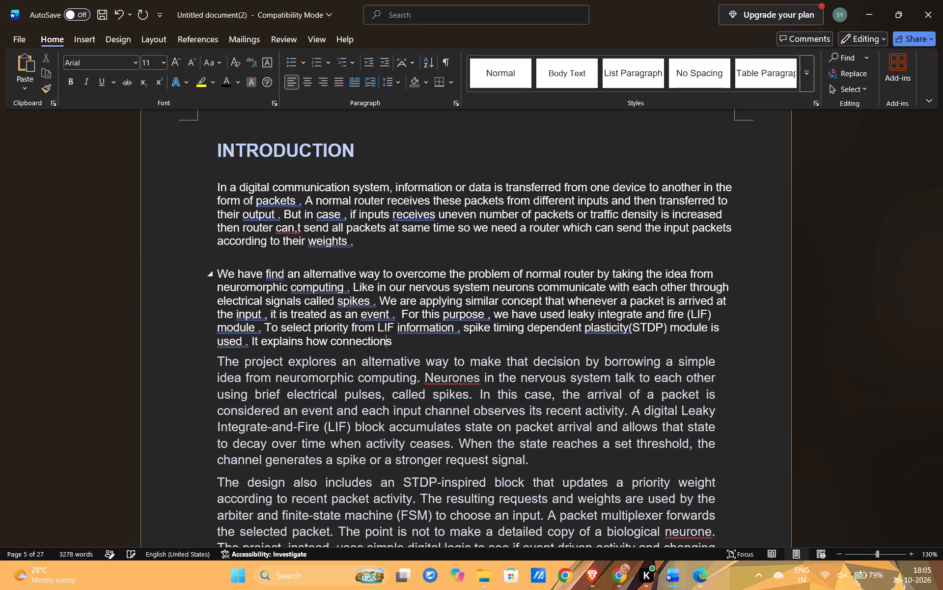
key(space)
text(between neurons can affect the priority)
key(space)
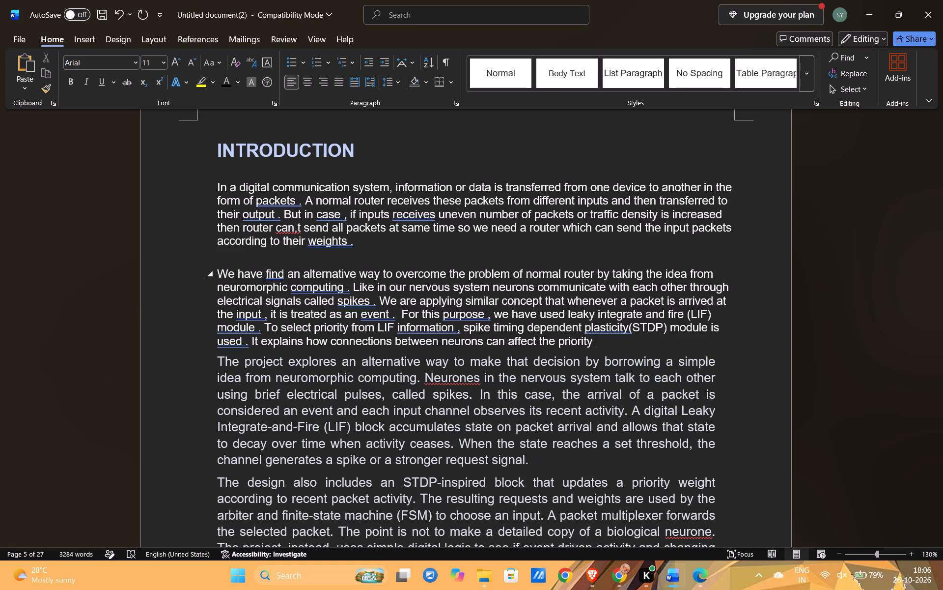
key(f)
key(BackSpace)
Finish the sixth sentence after "priority" with "depending on the timing of their recent activity .".
text(dependi)
text(ng on the tim)
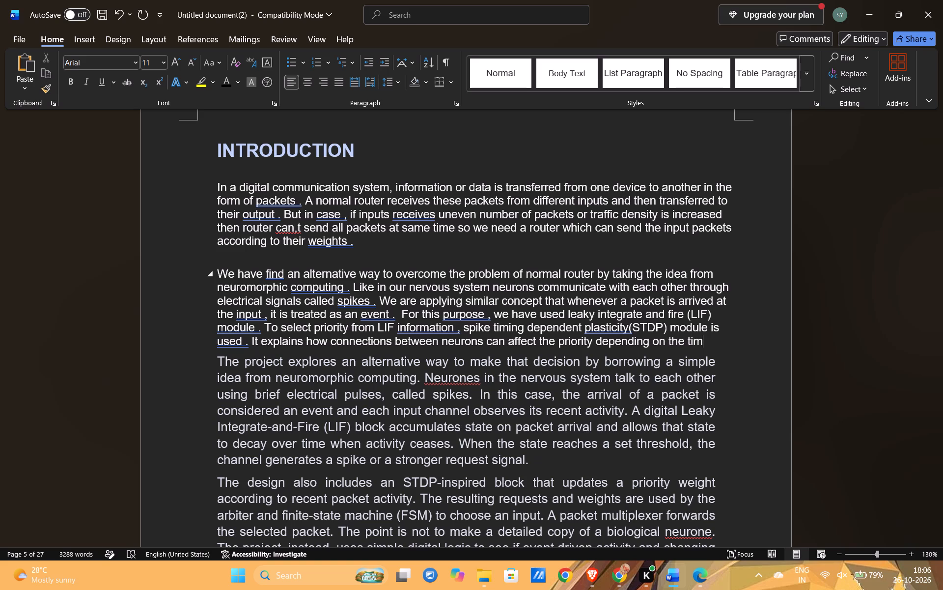
text(ing)
key(space)
text(of their)
key(space)
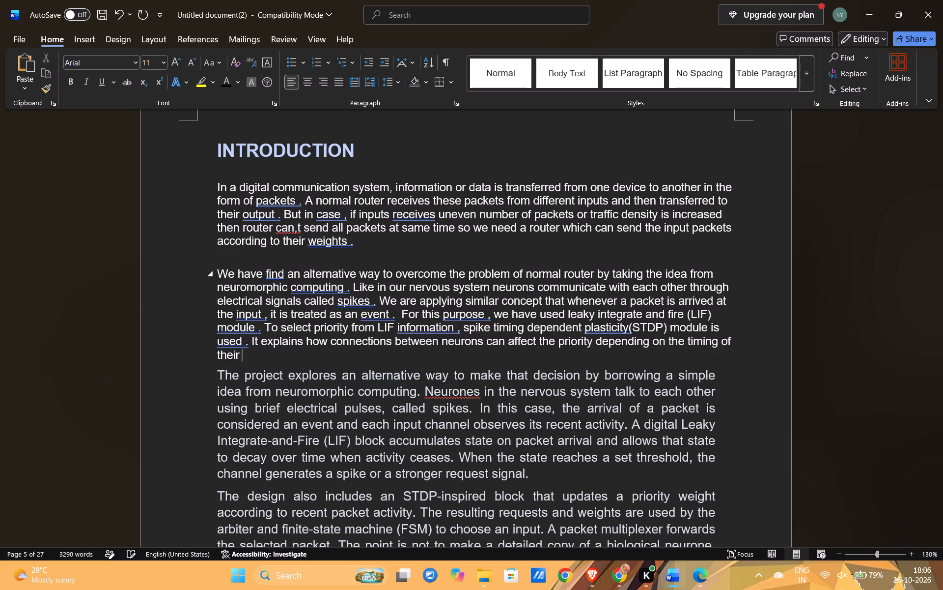
text(previ)
key(BackSpace)
key(BackSpace)
key(BackSpace)
key(BackSpace)
key(BackSpace)
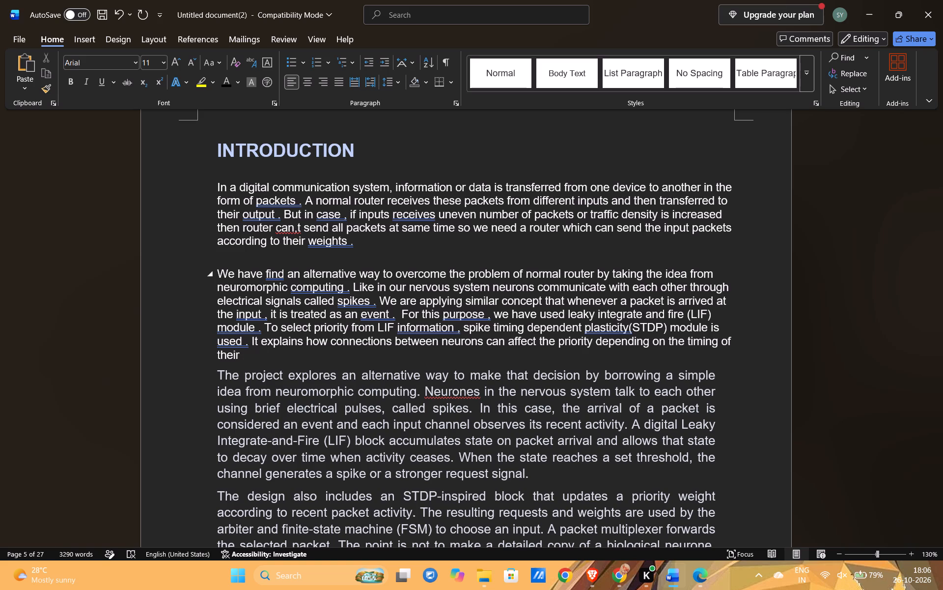
text(recent activity)
key(space)
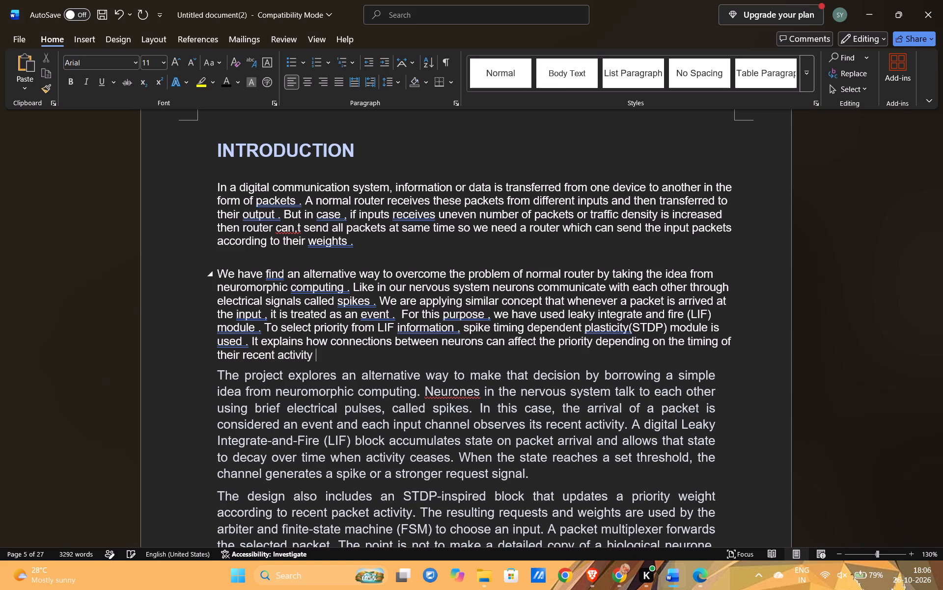
key(period)
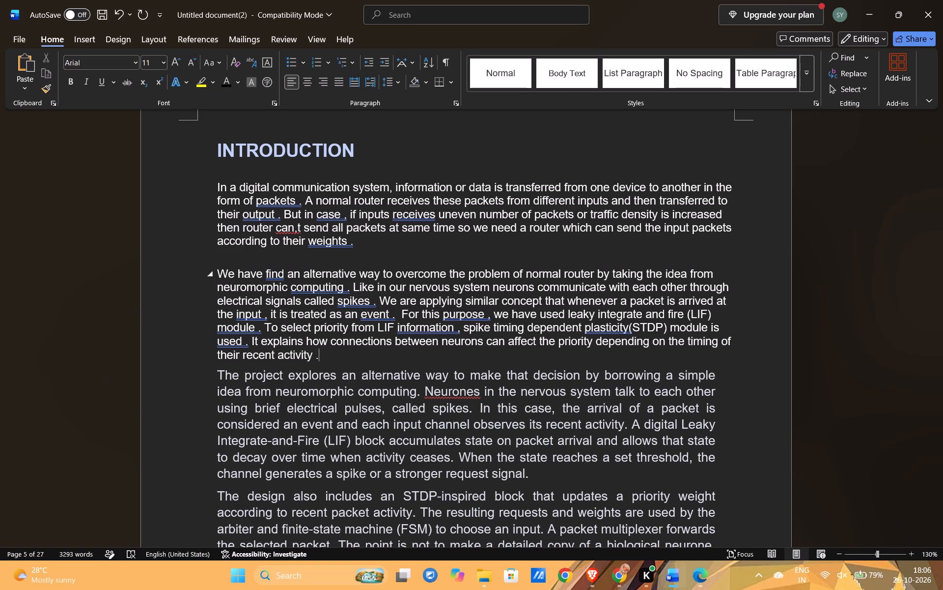
Start a third Introduction paragraph with "To decide which input packet should be selected from number of input packets".
key(Return)
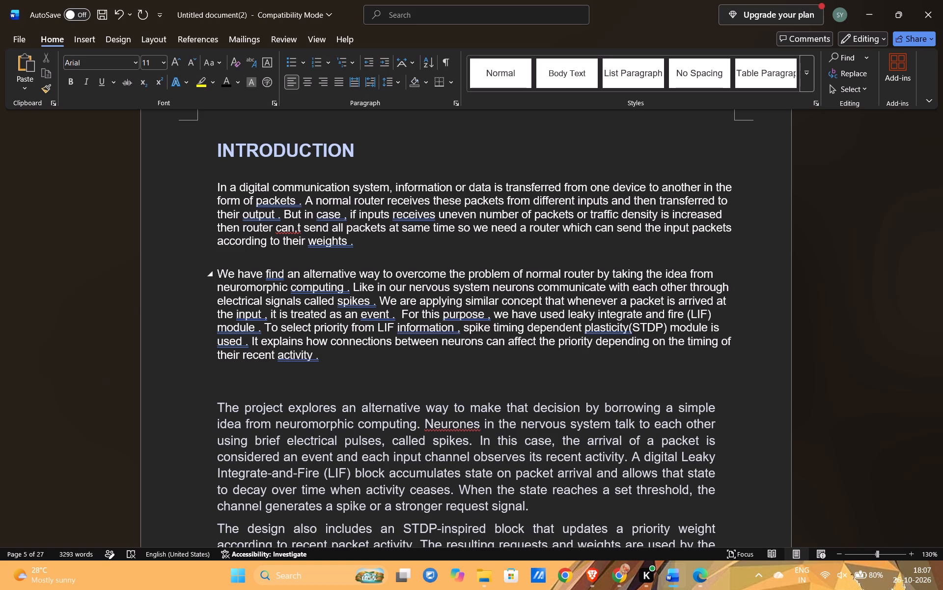
text(o decide)
key(space)
text(which input packet should be selecte)
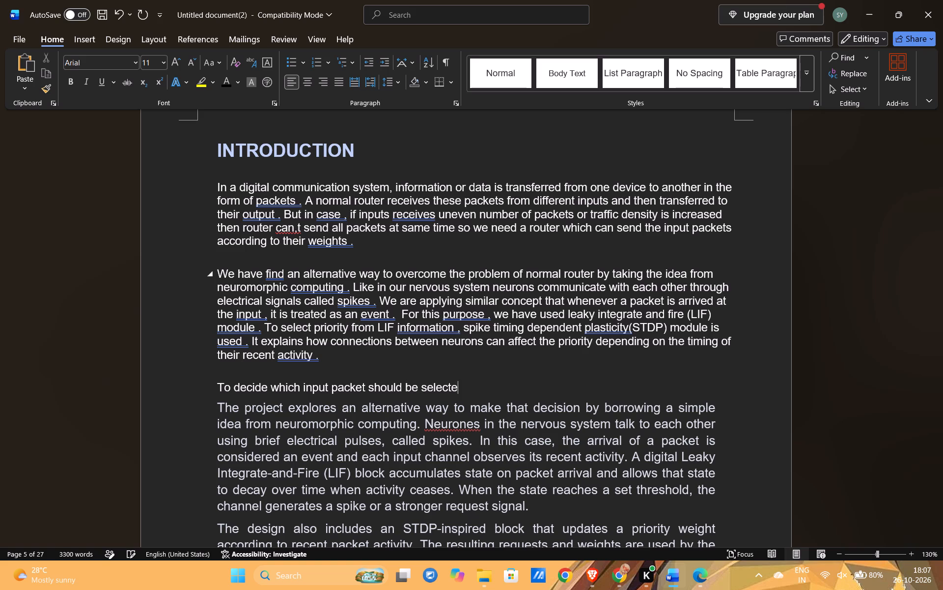
text(d)
key(space)
text(from)
key(space)
text(number of input)
key(space)
text(packets)
key(space)
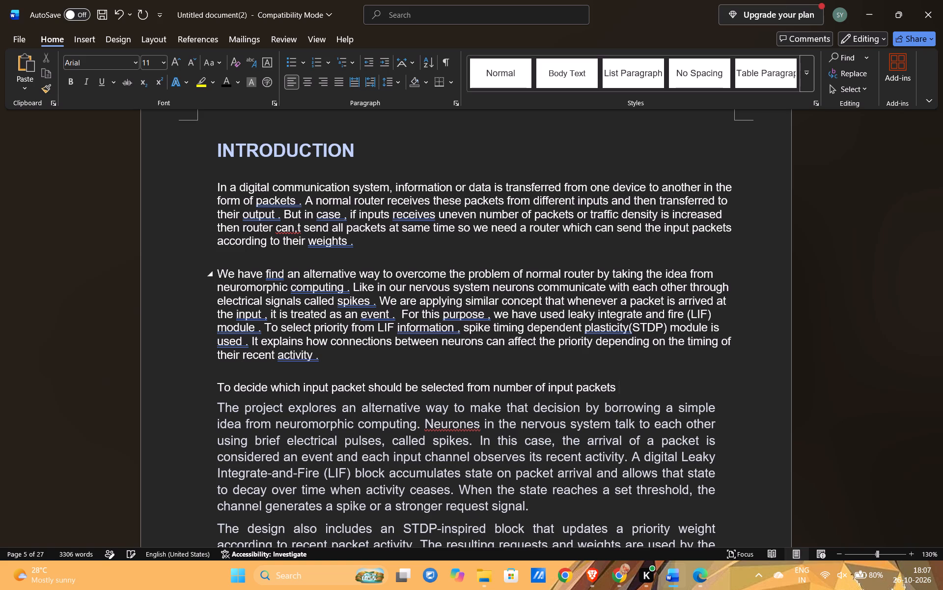
Continue the third paragraph's first sentence after "number of input packets" with ", we used matrix arbiter module".
text(, a)
key(space)
text(mat)
text(rix)
key(space)
text(arbiter)
click(630, 386)
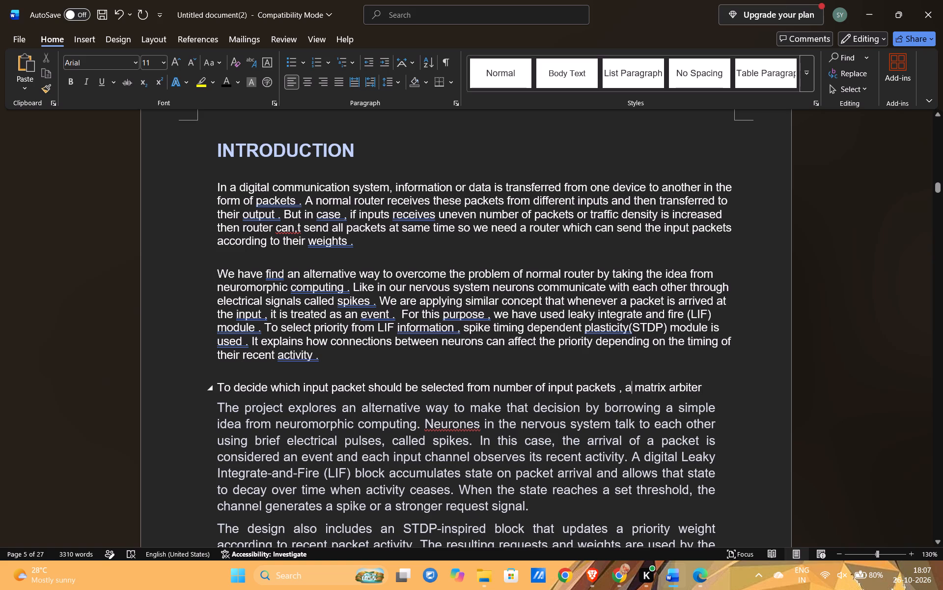
key(BackSpace)
text(we used)
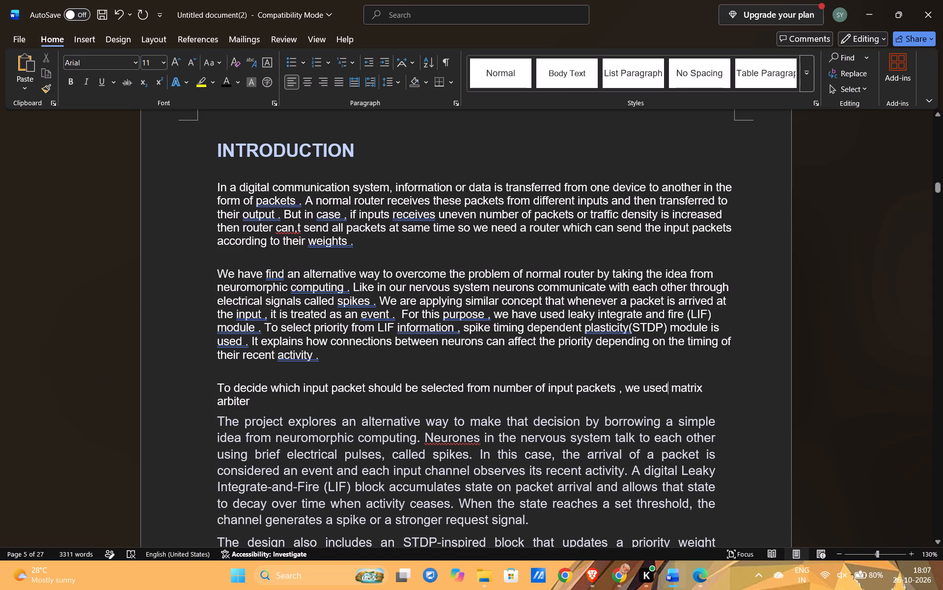
click(258, 405)
key(space)
text(module)
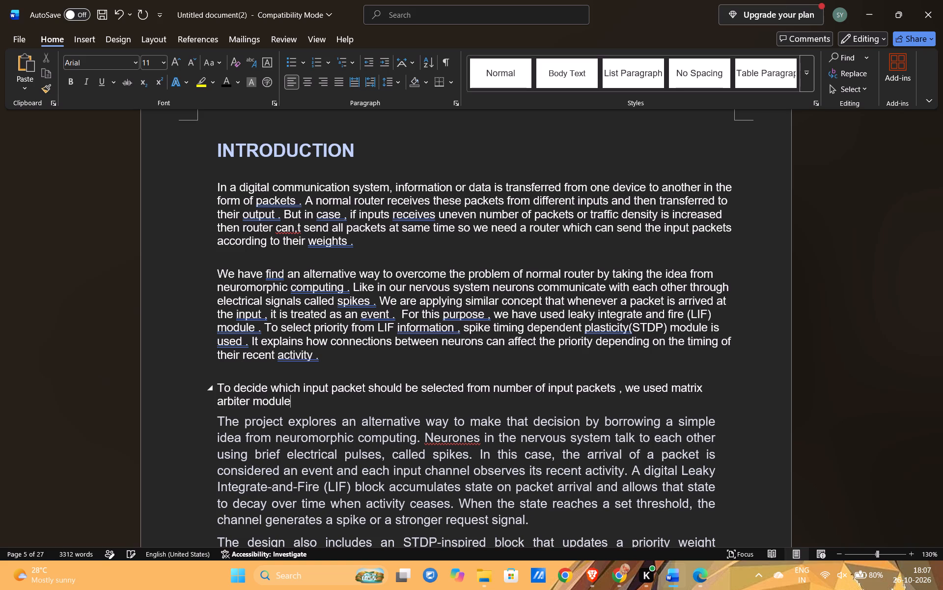
key(space)
Finish the third paragraph's first sentence with "which received information from previous STDP engine module .".
text(which recieved information from)
key(space)
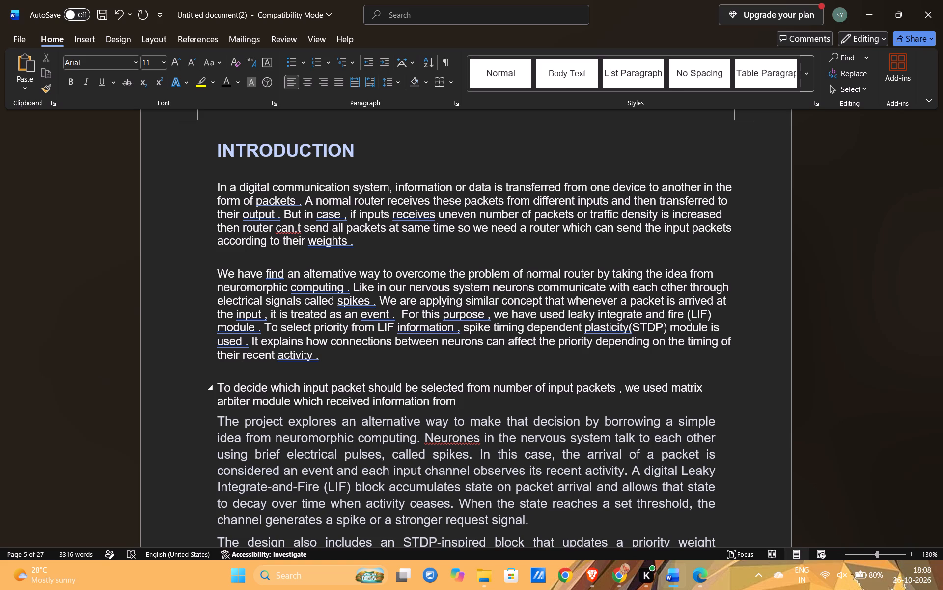
text(previous)
key(space)
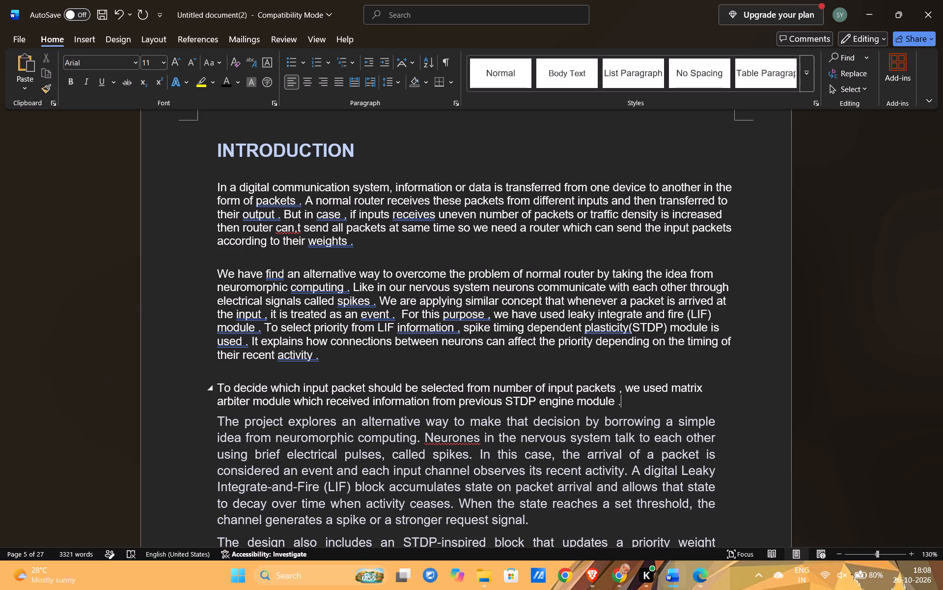
Begin the third paragraph's second sentence with "To control the sequence of operations and to forward the packet to output".
text(o)
key(space)
text(control)
key(space)
text(the sequence of)
key(space)
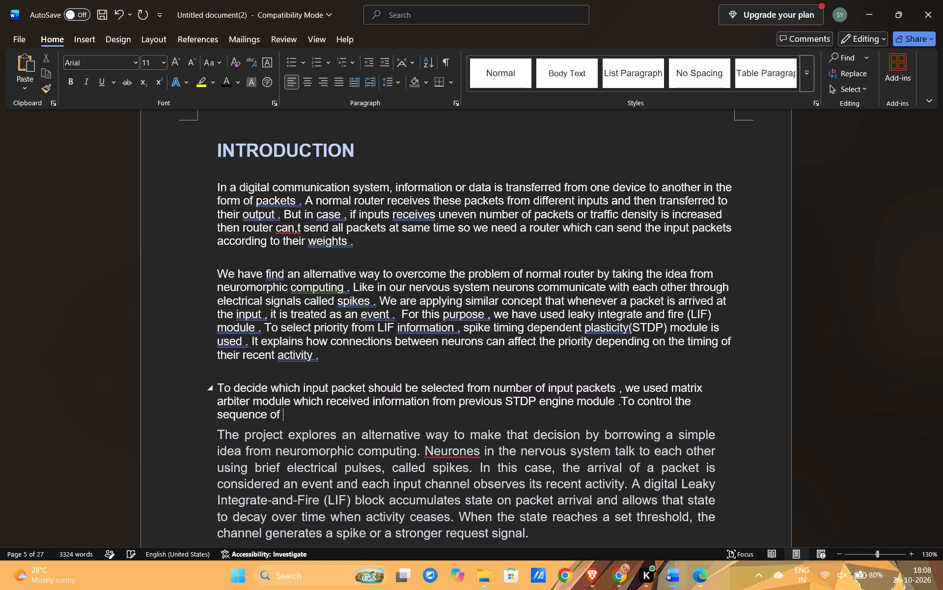
text(operations)
key(space)
text(and to forward)
key(space)
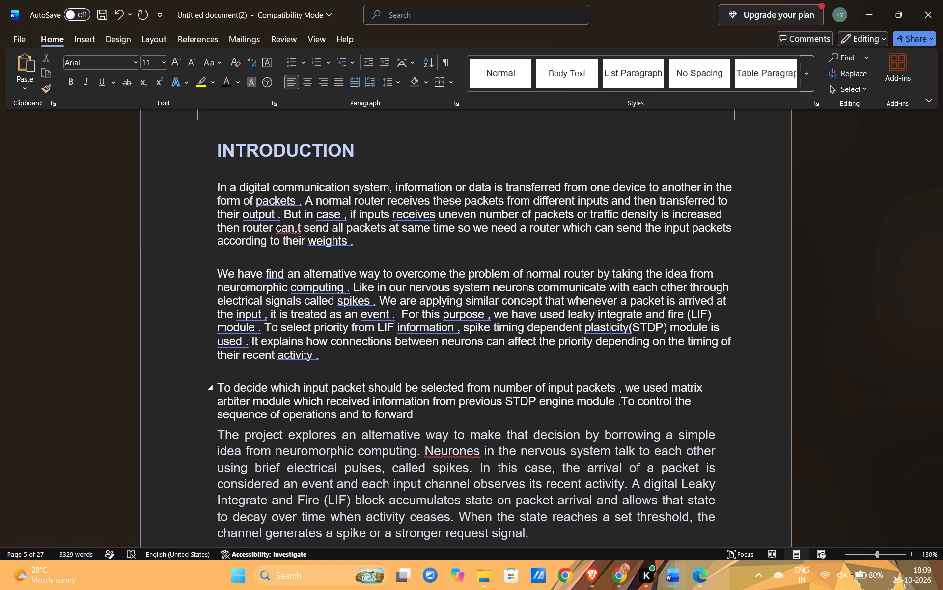
text(the packet)
key(space)
text(to output)
key(space)
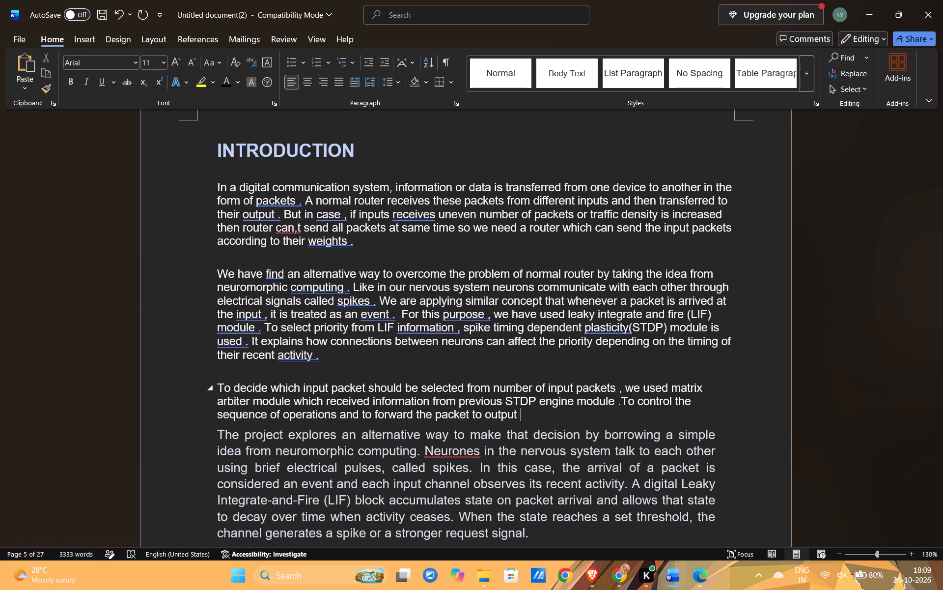
Finish the third Introduction paragraph's second sentence with "a Finite state machine (FSM) is used ." and add a line break after it.
text(a)
key(space)
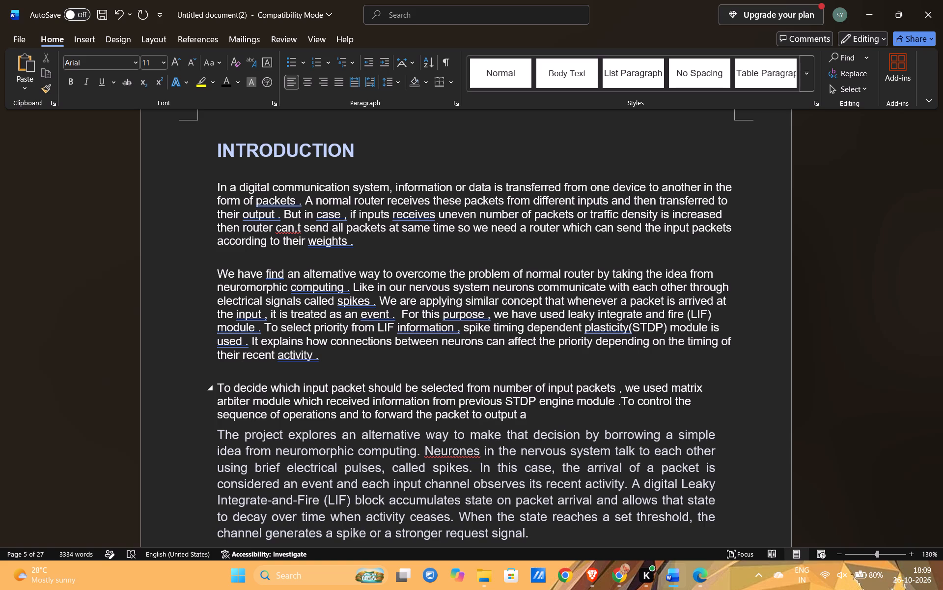
text(inite)
key(space)
key(s)
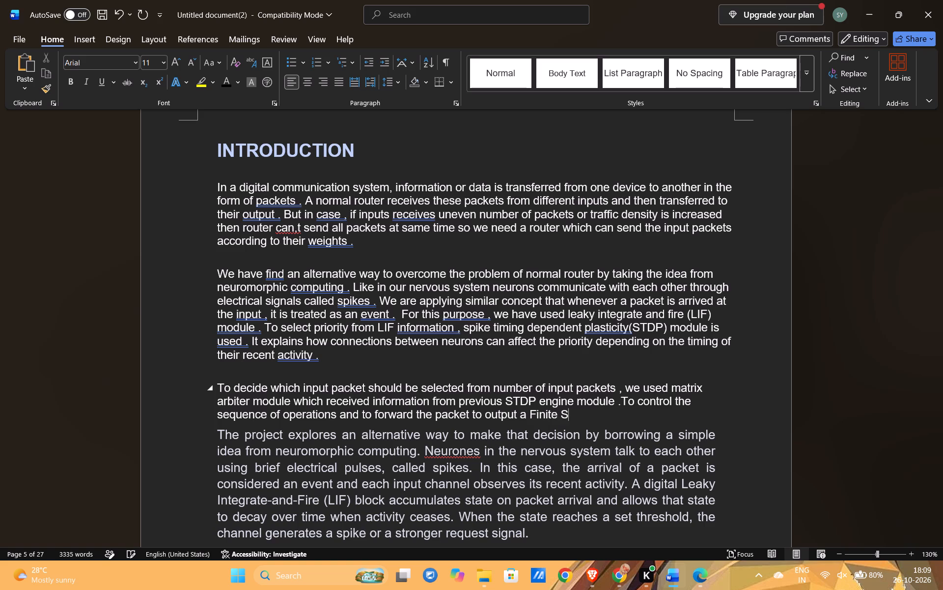
key(BackSpace)
text(state machine)
key(space)
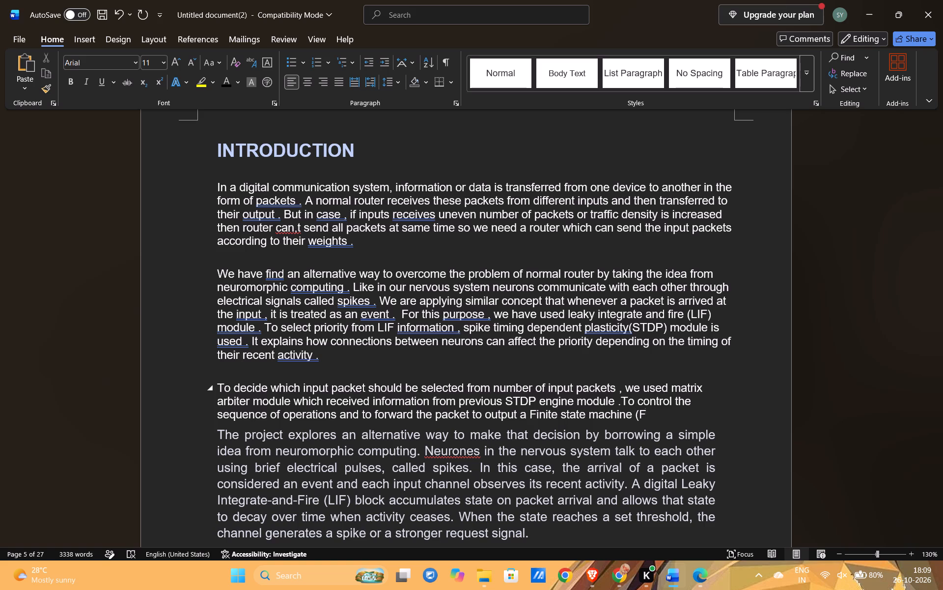
text() is used)
key(space)
key(period)
key(Return)
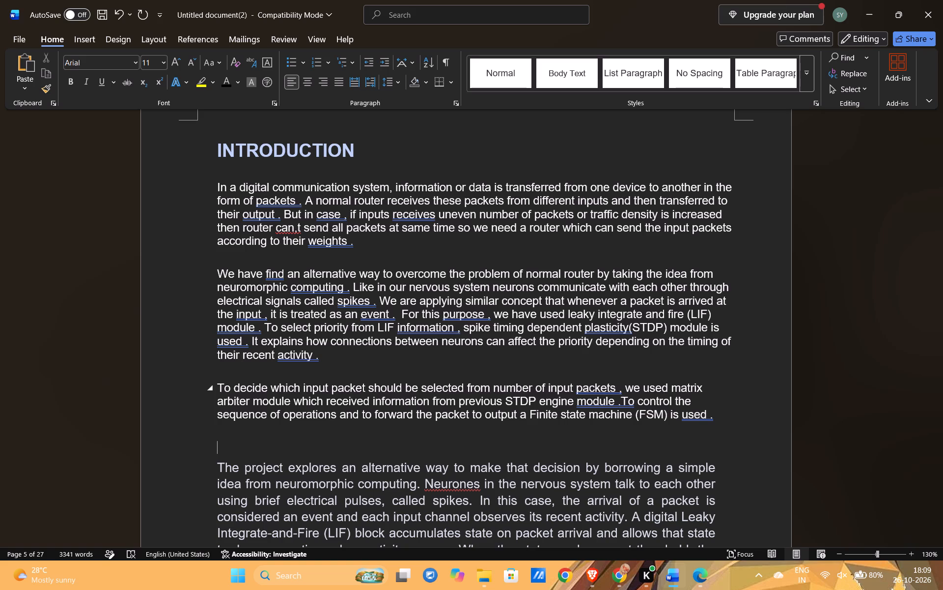
In the third paragraph's second sentence, replace "to output a" before "Finite state machine" with ", a".
click(714, 415)
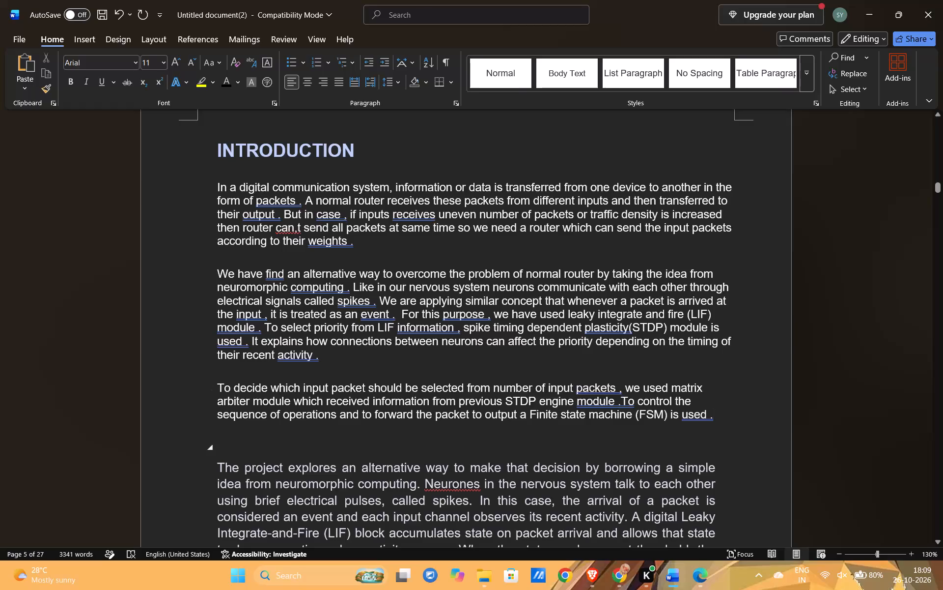
click(519, 414)
key(BackSpace)
key(BackSpace)
key(BackSpace)
key(BackSpace)
key(BackSpace)
key(BackSpace)
key(BackSpace)
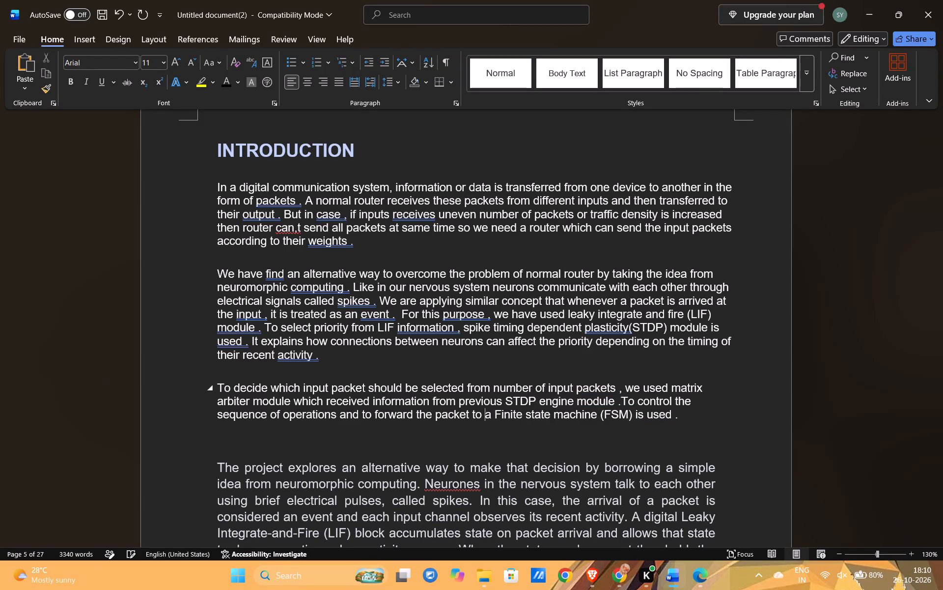
key(BackSpace)
key(BackSpace)
key(BackSpace)
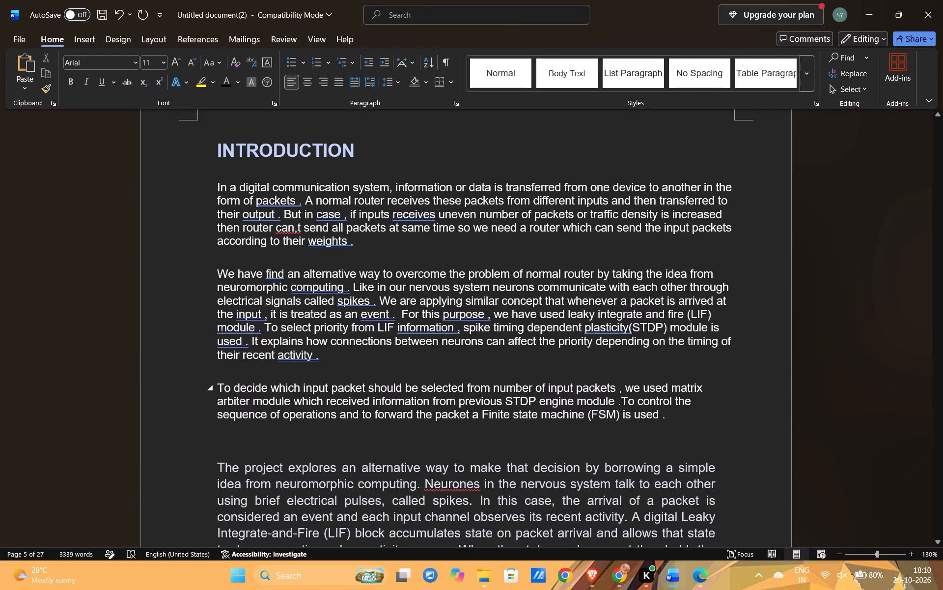
click(478, 414)
key(BackSpace)
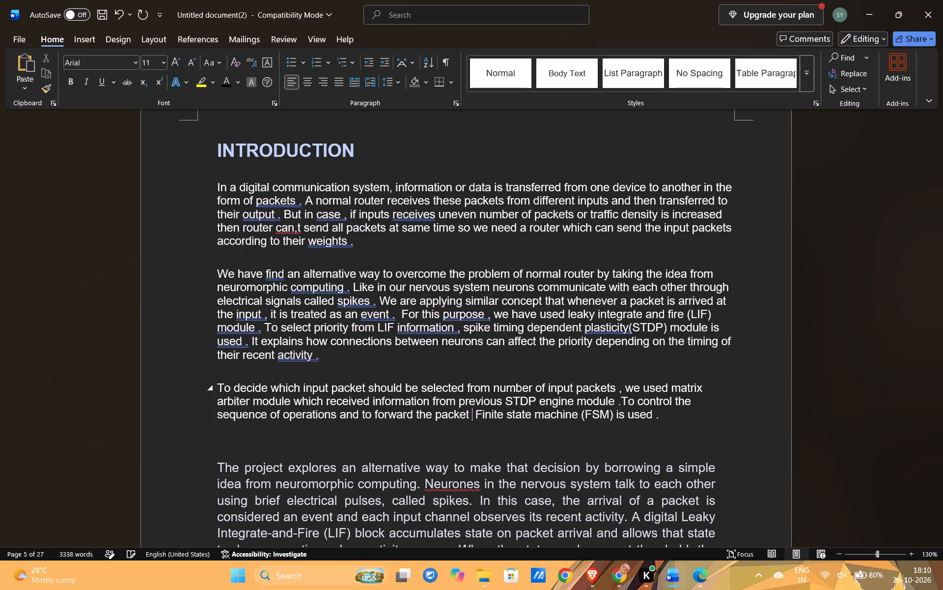
key(comma)
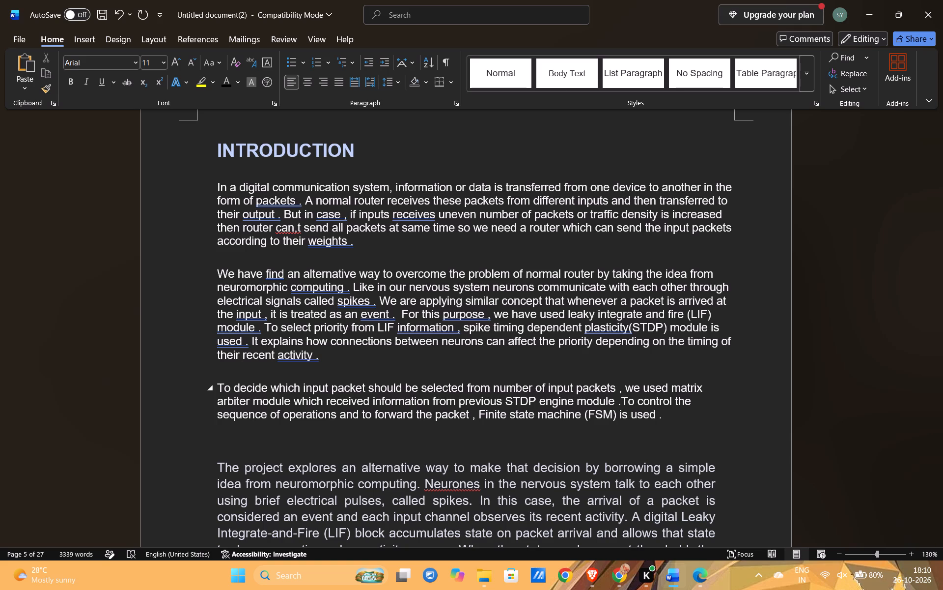
key(space)
text(a)
key(space)
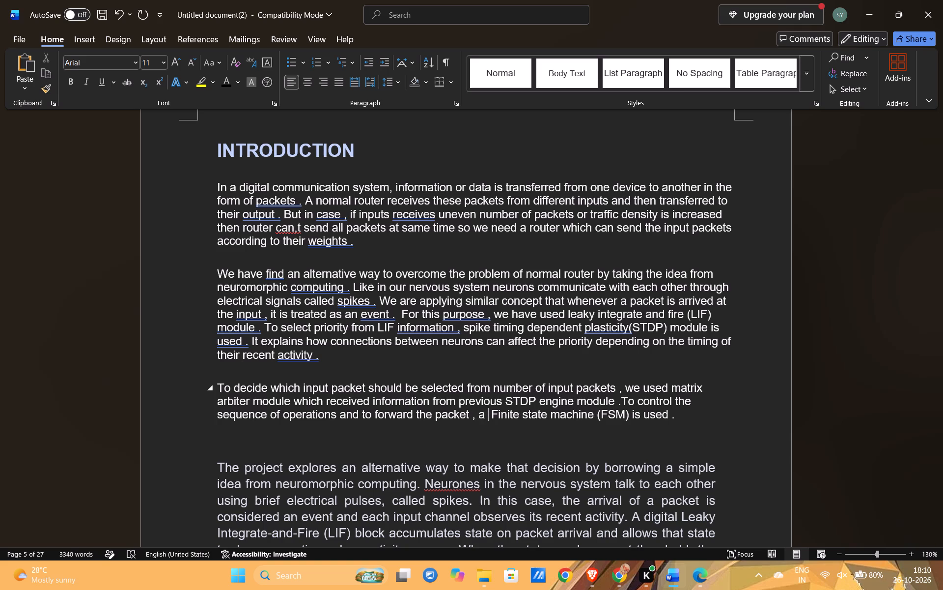
click(227, 424)
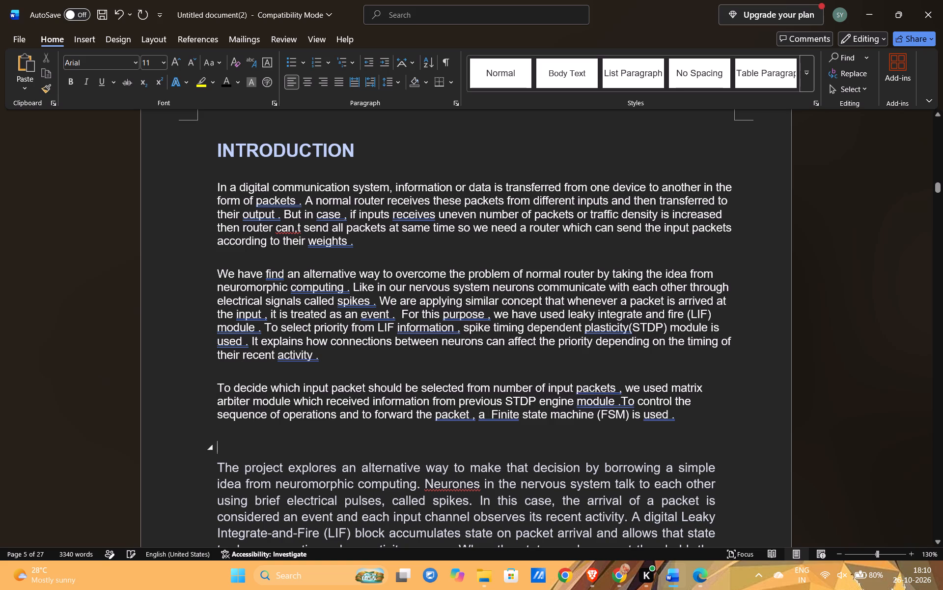
click(679, 417)
Delete the old Introduction paragraph that starts with "The project explores an alternative way", including its final period.
scroll(679, 417, down, 3)
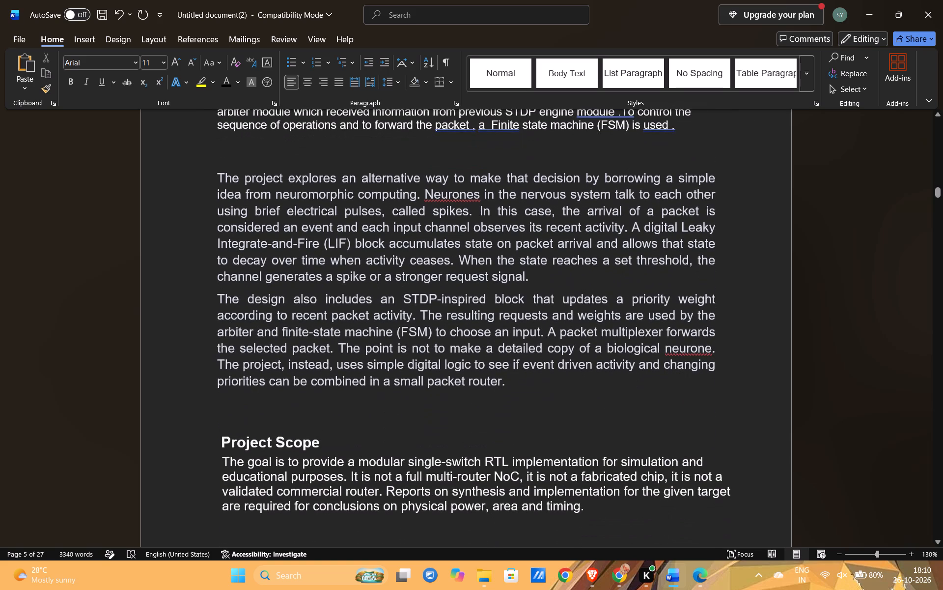
drag(526, 276, 472, 281)
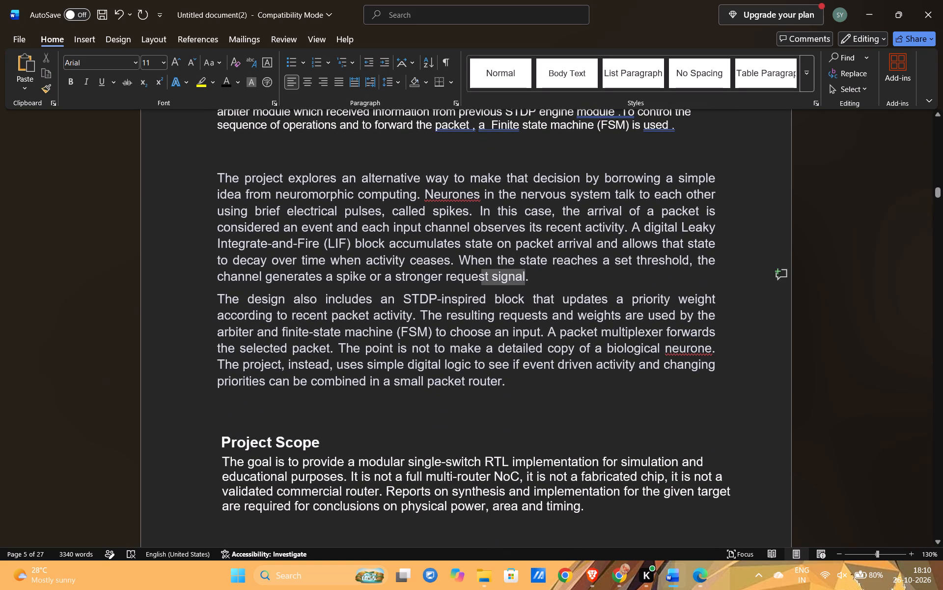
drag(472, 281, 226, 180)
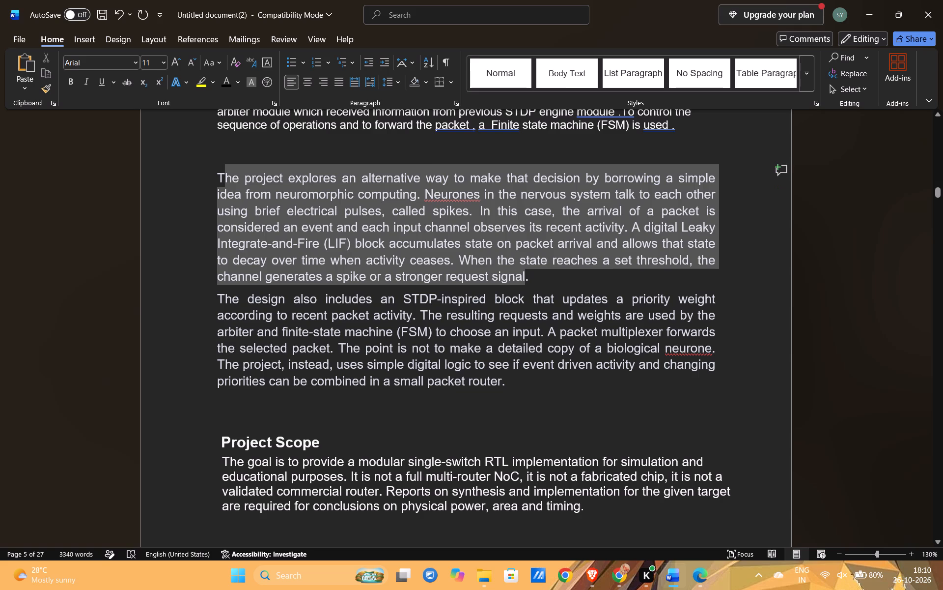
drag(226, 180, 223, 180)
key(BackSpace)
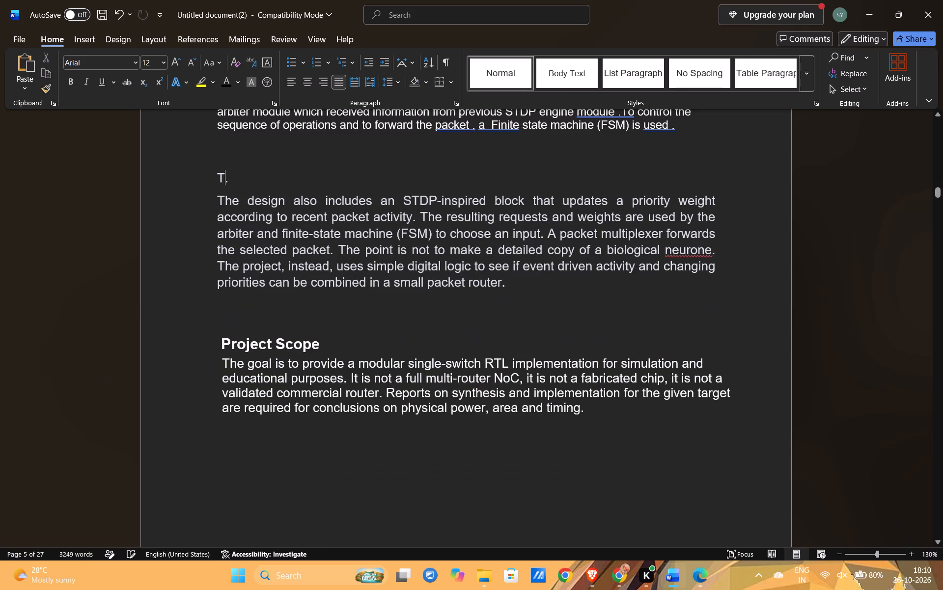
key(BackSpace)
click(248, 178)
key(BackSpace)
Delete the old paragraph starting with "The design also includes an STDP-inspired block" and adjust the blank lines above the Project Scope heading.
drag(218, 196, 362, 251)
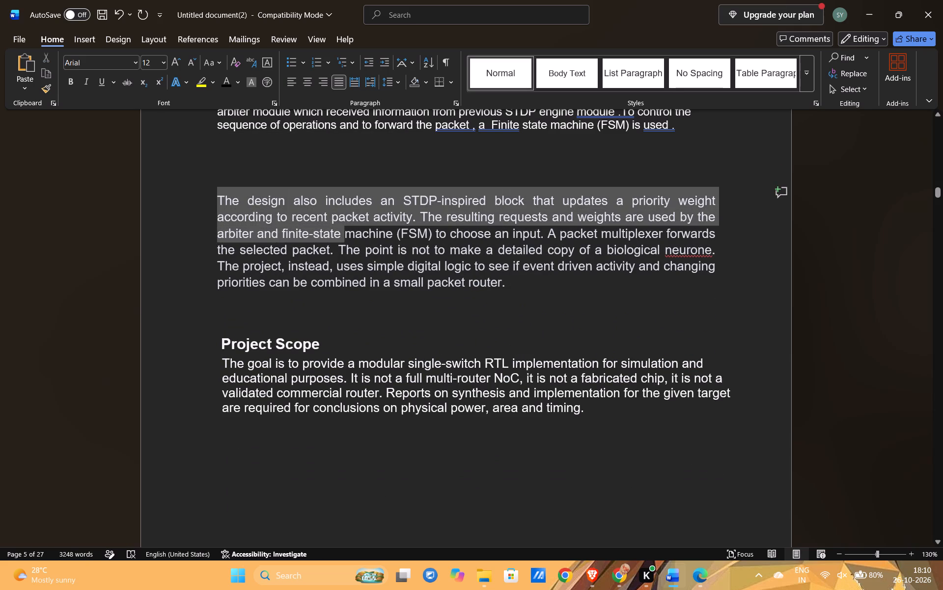
drag(362, 251, 535, 279)
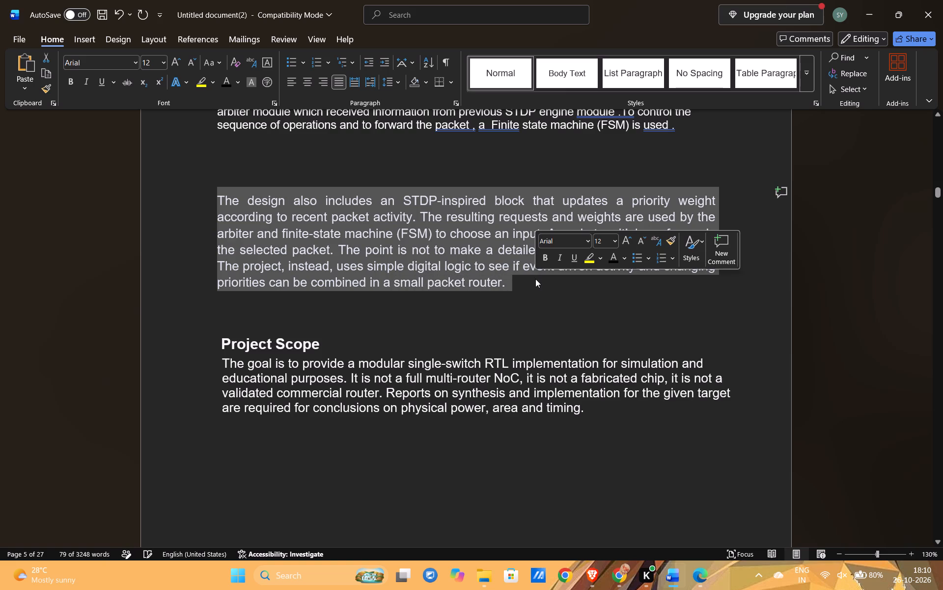
key(BackSpace)
key(BackSpace)
key(BackSpace)
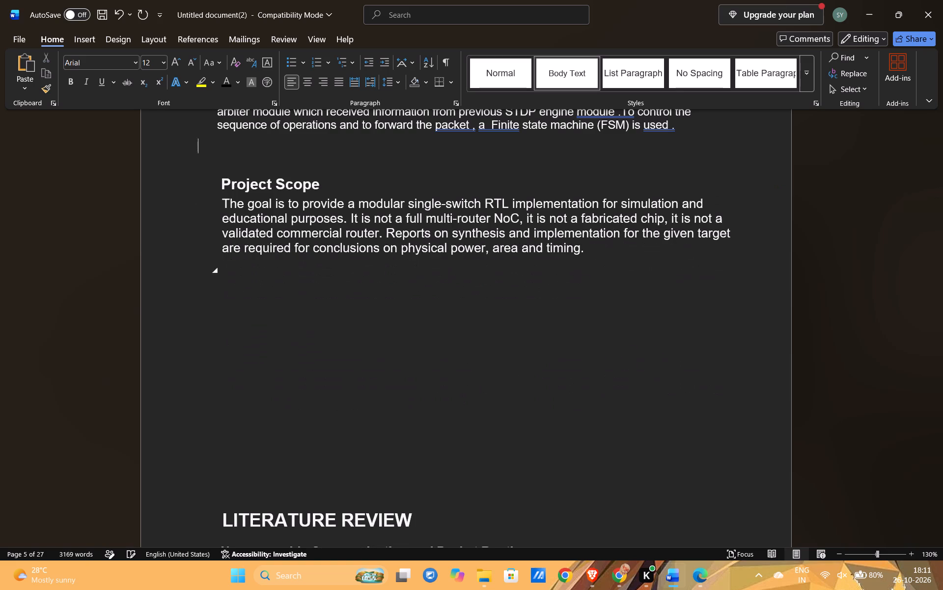
key(Return)
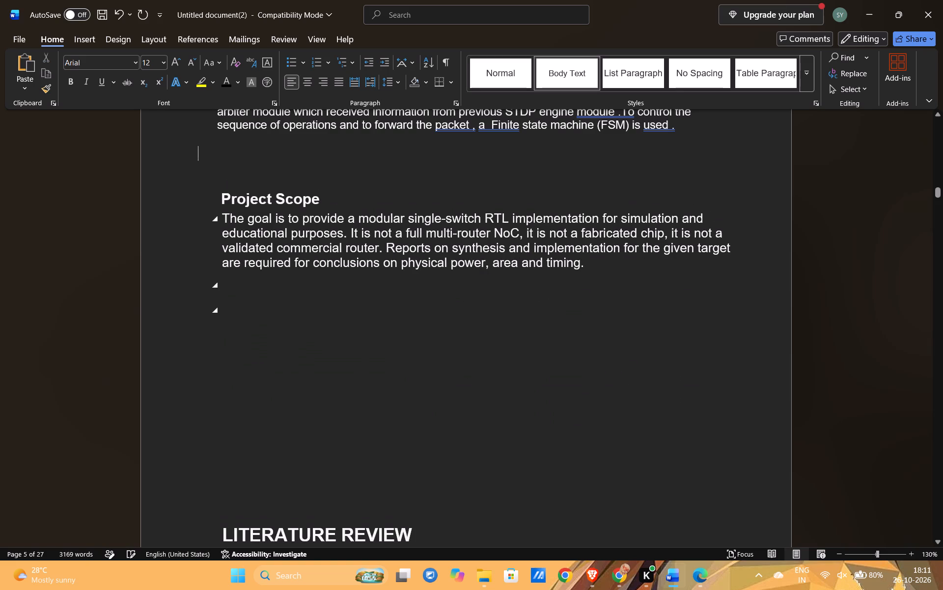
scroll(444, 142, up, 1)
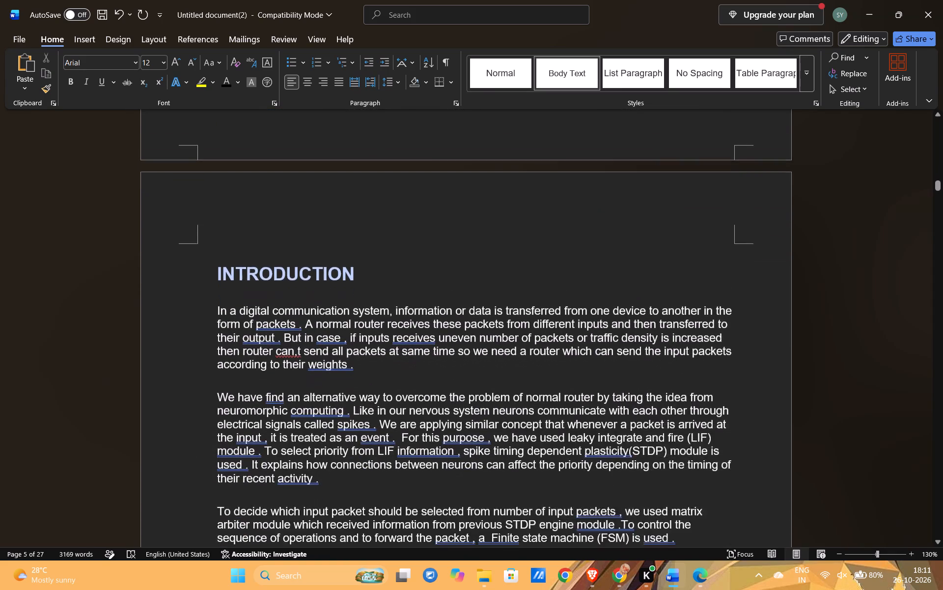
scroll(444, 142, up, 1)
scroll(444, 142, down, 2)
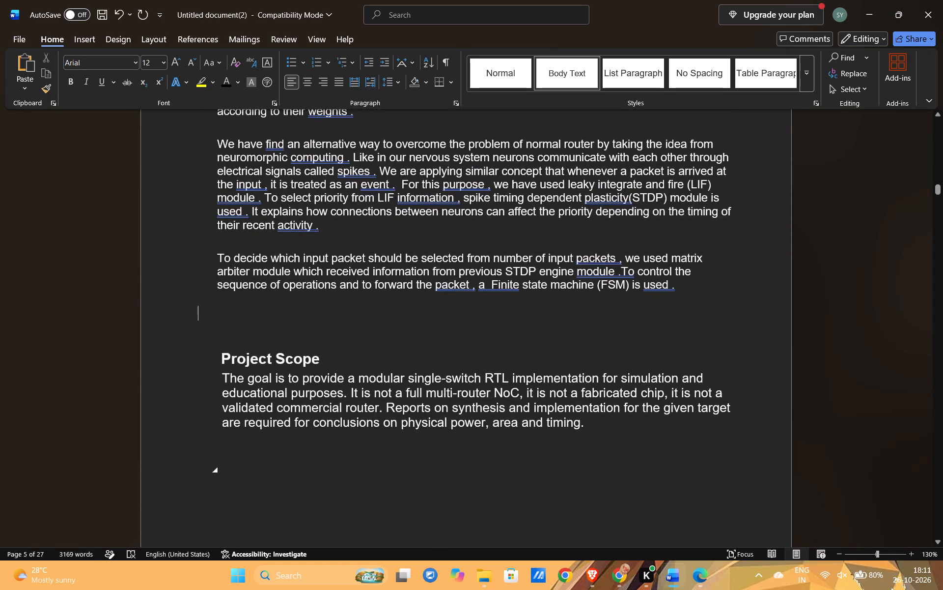
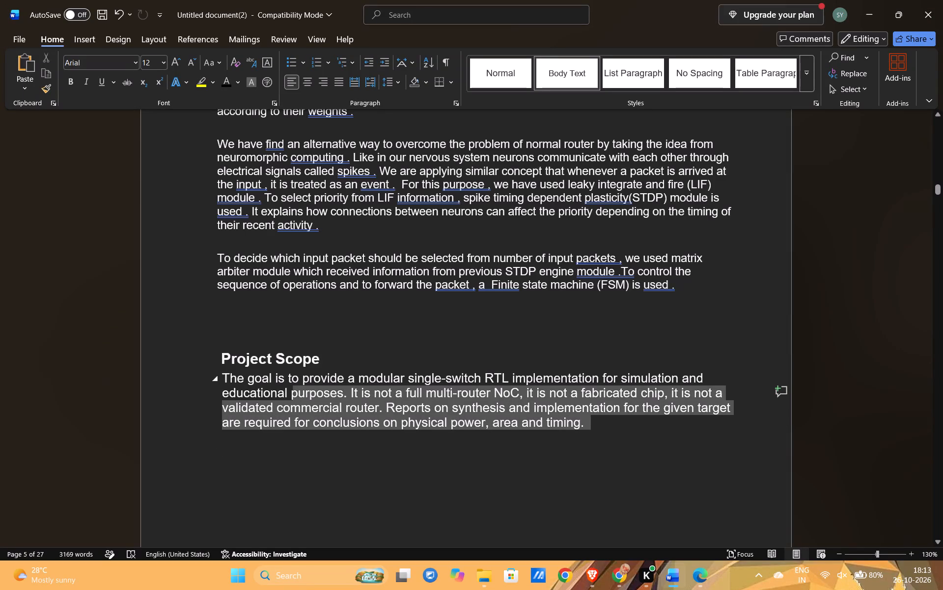
Replace the old Project Scope paragraph starting with "The goal is to provide" with "Our project focuses on designing a single packet router".
drag(337, 387, 223, 381)
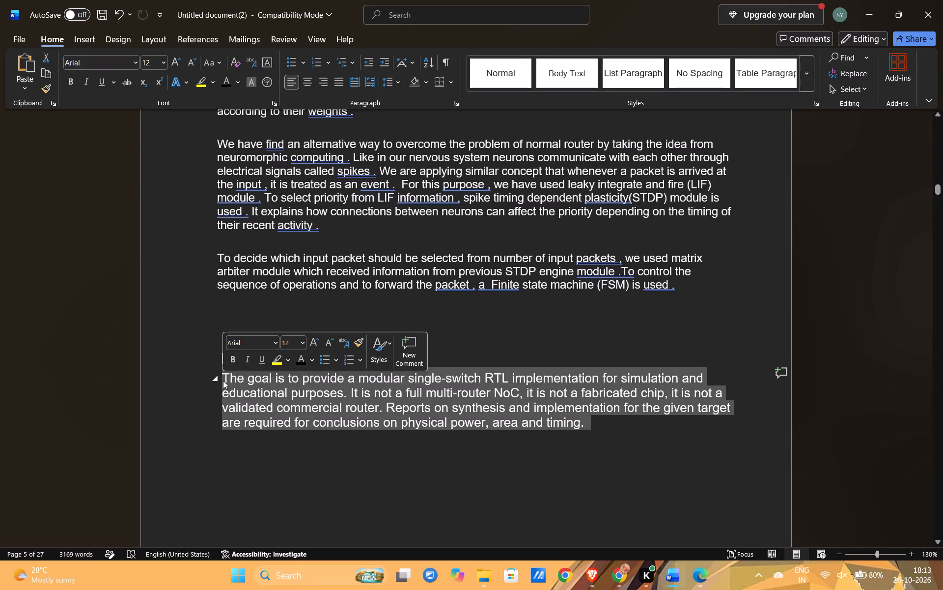
key(BackSpace)
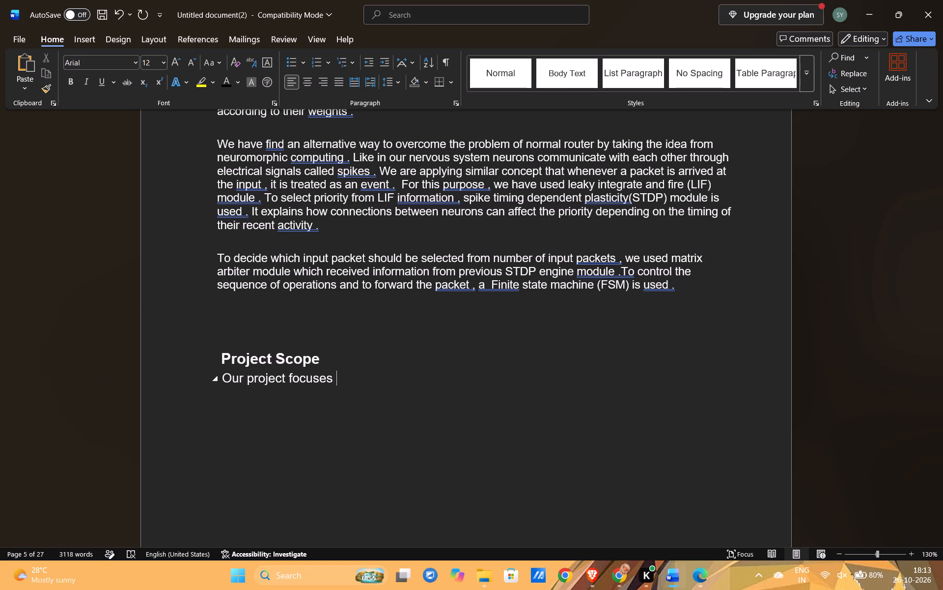
text(on designing)
key(space)
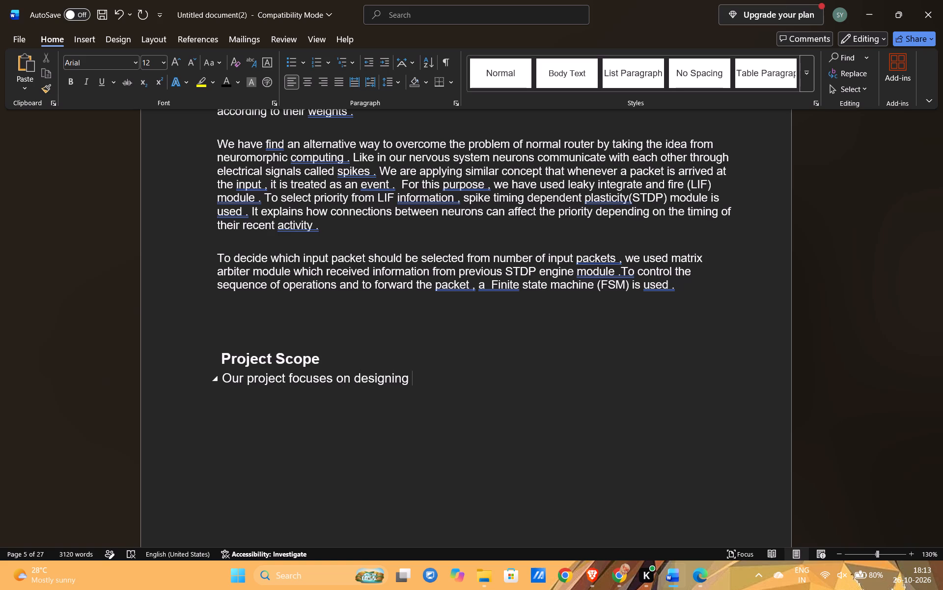
text(a single packet rour)
key(BackSpace)
text(ter)
key(space)
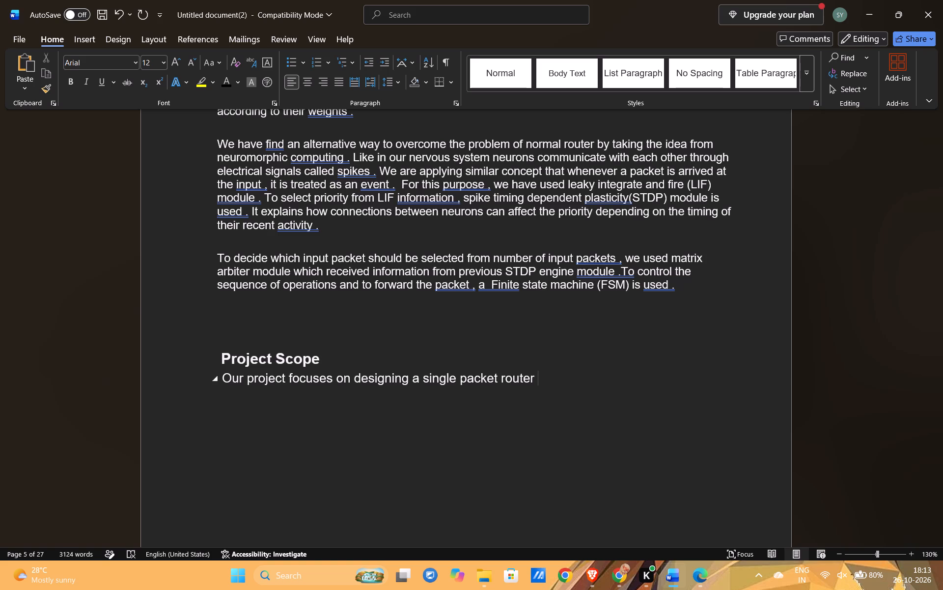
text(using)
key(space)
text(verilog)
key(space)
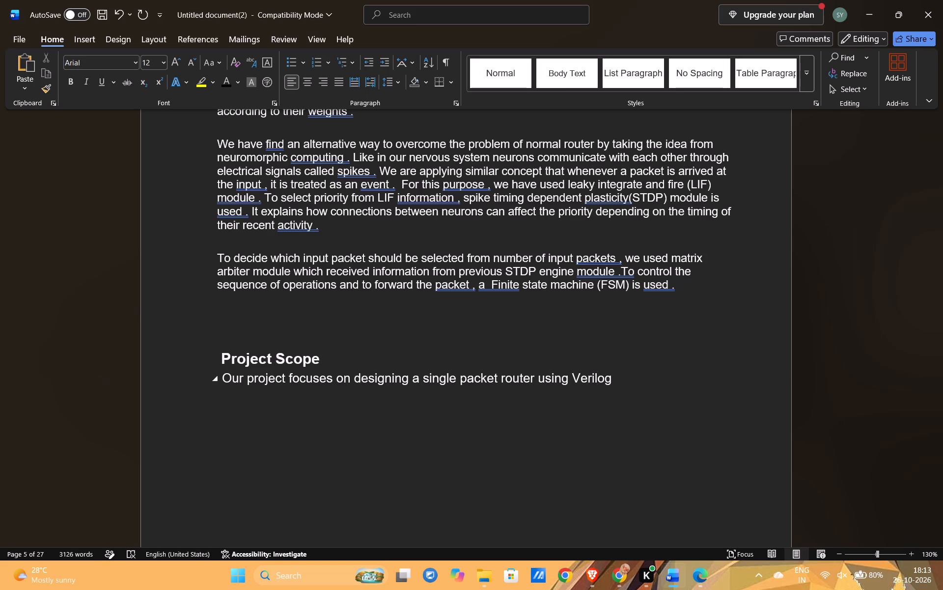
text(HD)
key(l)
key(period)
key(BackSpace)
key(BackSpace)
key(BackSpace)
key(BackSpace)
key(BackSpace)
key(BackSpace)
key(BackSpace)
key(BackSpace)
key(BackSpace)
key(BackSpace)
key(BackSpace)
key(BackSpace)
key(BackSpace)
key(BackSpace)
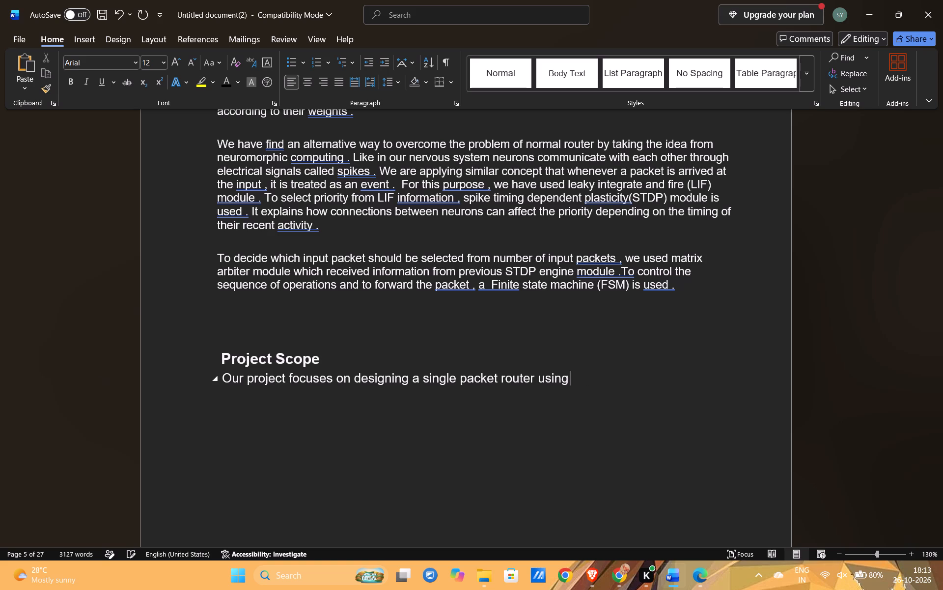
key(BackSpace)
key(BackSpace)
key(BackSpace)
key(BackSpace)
End the first Project Scope sentence with a period and start the second with "We have divided the complete design into different subparts".
text(.)
key(space)
key(w)
text(e have d)
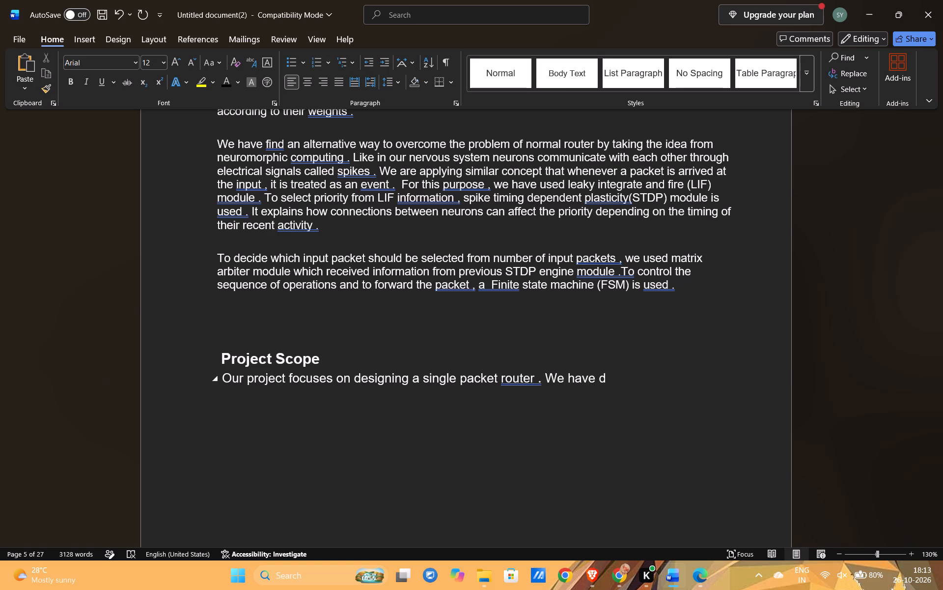
key(e)
key(BackSpace)
text(ivided t)
text(he complete design into)
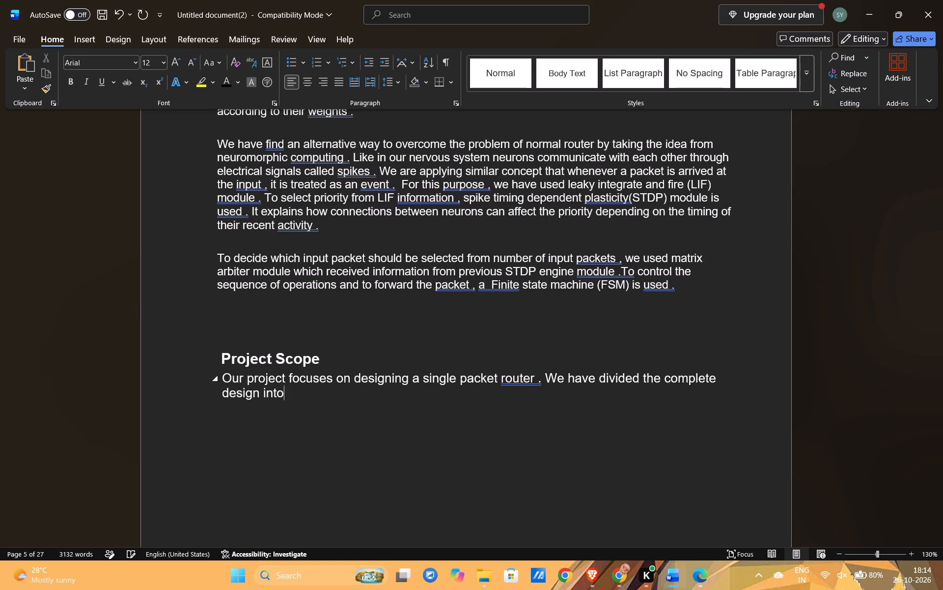
key(space)
text(different)
key(space)
text(sup)
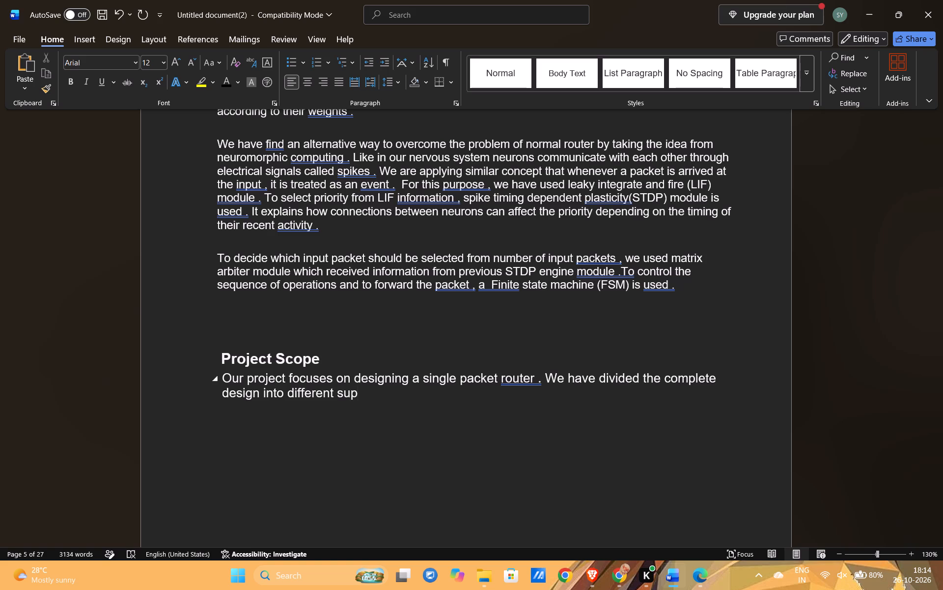
key(BackSpace)
text(bparts)
key(space)
Continue the second Project Scope sentence after "subparts" with "like input buffer module , lif neuron module .".
text(like)
key(space)
text(input)
key(space)
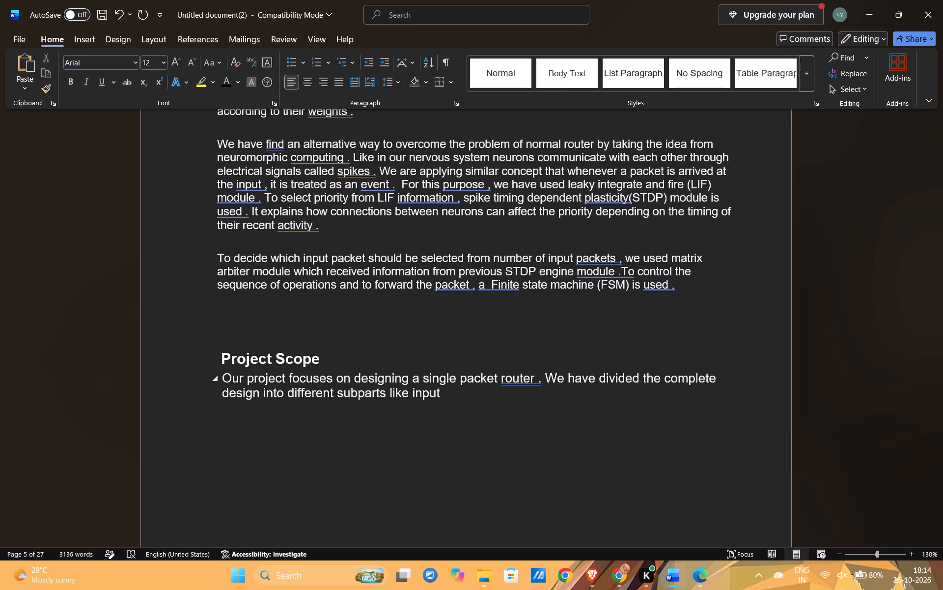
text(buffer)
key(space)
text(module)
key(space)
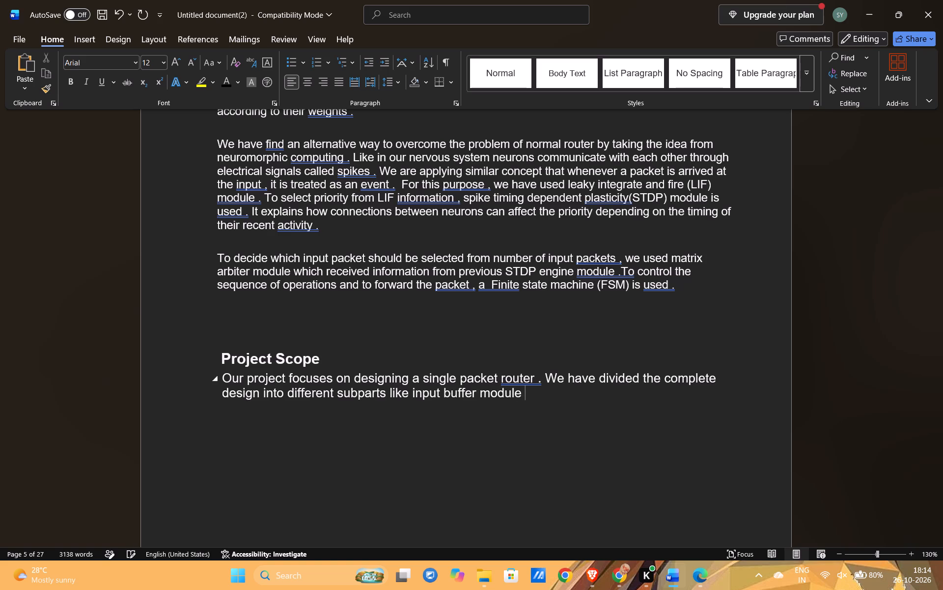
text(,)
key(space)
text(lif neuron module)
key(space)
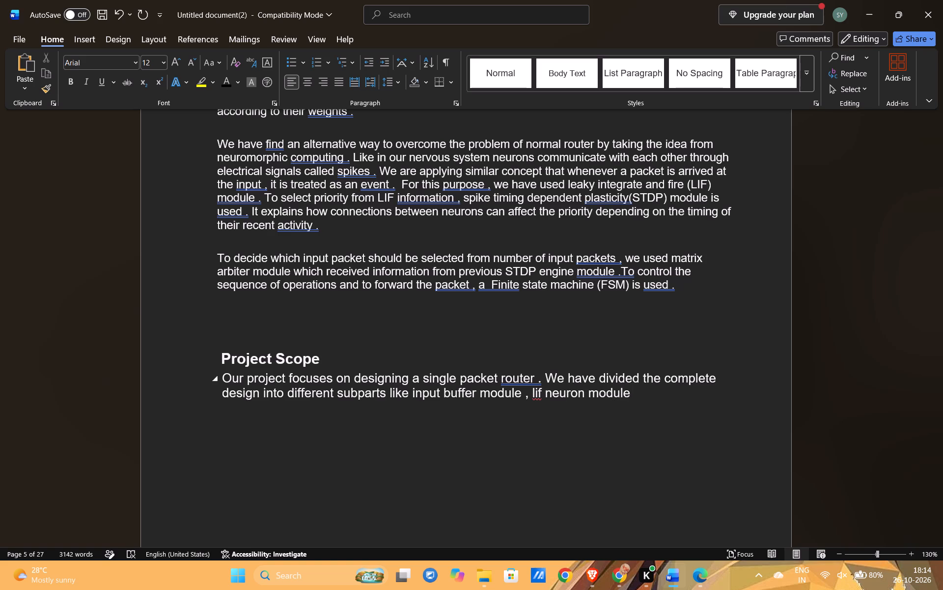
text(.)
key(space)
Remove "module ." after "lif neuron" and continue the list of subparts with ", stdp engine, matrix arbiter ,".
key(BackSpace)
key(BackSpace)
key(BackSpace)
key(BackSpace)
key(BackSpace)
key(BackSpace)
key(BackSpace)
key(BackSpace)
key(BackSpace)
key(BackSpace)
key(BackSpace)
key(BackSpace)
text(on , stdp engine,)
key(space)
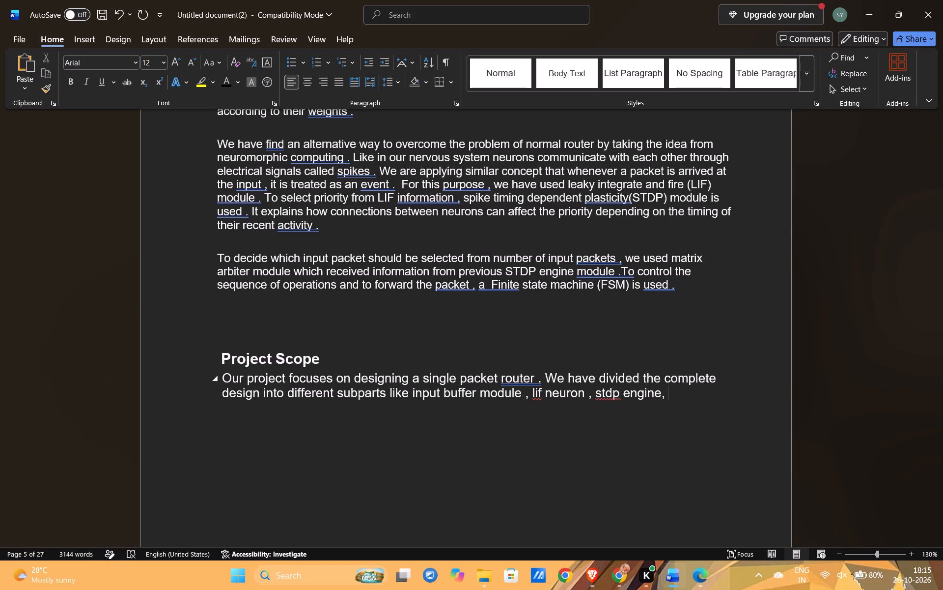
text(matrix arbiter ,)
key(space)
Finish the list of subparts with "packet multiplexer and fsm ." after "matrix arbiter ,".
text(packet multipl)
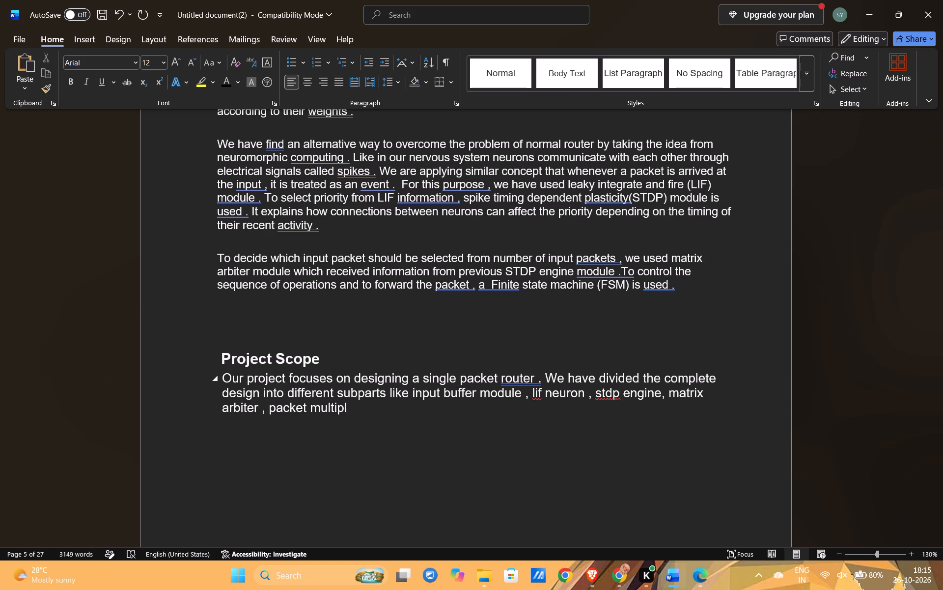
text(exer)
key(space)
text(,)
key(space)
key(BackSpace)
key(BackSpace)
key(space)
text(a)
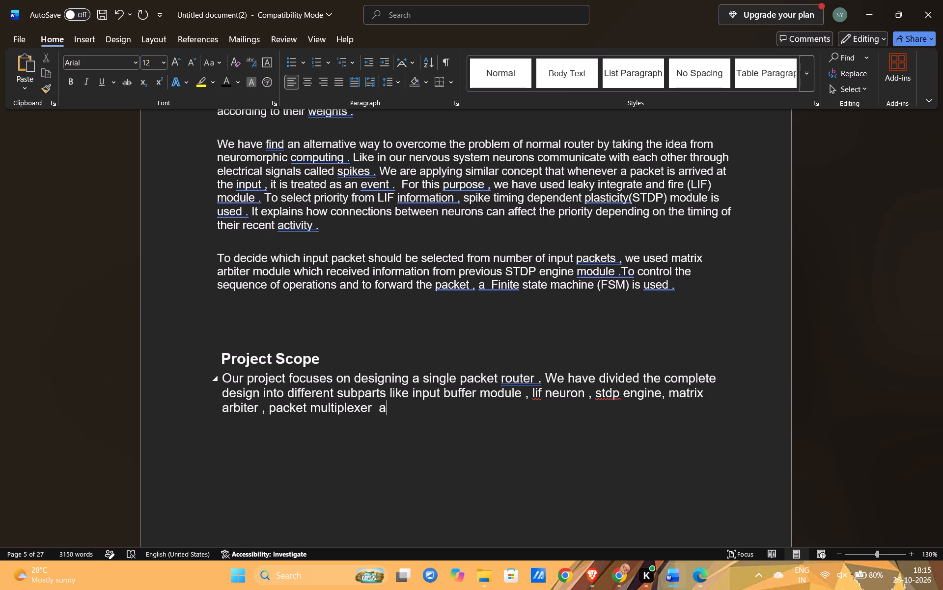
text(nd fsm)
key(space)
text(.)
key(space)
Start the third Project Scope sentence with "To test the design we use".
text(o test the design)
key(space)
text(we)
key(space)
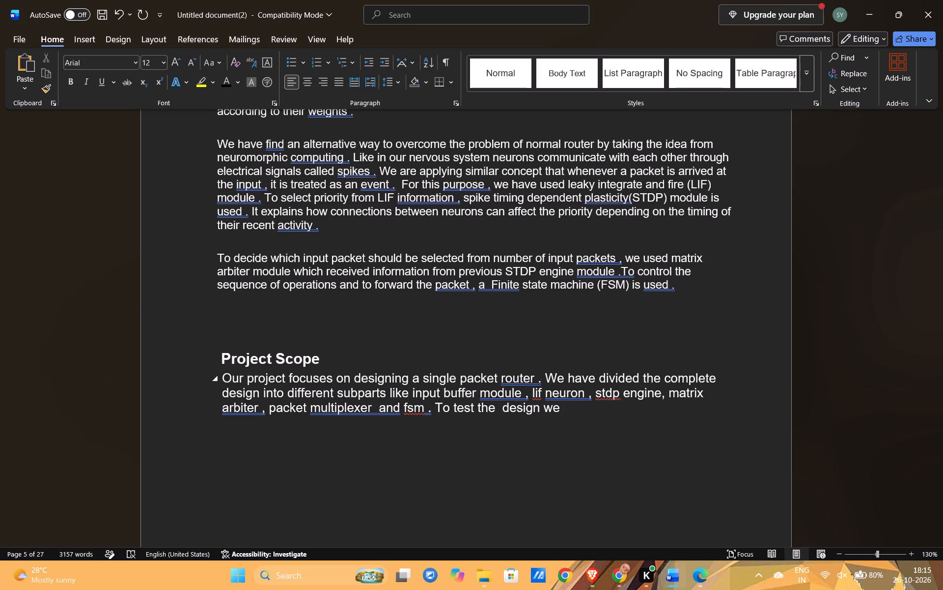
key(u)
text(se)
key(space)
Replace "use" with "created" and continue the third Project Scope sentence with "a testbench in".
key(BackSpace)
key(BackSpace)
key(BackSpace)
key(BackSpace)
text(create)
key(space)
key(BackSpace)
text(ed)
key(BackSpace)
key(BackSpace)
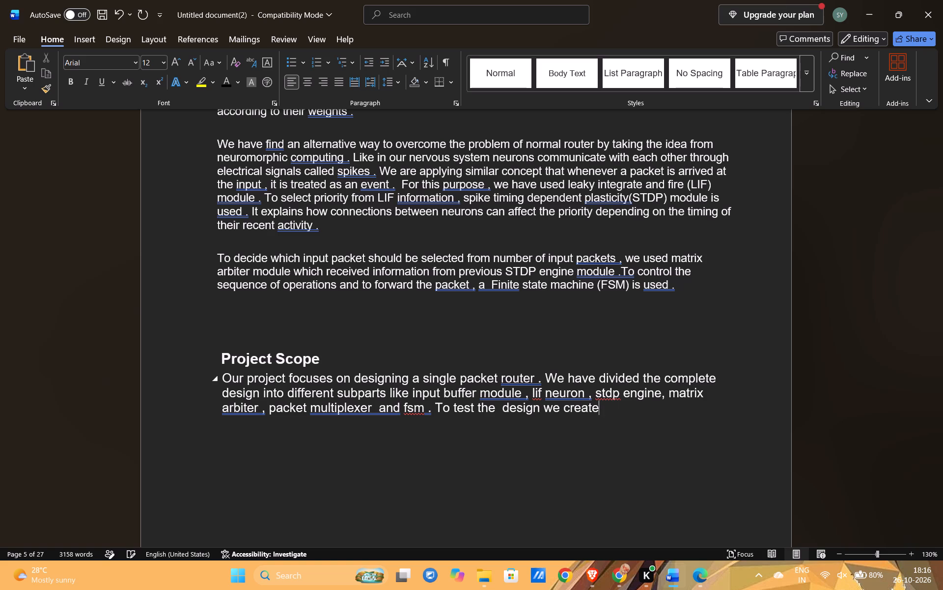
text(d)
key(space)
text(a testbench in)
key(space)
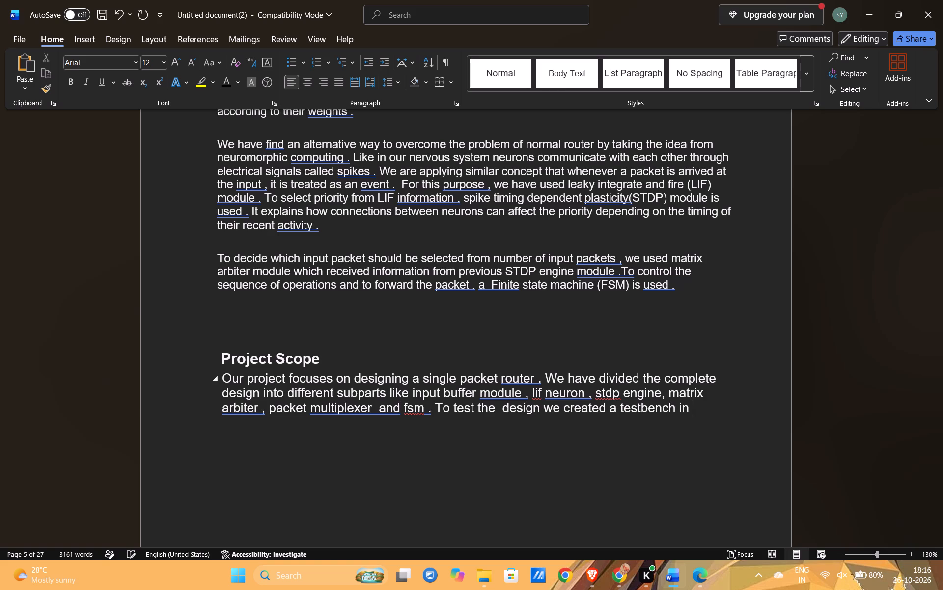
Continue the testbench sentence in Project Scope with "Vivado and check the simulation .".
text(ivado)
key(space)
text(and check the simulation)
key(space)
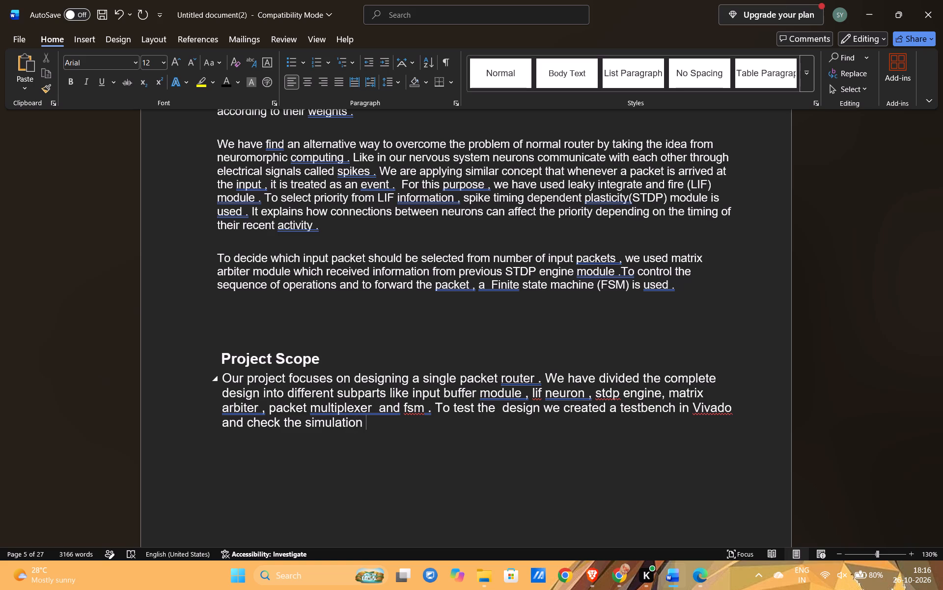
text(.)
key(space)
Remove the period after "simulation" and finish the Project Scope sentence with "to understand how our project works.".
key(BackSpace)
key(BackSpace)
text(to understand how our)
key(space)
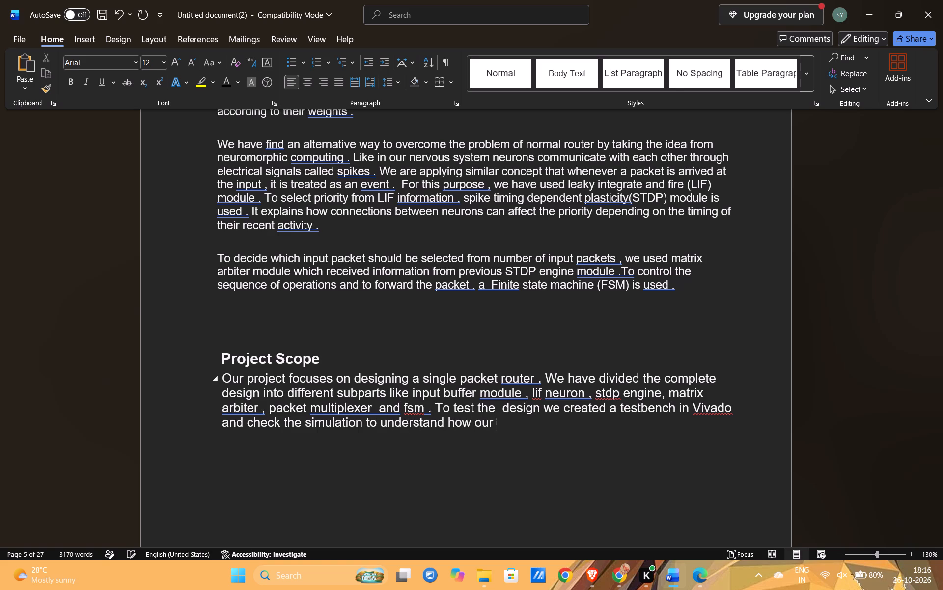
text(project works)
text(.)
key(space)
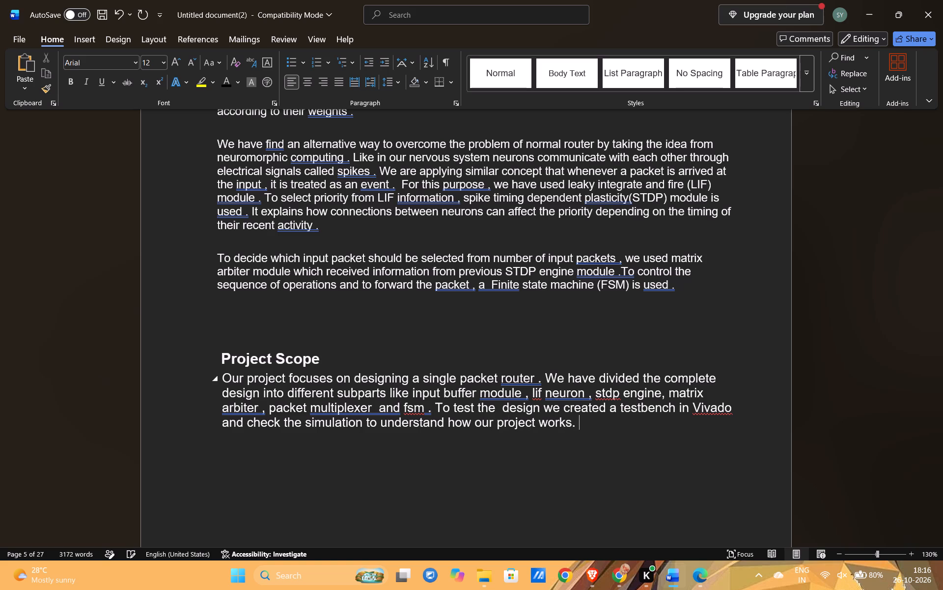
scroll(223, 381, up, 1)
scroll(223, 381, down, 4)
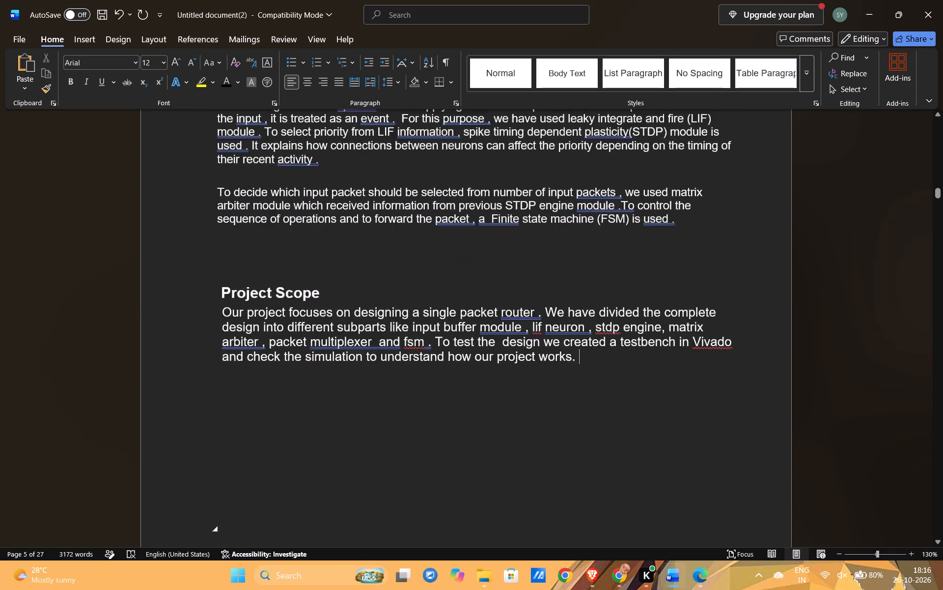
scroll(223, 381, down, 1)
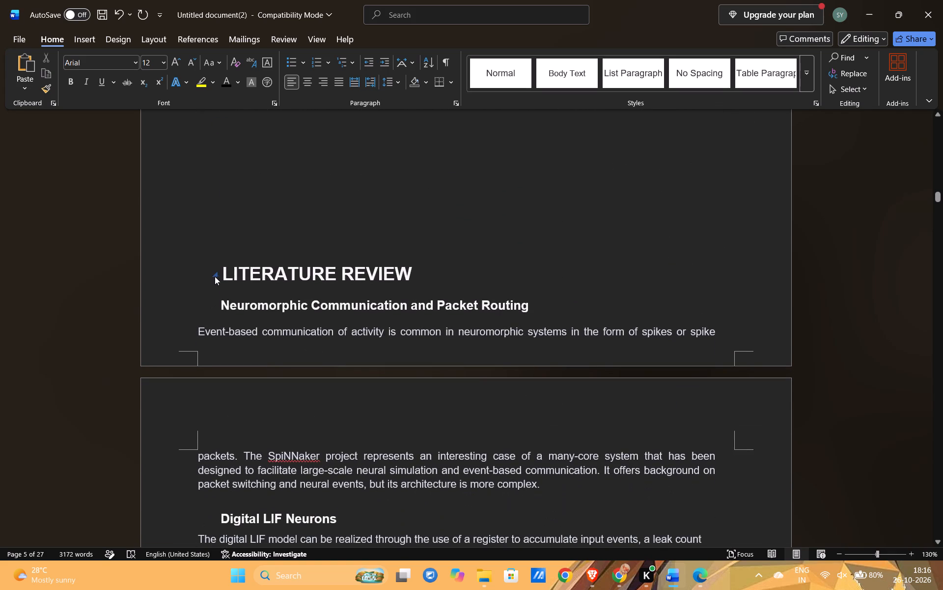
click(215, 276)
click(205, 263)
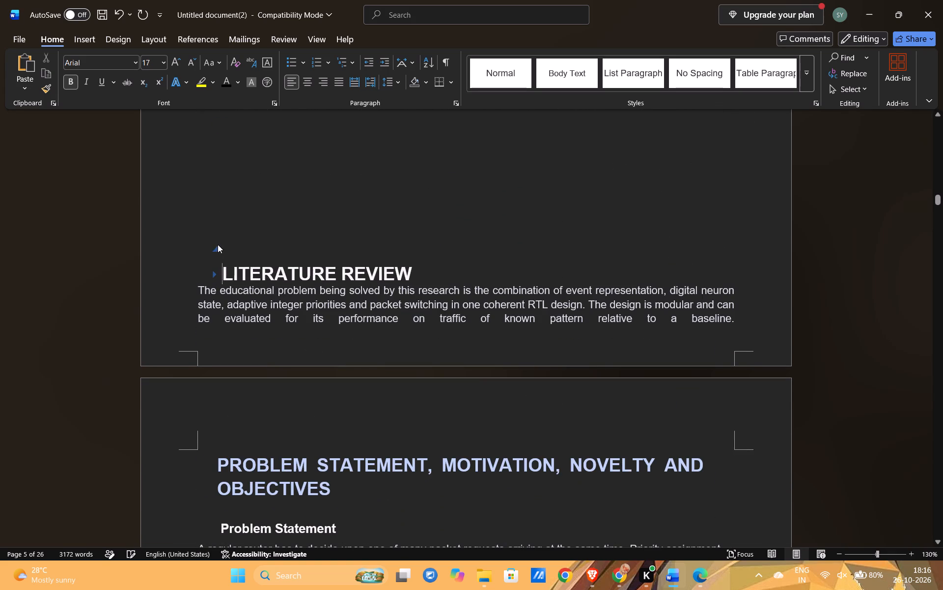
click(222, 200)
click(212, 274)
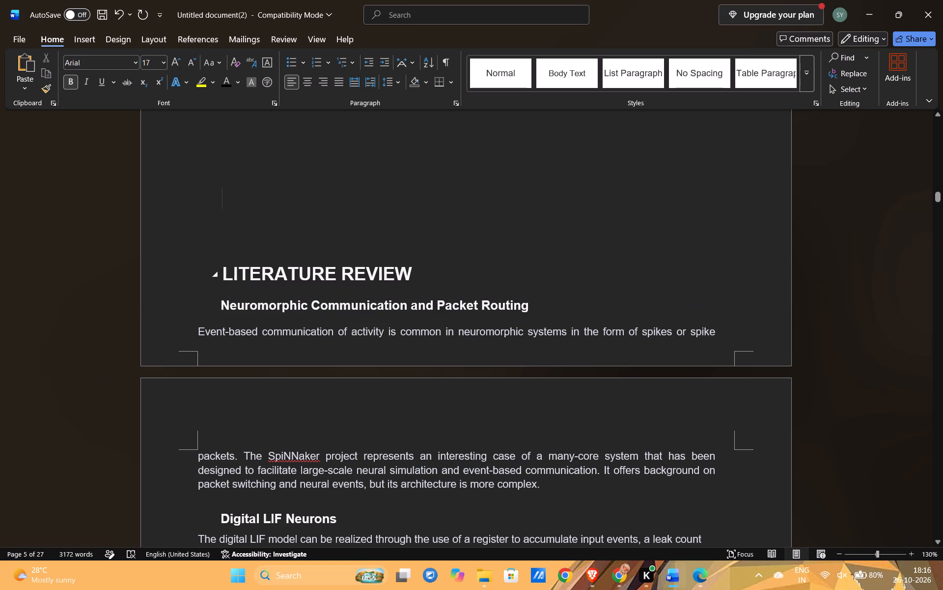
Insert three blank lines before the LITERATURE REVIEW heading so that it starts on the following page.
click(219, 264)
click(219, 264)
key(Return)
key(Return)
key(Return)
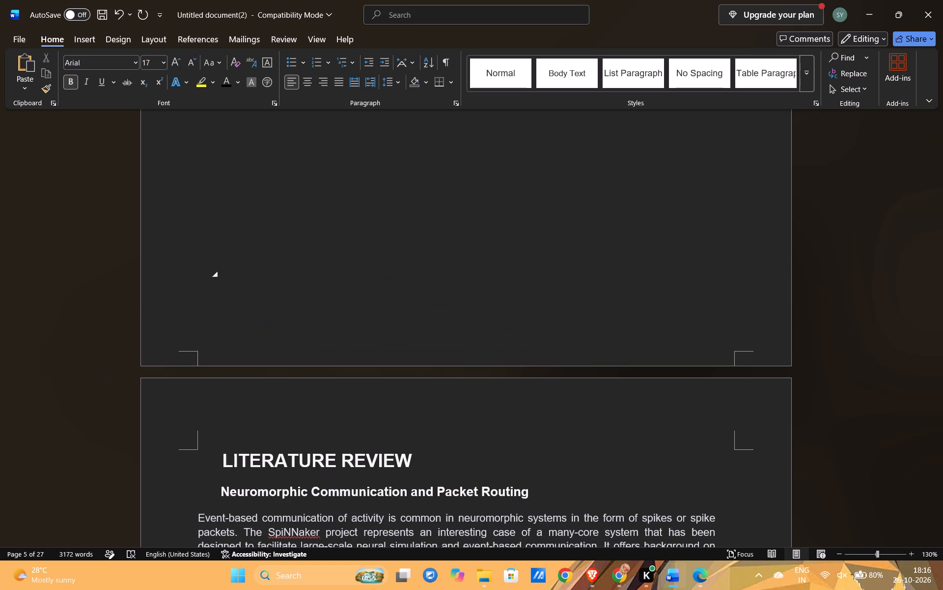
Look through the Literature Review subsections and the Problem Statement, Motivation, Novelty and Objectives chapter.
scroll(219, 264, down, 3)
scroll(219, 264, up, 1)
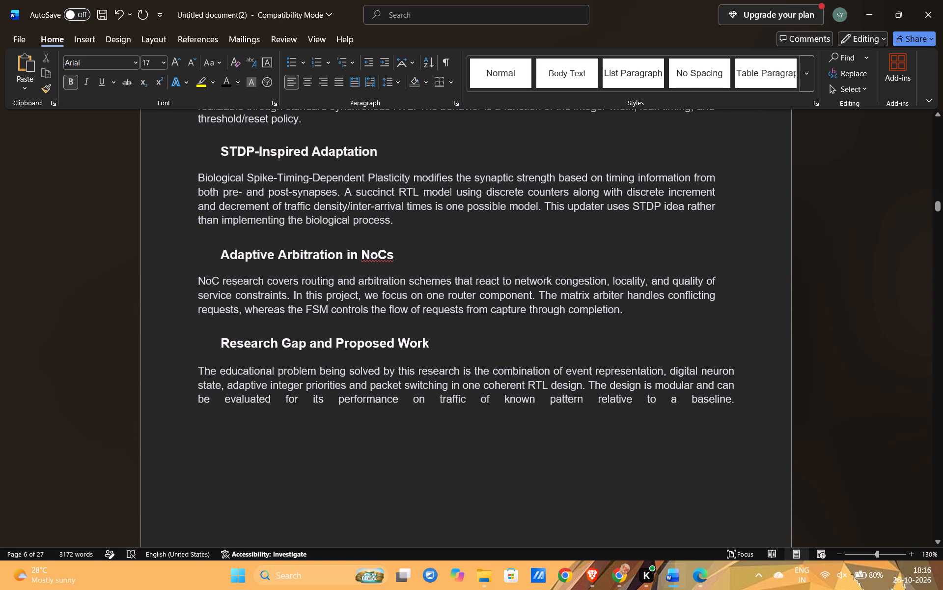
scroll(219, 264, up, 3)
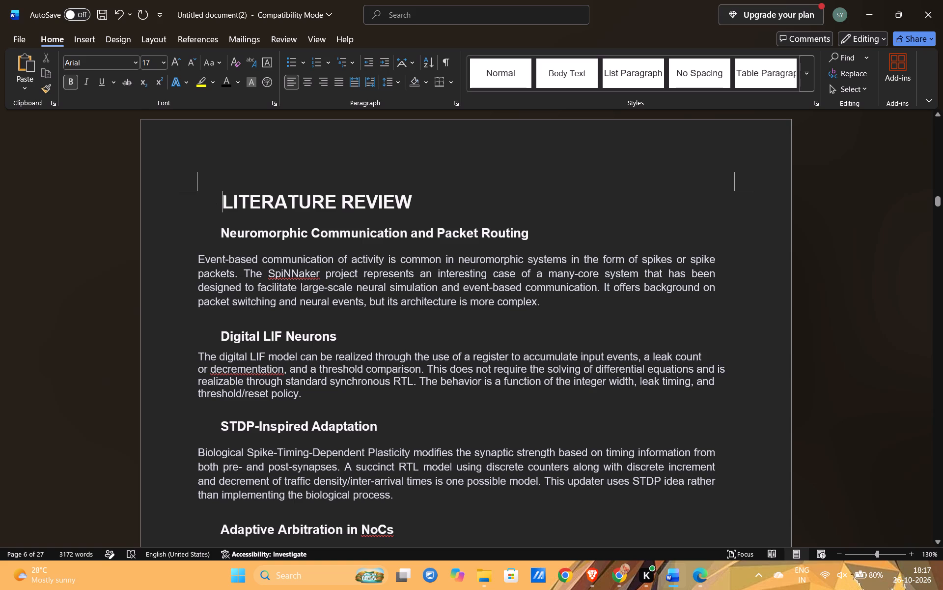
scroll(511, 224, down, 5)
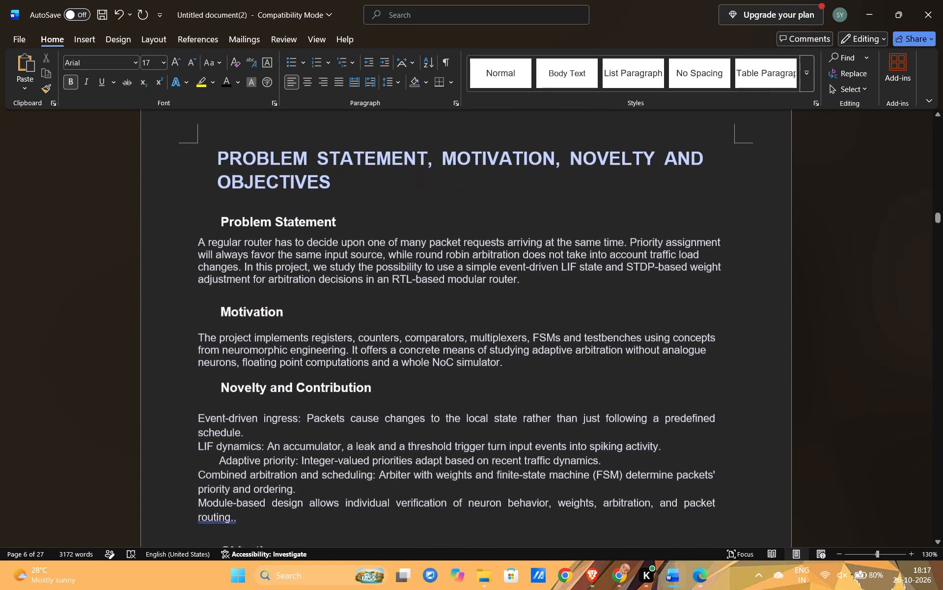
scroll(511, 224, down, 1)
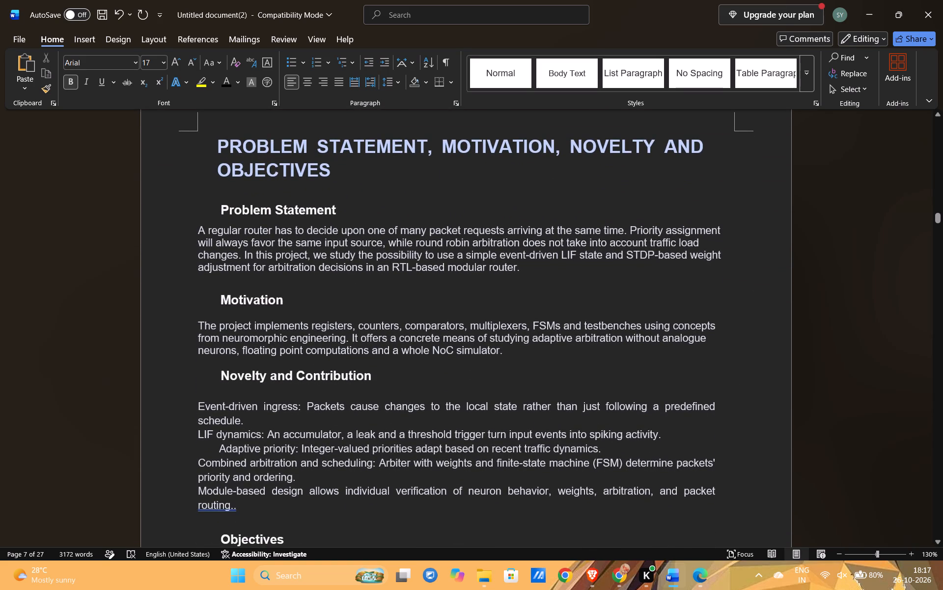
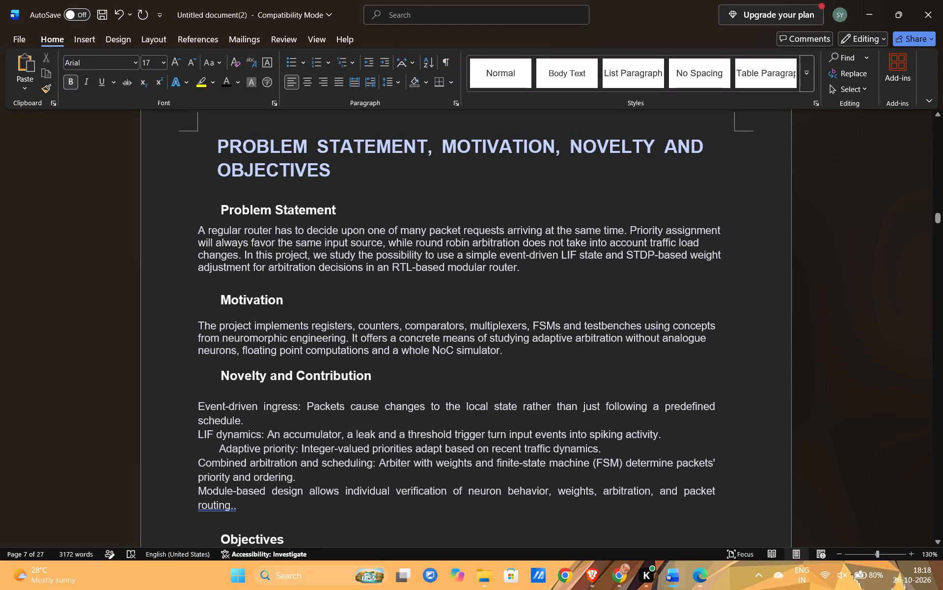
Delete the whole existing paragraph under the Problem Statement heading.
double_click(327, 240)
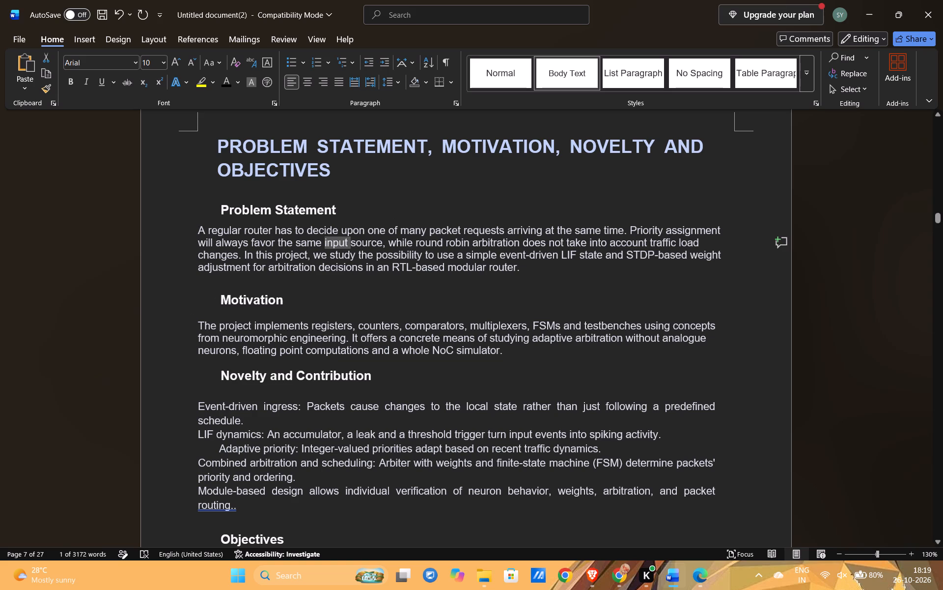
drag(544, 272, 527, 271)
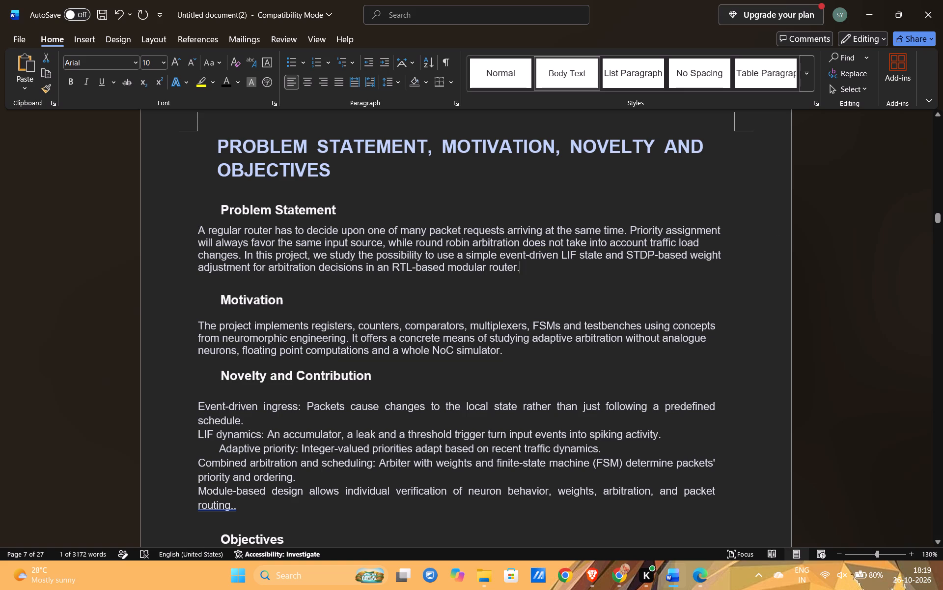
drag(527, 271, 172, 223)
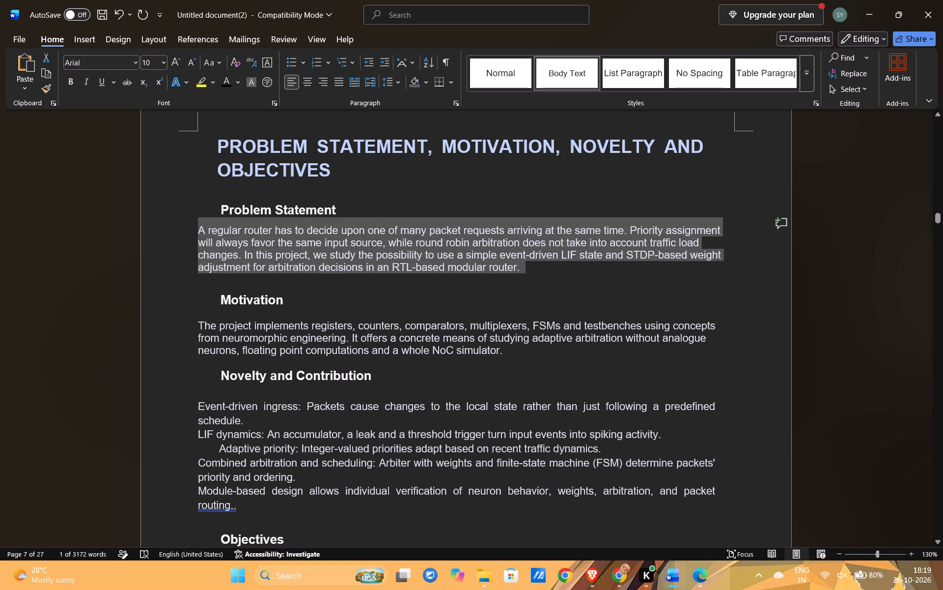
drag(172, 223, 171, 223)
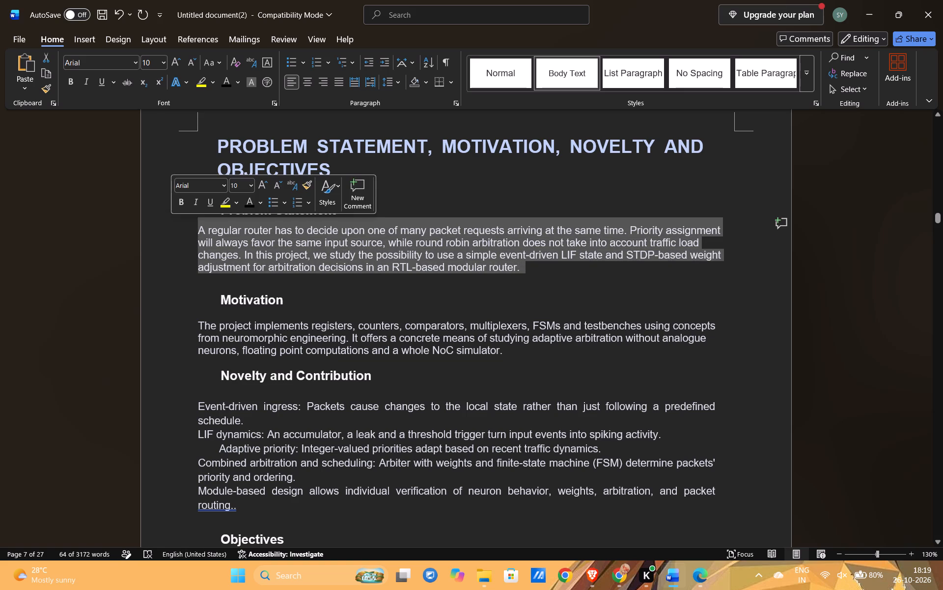
key(BackSpace)
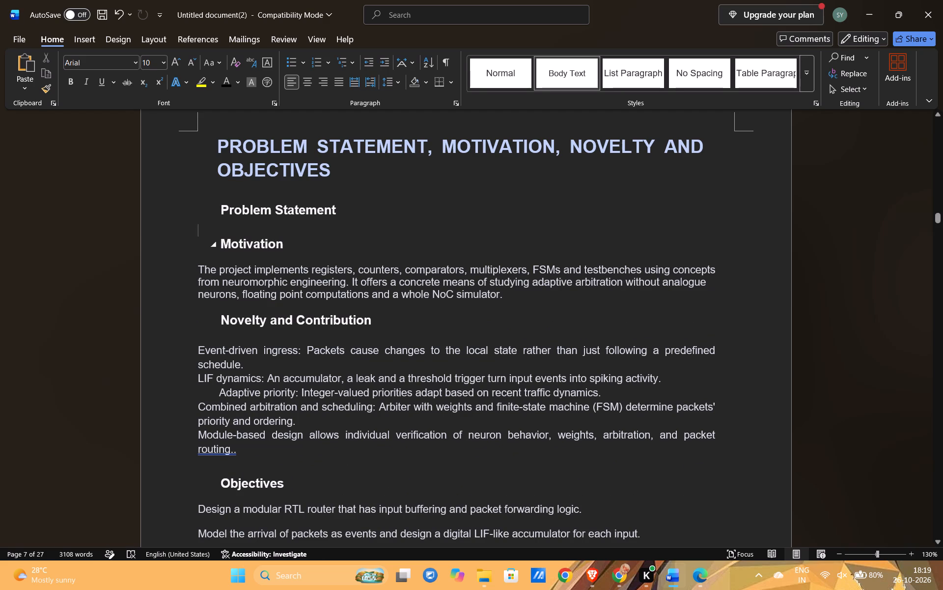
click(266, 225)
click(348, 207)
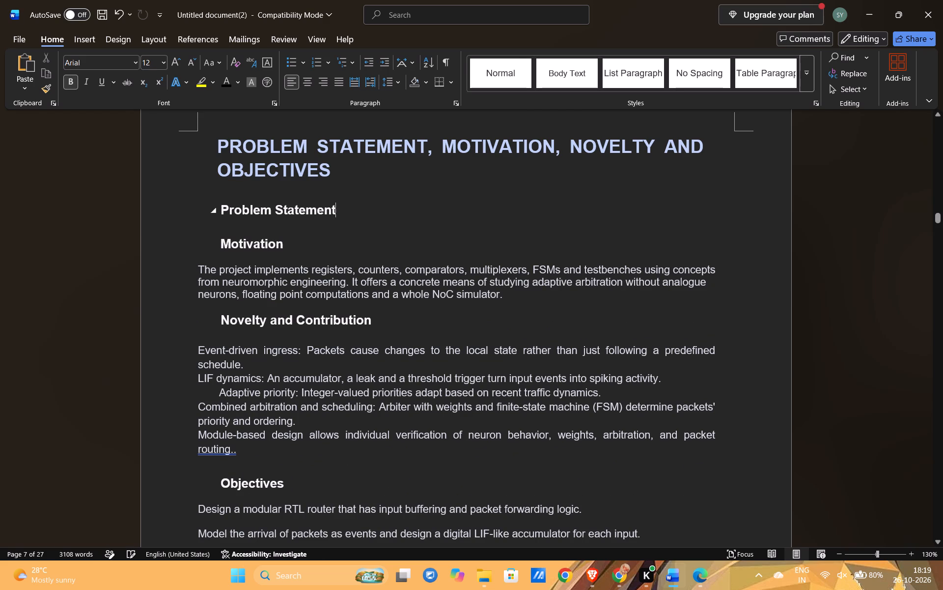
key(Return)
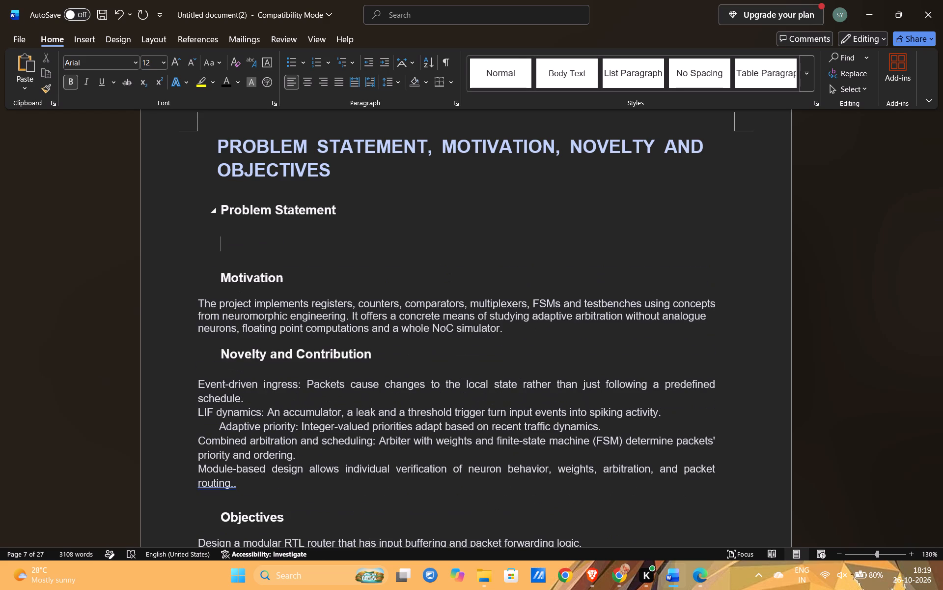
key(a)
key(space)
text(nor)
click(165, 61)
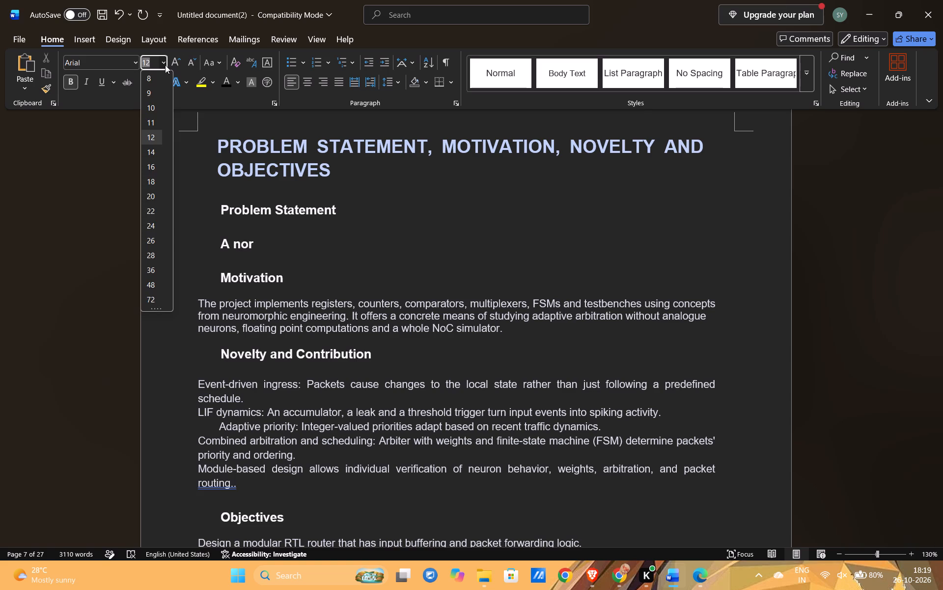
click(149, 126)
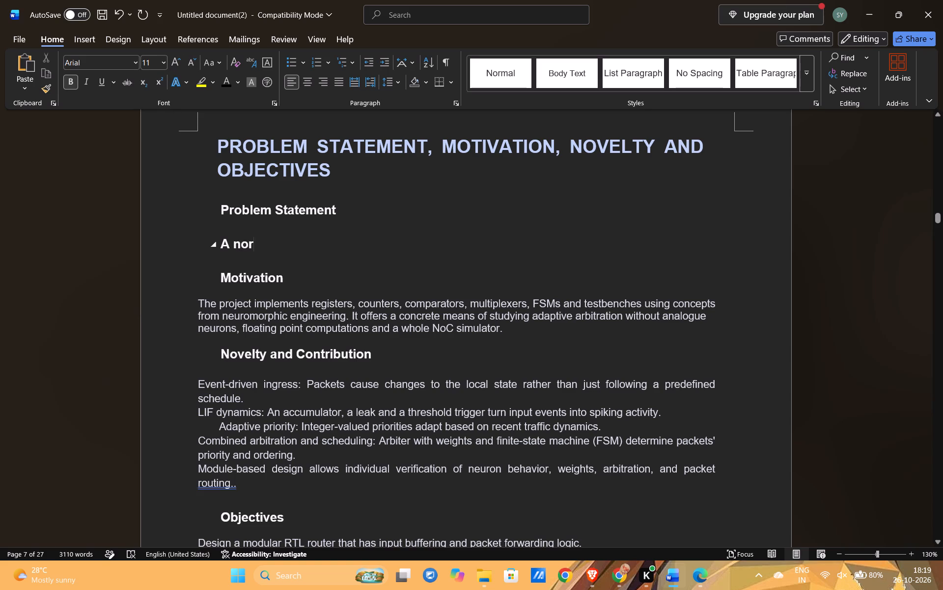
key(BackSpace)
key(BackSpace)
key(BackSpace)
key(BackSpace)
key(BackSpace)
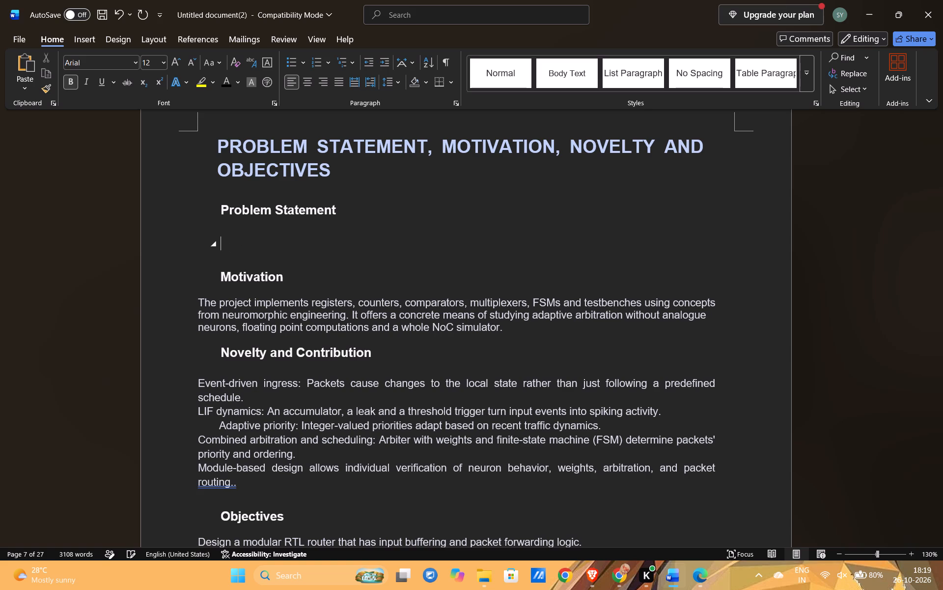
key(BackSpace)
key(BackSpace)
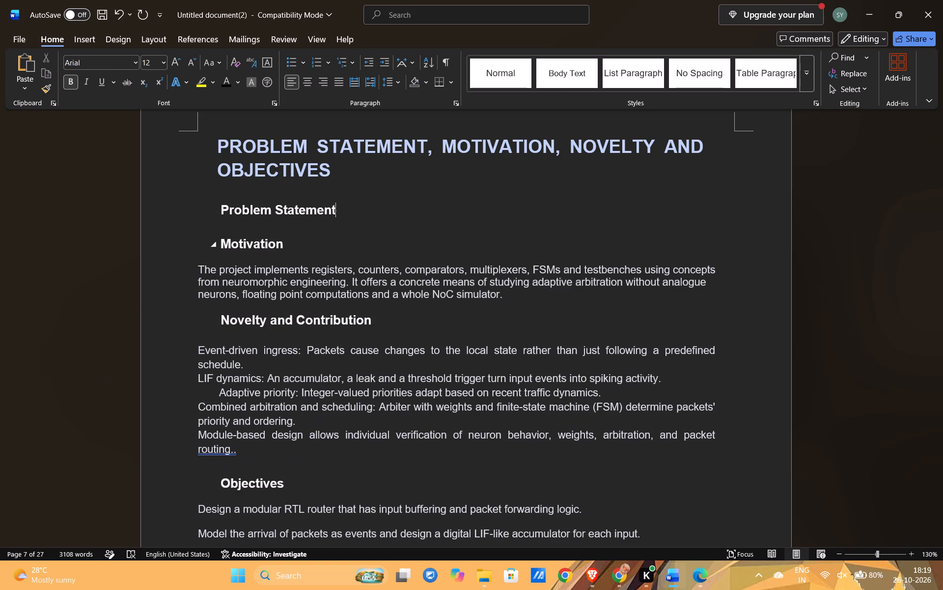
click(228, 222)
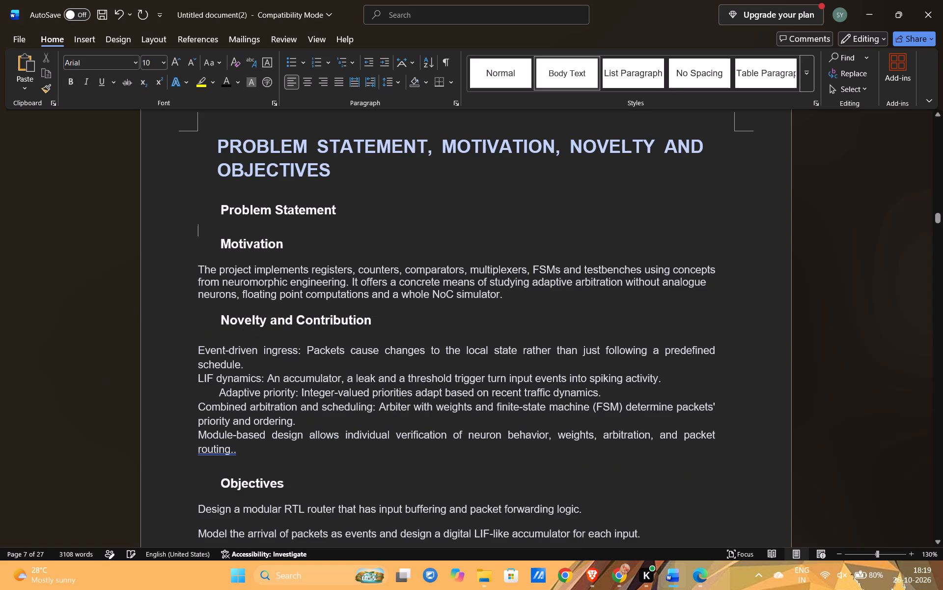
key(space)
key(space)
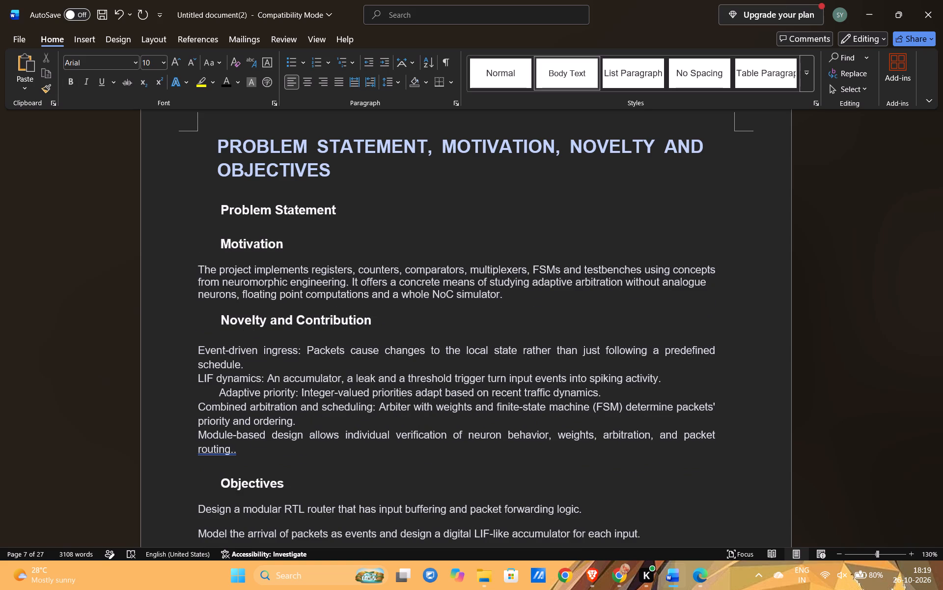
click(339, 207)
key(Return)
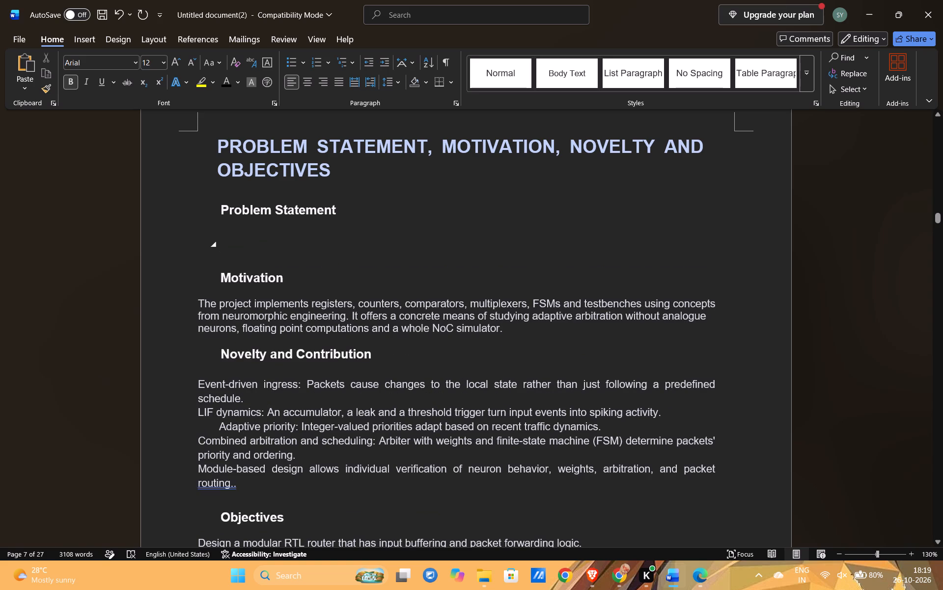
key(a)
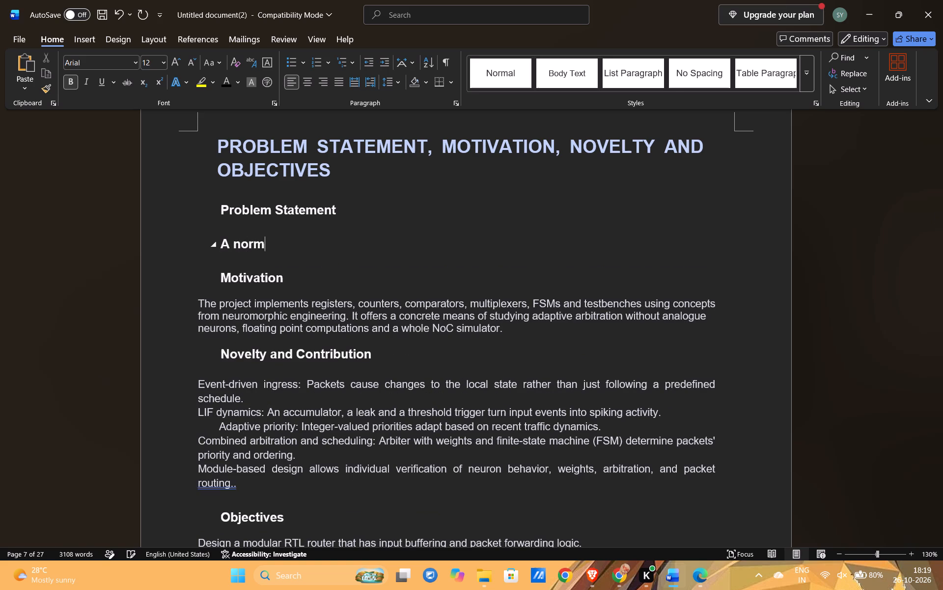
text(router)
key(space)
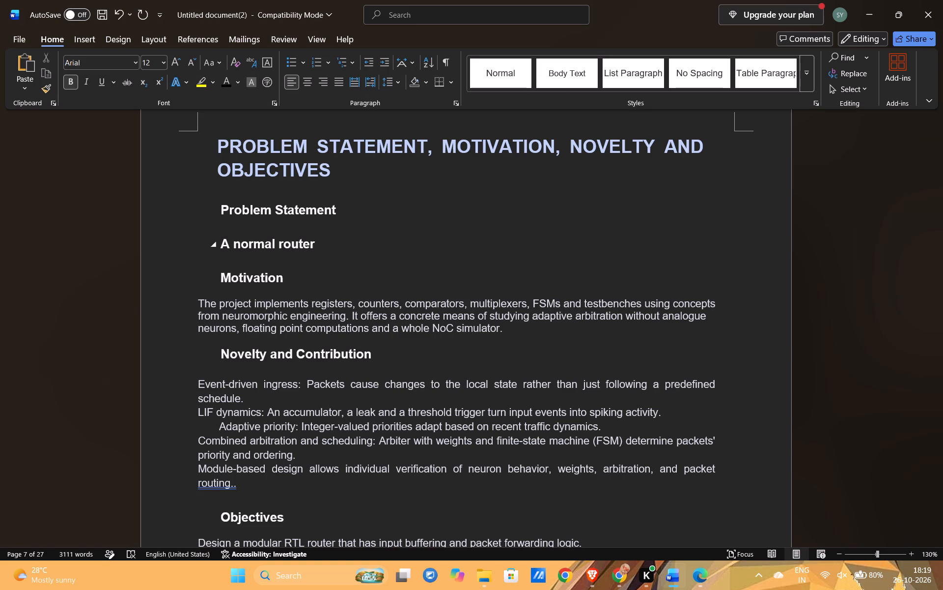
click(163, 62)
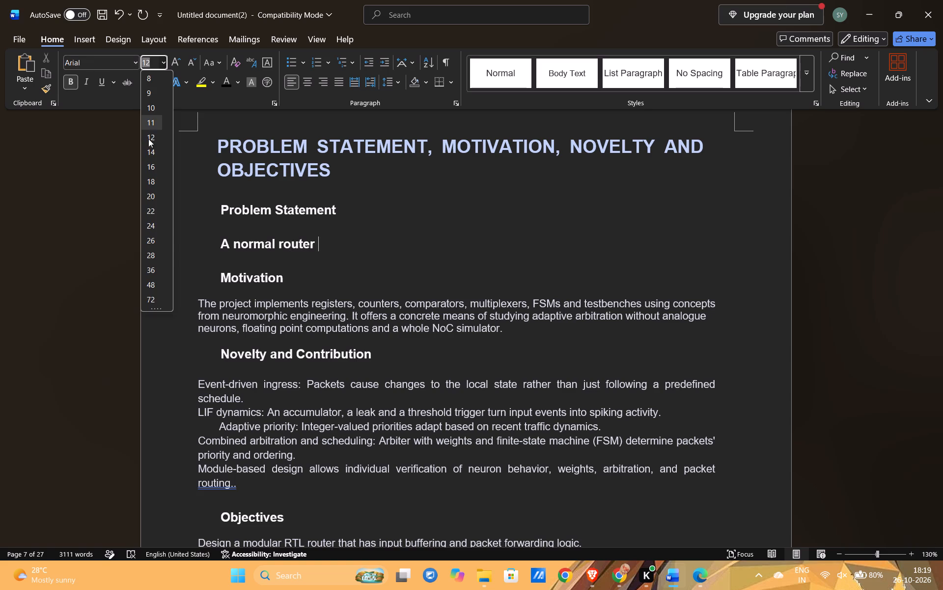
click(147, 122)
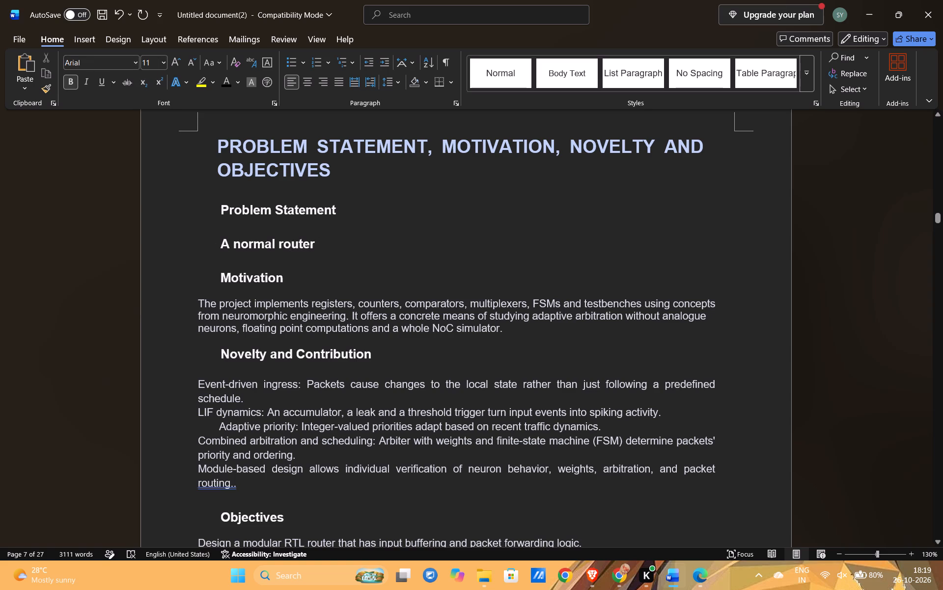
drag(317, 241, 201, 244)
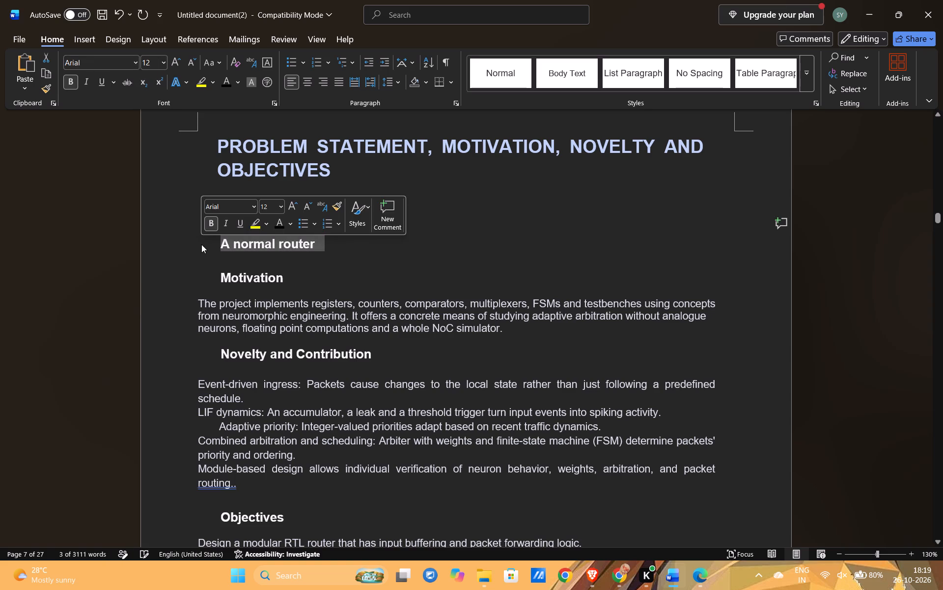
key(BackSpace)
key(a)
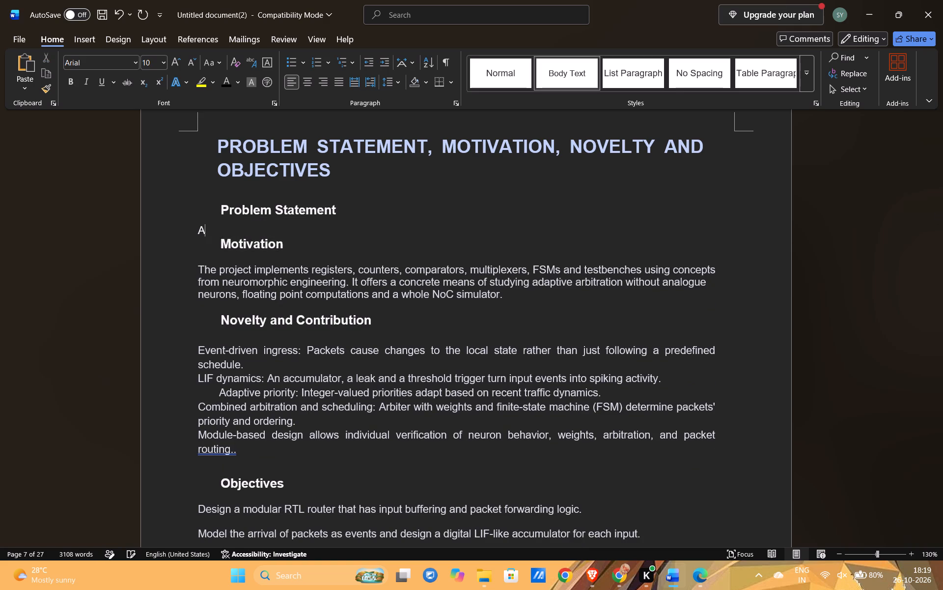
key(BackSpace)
Indent the empty body text line under the Problem Statement heading with four spaces.
key(space)
key(space)
key(space)
key(space)
key(space)
key(space)
key(space)
key(space)
key(space)
key(BackSpace)
key(BackSpace)
key(BackSpace)
key(BackSpace)
key(BackSpace)
Write "A normal router selects input packets one by one" on the indented line under Problem Statement.
key(a)
text(router)
key(space)
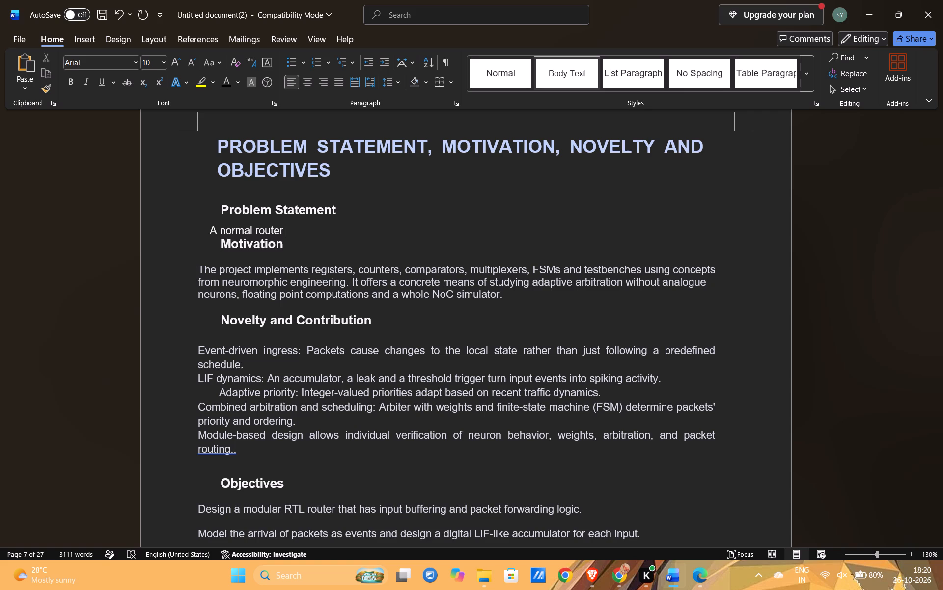
text(selects)
key(space)
text(input packets one by one)
key(space)
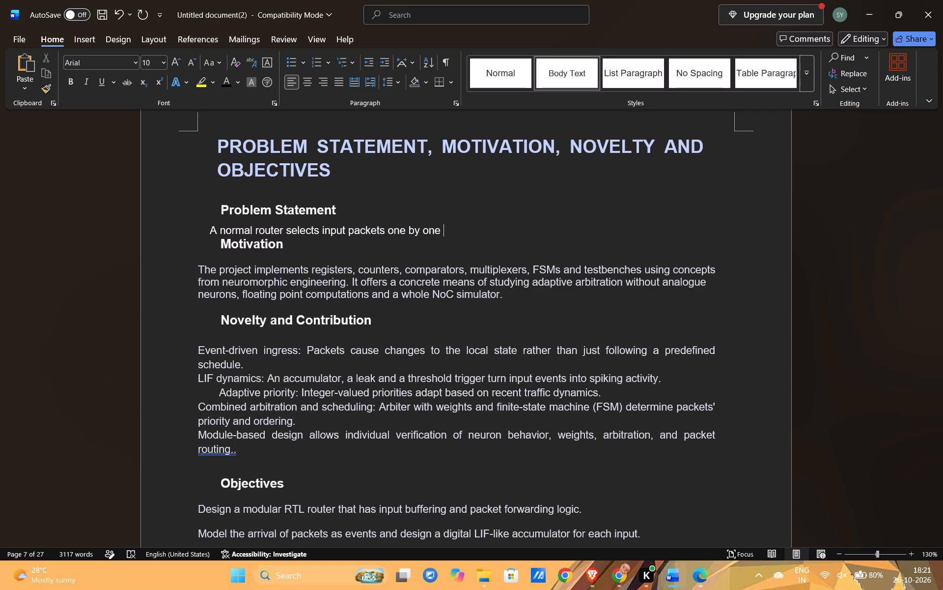
key(BackSpace)
key(space)
Continue the Problem Statement sentence with "and can,t work when high traffic situation".
text(and)
key(space)
text(can)
text(,t work when traffic de)
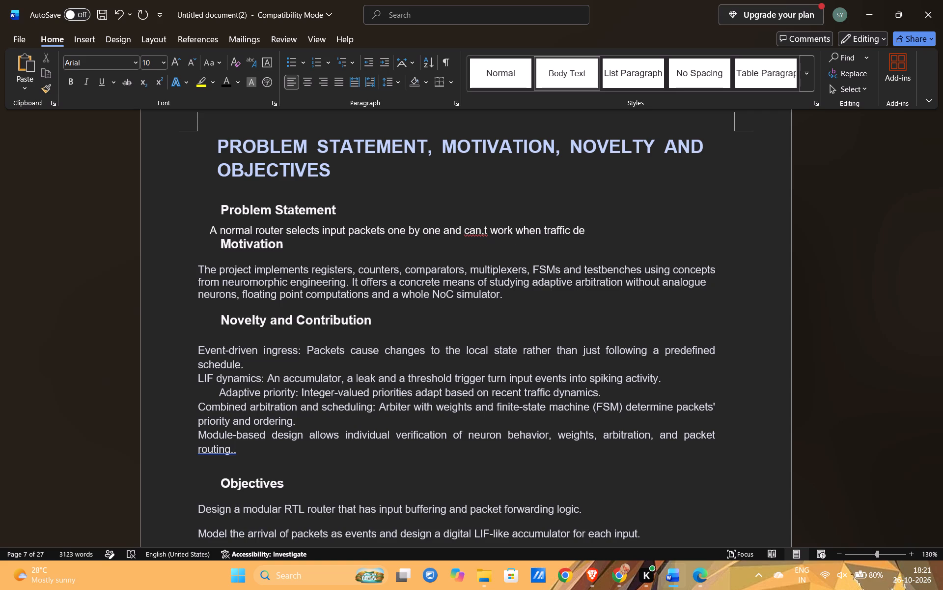
key(BackSpace)
key(BackSpace)
key(BackSpace)
key(BackSpace)
key(BackSpace)
key(BackSpace)
key(BackSpace)
key(BackSpace)
key(BackSpace)
key(BackSpace)
text(high traffic)
key(space)
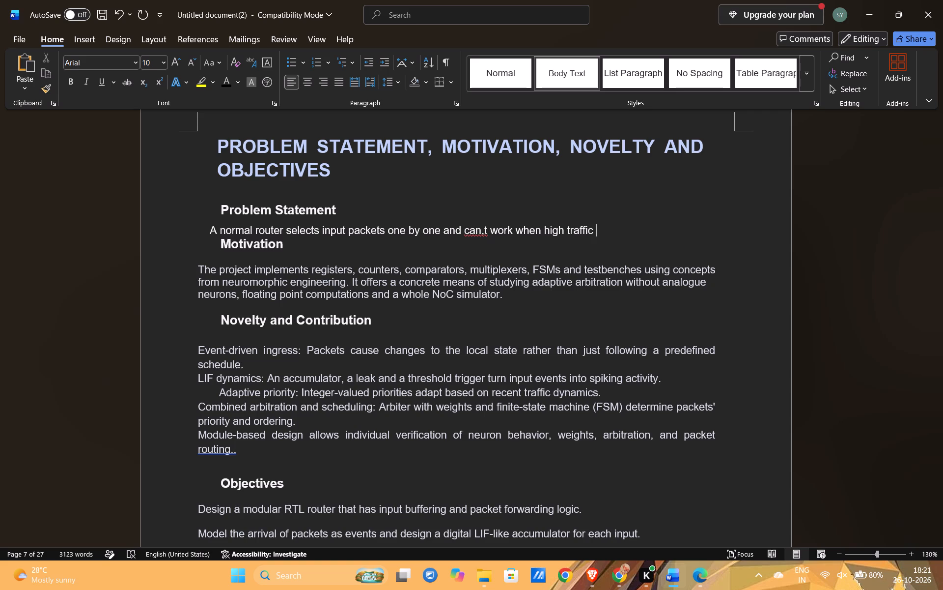
text(situation)
key(space)
Extend the Problem Statement sentence with "and when uneven packets".
text(and when)
key(space)
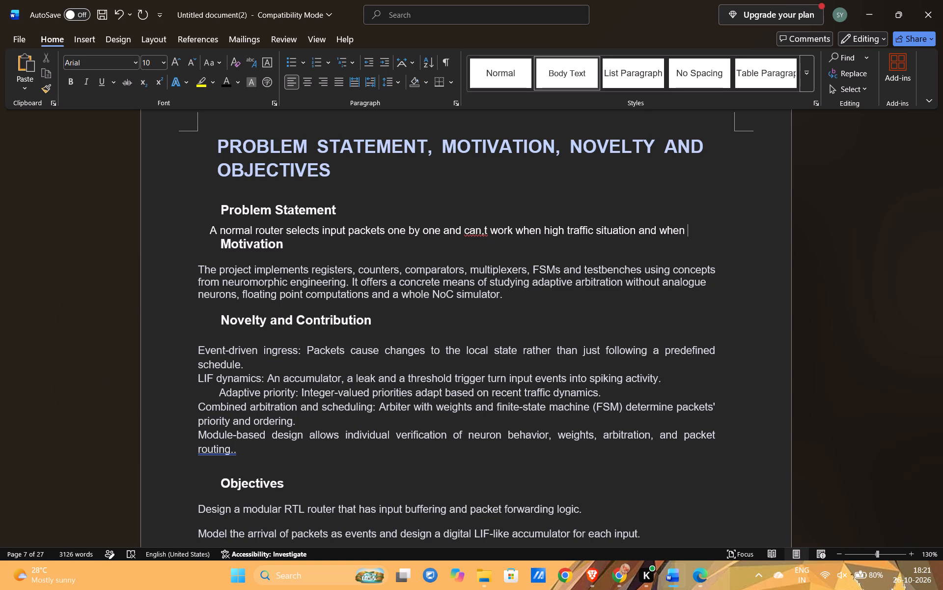
text(unven)
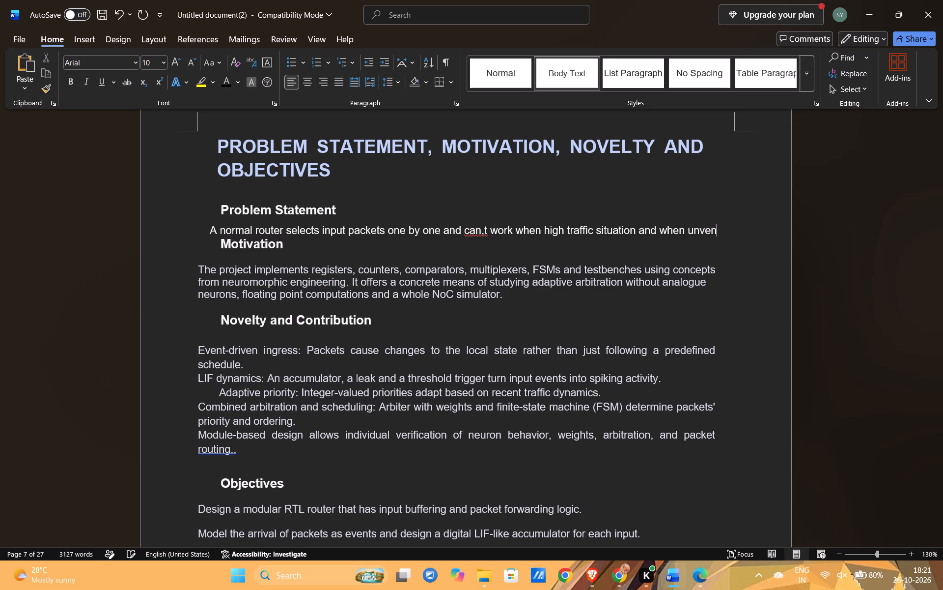
key(BackSpace)
key(BackSpace)
key(BackSpace)
key(e)
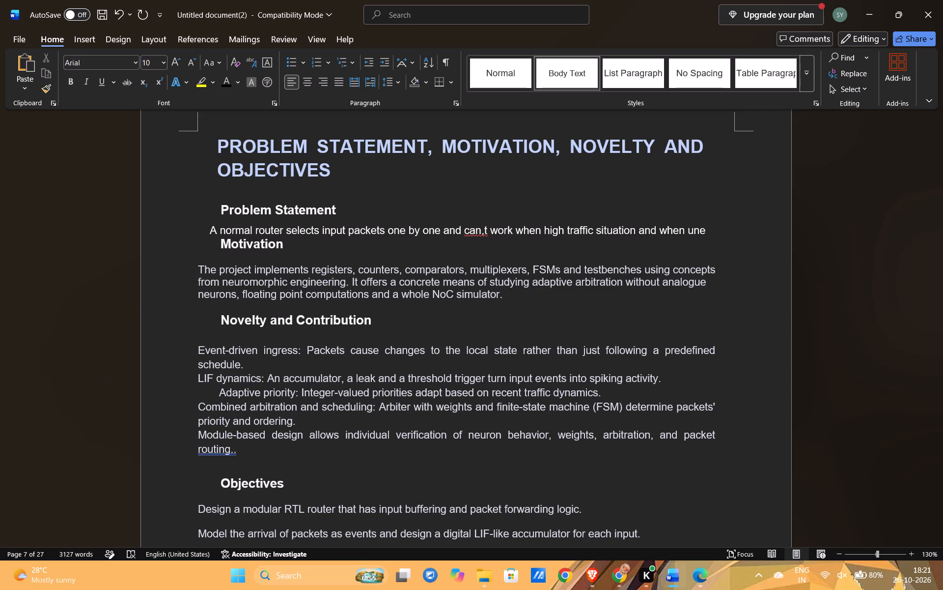
text(ven)
key(space)
text(packets a)
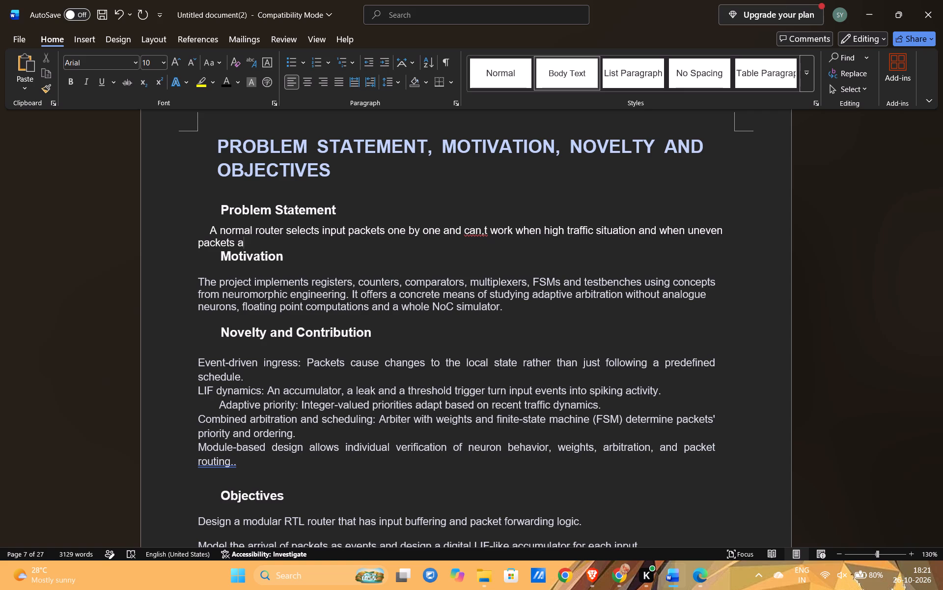
key(BackSpace)
Insert "input of" between "uneven" and "packets" in the Problem Statement sentence.
click(725, 231)
text(input)
key(space)
text(of)
key(space)
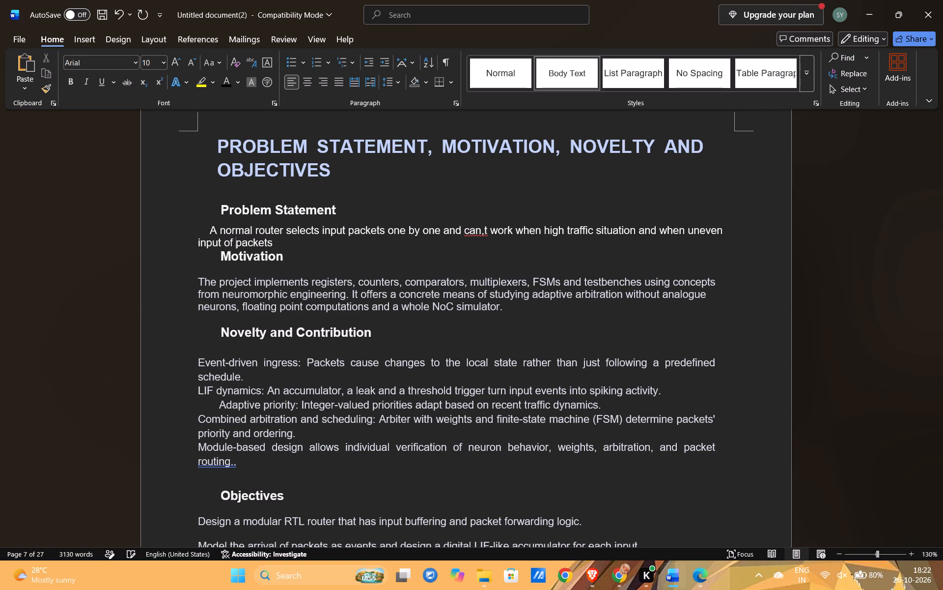
Add "arrived" after "packets" at the end of the Problem Statement sentence.
click(277, 241)
text(as)
key(BackSpace)
key(BackSpace)
key(BackSpace)
text(arrived)
key(space)
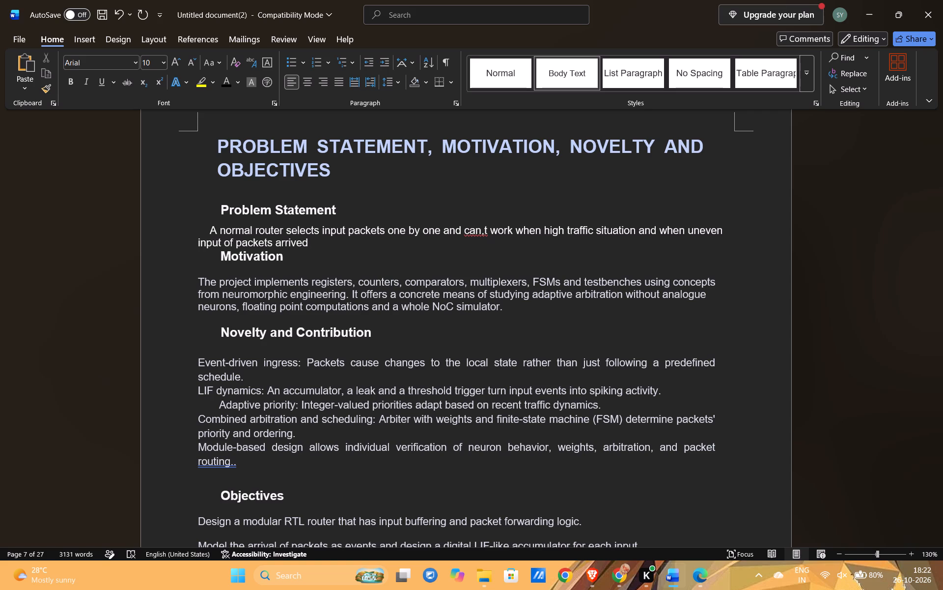
Finish the Problem Statement sentence with ", it selects randomly not on the basis of weights .".
text(, it selects randomly)
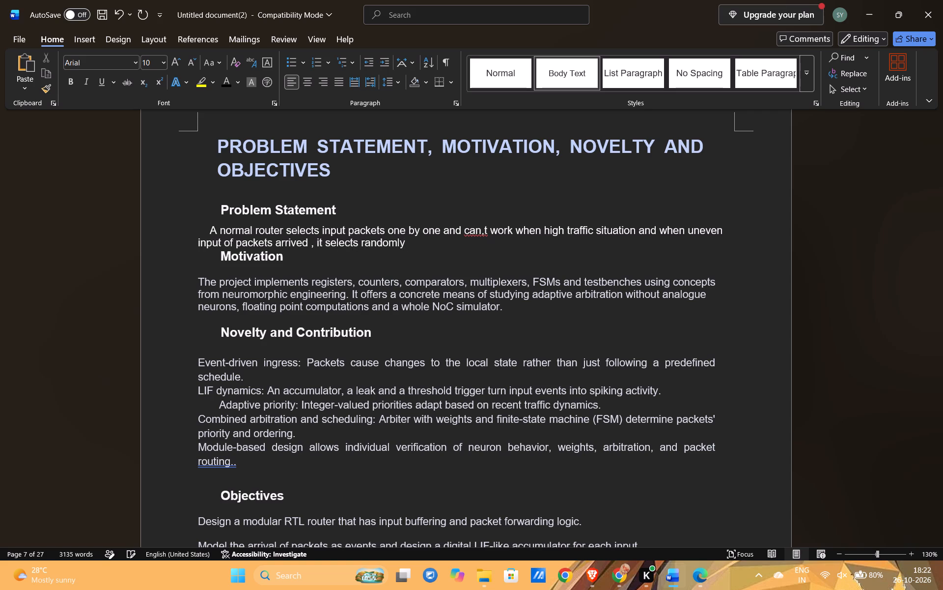
key(space)
text(not on the basuis b)
key(BackSpace)
key(BackSpace)
key(BackSpace)
key(BackSpace)
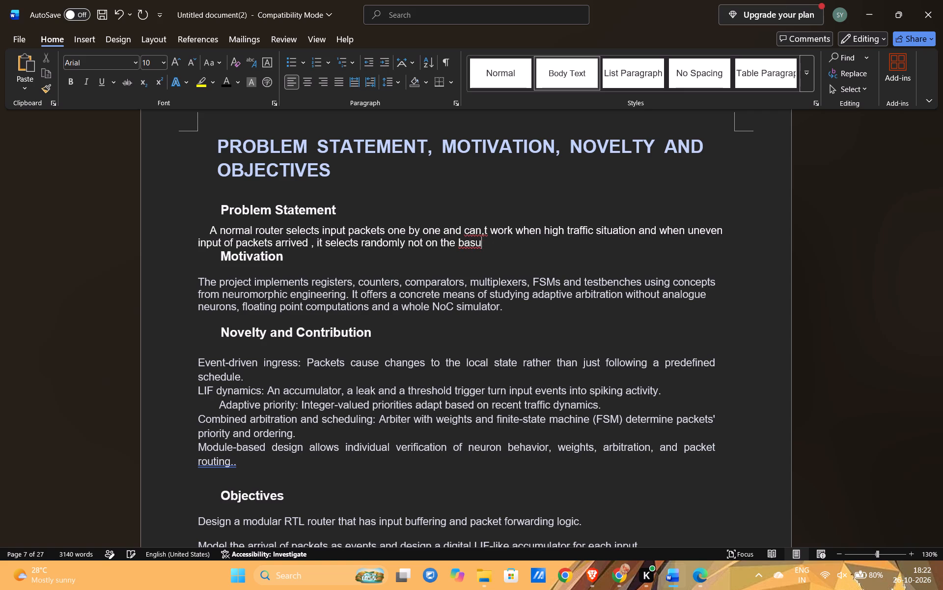
key(BackSpace)
text(is of wi)
key(BackSpace)
text(eighjt)
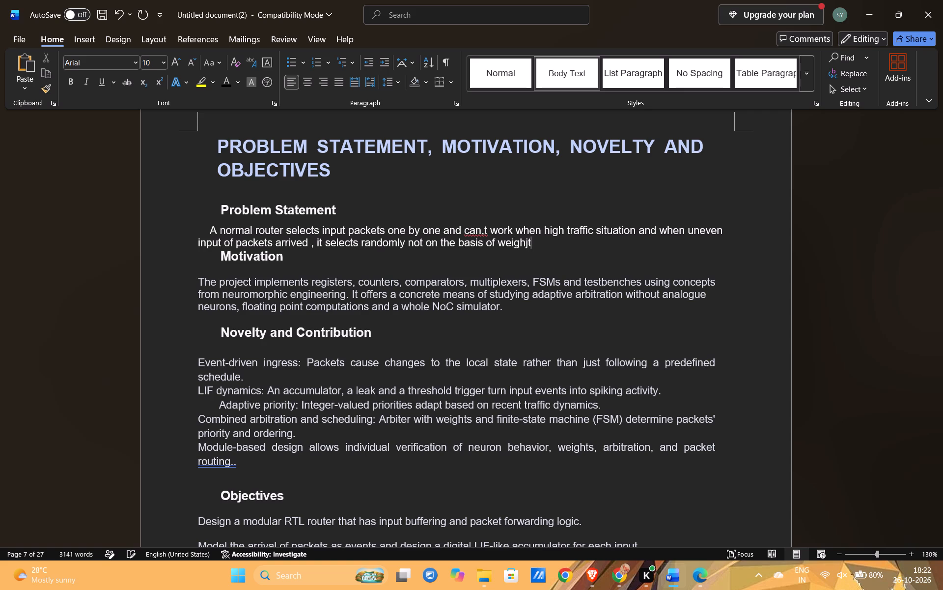
key(BackSpace)
key(BackSpace)
key(t)
text(s .)
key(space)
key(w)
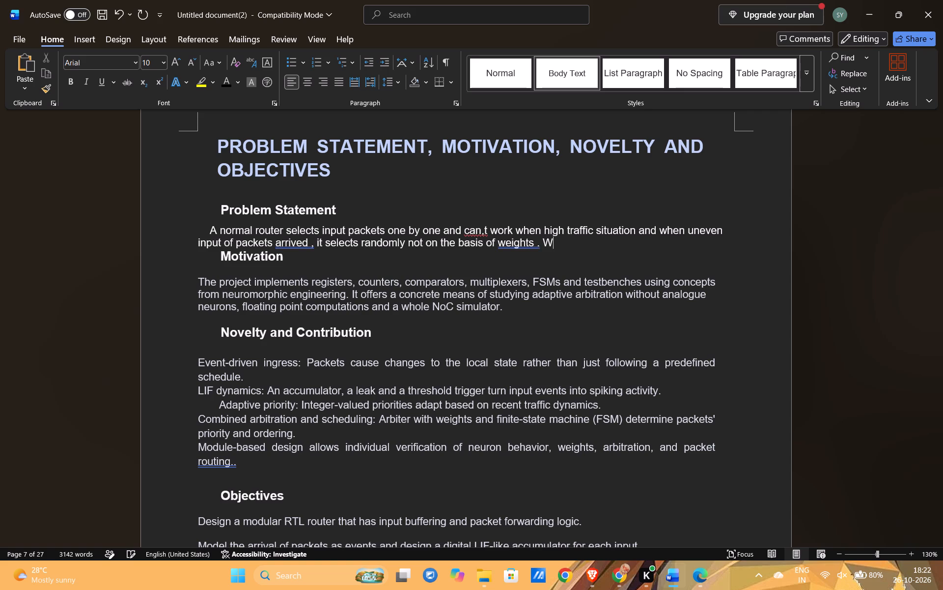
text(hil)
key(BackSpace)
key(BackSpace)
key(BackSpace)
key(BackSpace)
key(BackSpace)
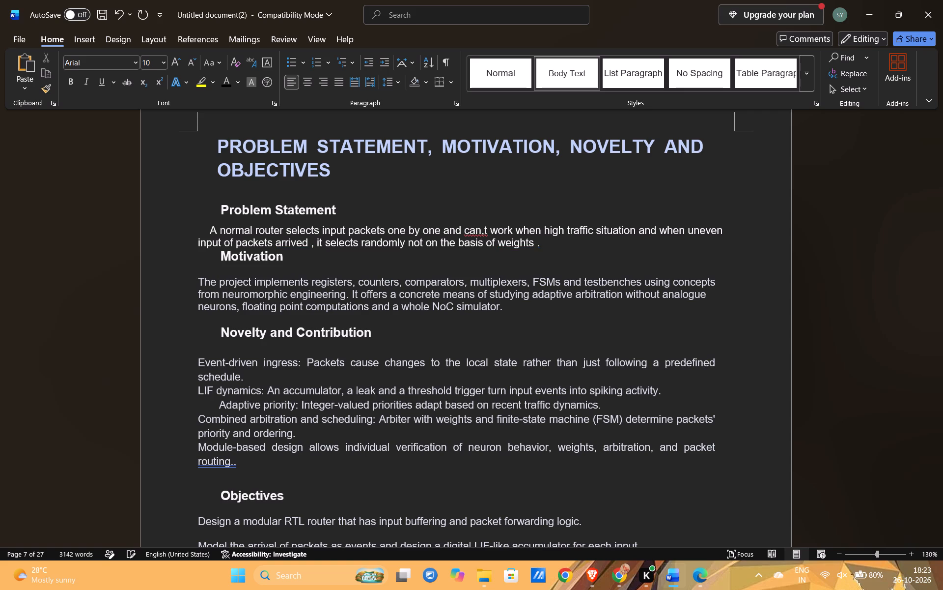
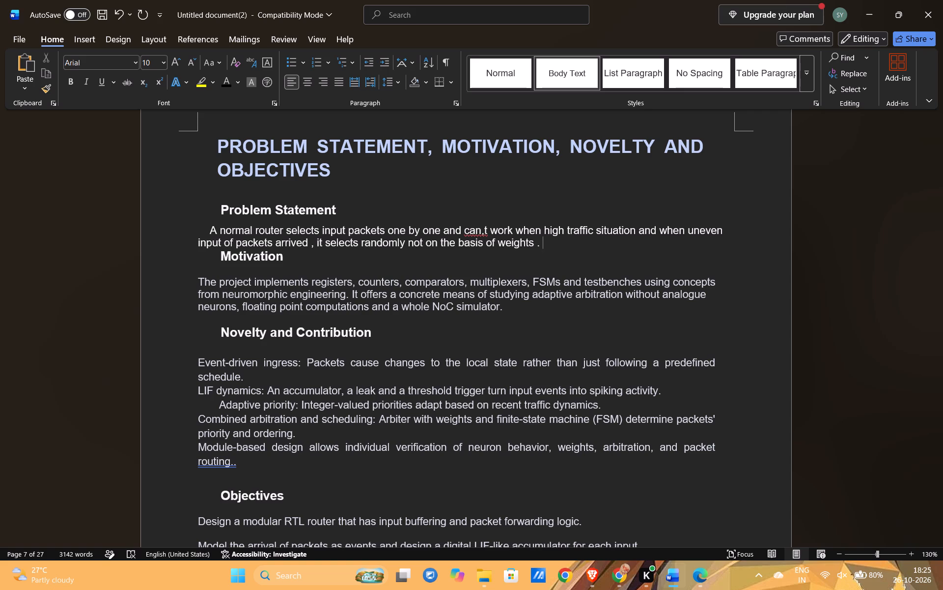
Start a new sentence at the end of the Problem Statement paragraph with "We design a event driven spiking".
key(w)
text(e)
key(space)
text(design)
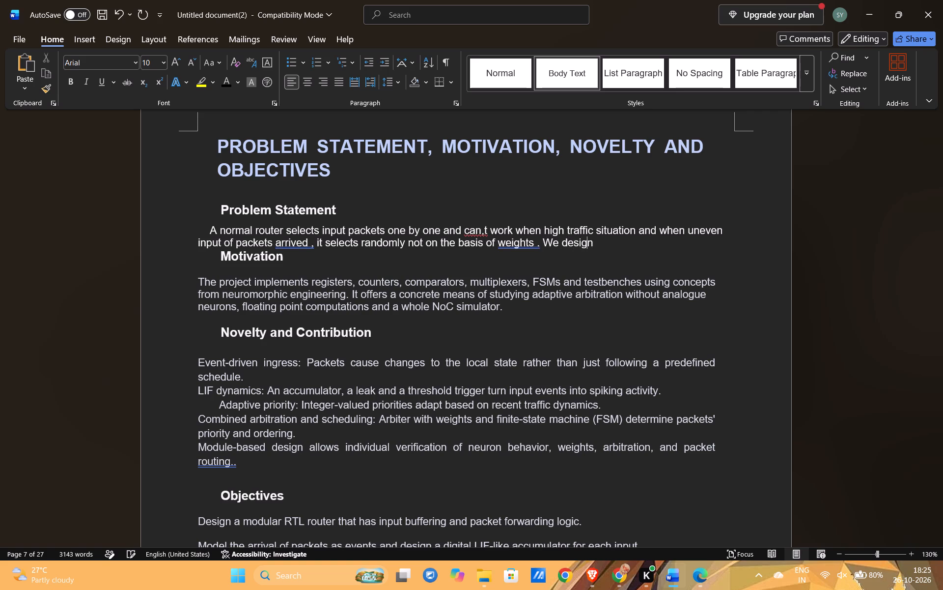
key(space)
key(a)
key(space)
text(pri)
key(BackSpace)
key(BackSpace)
key(BackSpace)
text(event driven)
key(space)
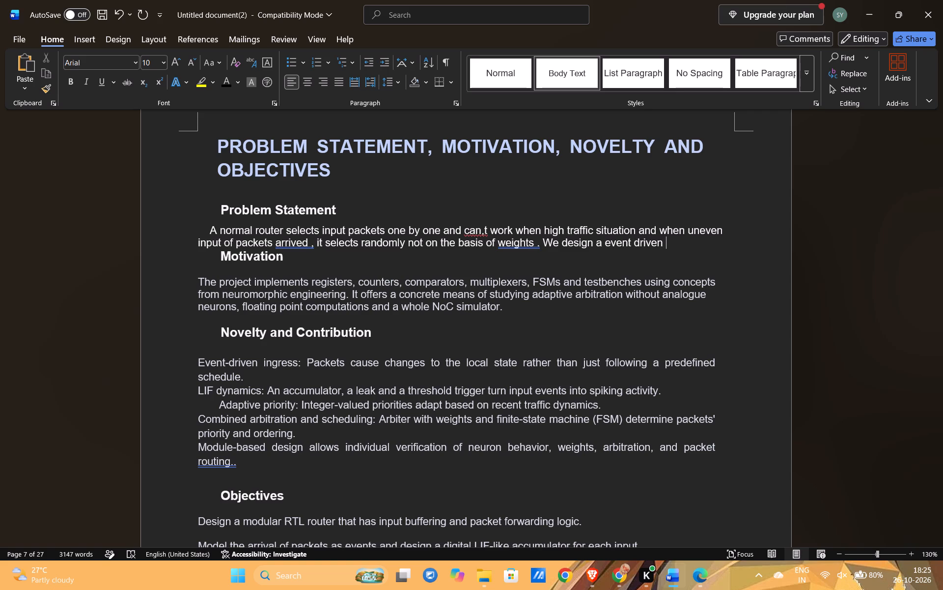
text(sp)
text(iking)
key(space)
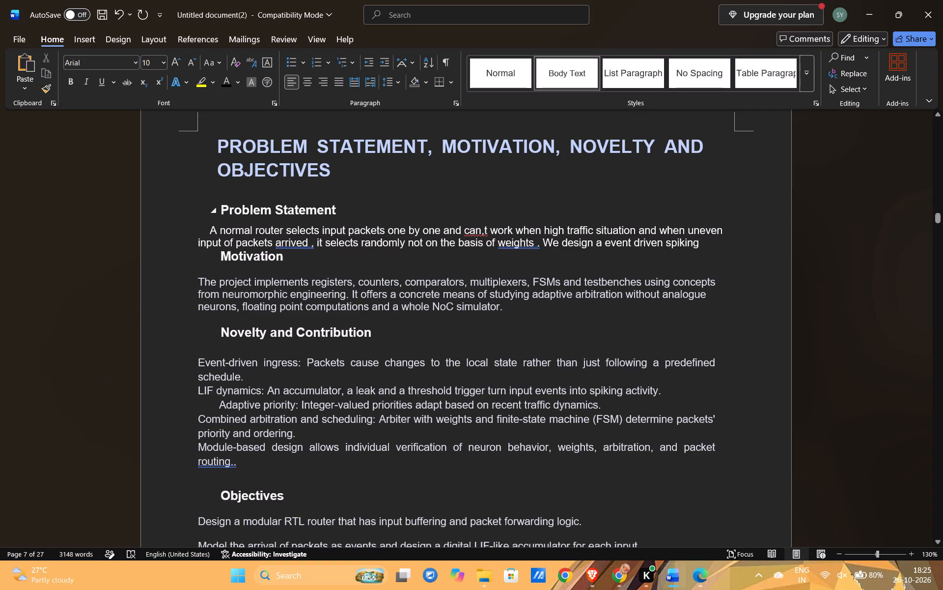
Insert "neuromorphic" before "event driven" in the new Problem Statement sentence.
click(606, 243)
text(neuromorphic)
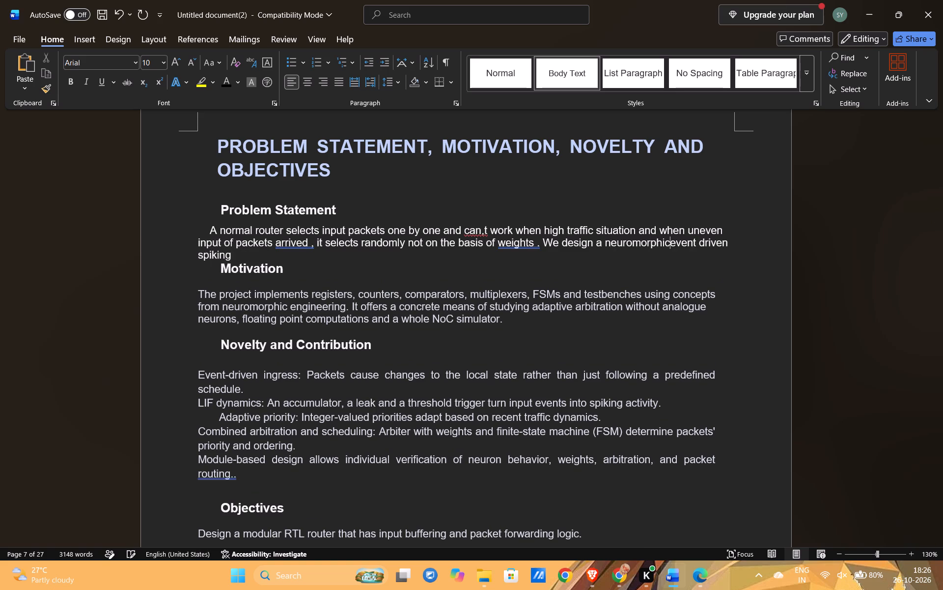
key(space)
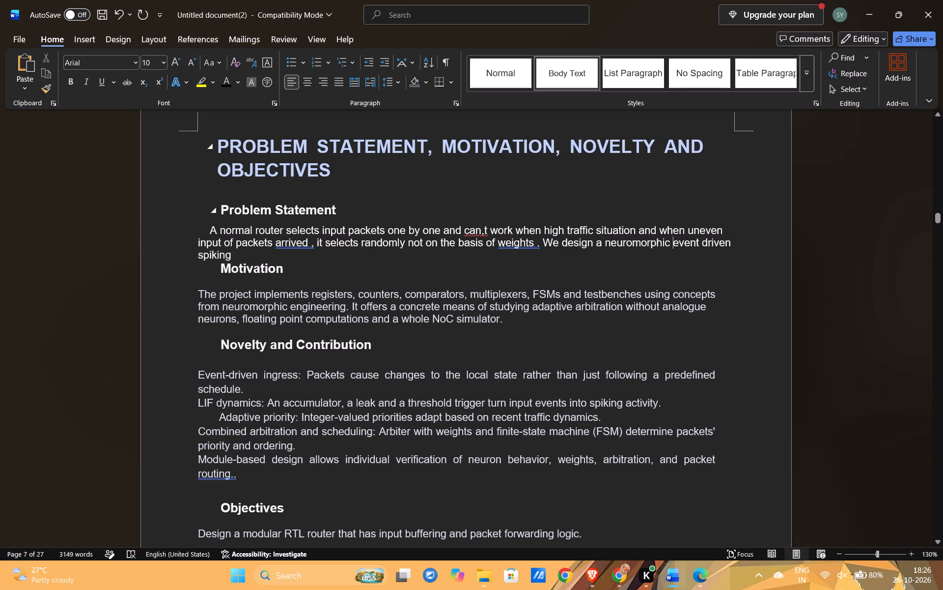
Finish the Problem Statement with "packet router which selects the input based on its priority ." and add an empty line below it.
click(235, 253)
text(packet router which)
key(space)
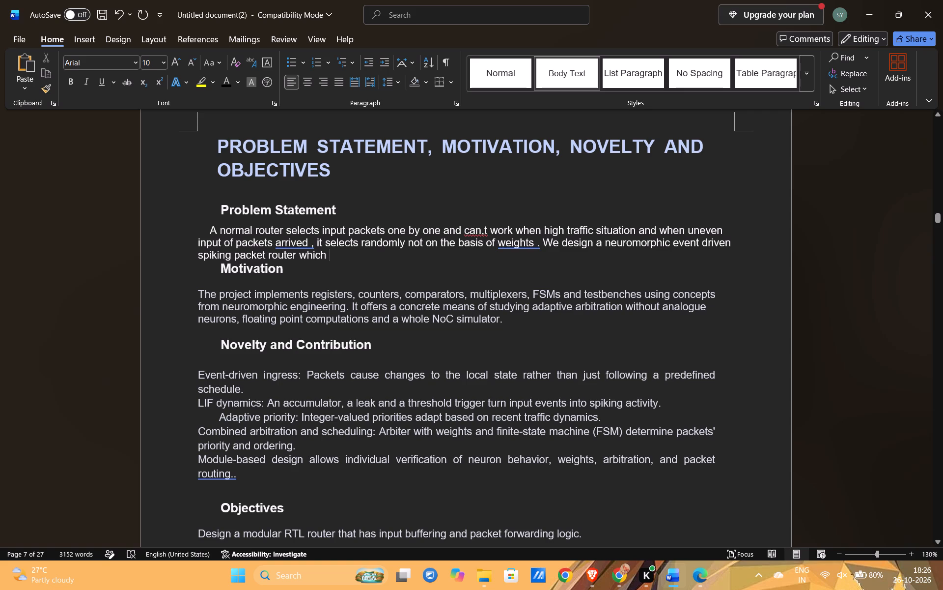
text(sel)
text(ects the input b)
text(ased n)
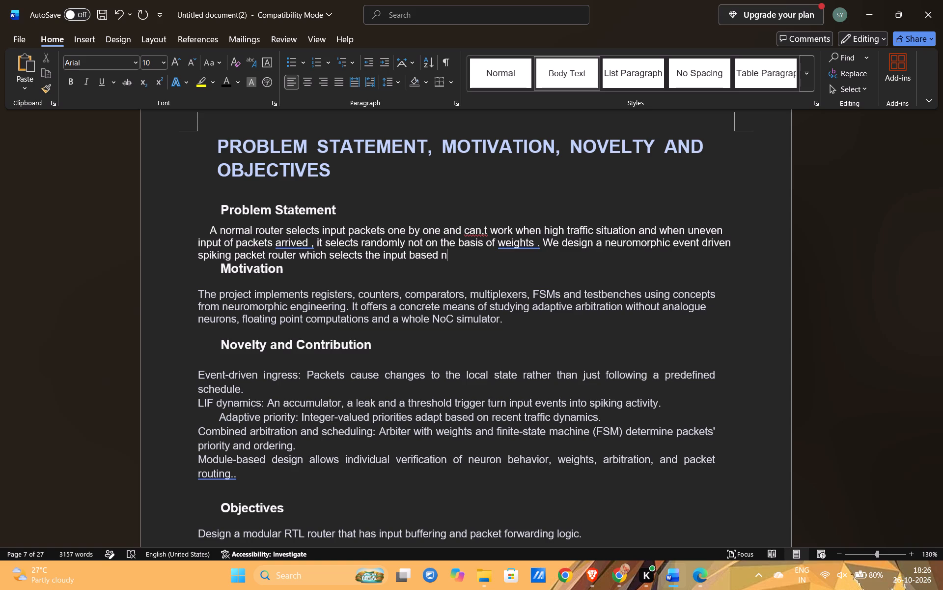
key(BackSpace)
text(on)
key(space)
text(its priority)
key(space)
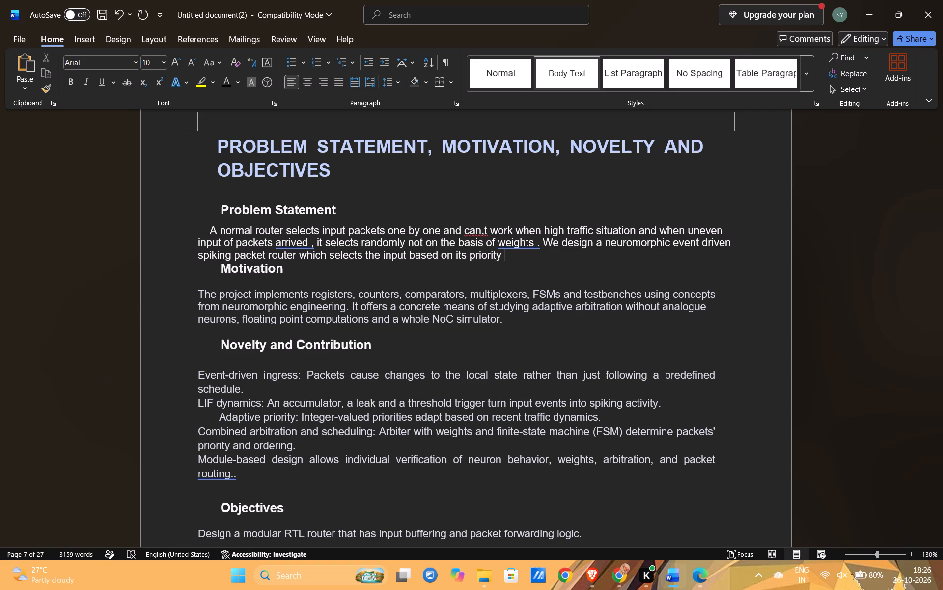
key(period)
key(Return)
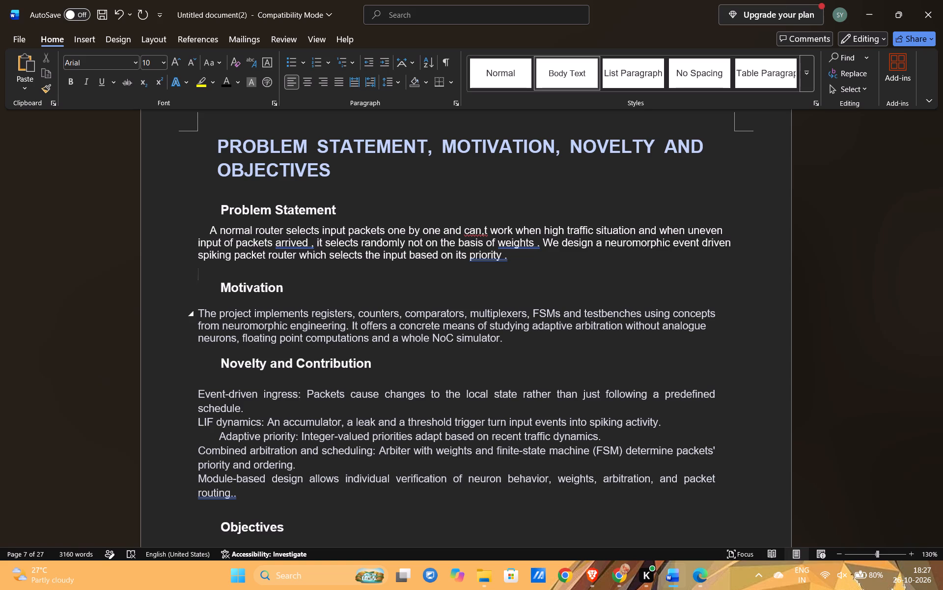
Delete the existing paragraph under the Motivation heading.
drag(531, 337, 270, 305)
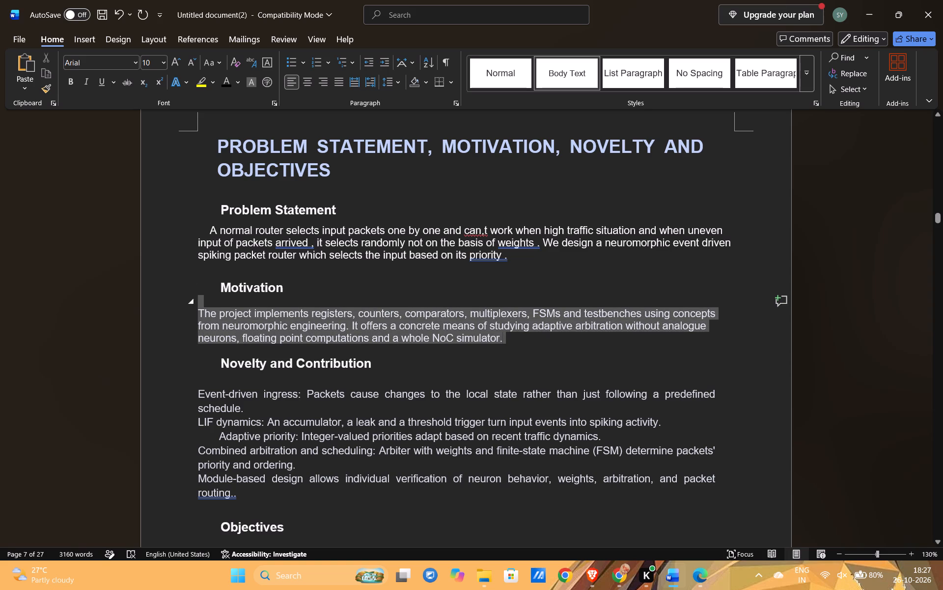
drag(270, 305, 160, 306)
key(BackSpace)
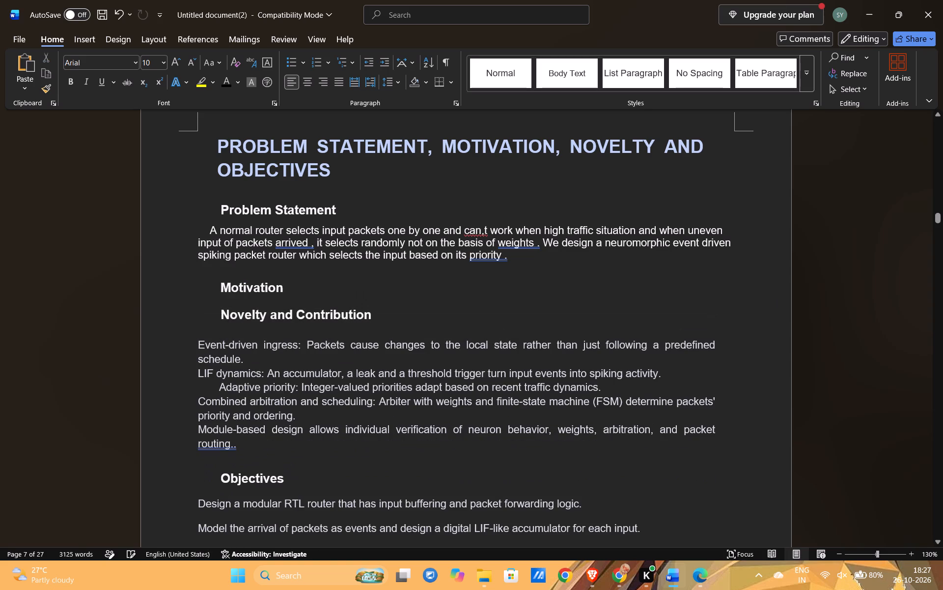
Begin a new Motivation paragraph on its own line with "In our digital circuit design course ,".
key(Return)
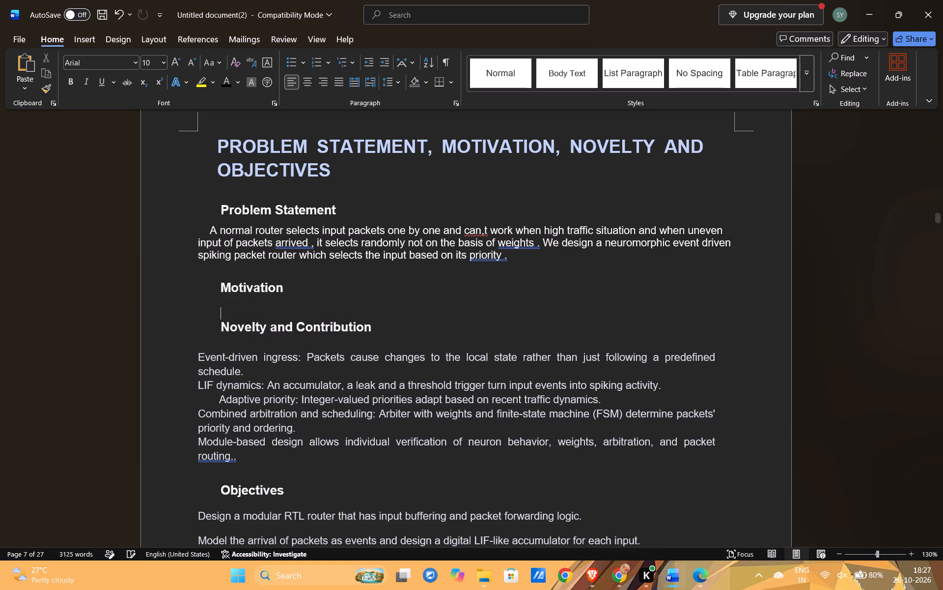
text(n)
key(space)
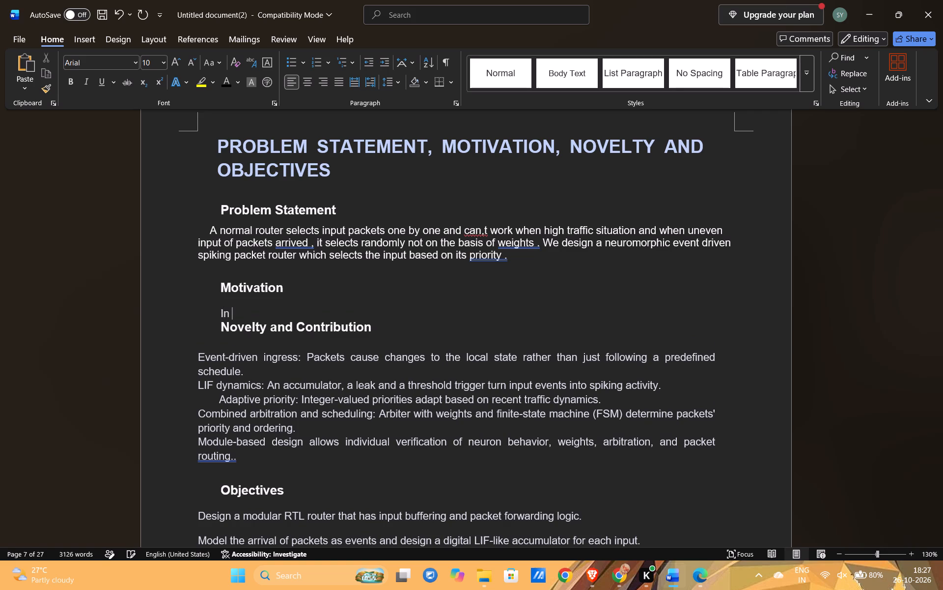
text(our cou)
key(BackSpace)
key(BackSpace)
key(BackSpace)
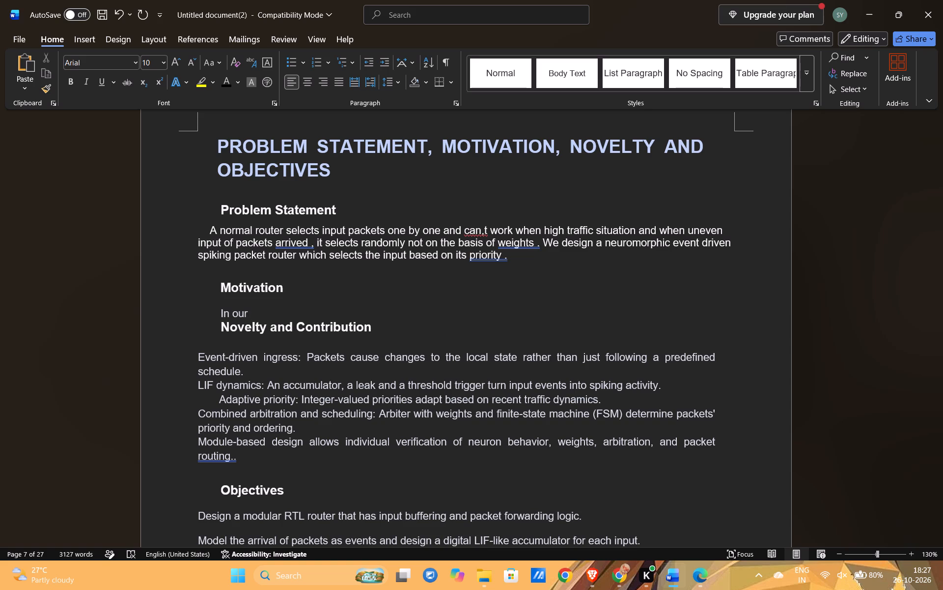
text(digital n)
key(BackSpace)
text(circuit cd)
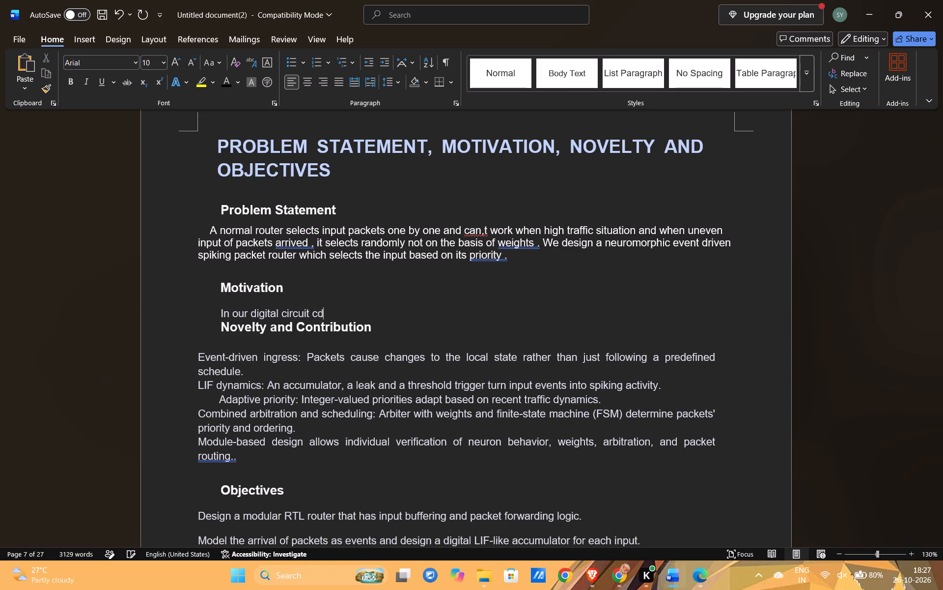
key(BackSpace)
key(BackSpace)
text(design)
key(space)
text(course)
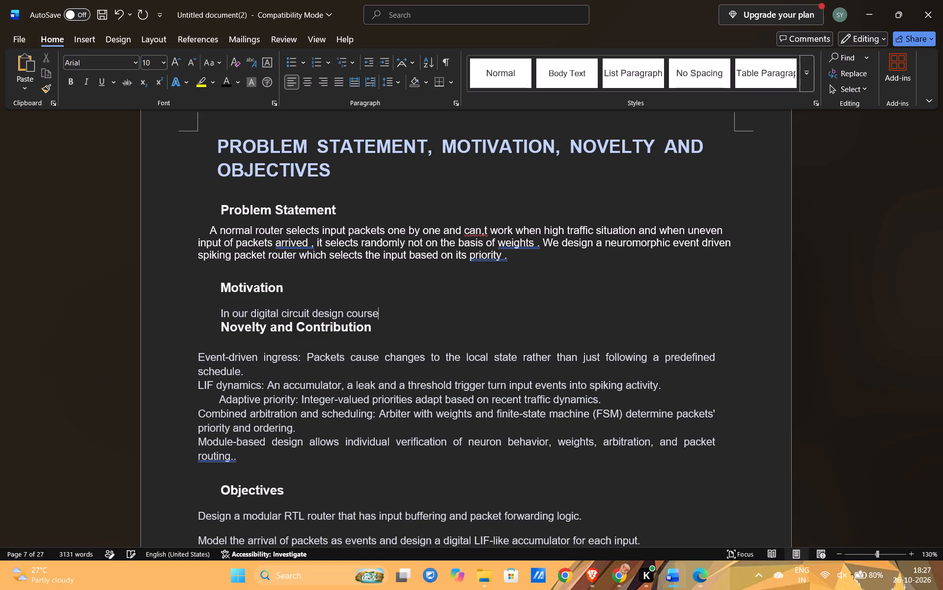
key(space)
text(,)
key(space)
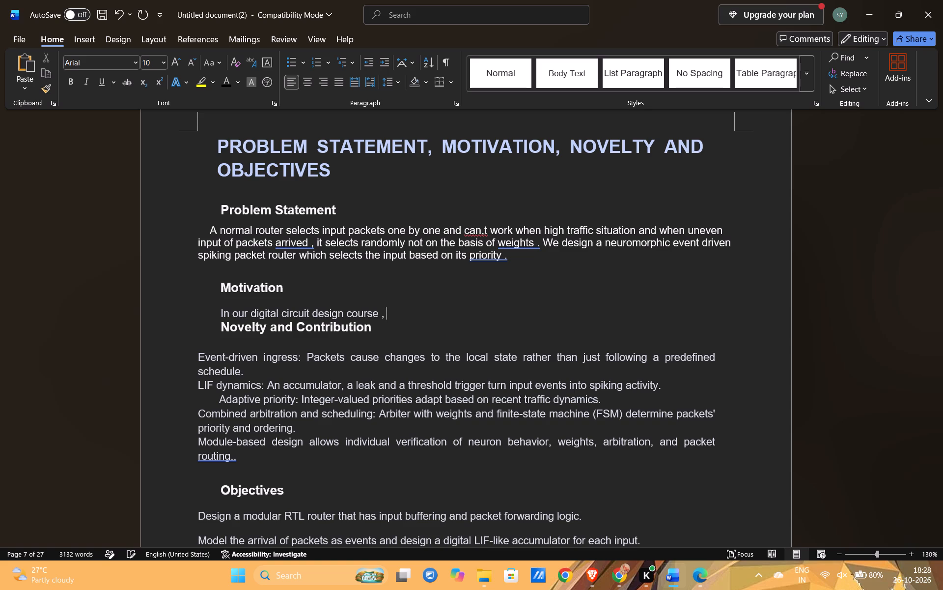
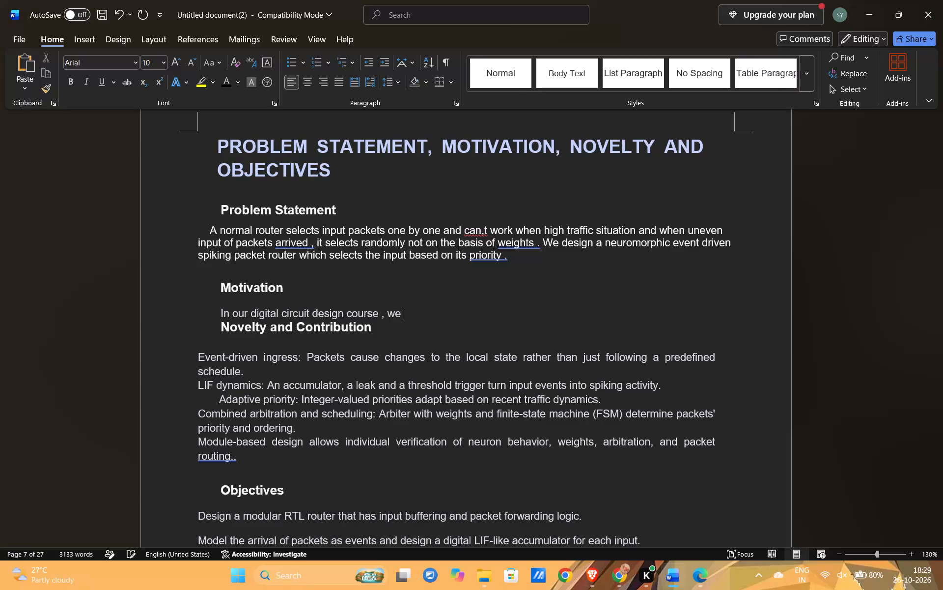
Continue the Motivation sentence after "we" with "have learnt about mux,finite state machine , counters , registers ,".
key(space)
text(have learnt)
key(space)
text(about mux,)
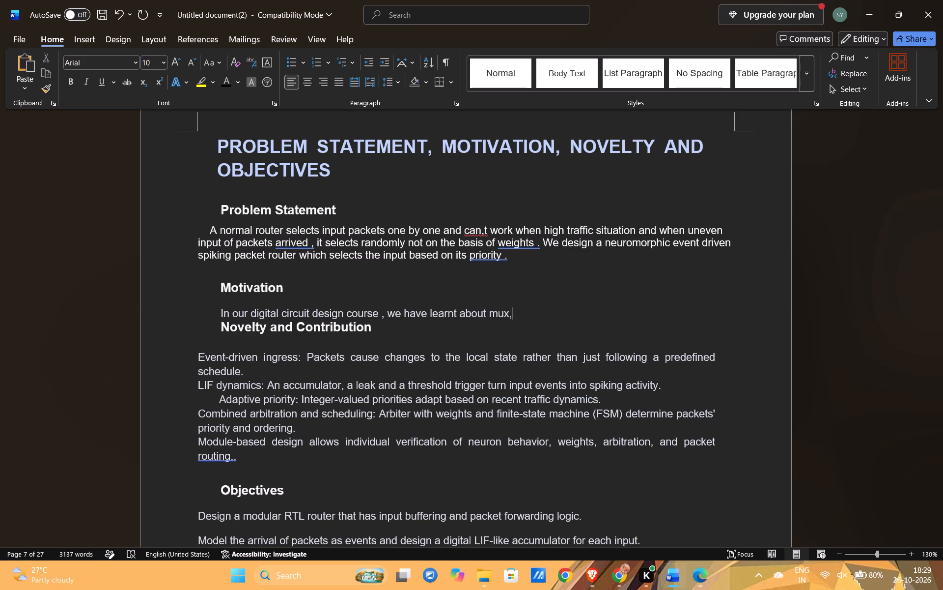
text(finite state machine)
key(space)
text(,)
key(space)
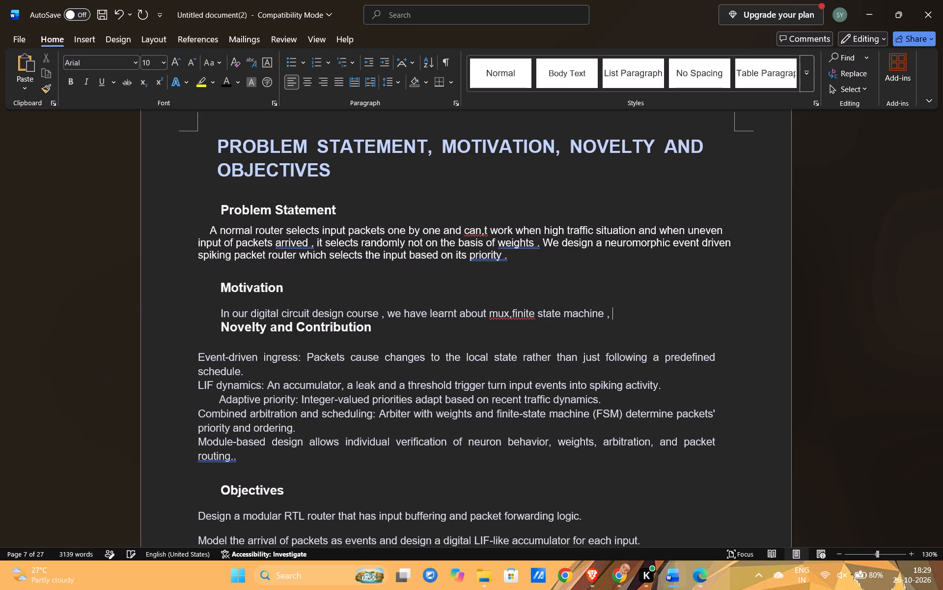
text(counters , registers ,)
key(space)
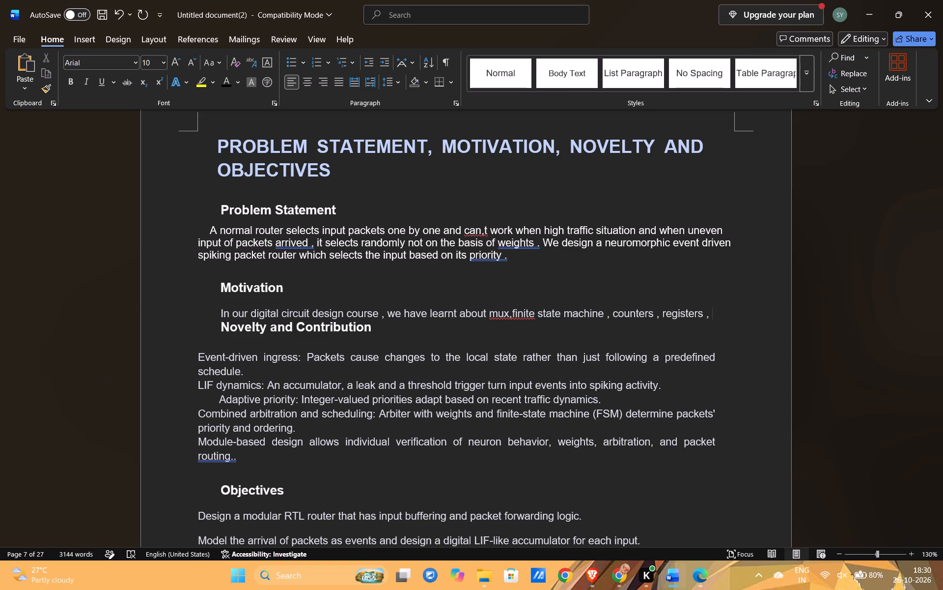
Extend the list of course topics in the Motivation sentence with "priority encoder , sequential circuit".
text(priority)
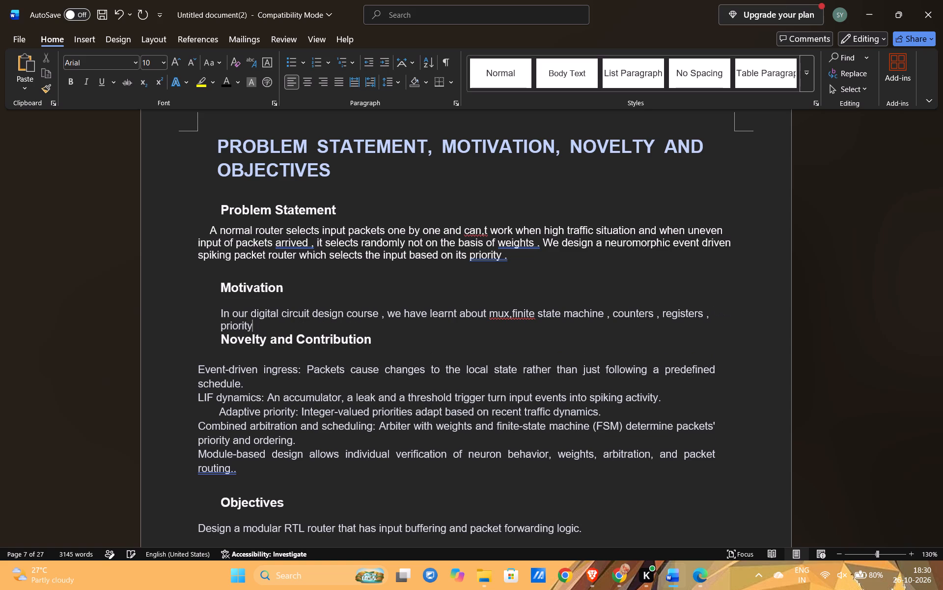
key(space)
text(encoder)
key(space)
text(,)
key(space)
text(sequential circuit)
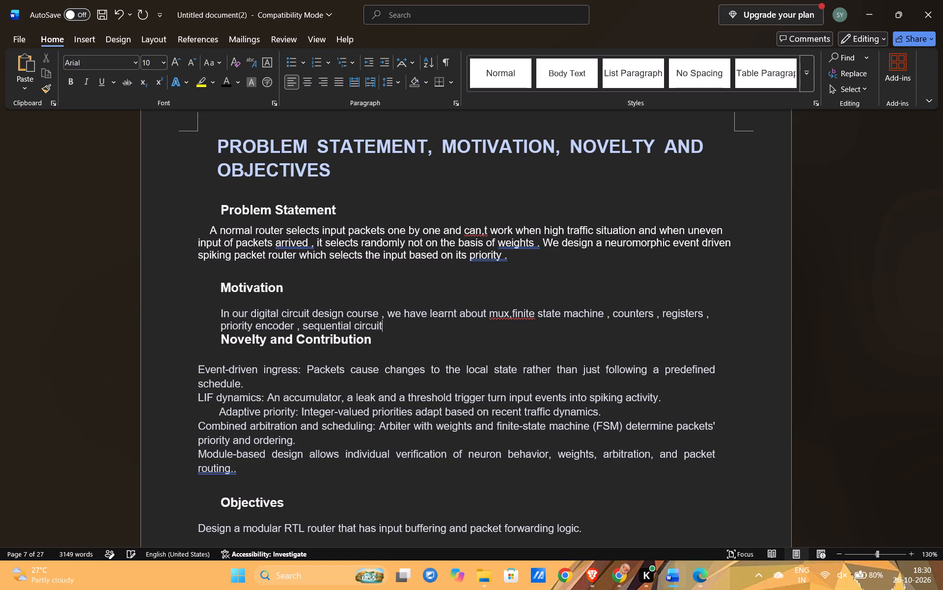
Finish the first Motivation sentence with "and writing codes in Verilog .".
key(space)
text(and)
key(space)
text(writing)
key(space)
text(code)
key(space)
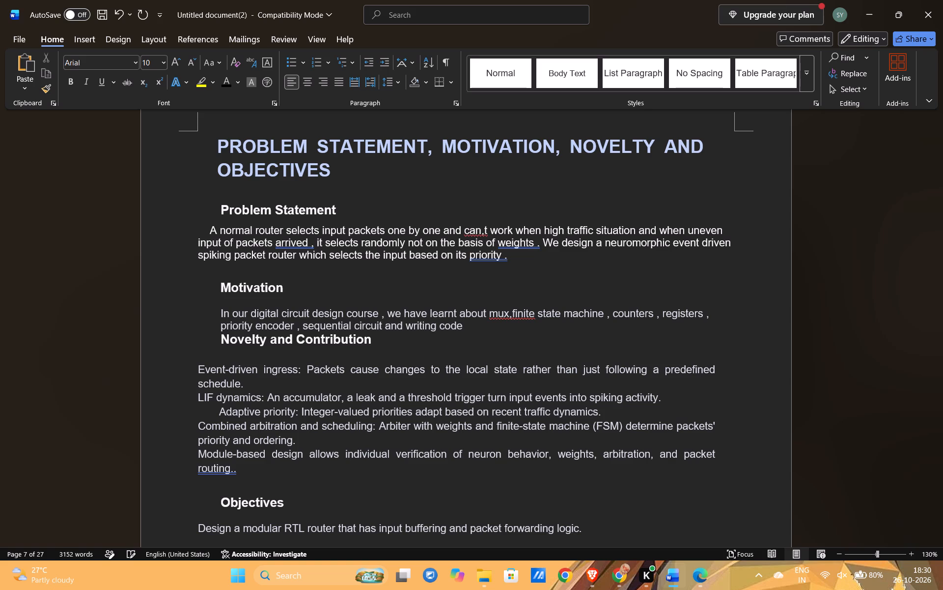
key(BackSpace)
text(s in verilog)
key(space)
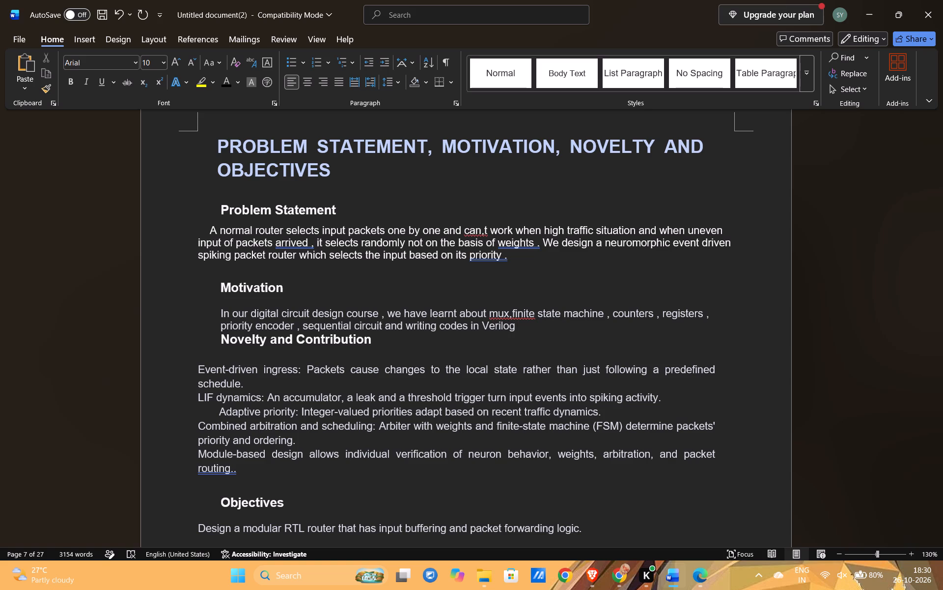
text(.)
key(space)
Start a second Motivation sentence with "We" and put an extra space before it.
key(w)
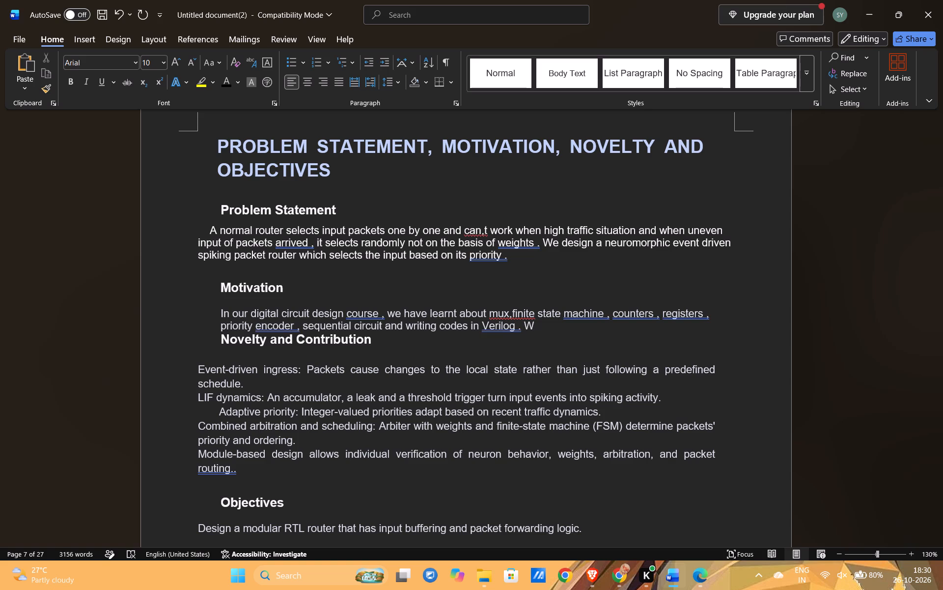
key(e)
key(space)
click(525, 328)
key(space)
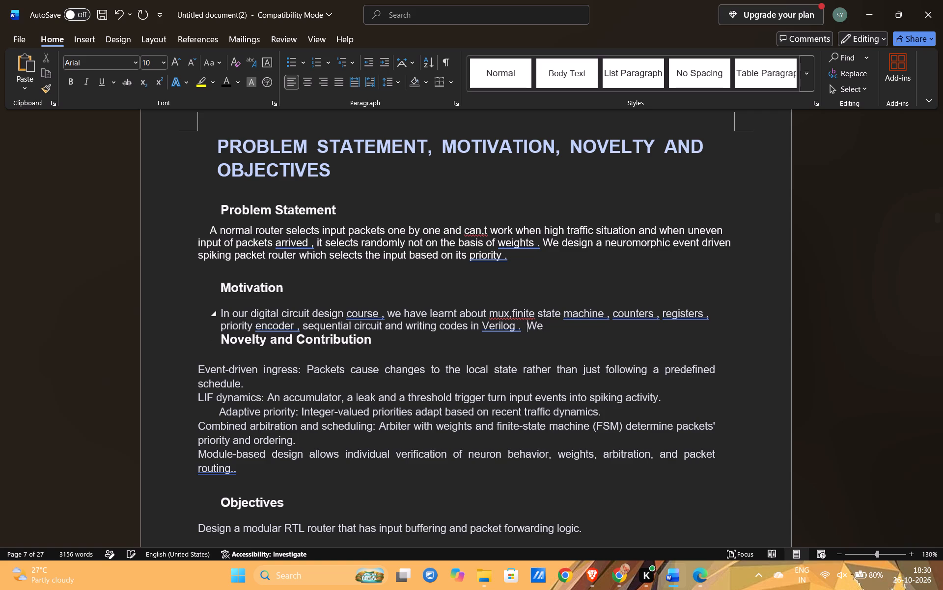
click(545, 325)
key(BackSpace)
key(space)
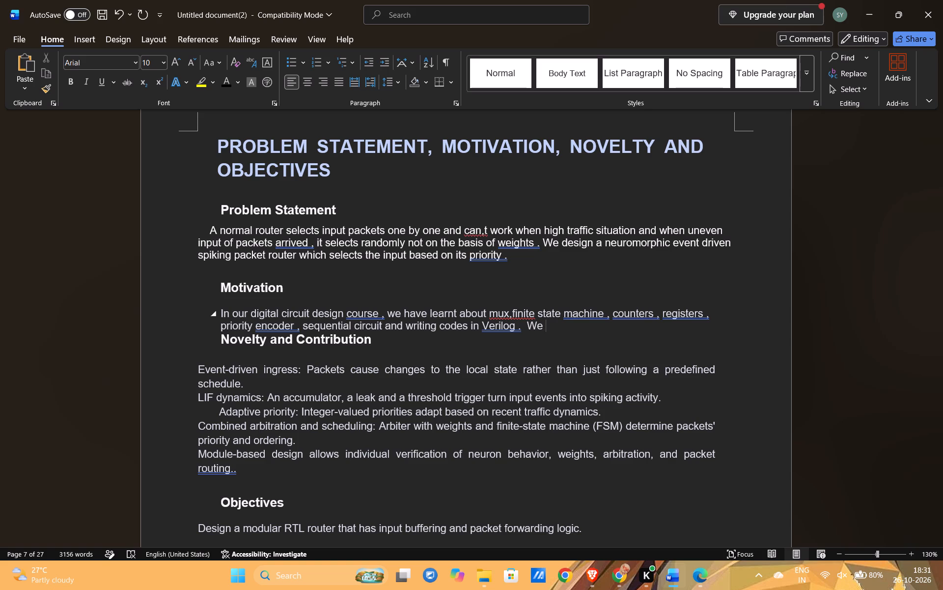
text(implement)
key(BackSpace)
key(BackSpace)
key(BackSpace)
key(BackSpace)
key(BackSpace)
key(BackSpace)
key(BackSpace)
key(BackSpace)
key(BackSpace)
Continue the second Motivation sentence after "We" with "are using these things to".
text(are)
key(space)
text(using these thoi)
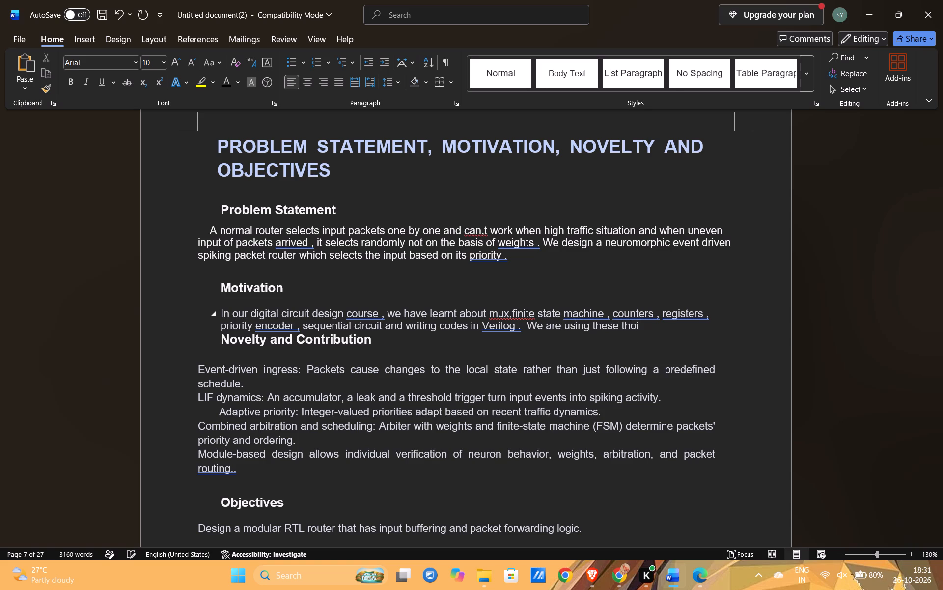
key(BackSpace)
key(BackSpace)
text(ings to)
key(space)
Finish the second Motivation sentence with "make this project ." and add an empty line before the Novelty and Contribution heading.
key(d)
key(BackSpace)
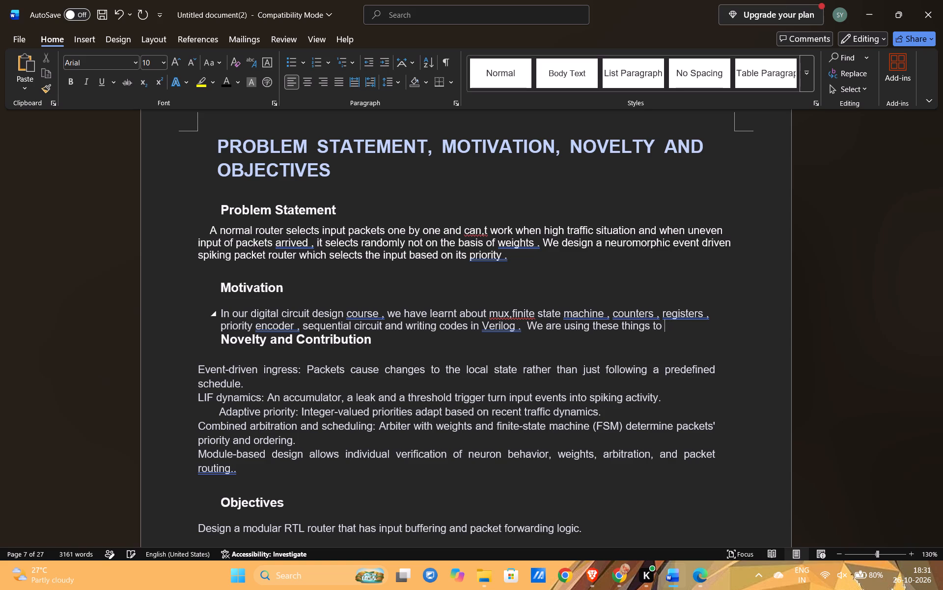
text(make)
key(space)
text(this project)
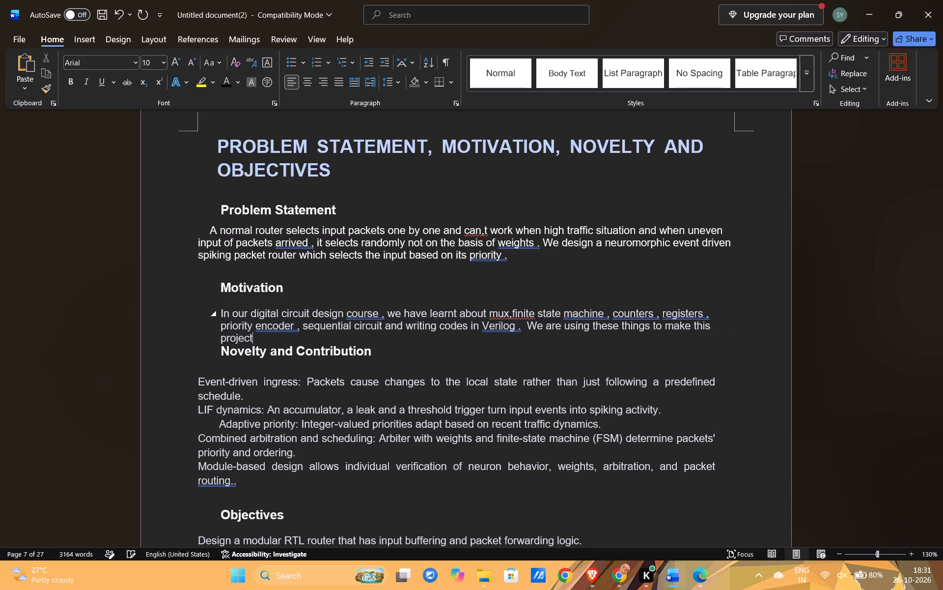
key(space)
key(period)
key(space)
key(Return)
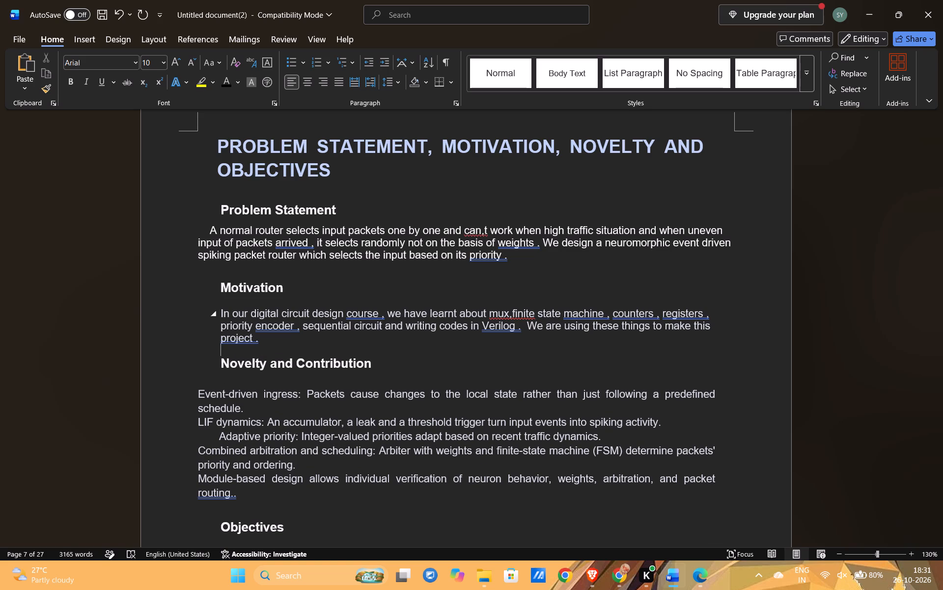
click(273, 330)
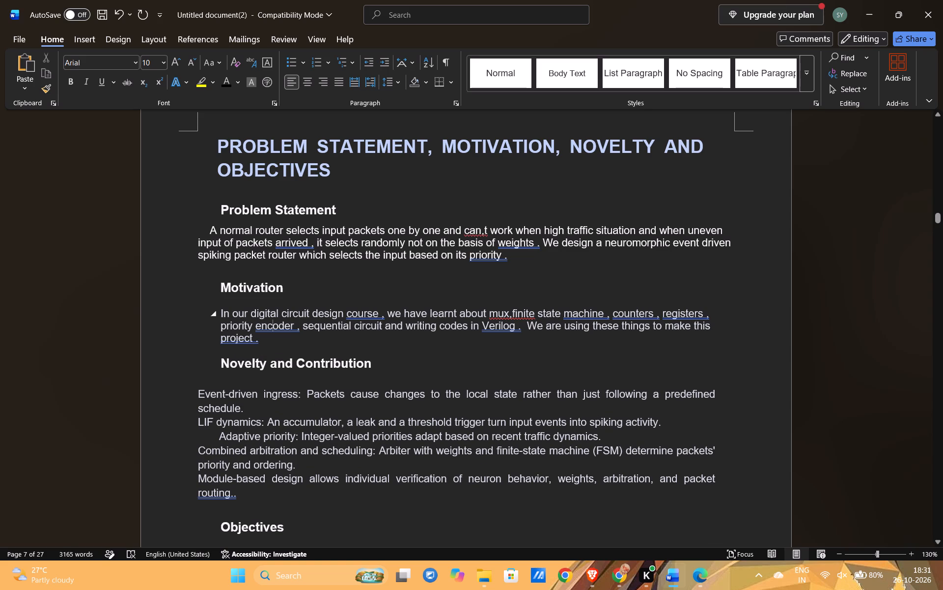
click(262, 342)
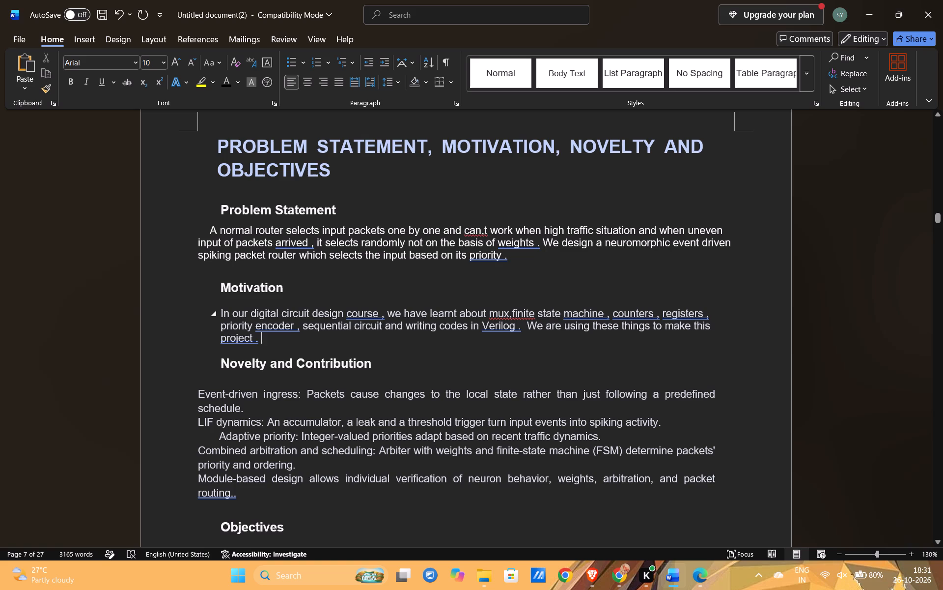
Place the cursor at the start of the "Event-driven ingress" paragraph under Novelty and Contribution.
scroll(262, 342, down, 2)
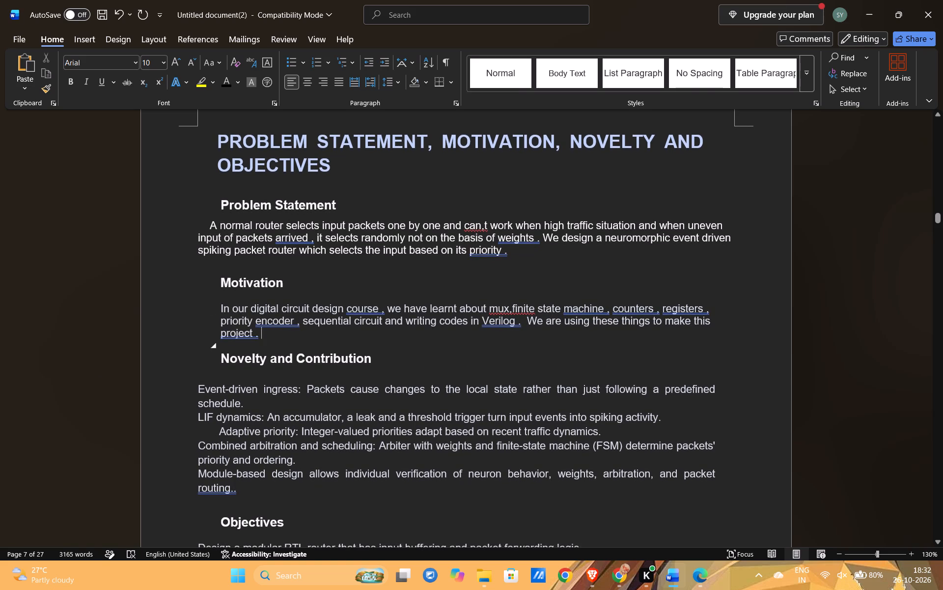
scroll(262, 342, down, 2)
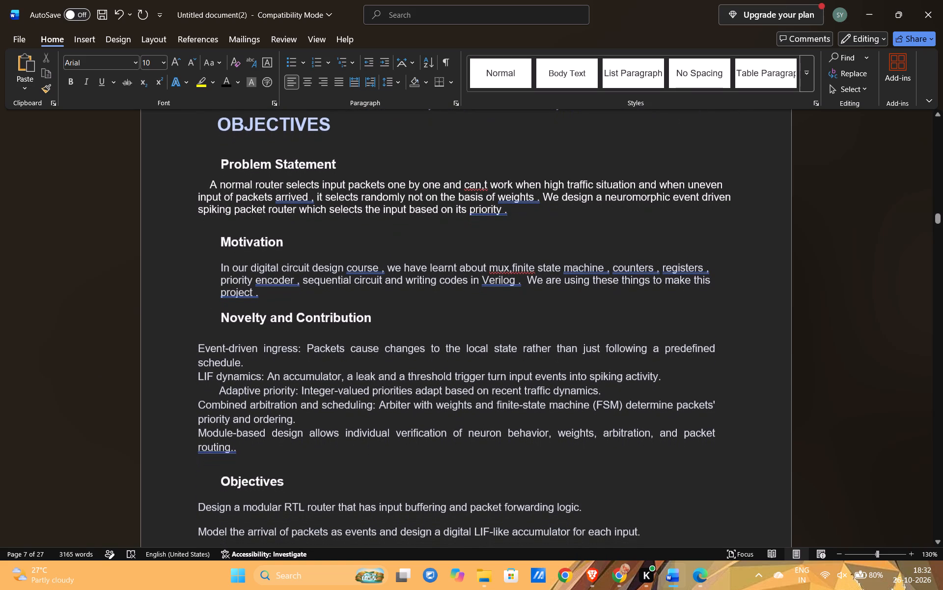
click(193, 347)
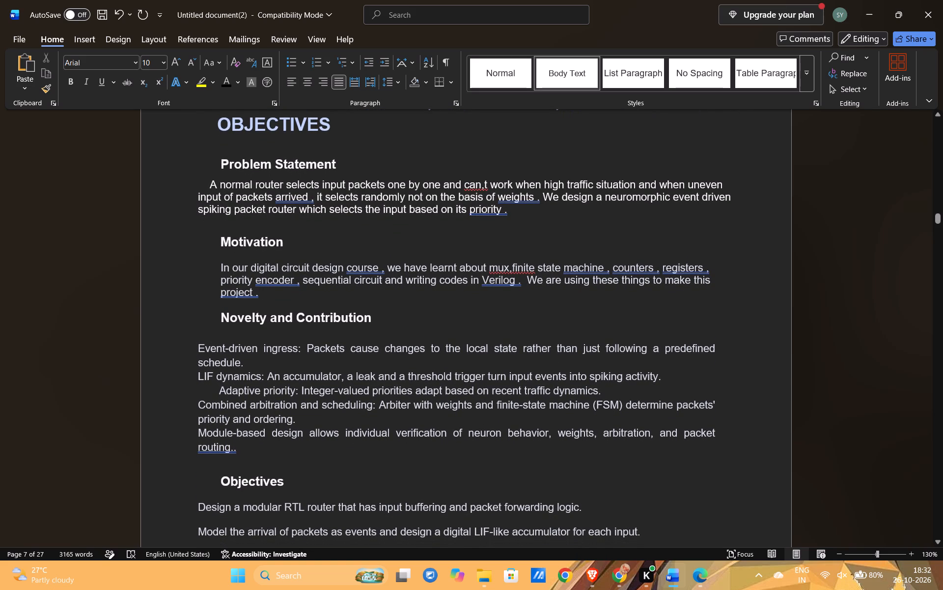
scroll(312, 317, down, 1)
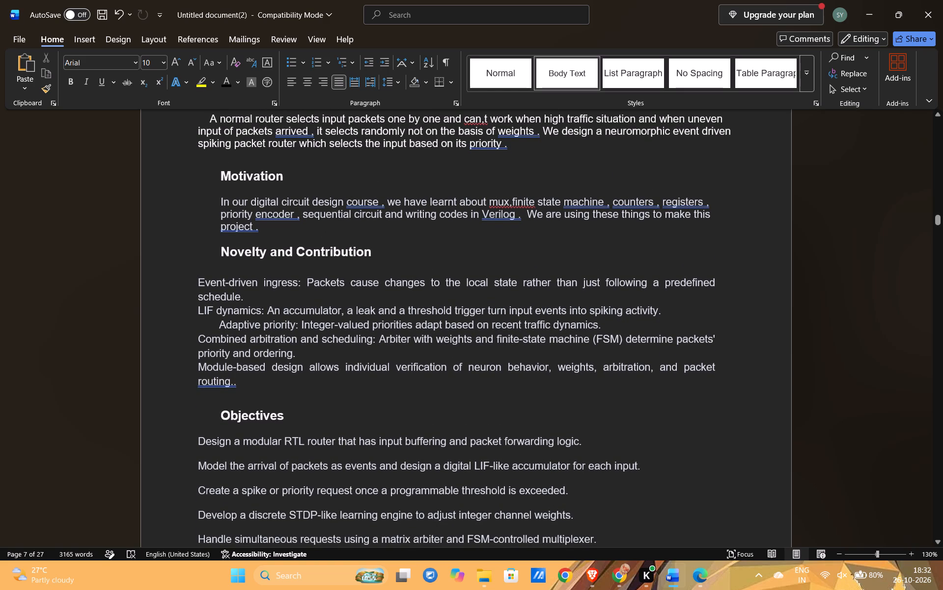
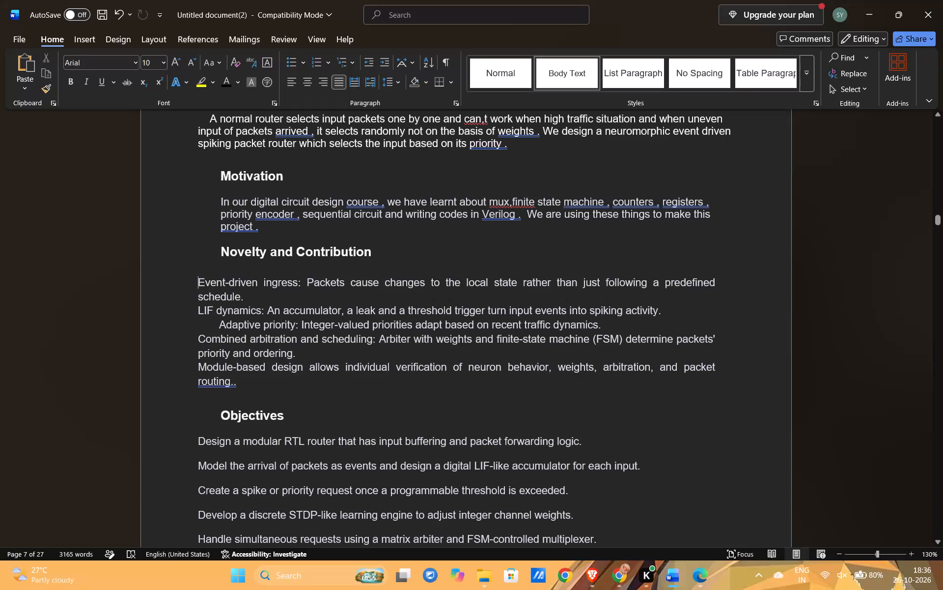
Delete all the existing body text under the Novelty and Contribution heading.
right_drag(242, 383, 188, 293)
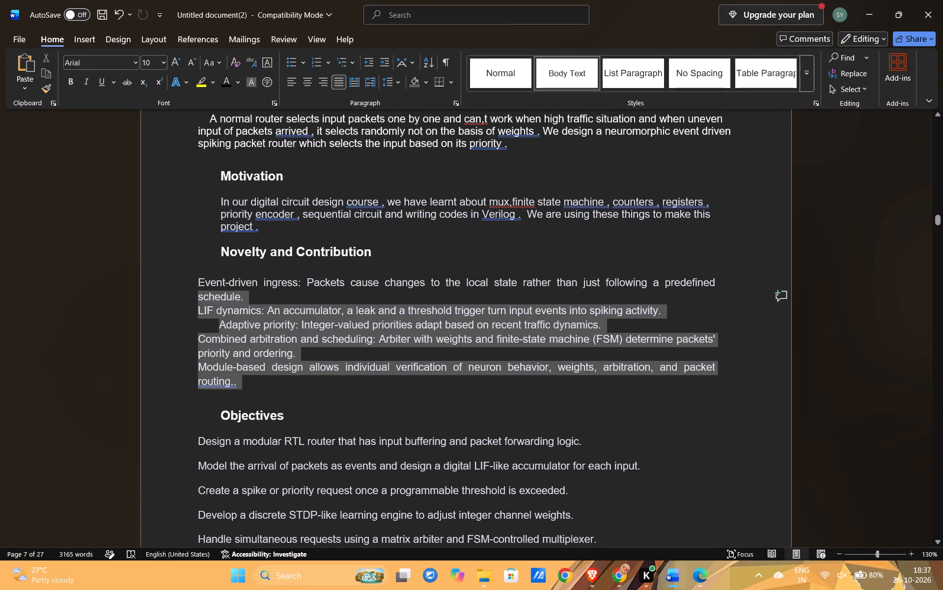
right_drag(188, 293, 183, 278)
key(Return)
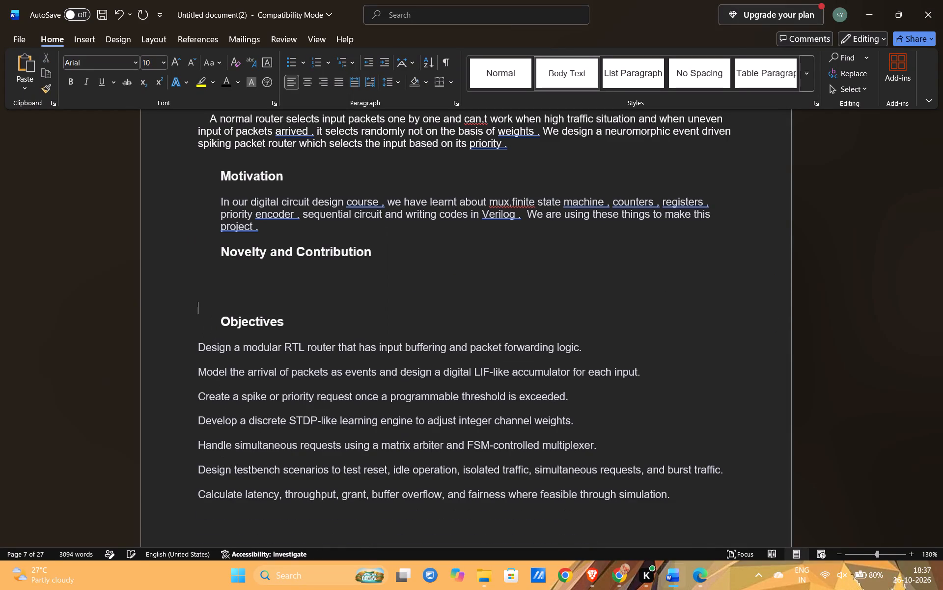
Add new lines directly below the Novelty and Contribution heading with the font size set to 11.
click(225, 267)
click(373, 255)
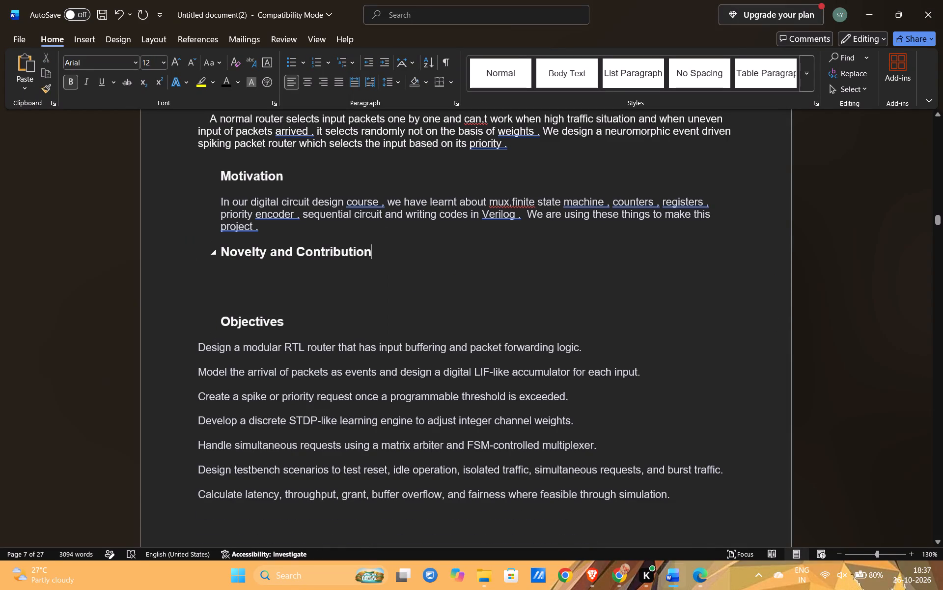
key(Return)
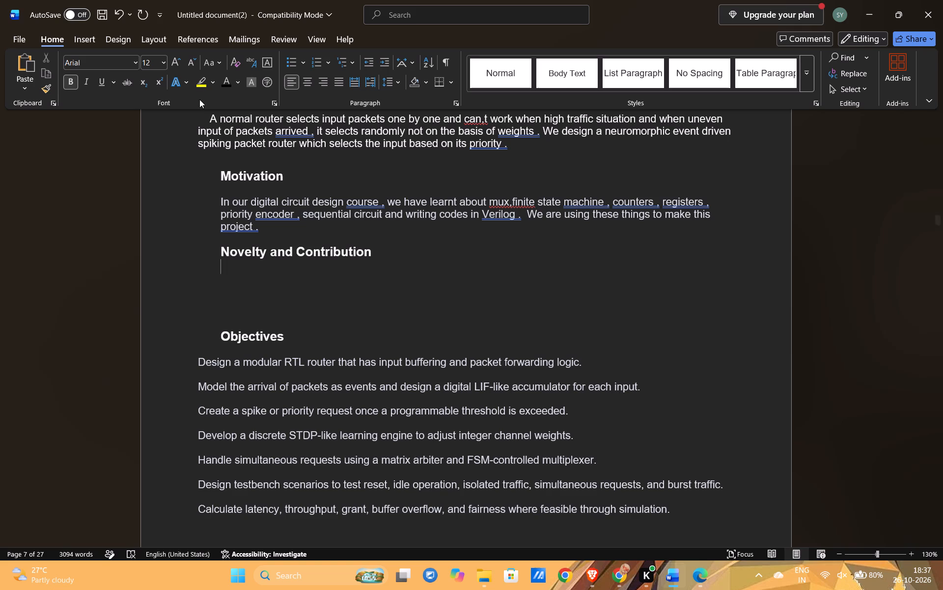
click(161, 60)
click(152, 122)
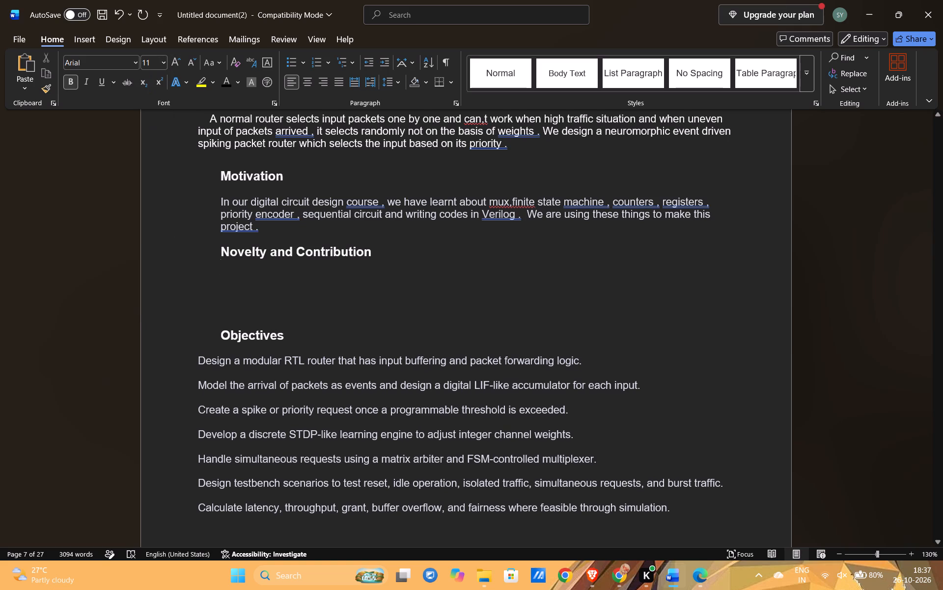
key(Return)
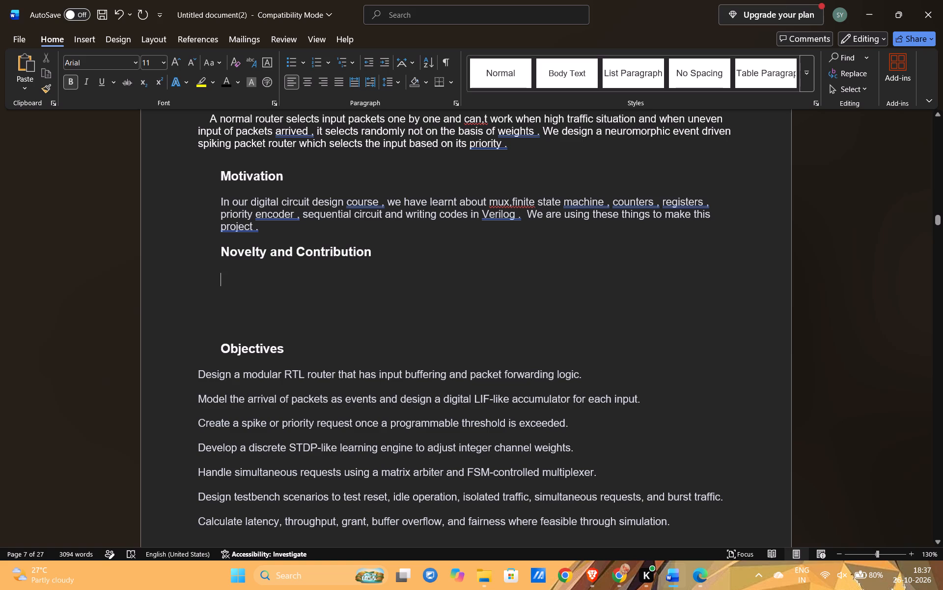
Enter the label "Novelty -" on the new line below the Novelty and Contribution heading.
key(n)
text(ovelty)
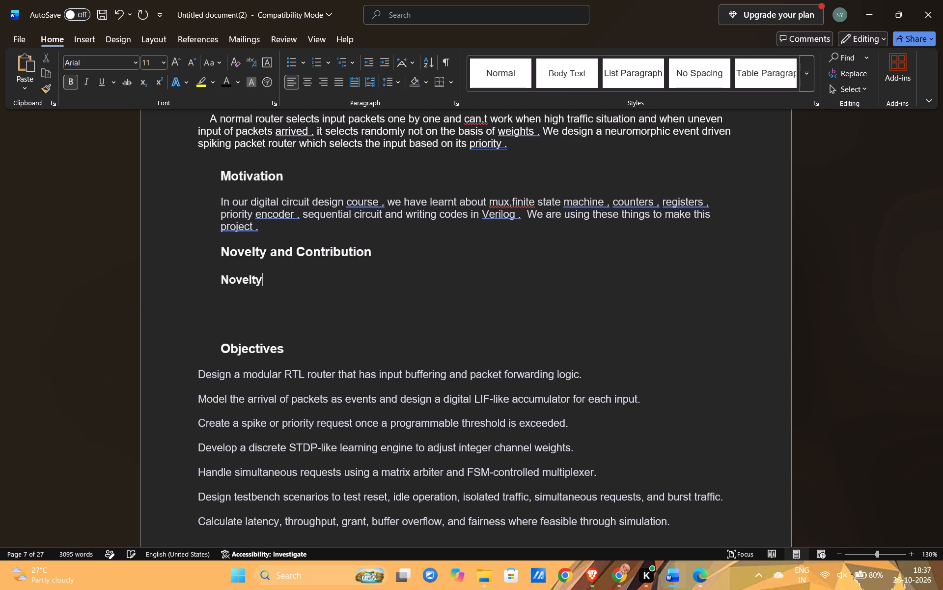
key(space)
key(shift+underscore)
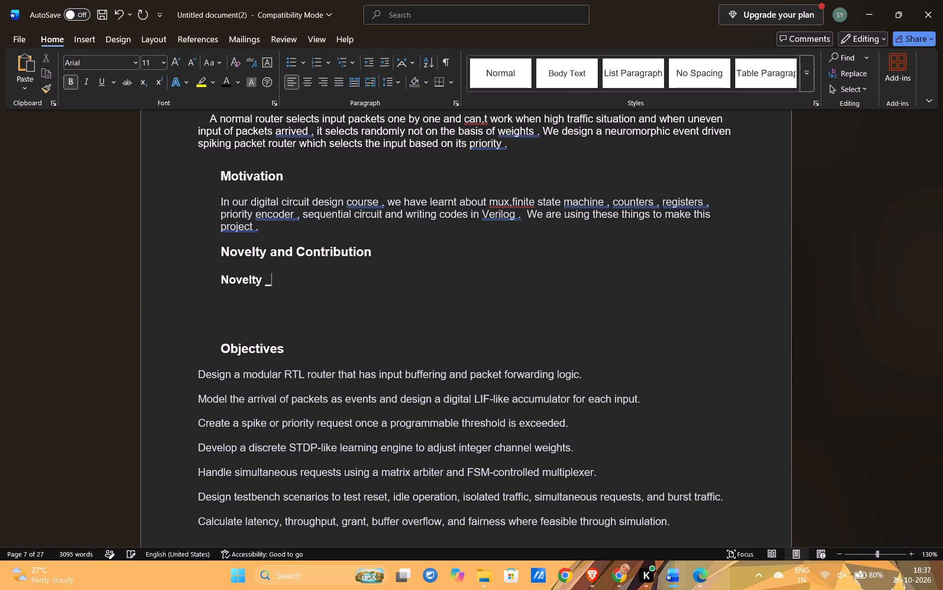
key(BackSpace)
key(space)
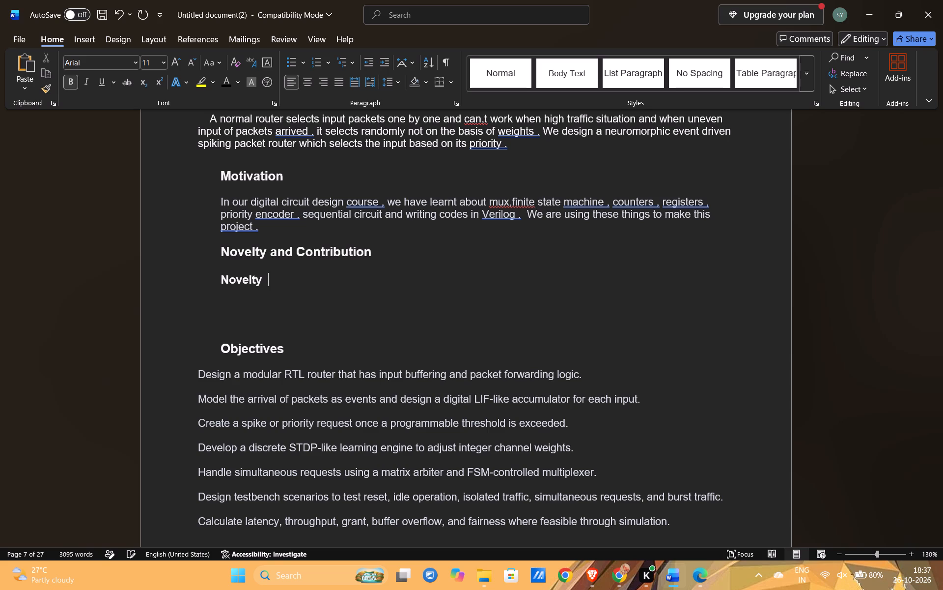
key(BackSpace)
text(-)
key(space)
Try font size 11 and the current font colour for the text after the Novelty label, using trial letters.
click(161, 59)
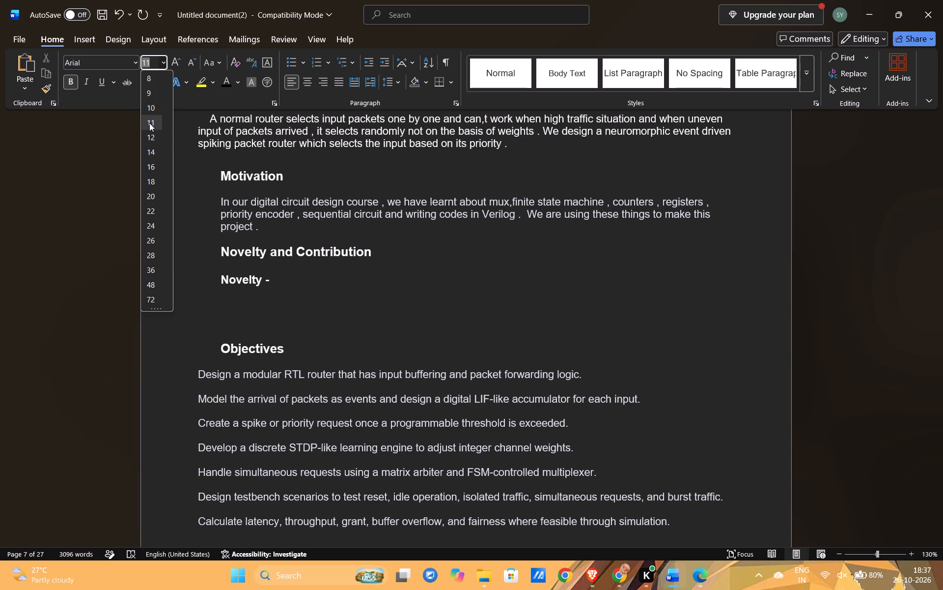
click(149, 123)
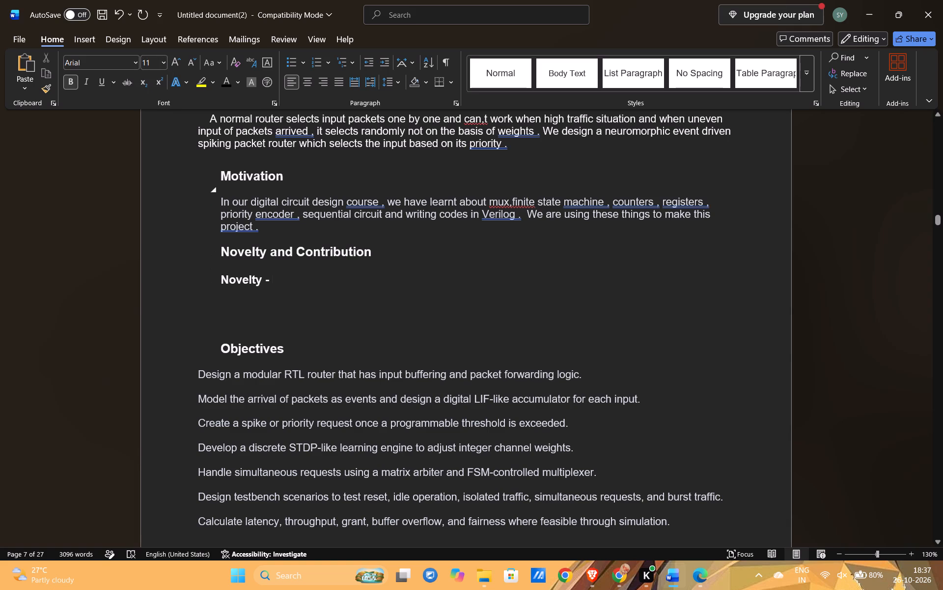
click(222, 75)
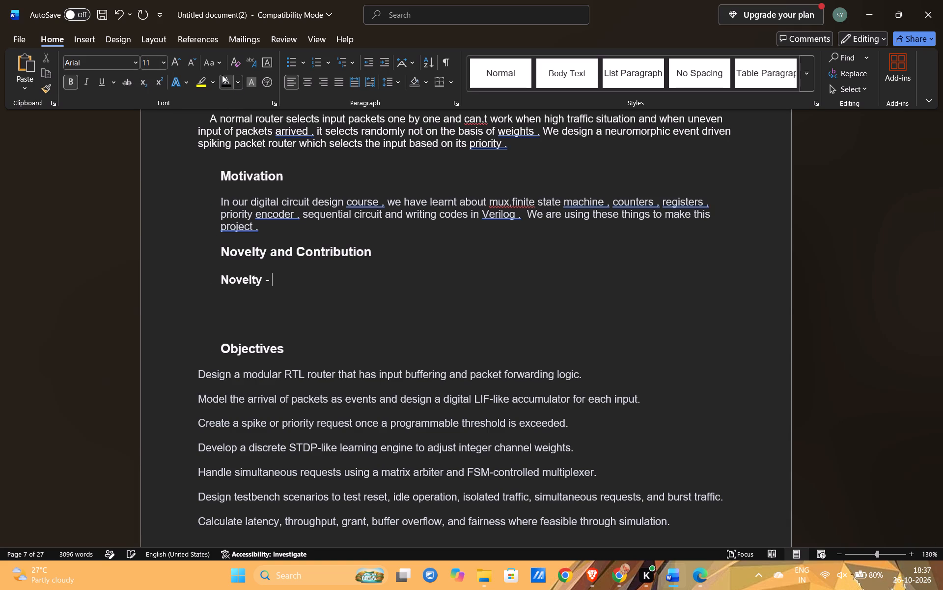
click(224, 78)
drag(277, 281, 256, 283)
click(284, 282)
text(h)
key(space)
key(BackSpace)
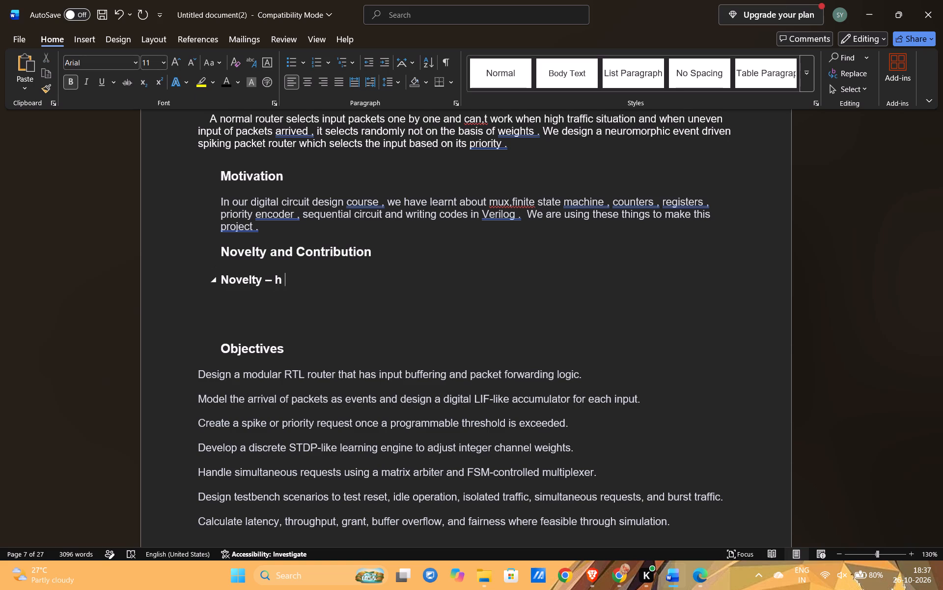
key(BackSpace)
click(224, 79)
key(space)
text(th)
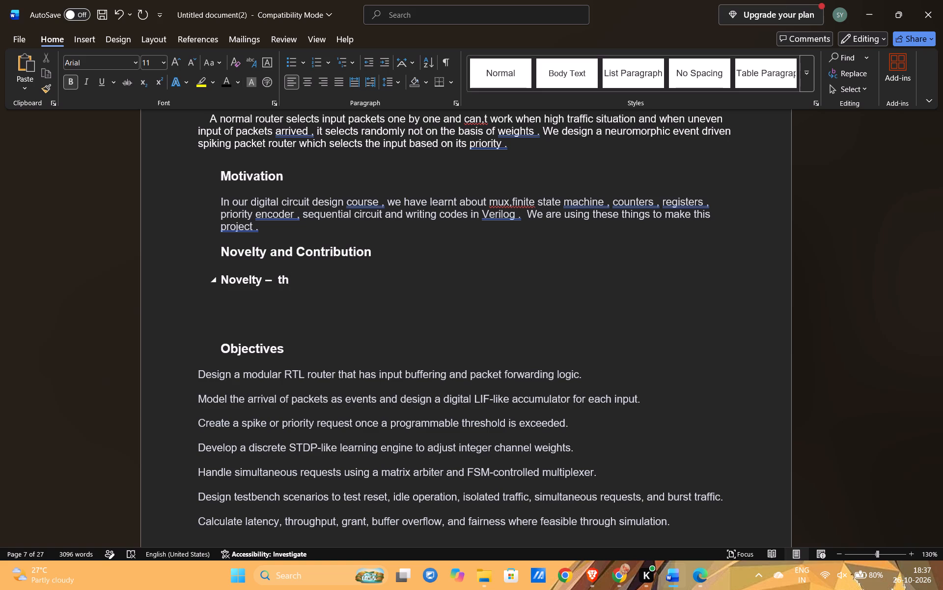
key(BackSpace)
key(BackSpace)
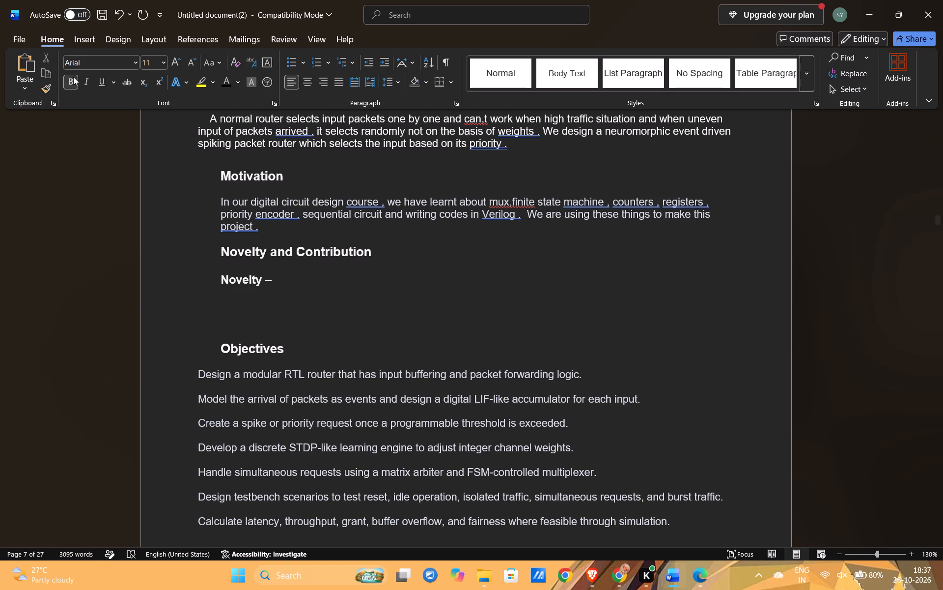
Turn off bold for the text following the Novelty label, checking it with trial letters and removing them.
click(67, 79)
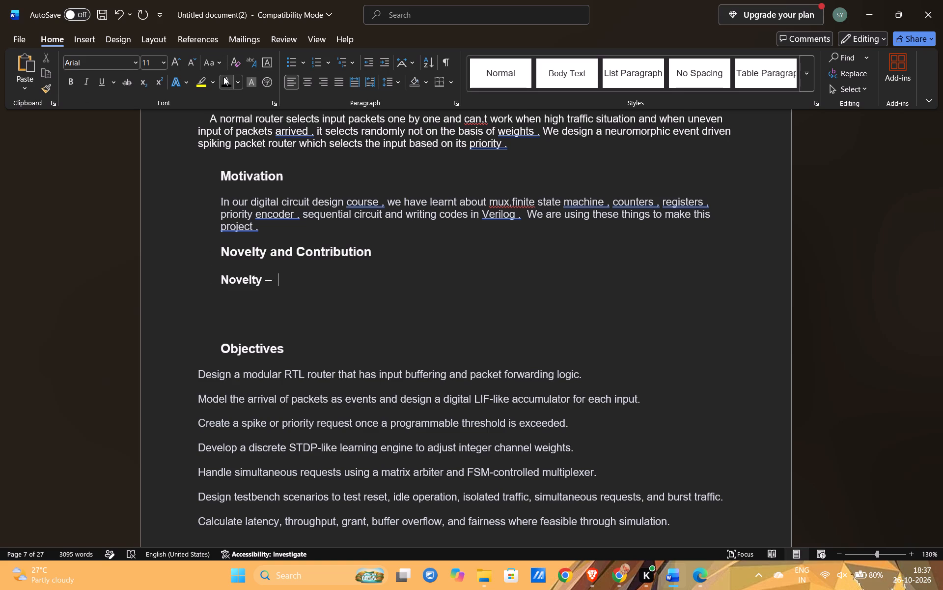
click(223, 76)
text(hjklk)
key(BackSpace)
key(BackSpace)
key(BackSpace)
key(BackSpace)
key(BackSpace)
Write "Event based activity tracking ," in regular weight after the Novelty label.
key(e)
text(vent)
key(space)
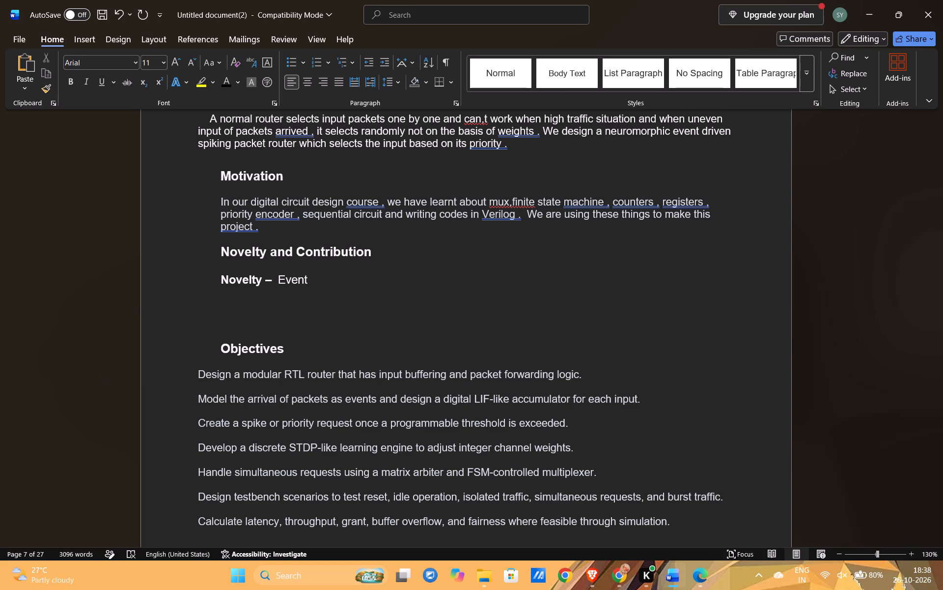
text(based)
key(space)
text(activity tracking)
key(space)
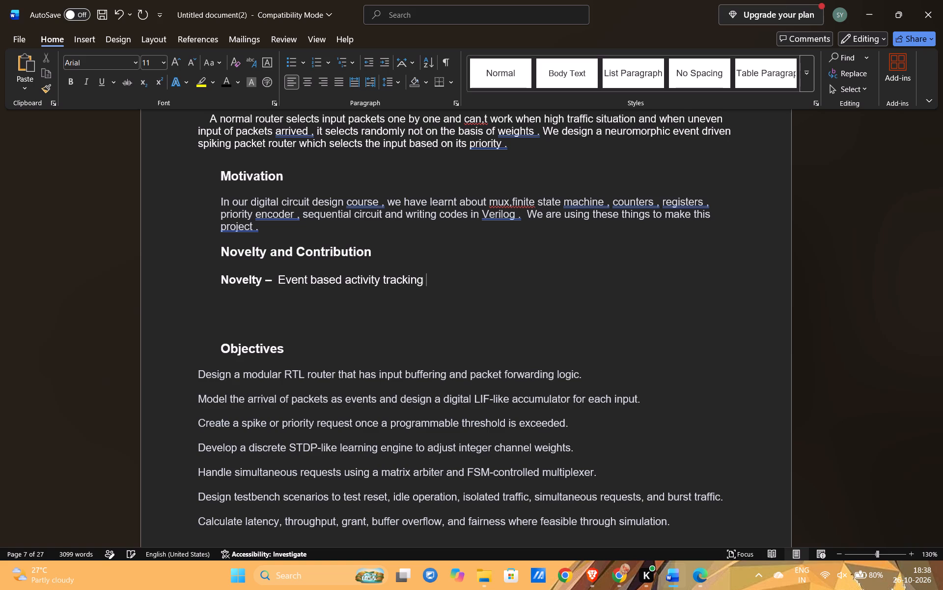
text(,)
key(space)
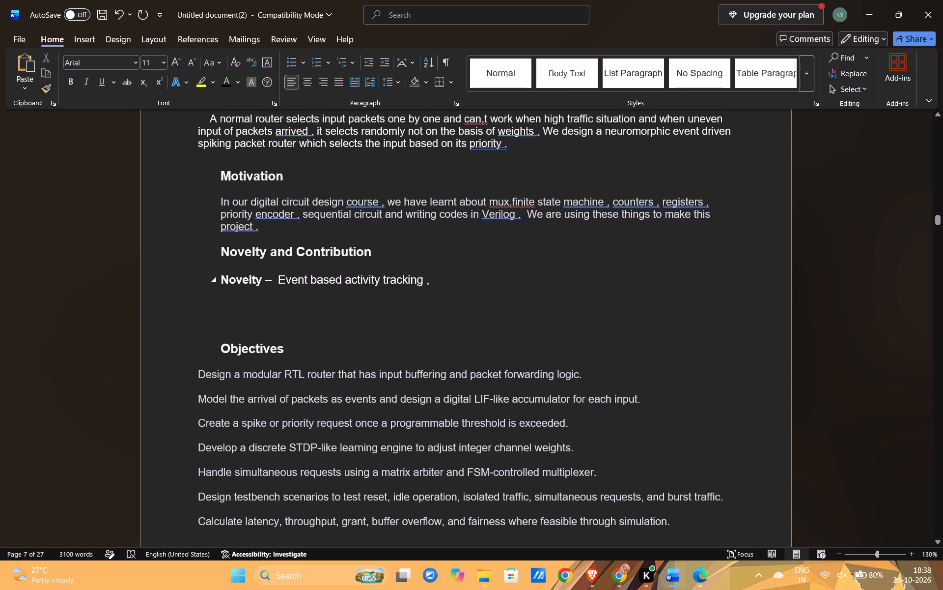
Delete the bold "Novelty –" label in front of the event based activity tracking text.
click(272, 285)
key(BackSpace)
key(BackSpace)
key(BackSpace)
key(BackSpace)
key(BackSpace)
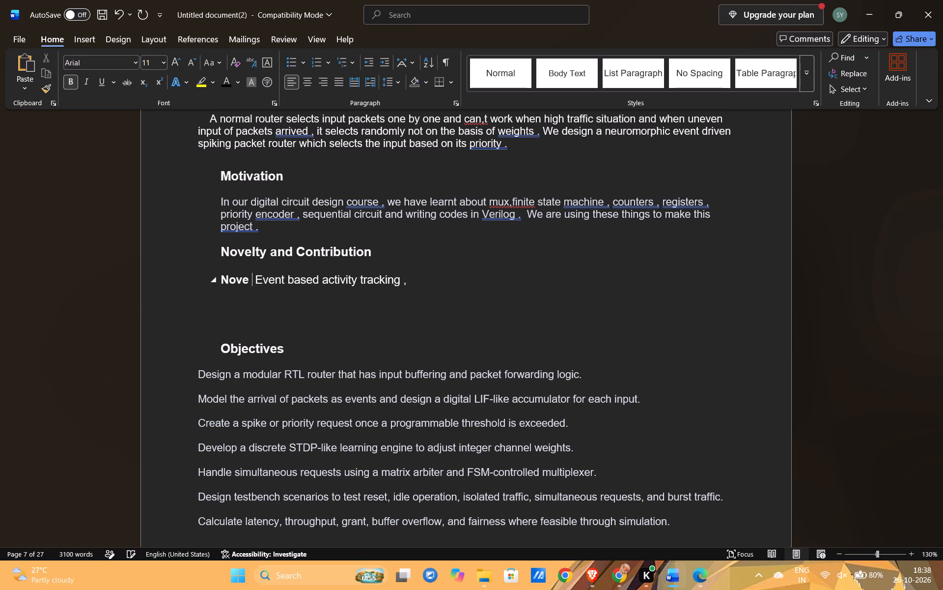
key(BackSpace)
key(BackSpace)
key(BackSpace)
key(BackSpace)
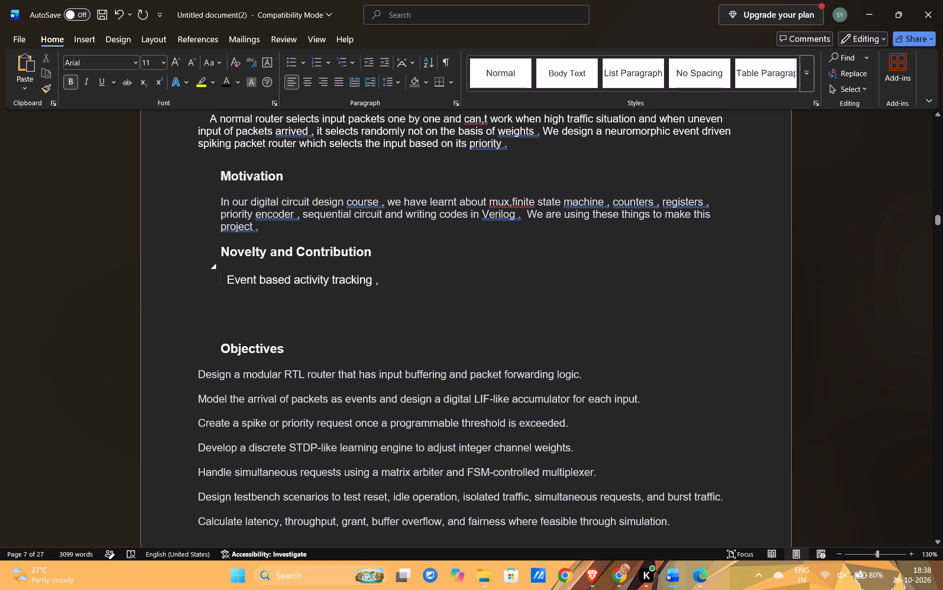
Replace the comma after "Event based activity tracking" with a colon.
click(384, 283)
key(BackSpace)
key(BackSpace)
text(:)
key(space)
Begin the description after "Event based activity tracking :" with the words "Packet arrivals".
text(ackerr)
key(BackSpace)
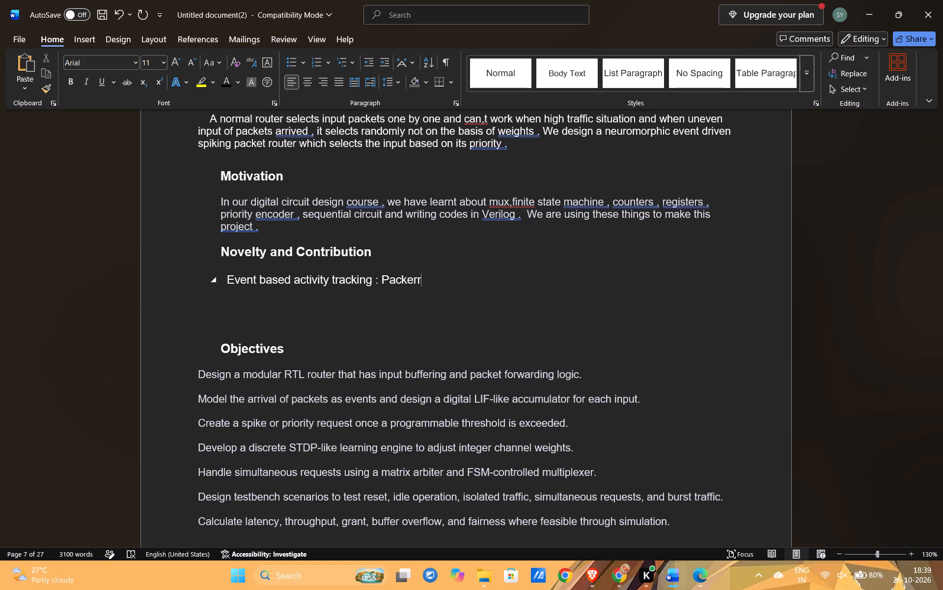
text(t)
key(space)
key(BackSpace)
key(BackSpace)
key(BackSpace)
key(t)
key(space)
text(arrivals)
key(space)
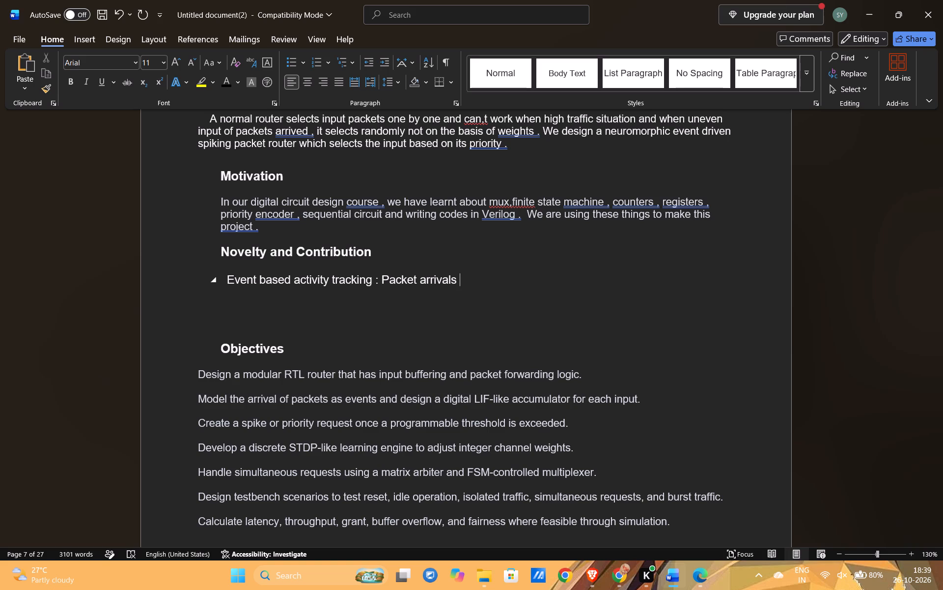
Complete the event based activity tracking sentence with "update the internal state of each input .".
text(update the)
key(space)
text(interna)
key(l)
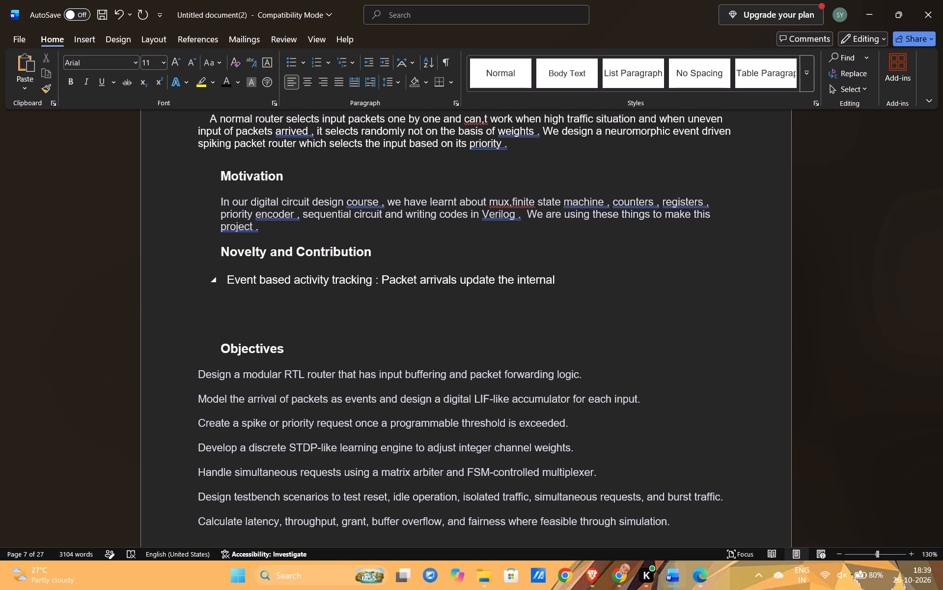
key(space)
text(state)
key(space)
text(of eac)
text(h)
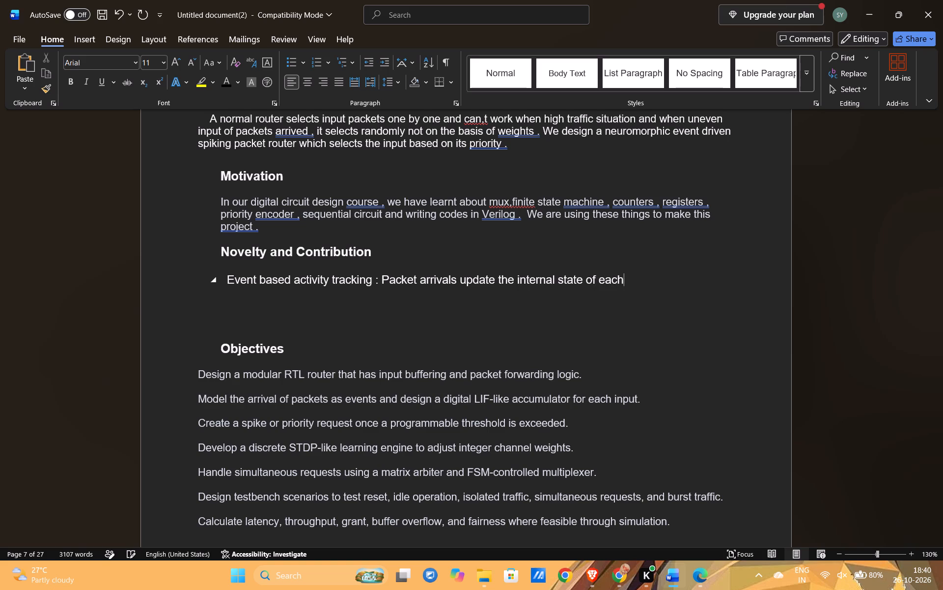
key(space)
text(input .)
Add a new line reading "Neuron inspired processing :" below the event based activity tracking line.
key(Return)
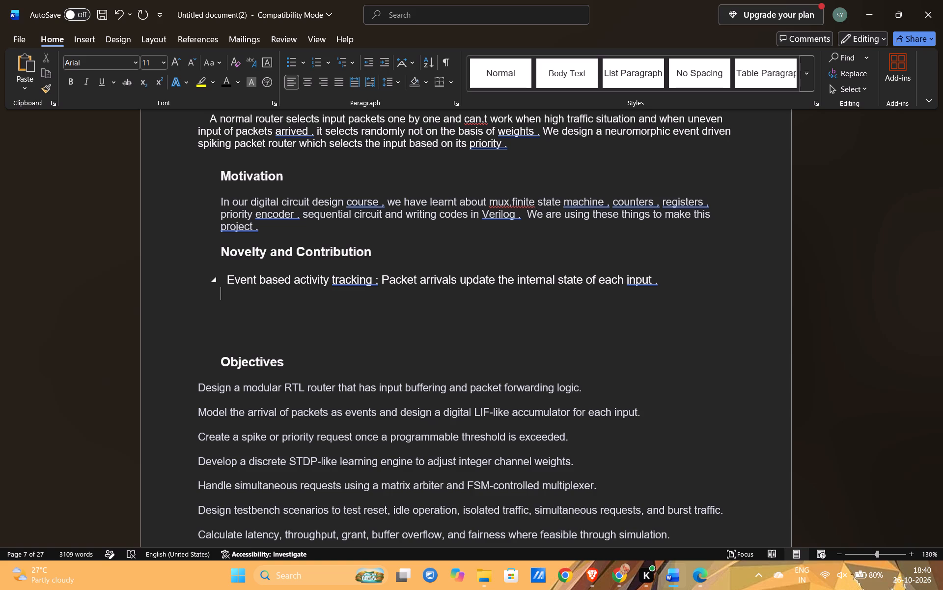
text(euron)
key(space)
text(inspired processing)
key(space)
text(:)
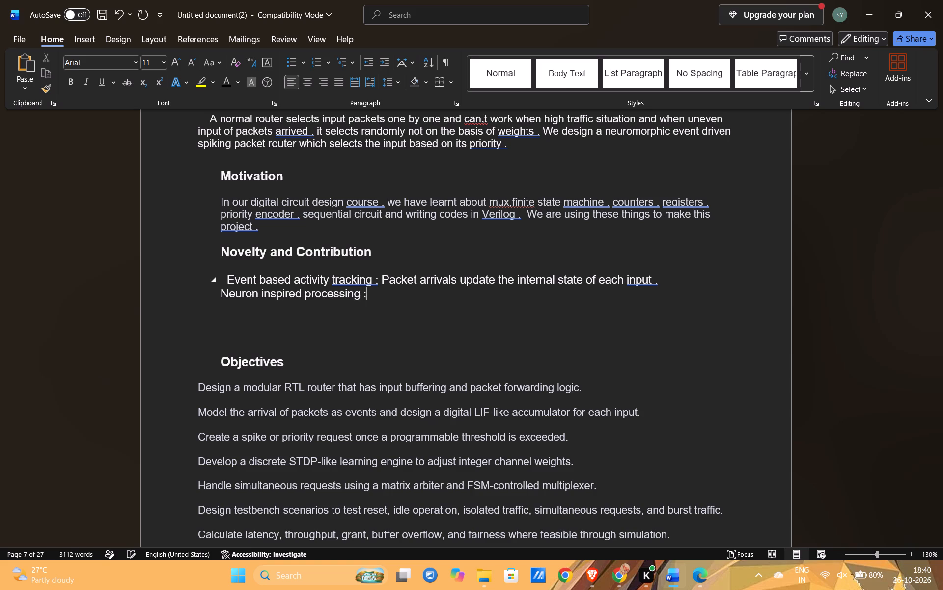
key(space)
Indent the "Neuron inspired processing" line by two spaces to align it with the line above.
click(220, 291)
key(space)
key(space)
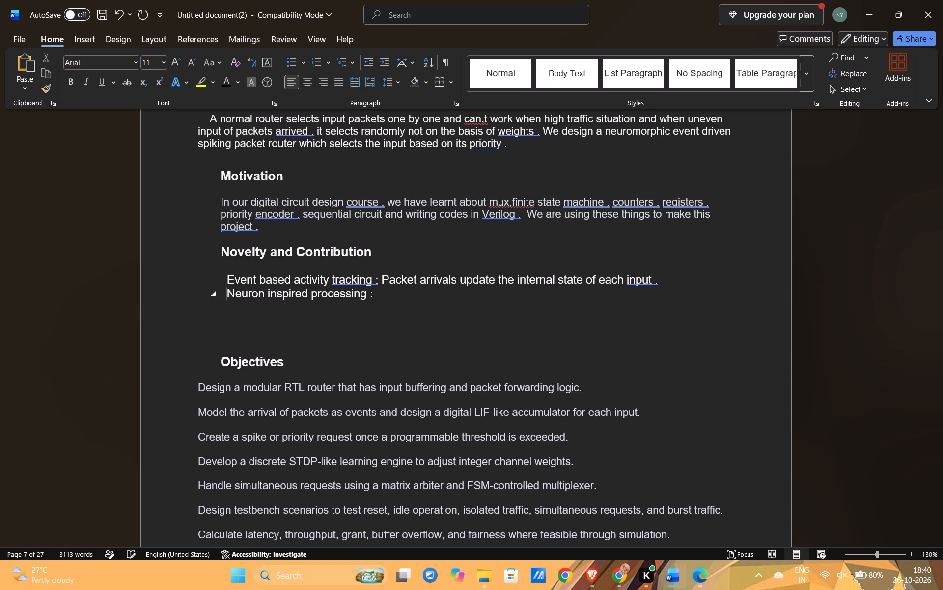
Begin the description after "Neuron inspired processing :" with "A digital LIF model generates".
click(379, 291)
key(space)
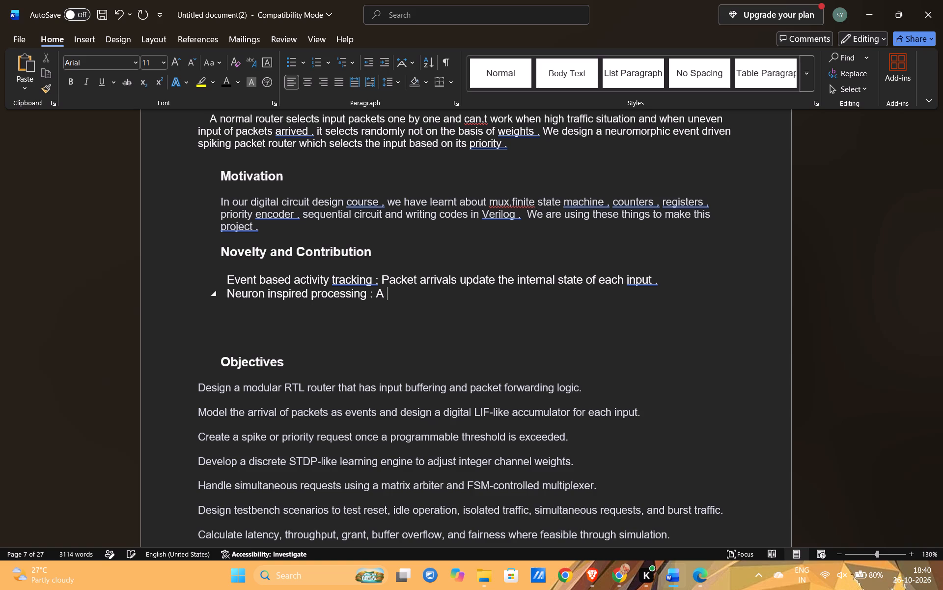
text(digita)
key(l)
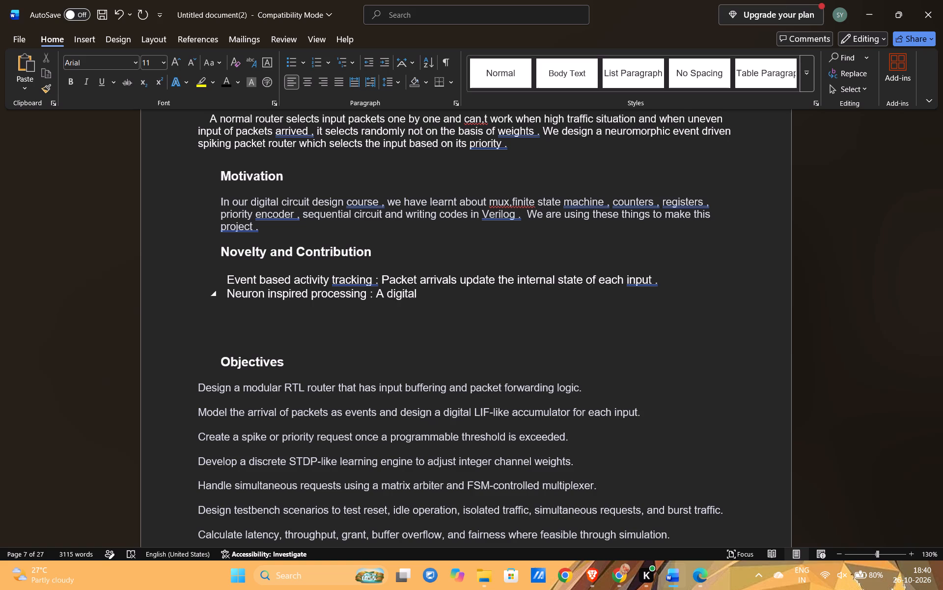
key(space)
text(model)
key(space)
text(generatyes)
key(BackSpace)
key(BackSpace)
key(BackSpace)
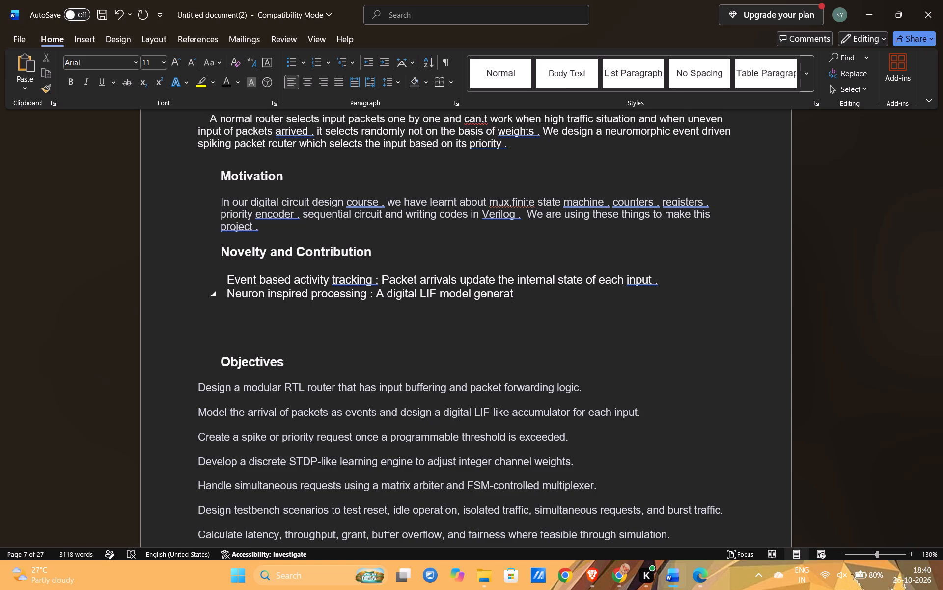
text(es)
key(space)
Complete the neuron inspired processing sentence with "spikes based on accumulated activity .".
text(spikes based)
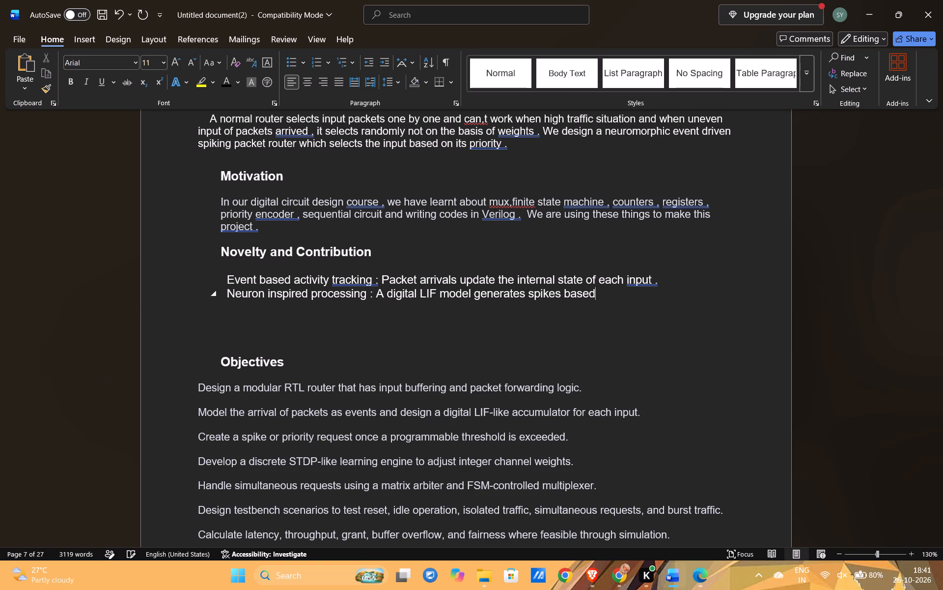
key(space)
text(on)
key(space)
key(a)
text(ccum)
text(ulated)
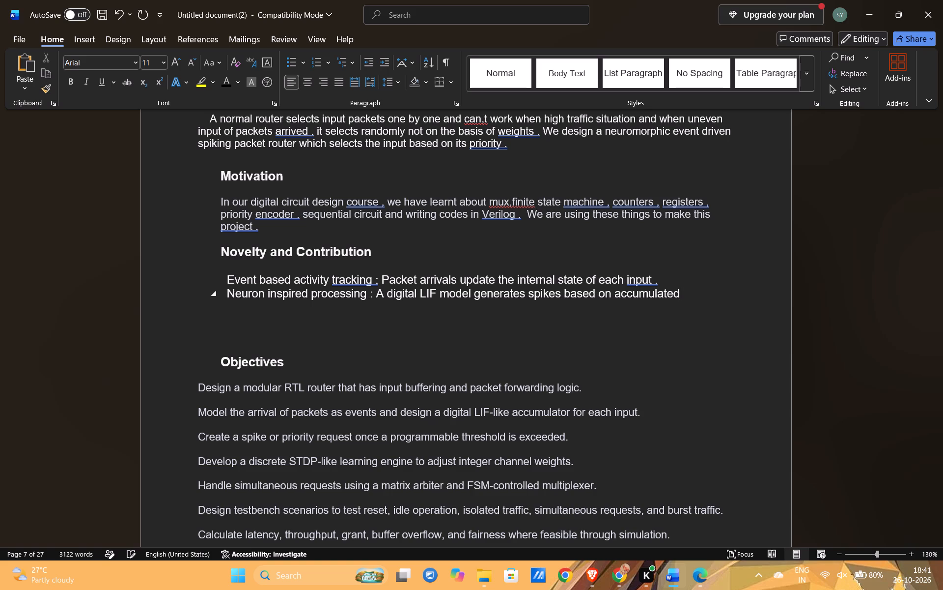
key(space)
text(activity .)
Add a new line, indented by two spaces, reading "Activity based priority updates :" below the neuron inspired processing line.
key(Return)
key(space)
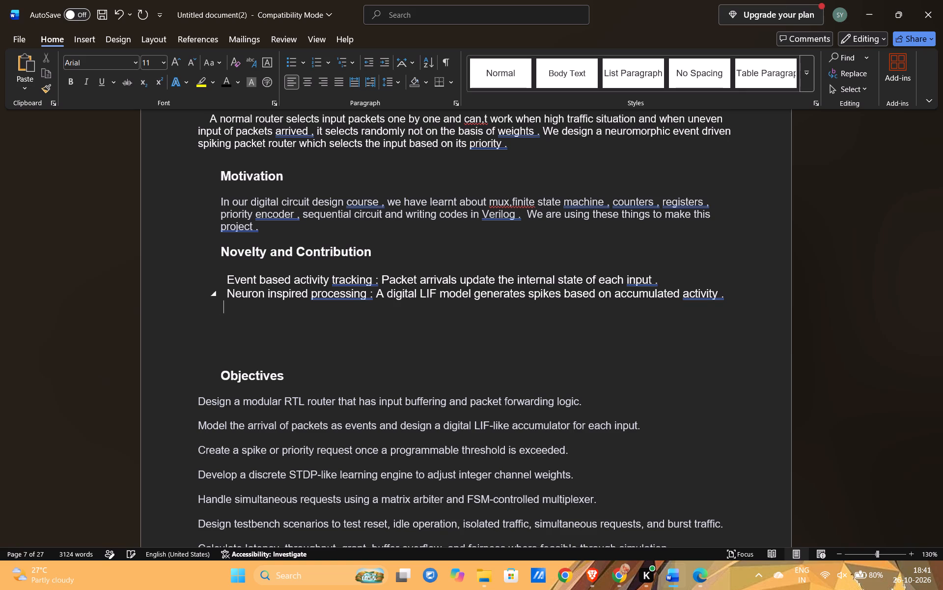
key(space)
key(space)
key(BackSpace)
key(a)
text(ctivity)
key(space)
text(based priority u)
text(pdates)
key(space)
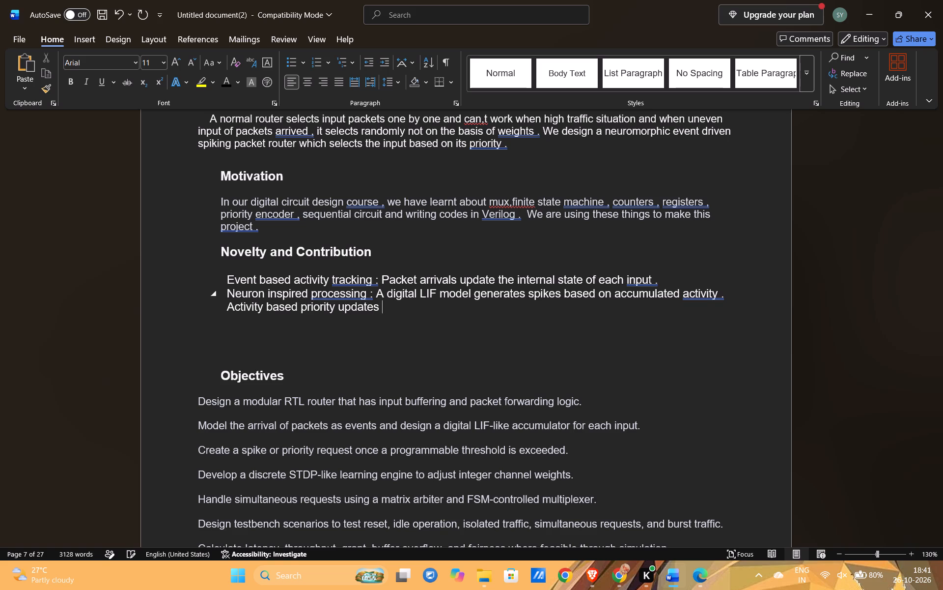
text(:)
Begin the description after "Activity based priority updates :" with "An STDP engine".
key(space)
key(s)
text(gine)
key(space)
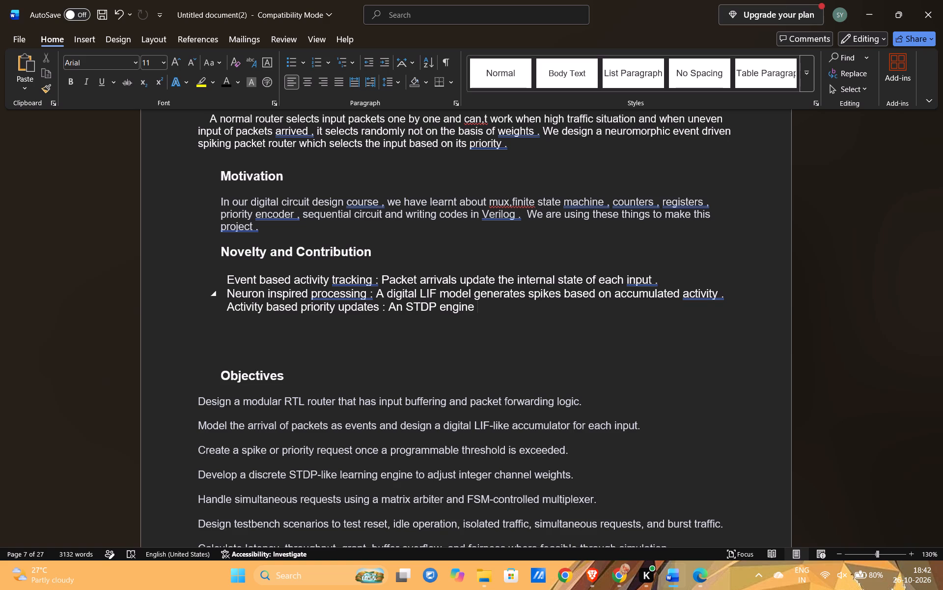
Replace the word "engine" after "An STDP" with "inspired" in the activity based priority updates line.
key(BackSpace)
key(BackSpace)
key(BackSpace)
key(BackSpace)
key(BackSpace)
key(BackSpace)
key(BackSpace)
text(inspired)
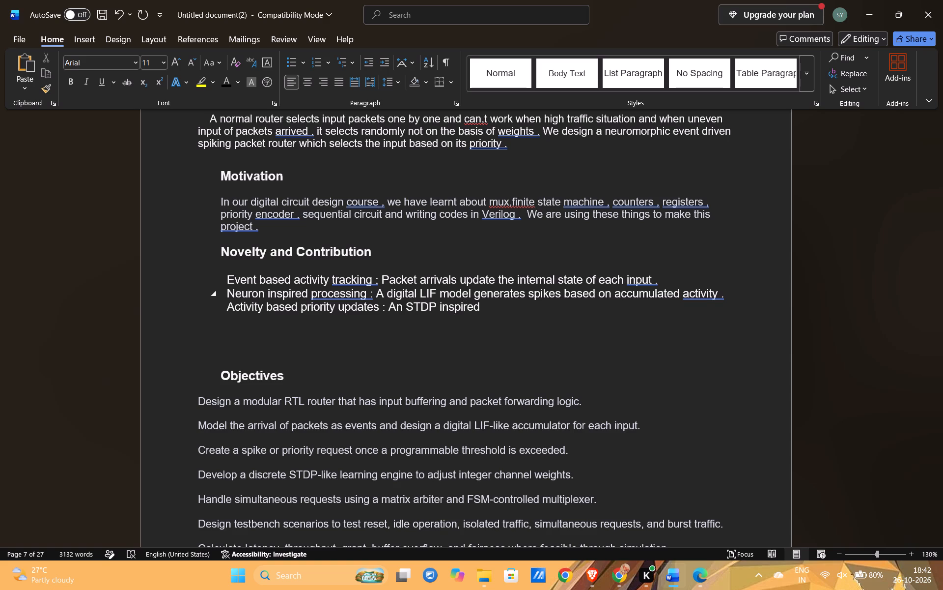
Complete the activity based priority updates sentence after "An STDP inspired" with "engine changes the input weights .".
key(space)
text(engine)
key(space)
text(ch)
text(ange)
text(s the input)
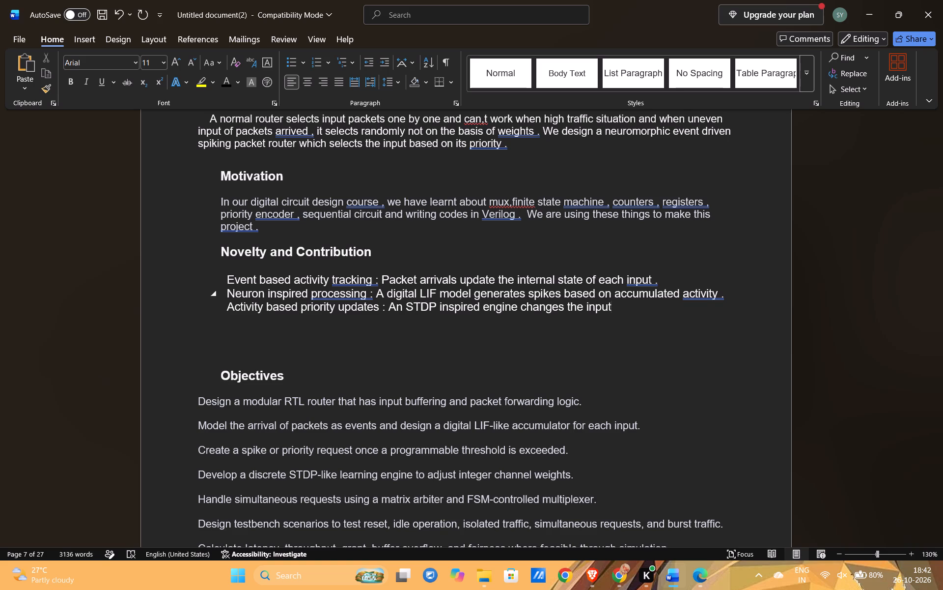
key(space)
text(w)
text(eights)
key(space)
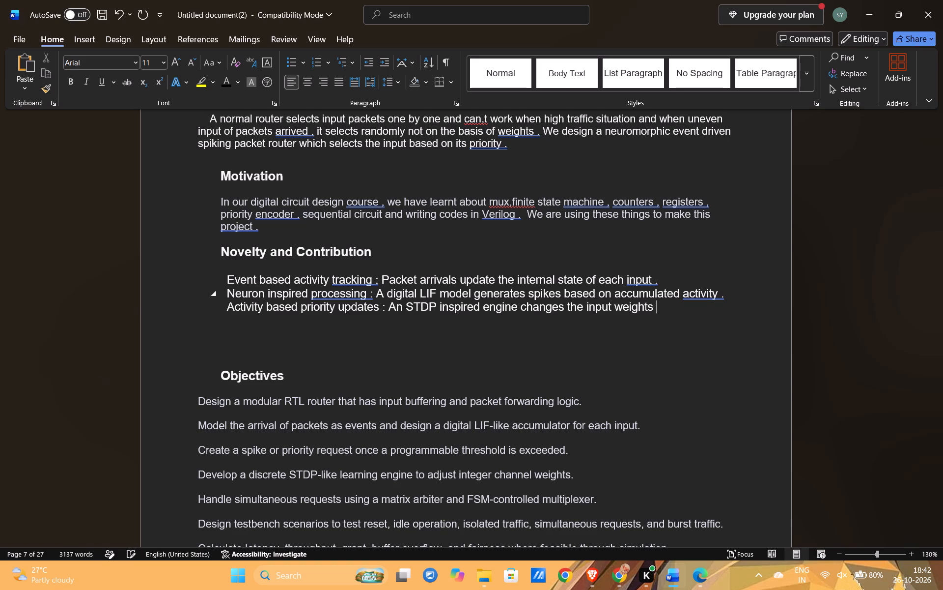
text(.)
key(space)
Add a new line reading "Integrated based priority updates :" below the activity based priority updates line.
key(Return)
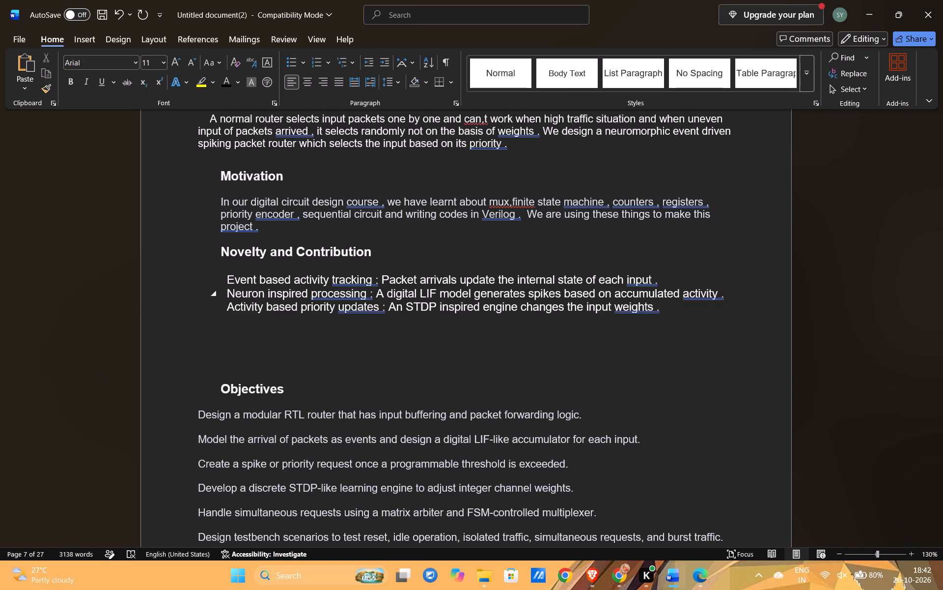
key(space)
text(based)
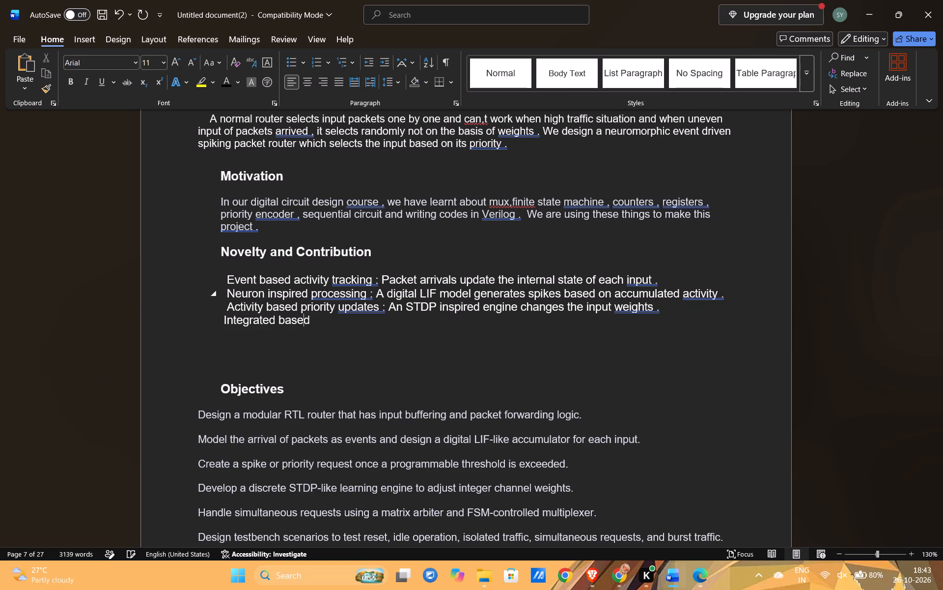
key(space)
text(priority)
key(space)
text(updates)
key(space)
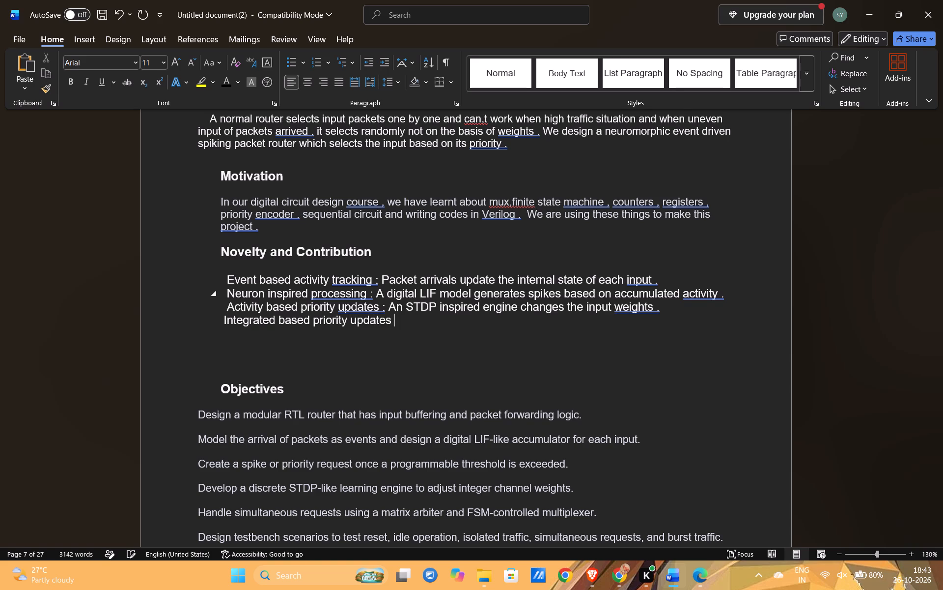
text(:)
key(space)
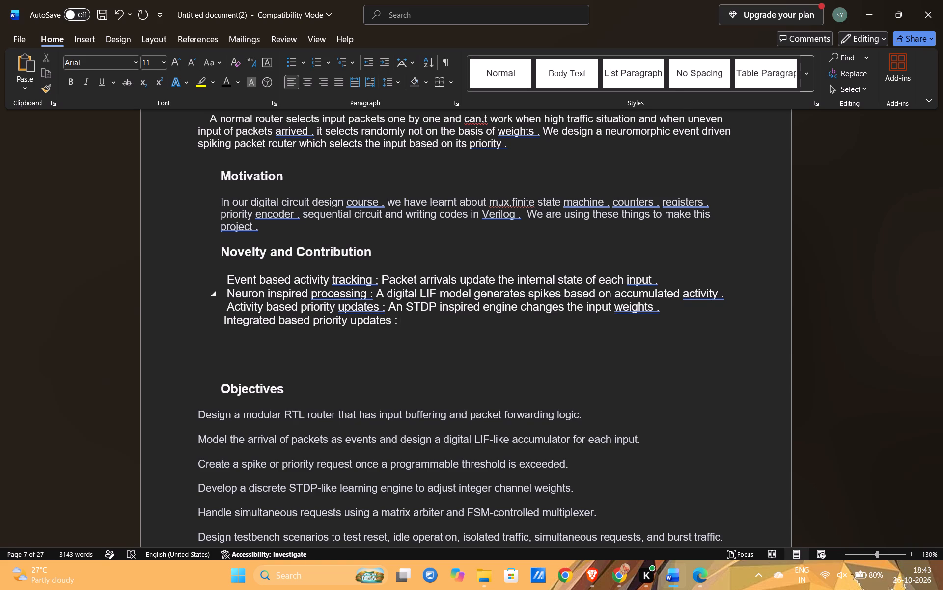
Begin the description after "Integrated based priority updates :" with "Arbitration and fsm controlled forwarding".
key(a)
key(r)
text(bitration)
key(space)
text(and)
key(space)
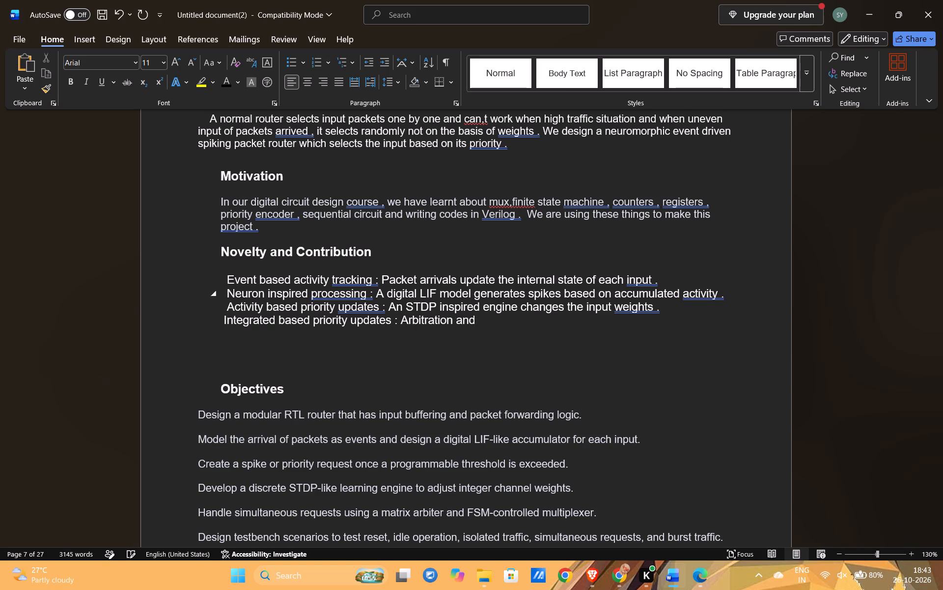
text(fs)
key(m)
key(space)
text(controlled)
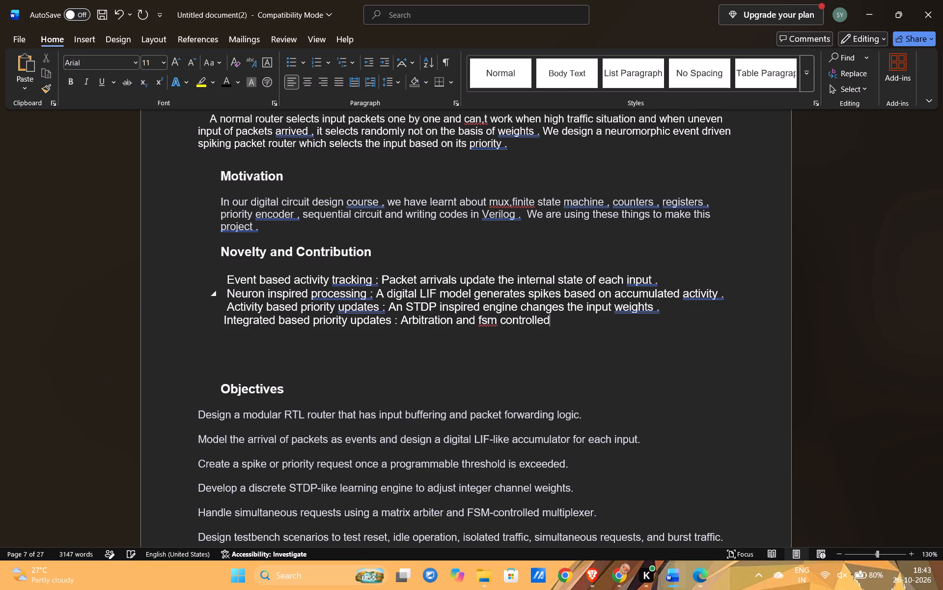
key(space)
text(forwardfing)
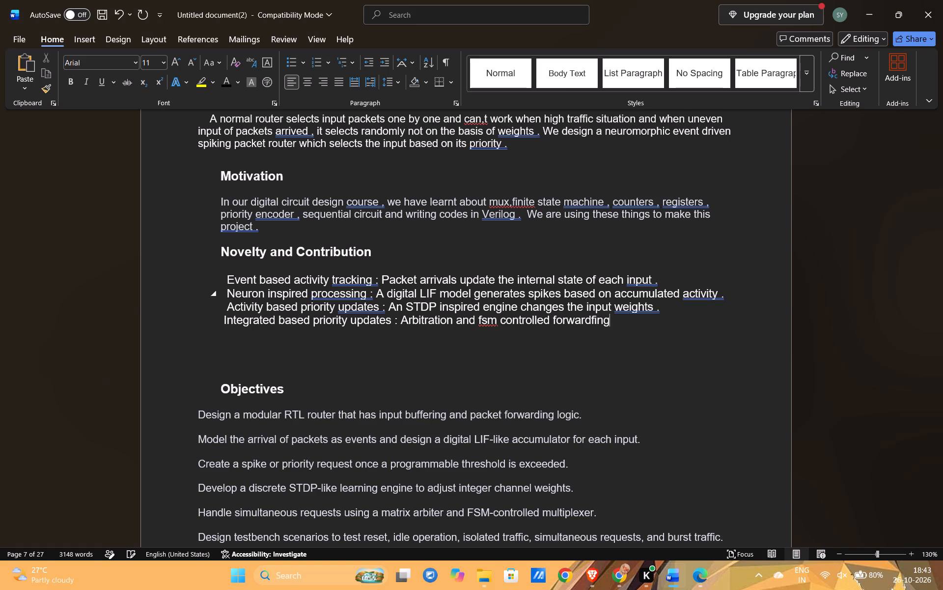
key(space)
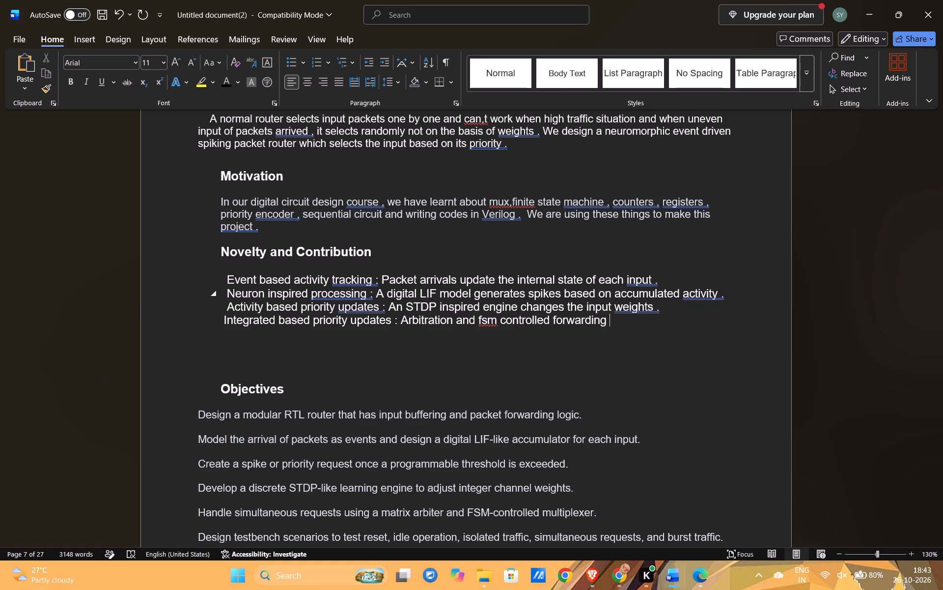
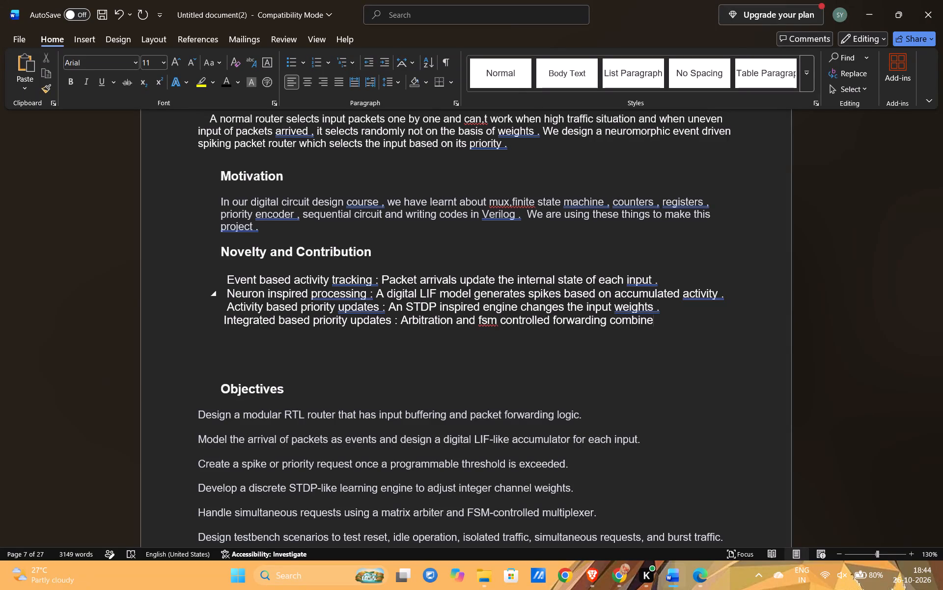
Complete the integrated based priority updates sentence after "combine" with "these signals to select and transmit packets .".
key(space)
text(these)
key(space)
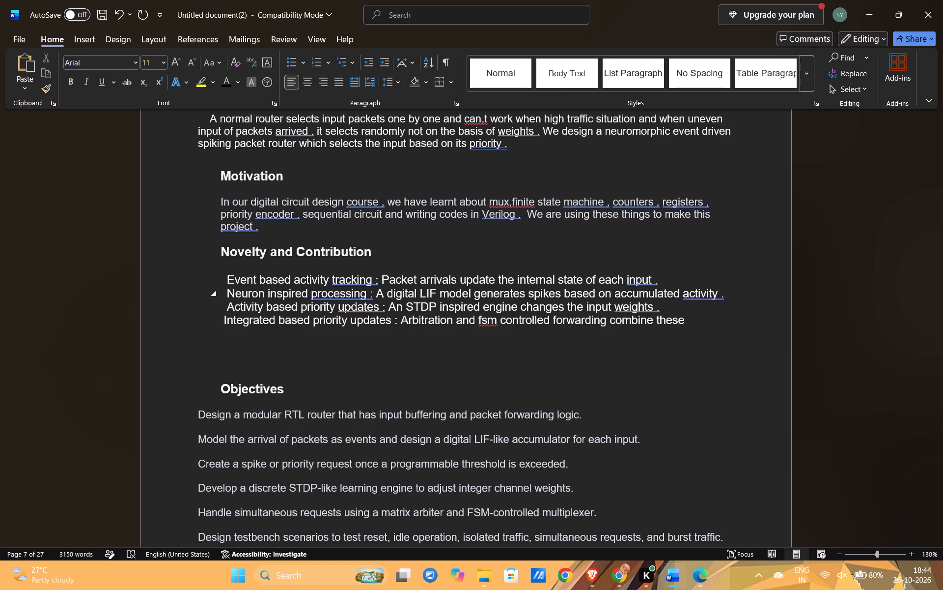
text(signals)
key(space)
text(to selec)
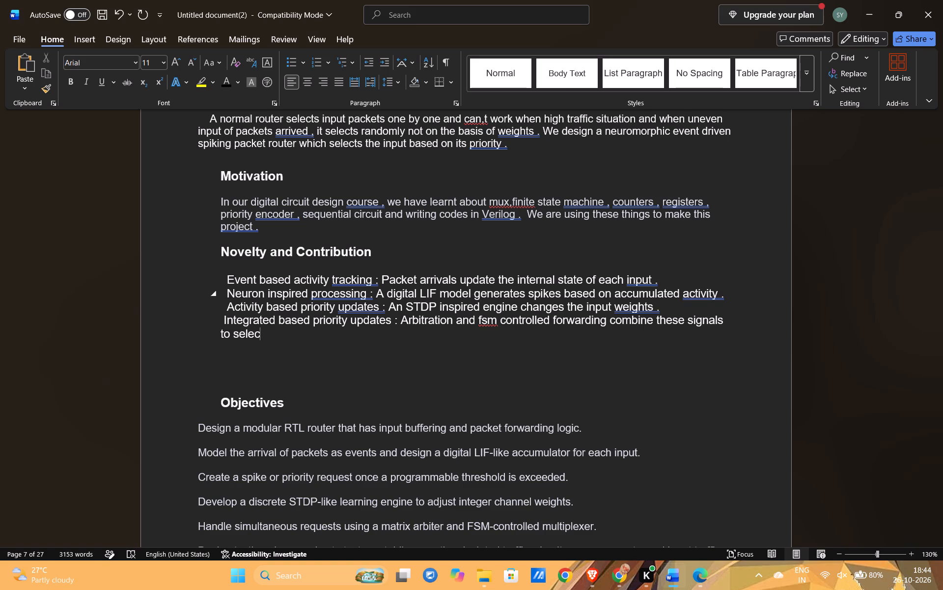
text(t and transmit)
key(space)
text(packet)
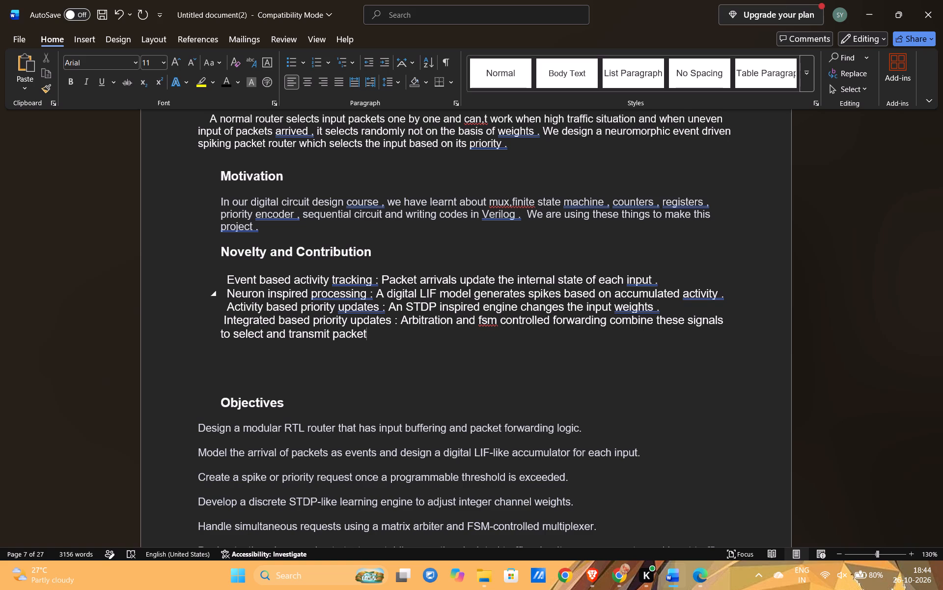
text(s .)
key(space)
Set the font size of the paragraph under the Motivation heading to 11.
drag(372, 280, 243, 282)
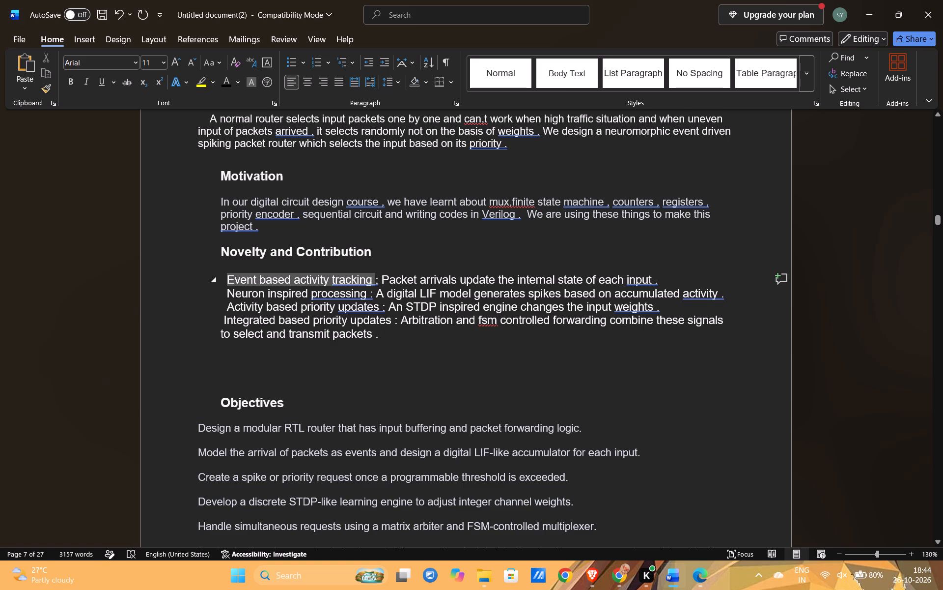
drag(243, 282, 237, 279)
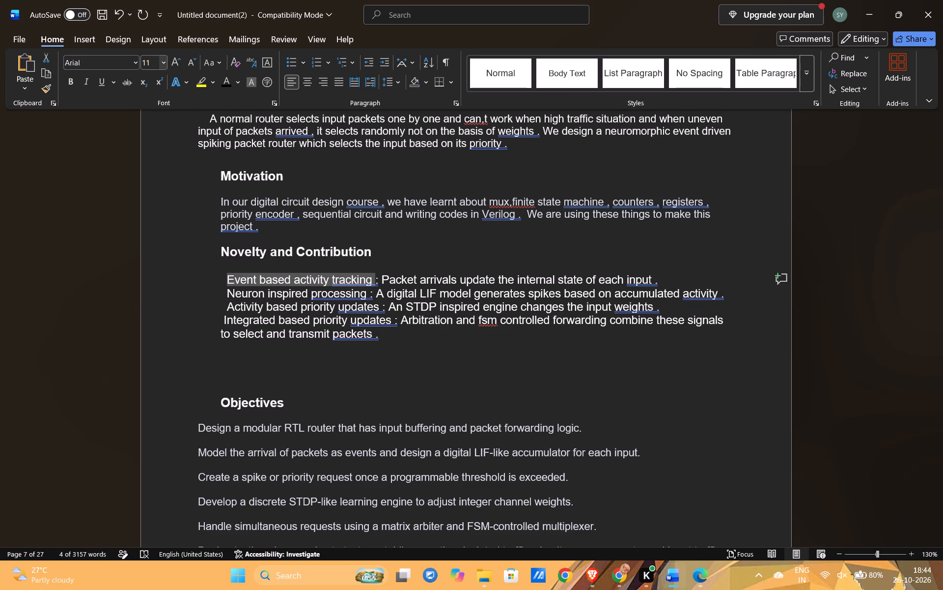
click(394, 241)
click(296, 176)
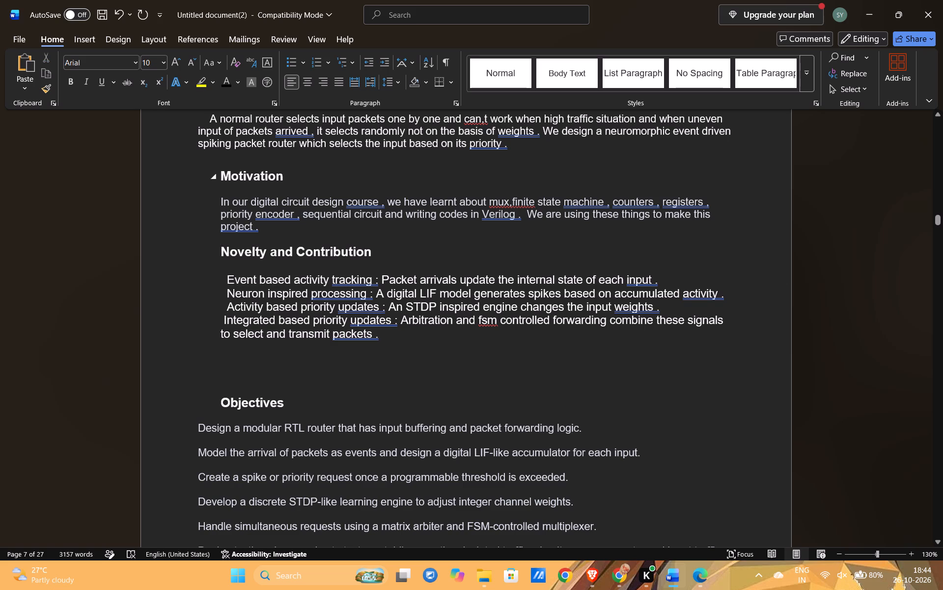
drag(291, 176, 189, 177)
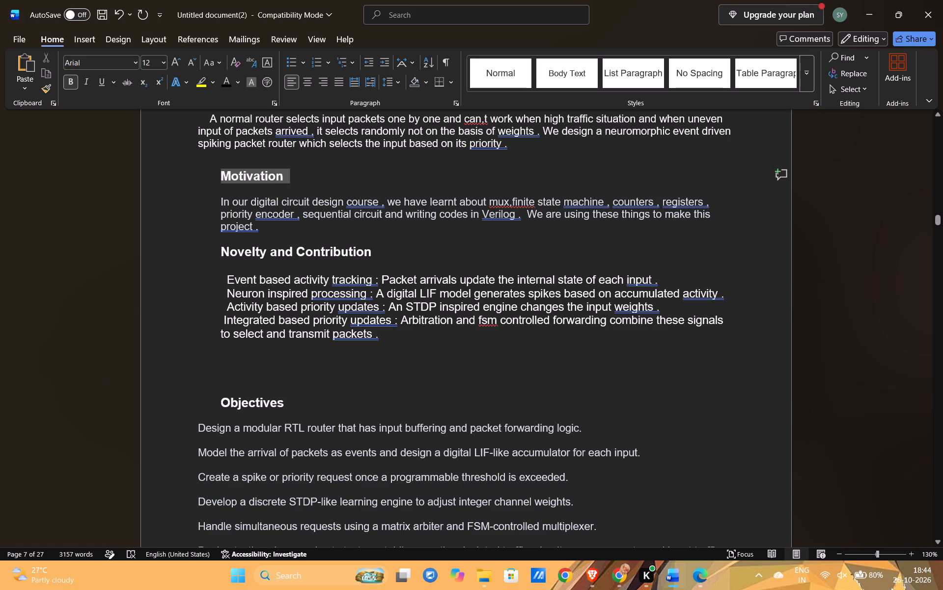
drag(189, 177, 188, 177)
click(264, 234)
drag(263, 232, 225, 206)
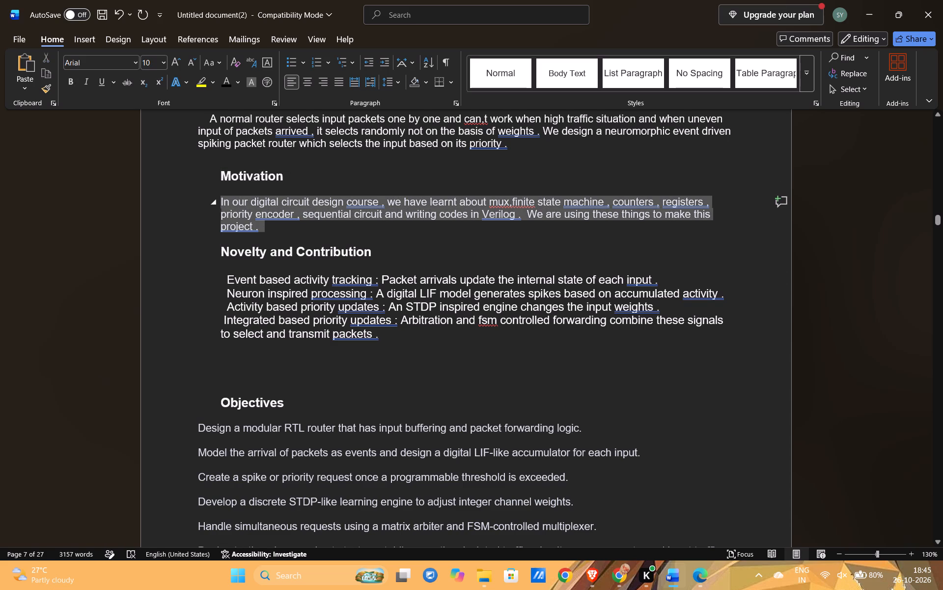
drag(225, 206, 220, 201)
click(164, 62)
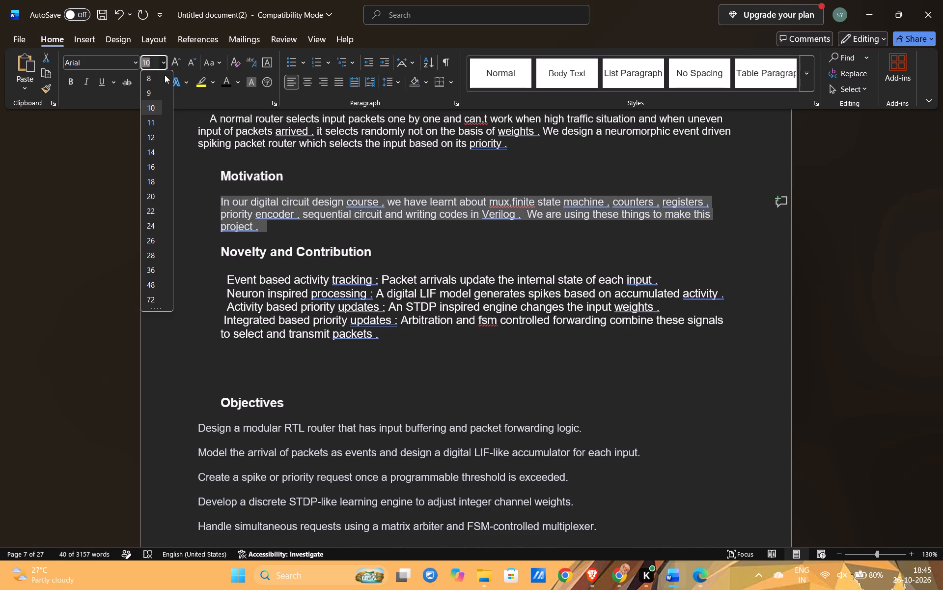
click(147, 121)
click(416, 231)
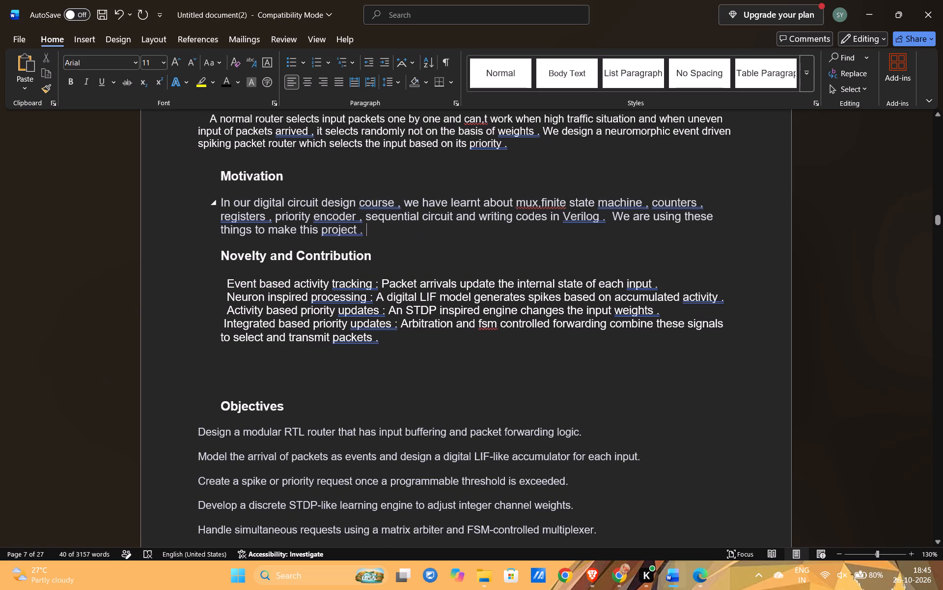
Insert a blank line after each of the first three points under Novelty and Contribution to separate the four points.
click(432, 380)
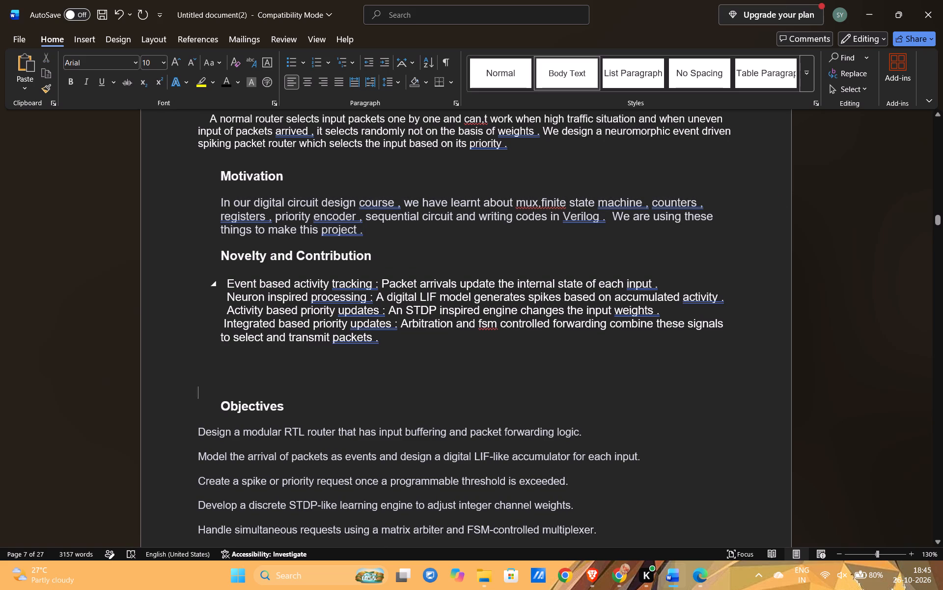
click(664, 284)
key(Return)
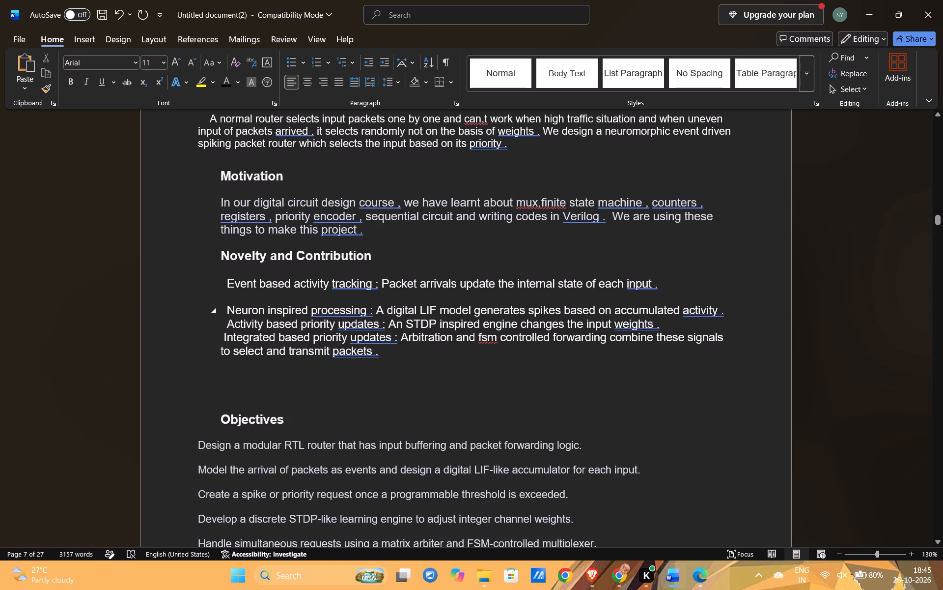
click(734, 314)
key(Return)
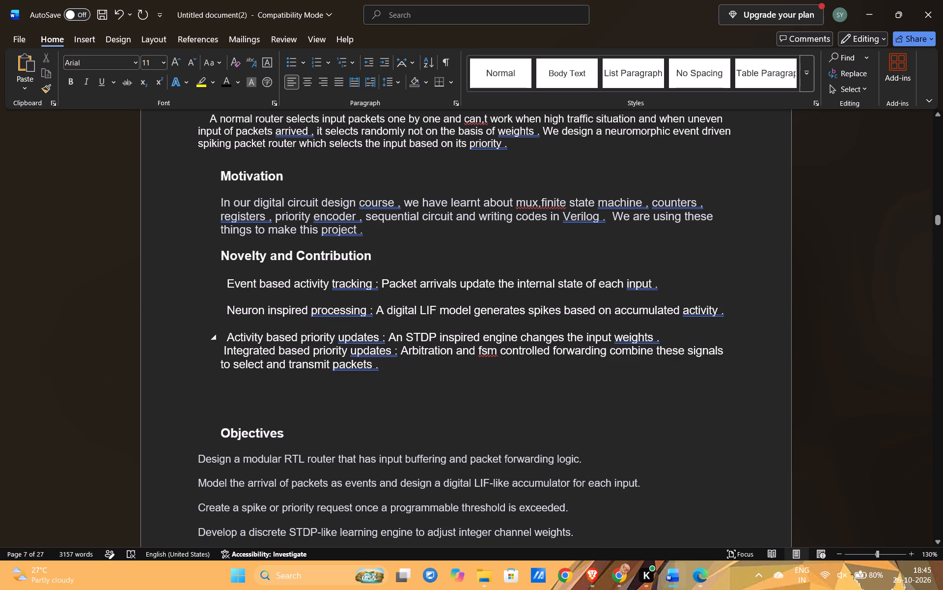
click(659, 340)
key(Return)
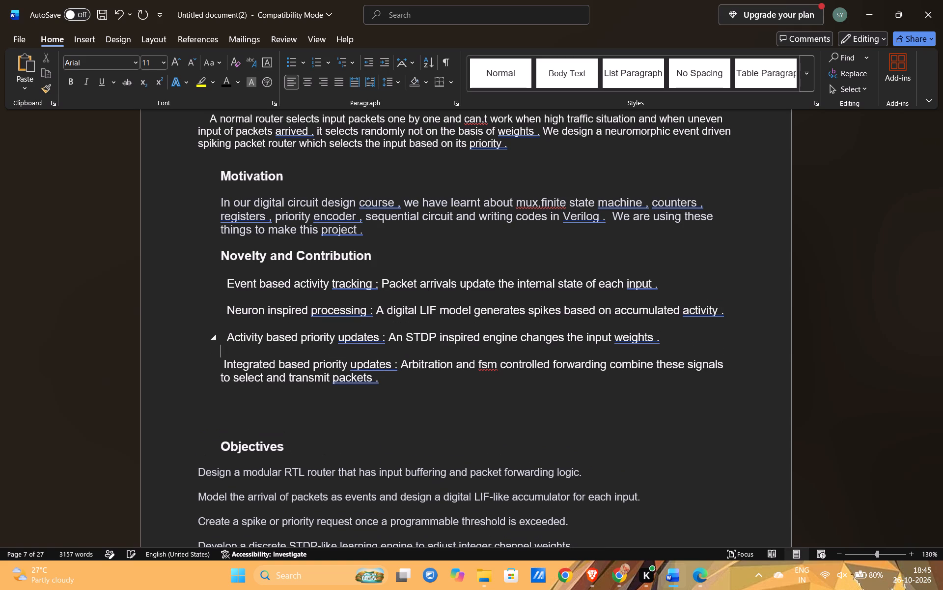
click(469, 418)
scroll(474, 234, down, 1)
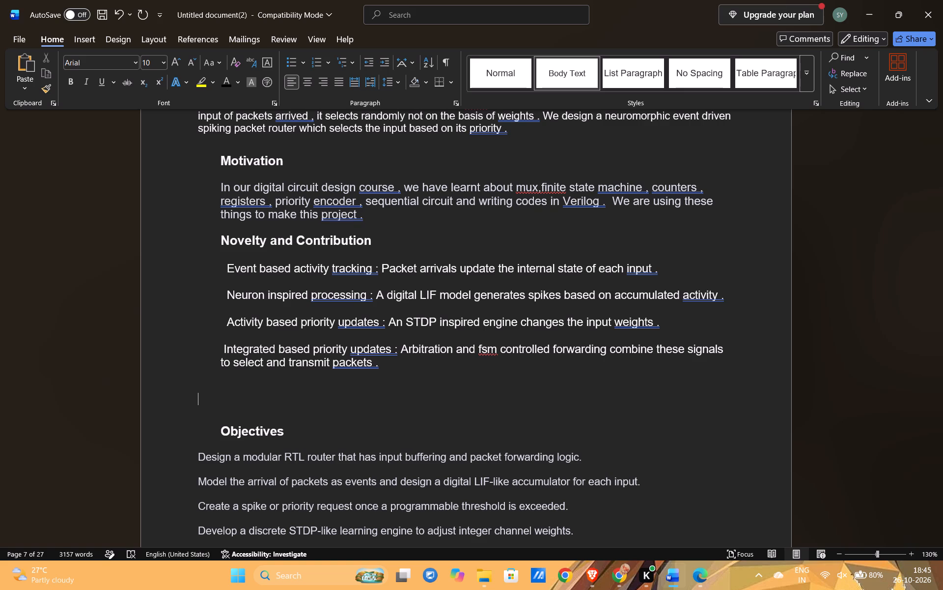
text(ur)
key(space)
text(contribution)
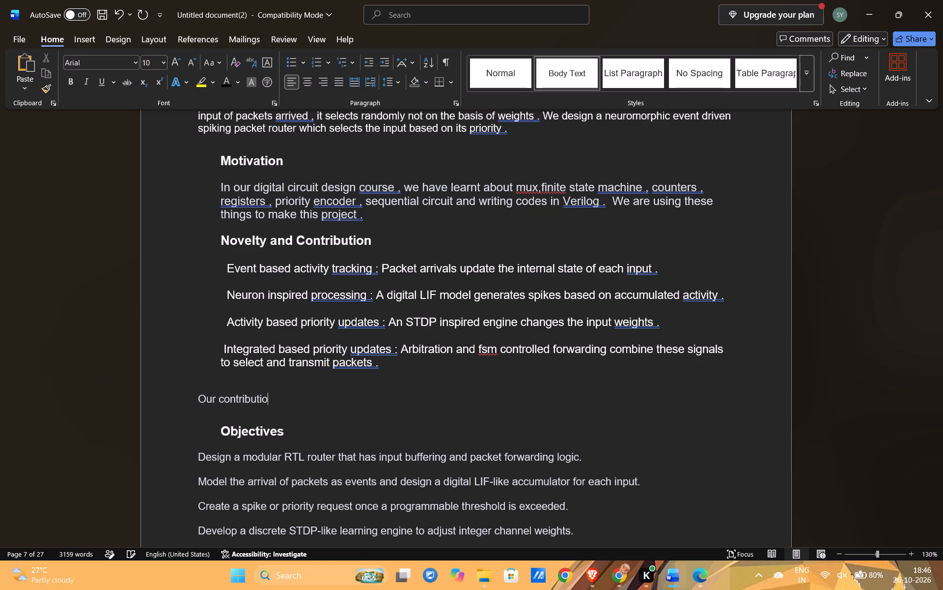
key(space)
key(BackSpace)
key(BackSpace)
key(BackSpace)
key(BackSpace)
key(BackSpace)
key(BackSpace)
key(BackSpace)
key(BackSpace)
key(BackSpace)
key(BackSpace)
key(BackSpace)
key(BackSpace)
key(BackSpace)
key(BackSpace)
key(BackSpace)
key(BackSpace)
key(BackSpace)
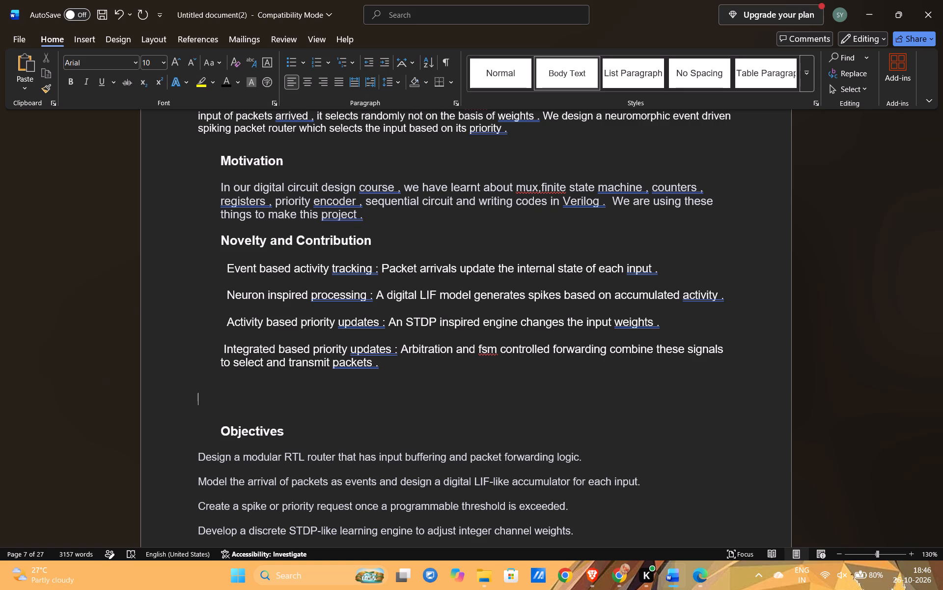
Start a slightly indented line above the Objectives heading reading "Contribution : Implementation".
key(space)
key(space)
key(space)
text(XC)
key(BackSpace)
text(ontribution)
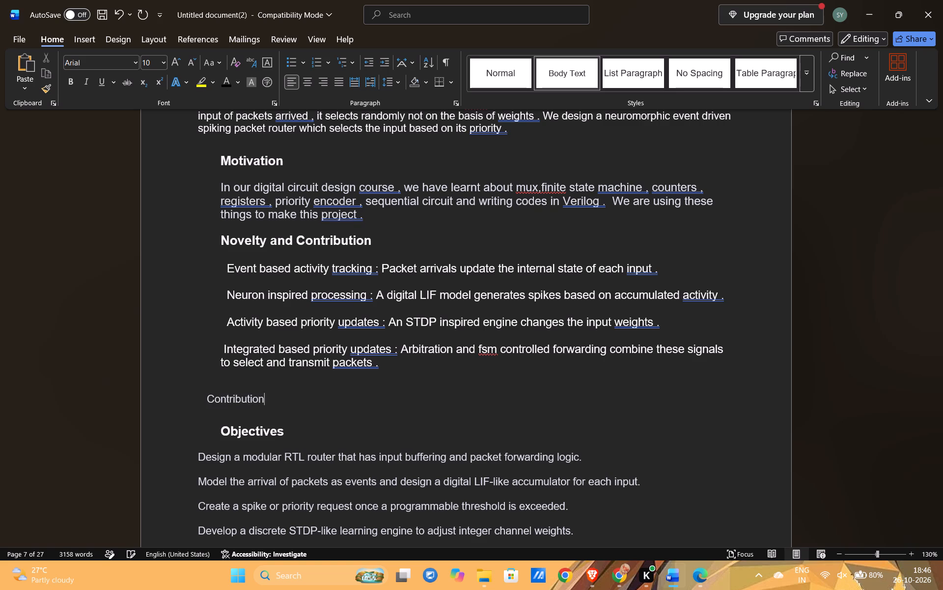
key(space)
text(:)
key(space)
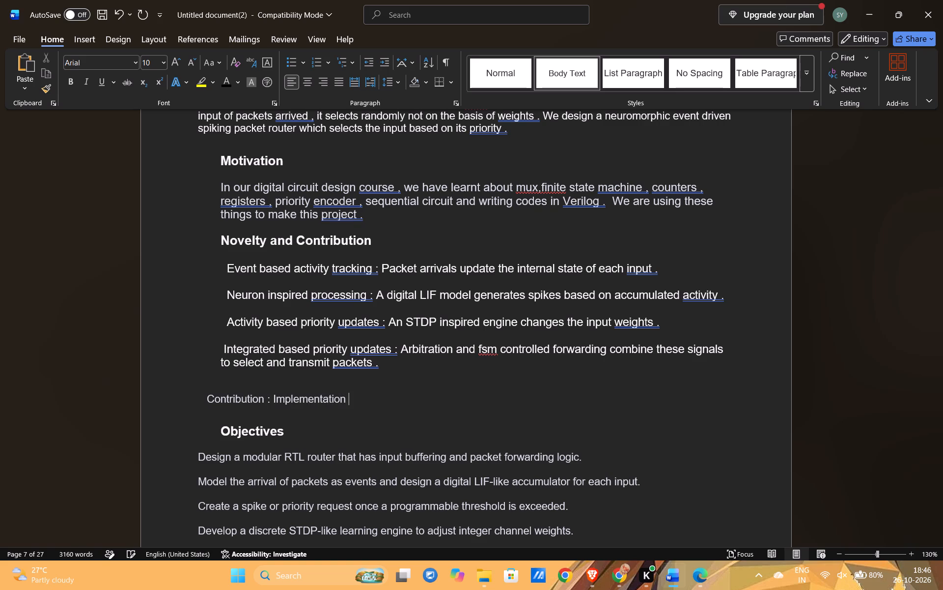
Complete the Contribution sentence after "Implementation" with "and simulation using testbench in Xilinx Vivado .".
text(and)
key(space)
text(simulation)
key(space)
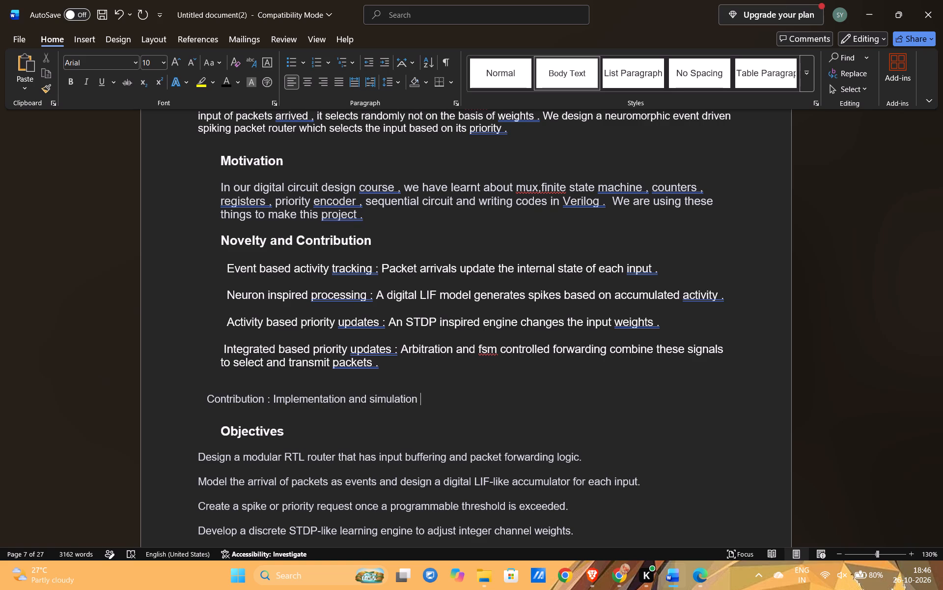
text(using)
key(space)
text(testbench)
key(space)
text(in)
key(space)
key(x)
text(ilinx)
key(space)
text(ivado)
key(space)
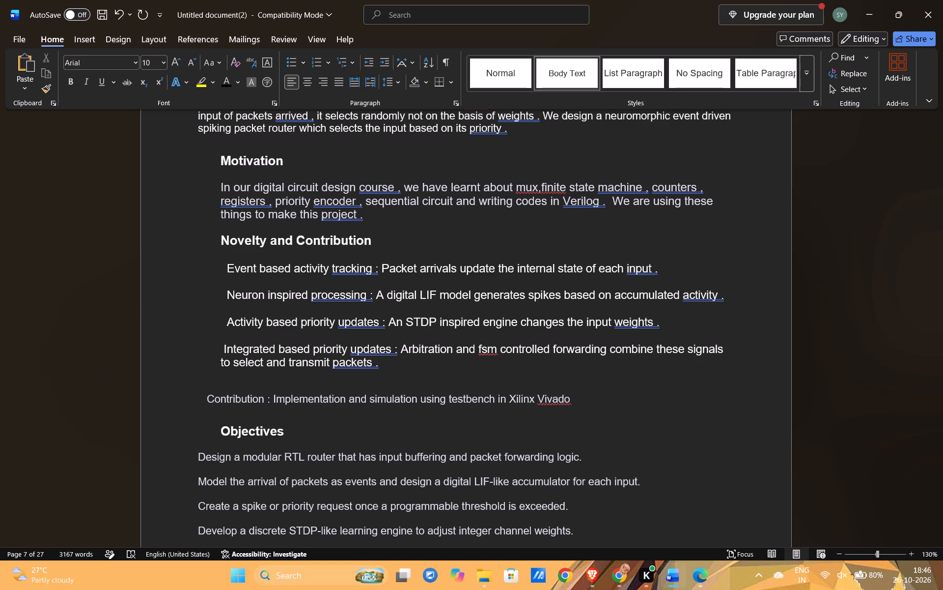
text(.)
key(space)
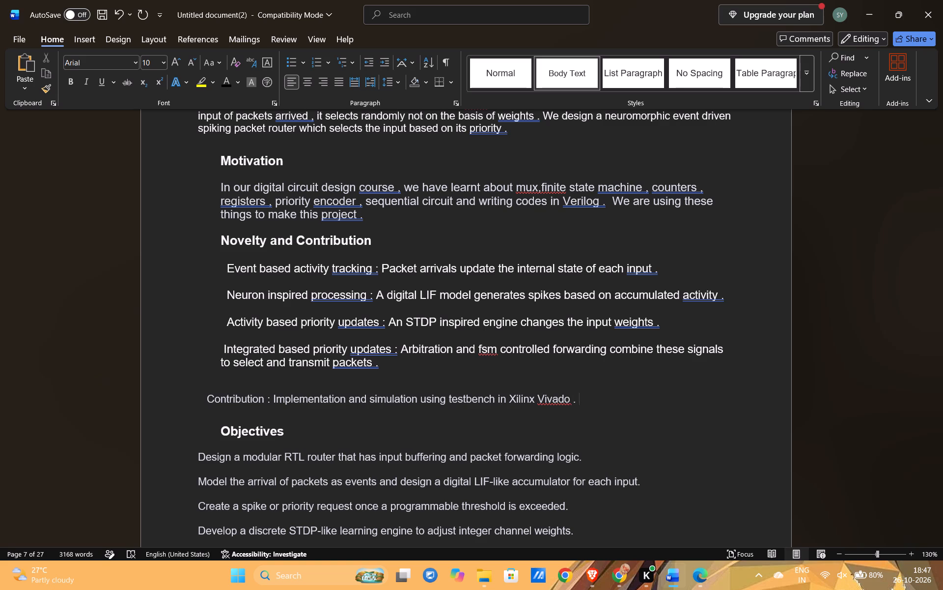
Append "We have implemented all seven different modules using counters , sequential circuits , registers , priority encoder ." to the Contribution text, plus a blank line.
key(w)
text(e have implements)
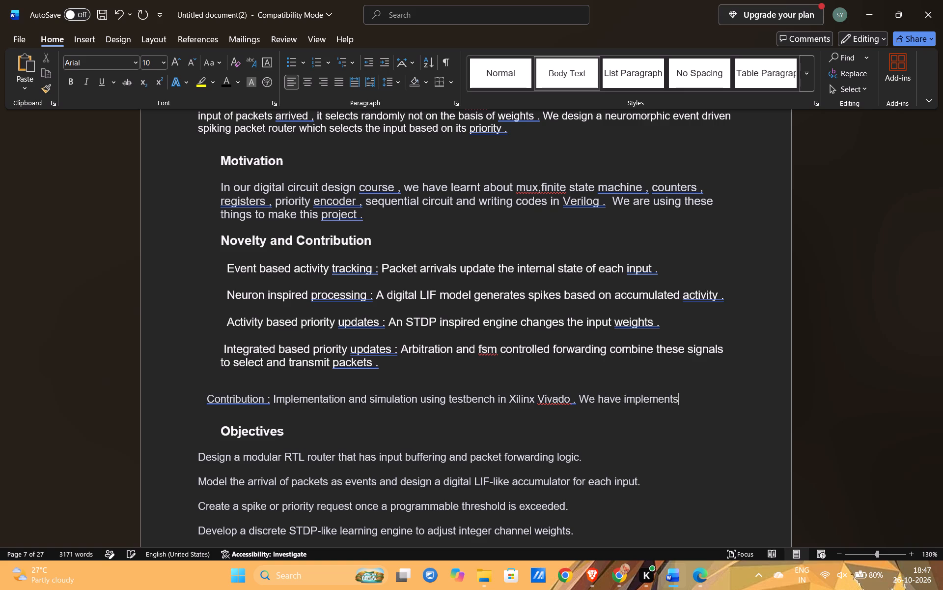
key(BackSpace)
text(ed a)
text(ll 7)
key(BackSpace)
text(seven different m)
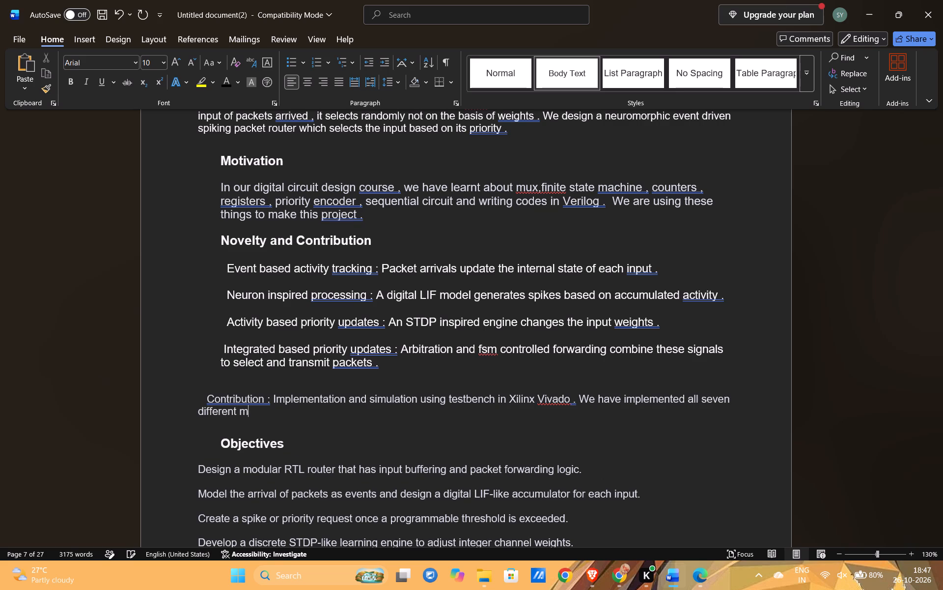
text(odules)
key(space)
text(using)
key(space)
text(counters ,)
key(space)
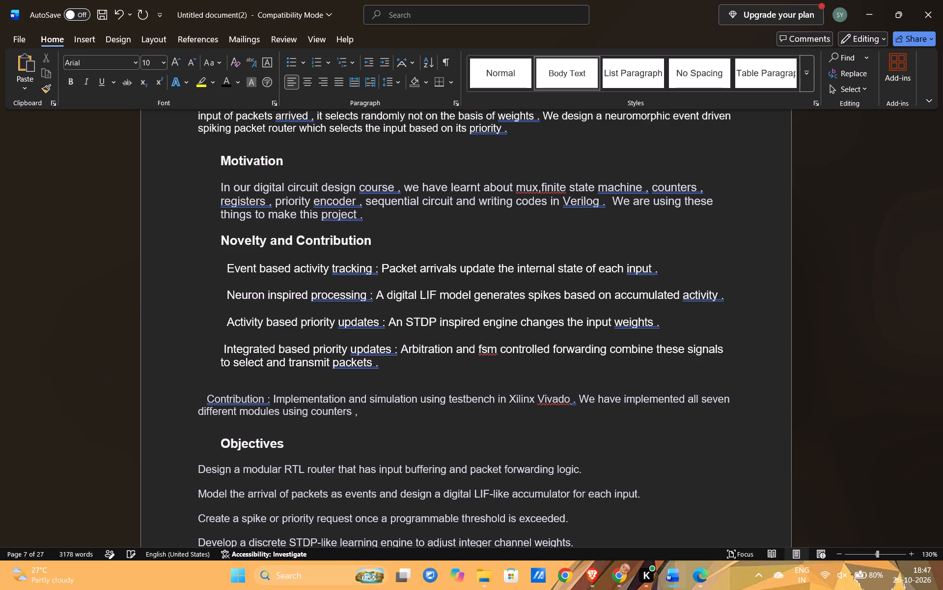
text(sequential circuits , register)
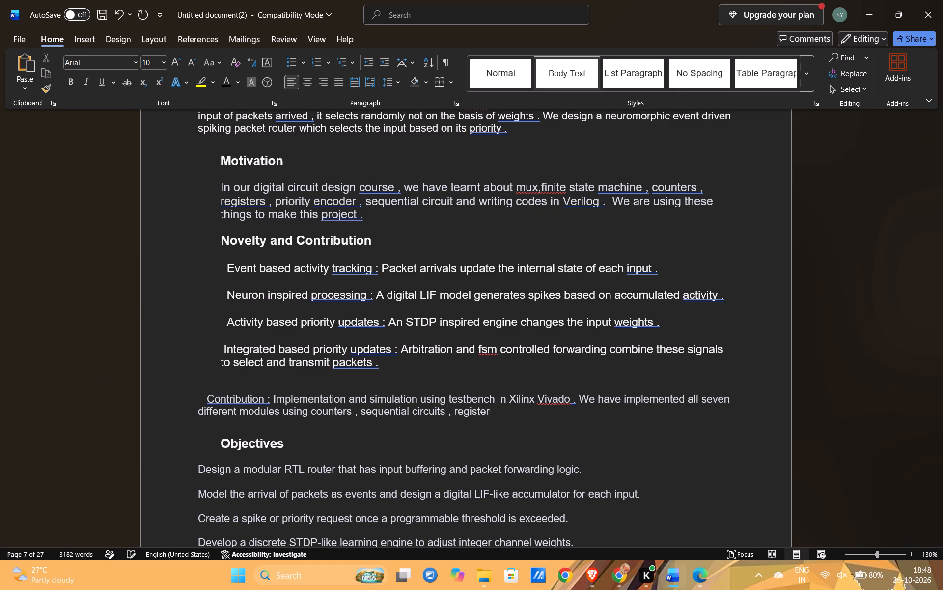
text(s ,)
key(space)
text(priority encoder)
key(space)
text(.)
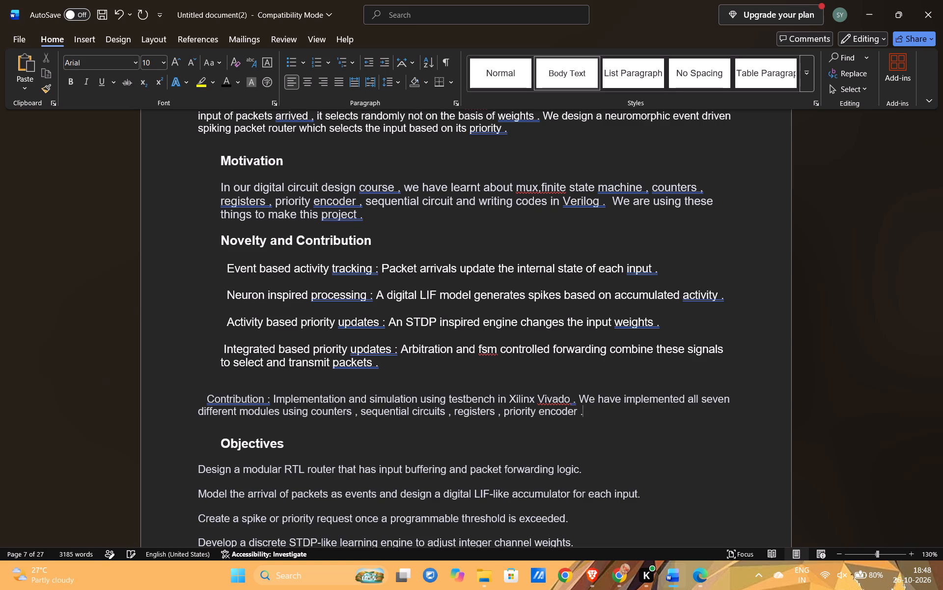
key(space)
key(Return)
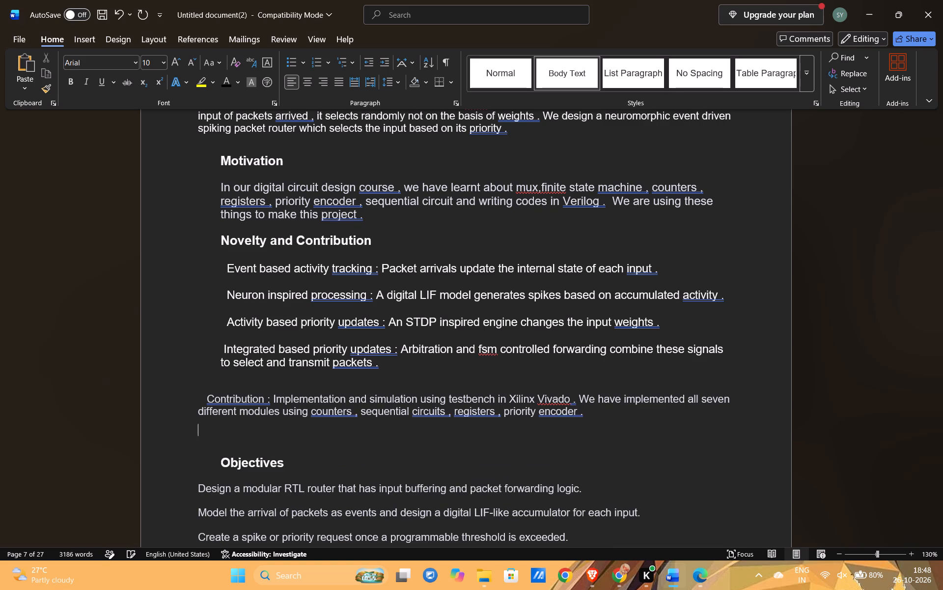
Rewrite the first objective as "Design a single router which is based on priority selection of input packets and forwarding it to output .".
scroll(430, 400, down, 2)
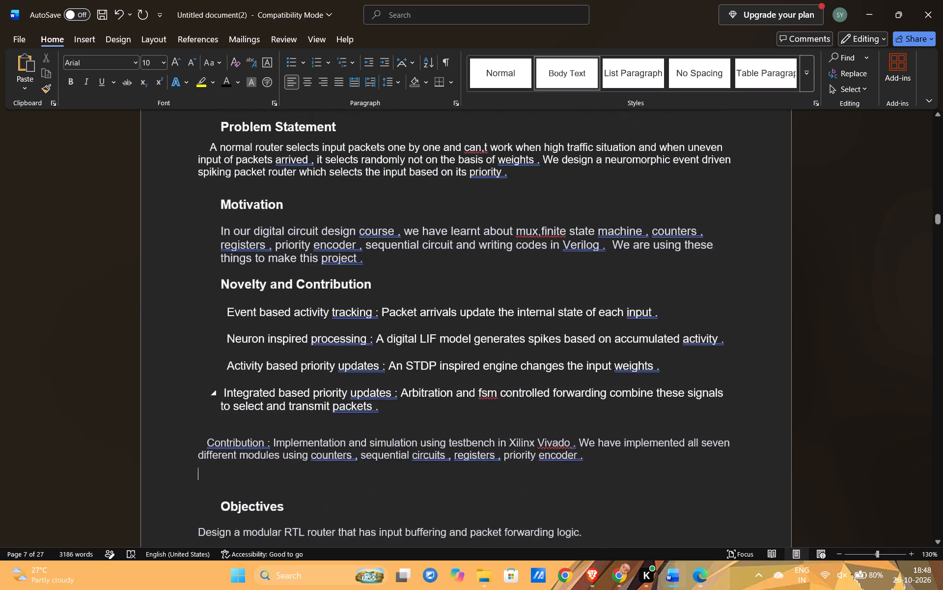
scroll(430, 400, down, 1)
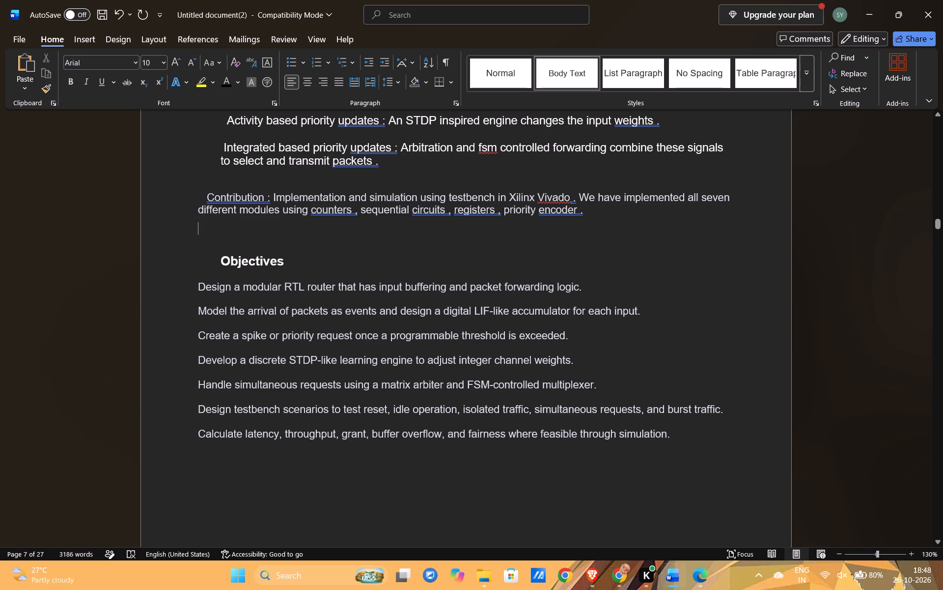
drag(596, 286, 526, 284)
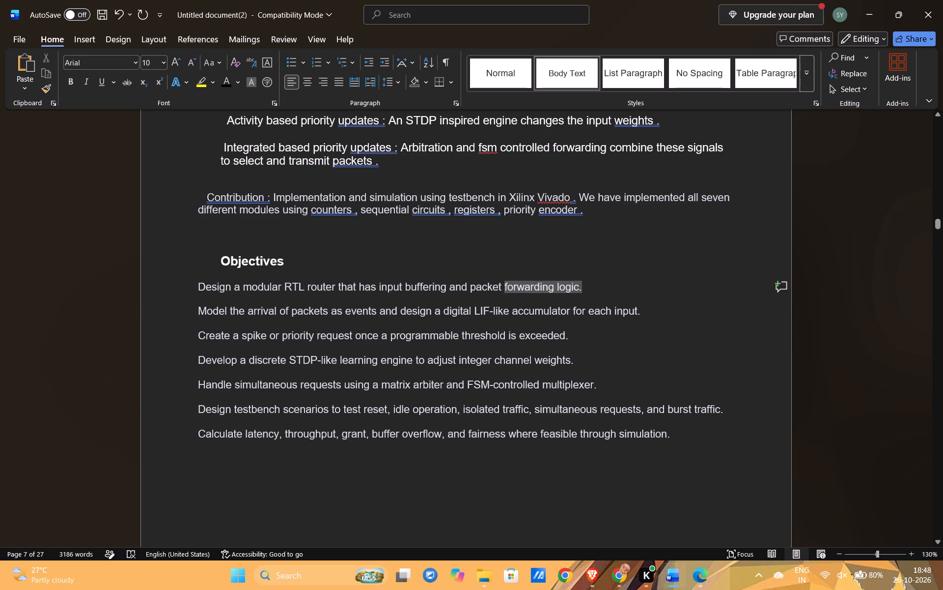
drag(526, 284, 267, 285)
click(250, 284)
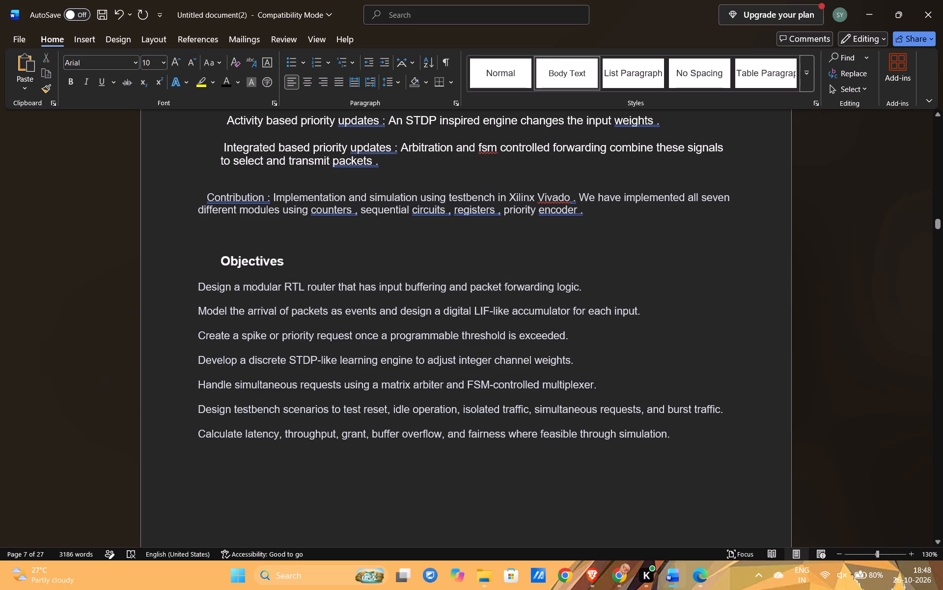
drag(603, 284, 261, 289)
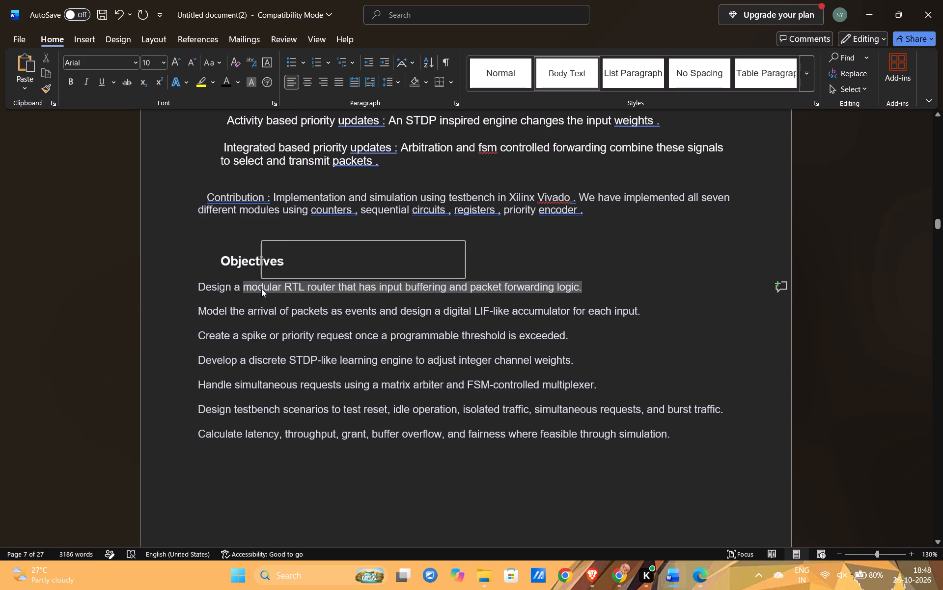
key(BackSpace)
text(single router)
key(space)
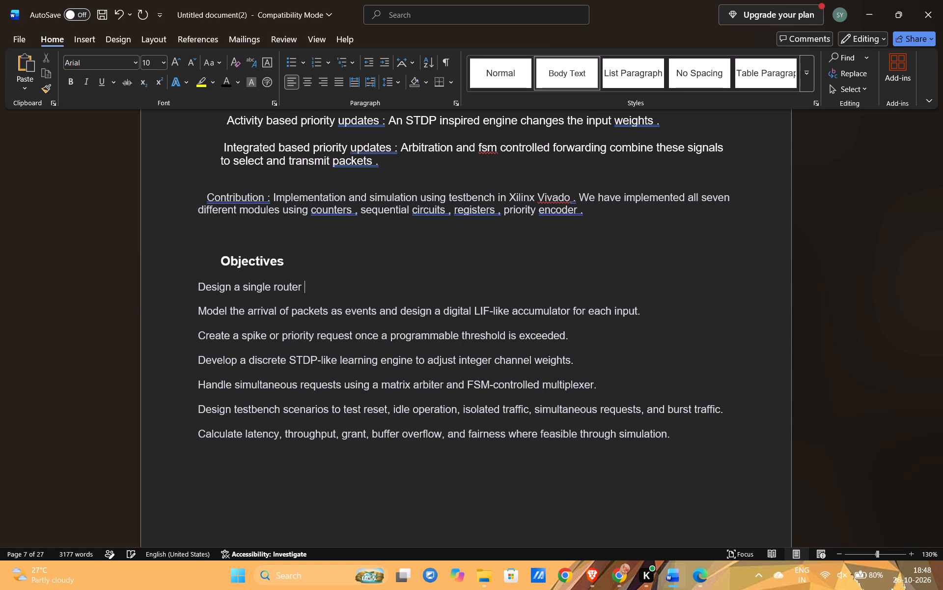
text(which)
key(space)
text(is based on priority selection of input pa)
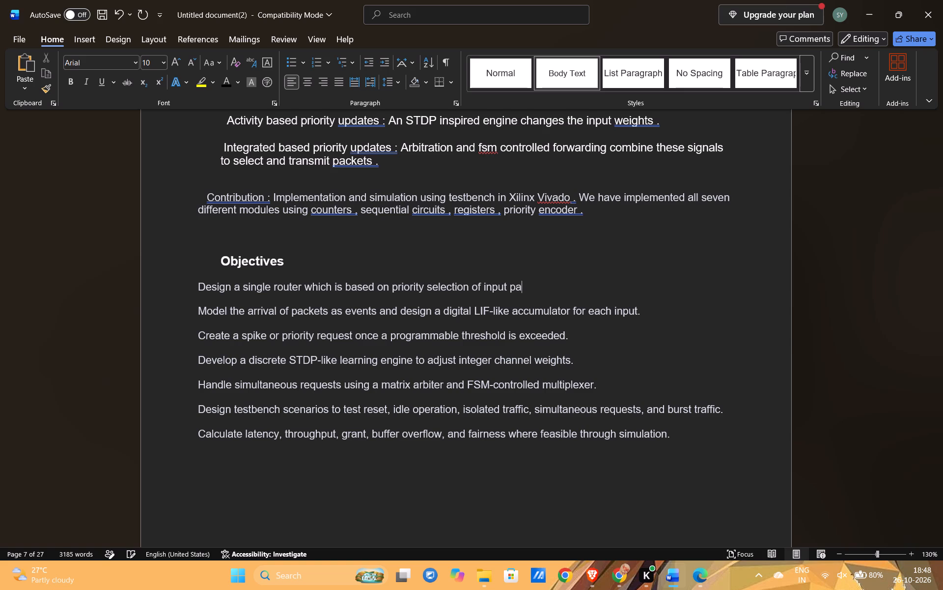
text(ckets)
key(space)
text(and)
key(space)
text(for)
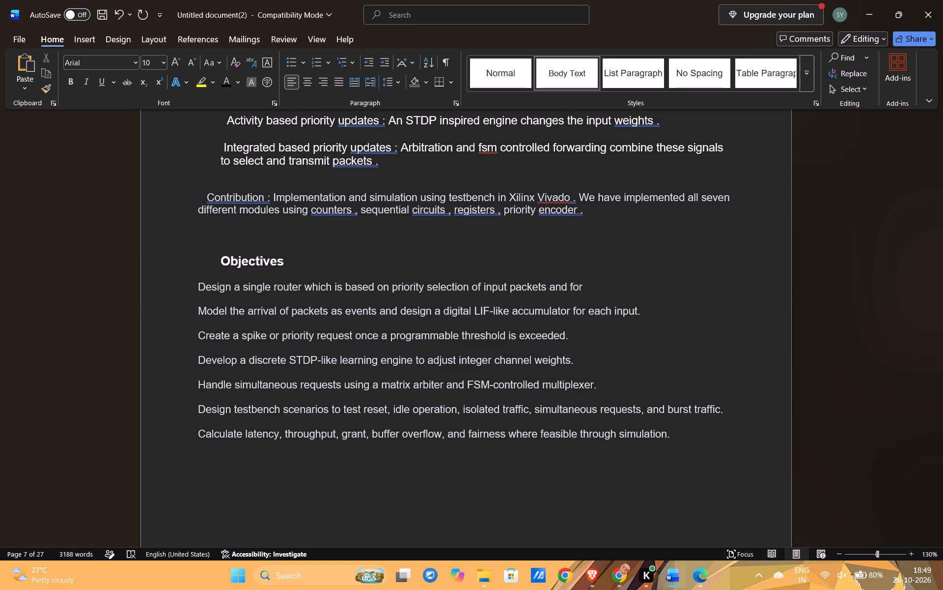
text(warding it to outpit)
key(space)
key(BackSpace)
key(BackSpace)
key(BackSpace)
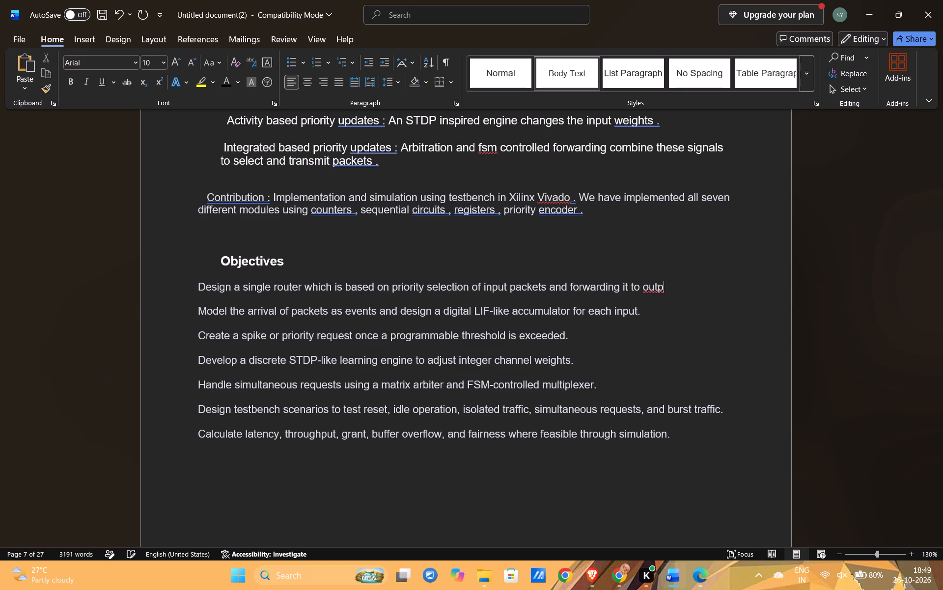
text(ut .)
Delete the word "the" before "arrival of packets" in the second objective.
drag(650, 314, 409, 322)
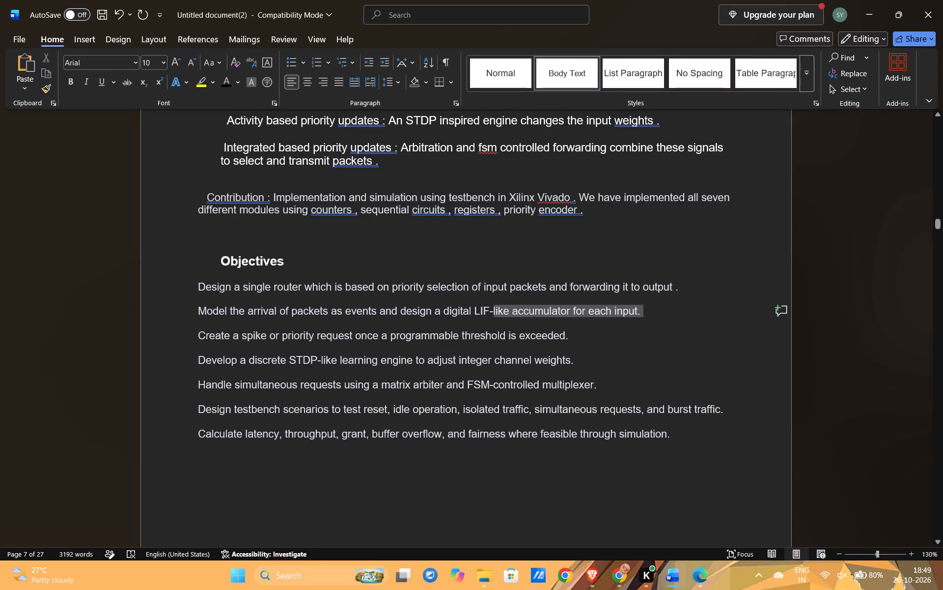
drag(409, 322, 203, 305)
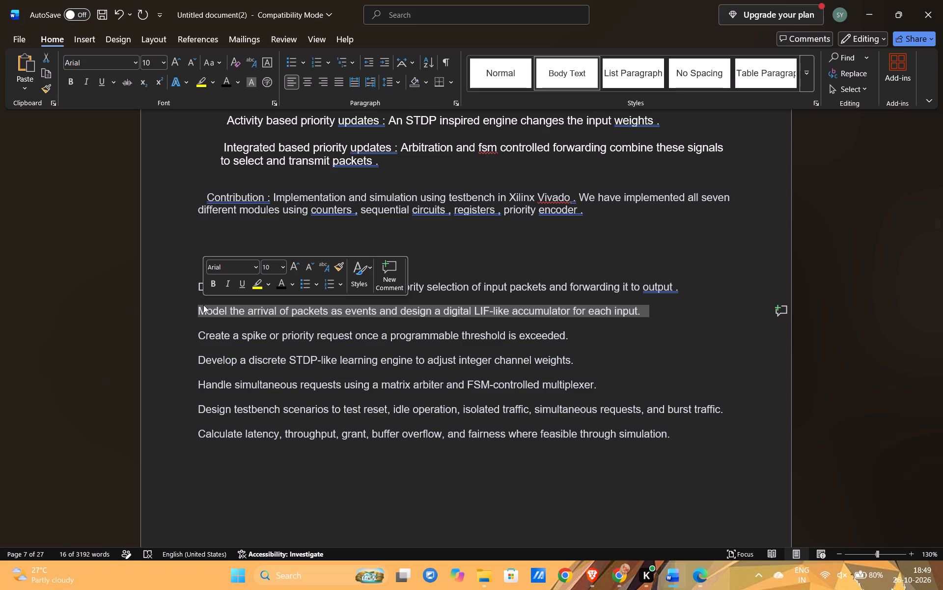
click(237, 308)
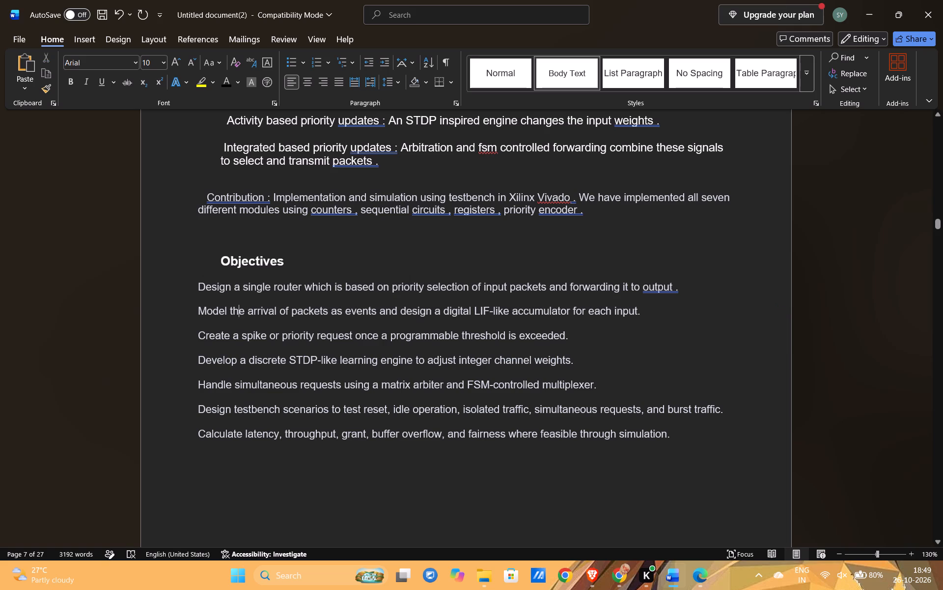
click(243, 311)
key(BackSpace)
key(BackSpace)
key(BackSpace)
key(BackSpace)
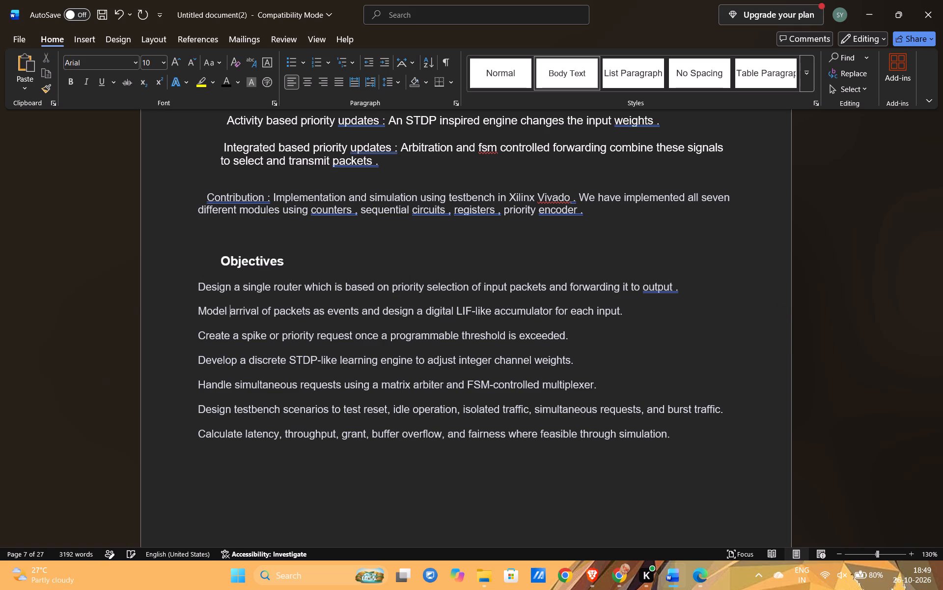
Remove the opening word "Model" from the second objective and start the sentence with a capitalised "Arrival".
key(BackSpace)
key(BackSpace)
key(BackSpace)
key(BackSpace)
key(BackSpace)
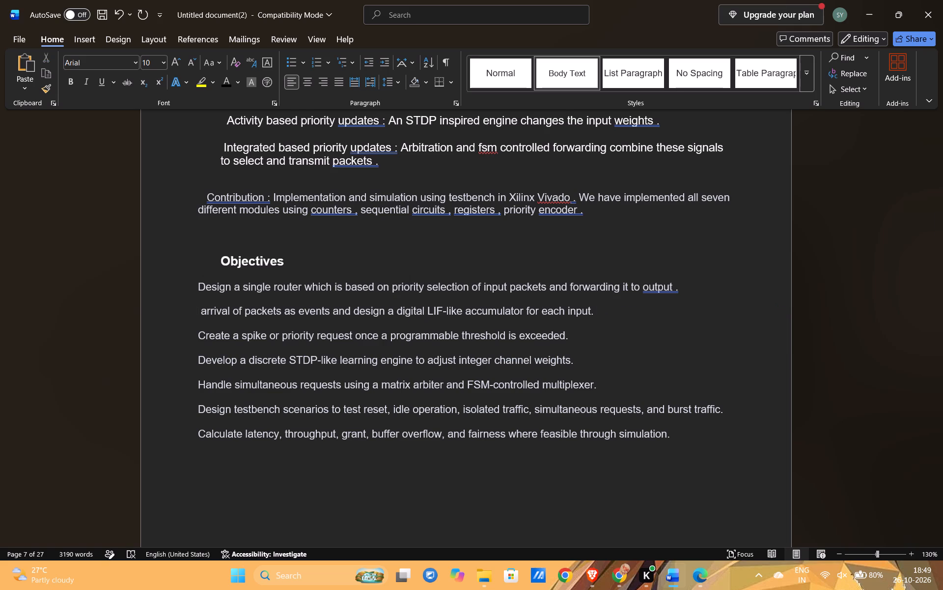
key(Right)
key(Right)
key(BackSpace)
key(a)
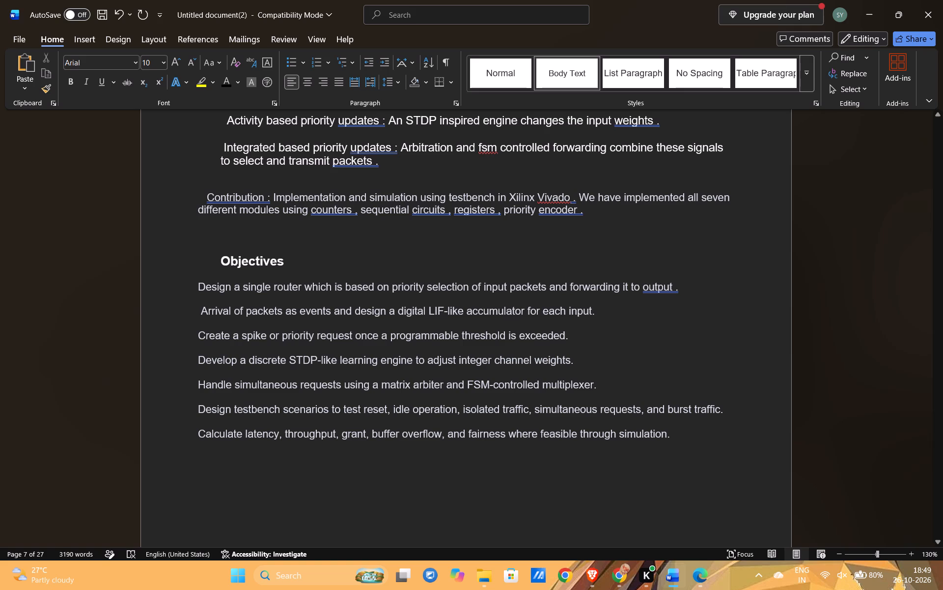
Replace "as" before "events" in the second objective with "are considered as".
click(302, 311)
key(BackSpace)
key(BackSpace)
key(BackSpace)
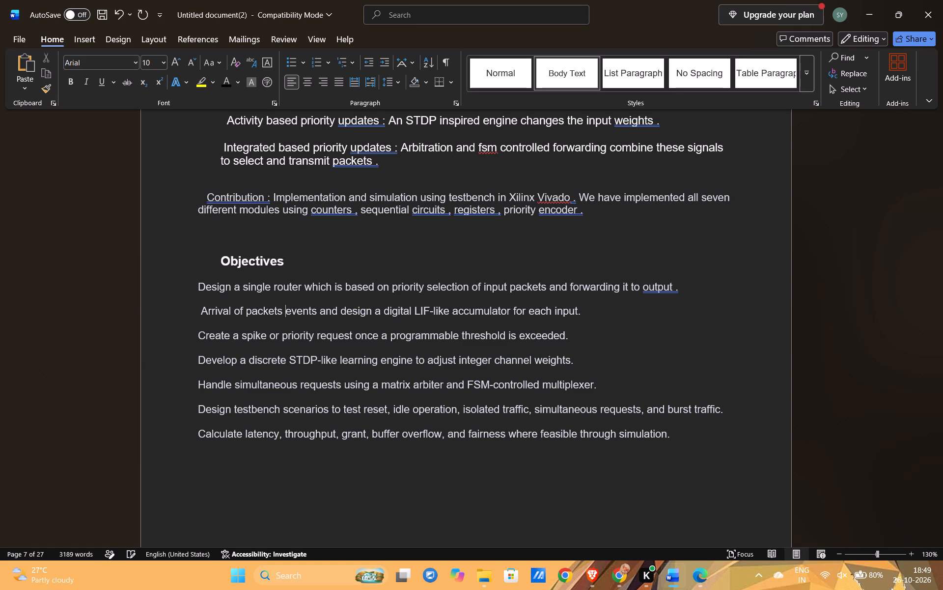
key(i)
key(BackSpace)
text(are considered as)
key(space)
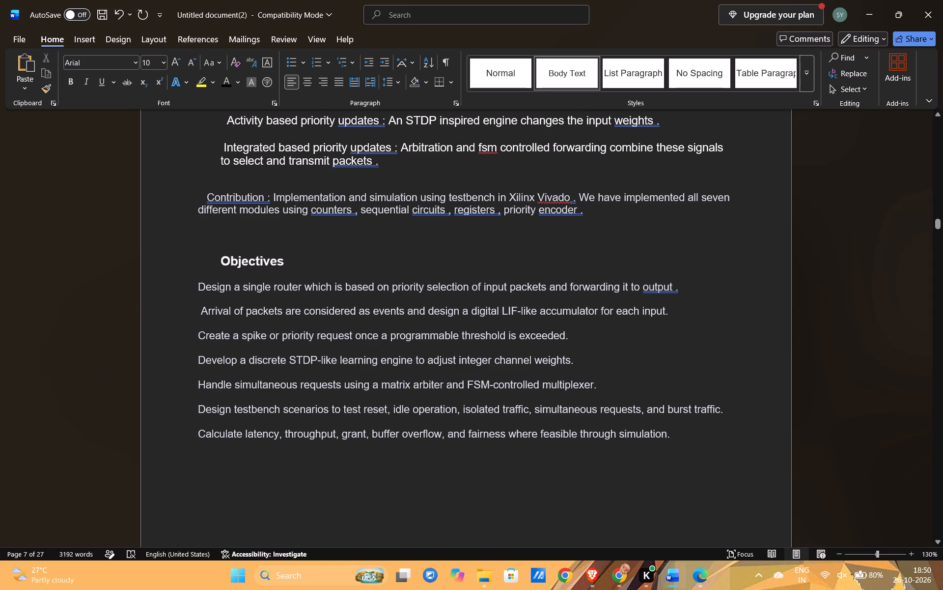
Change "design" to "designed" in the second objective.
click(461, 311)
key(BackSpace)
text(ed)
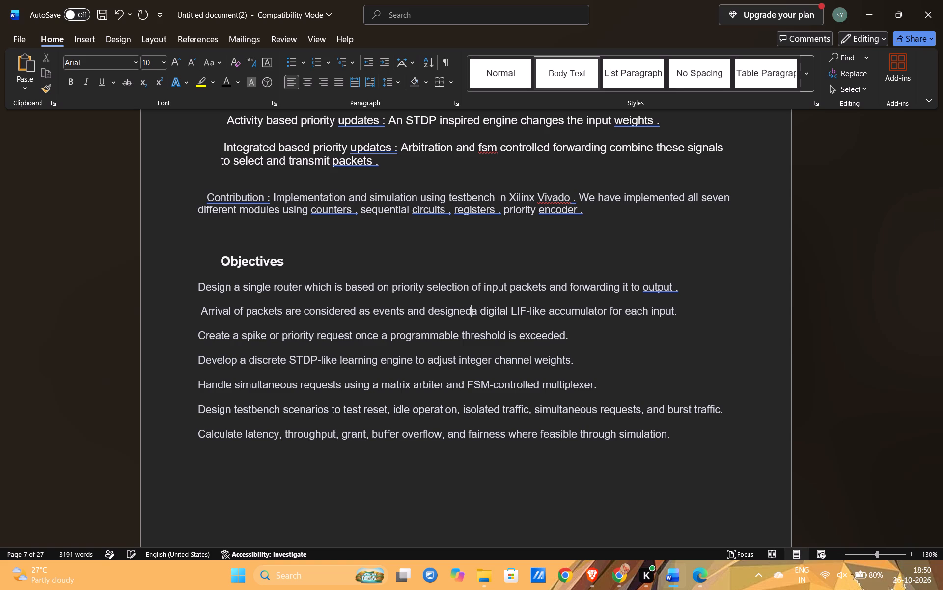
key(space)
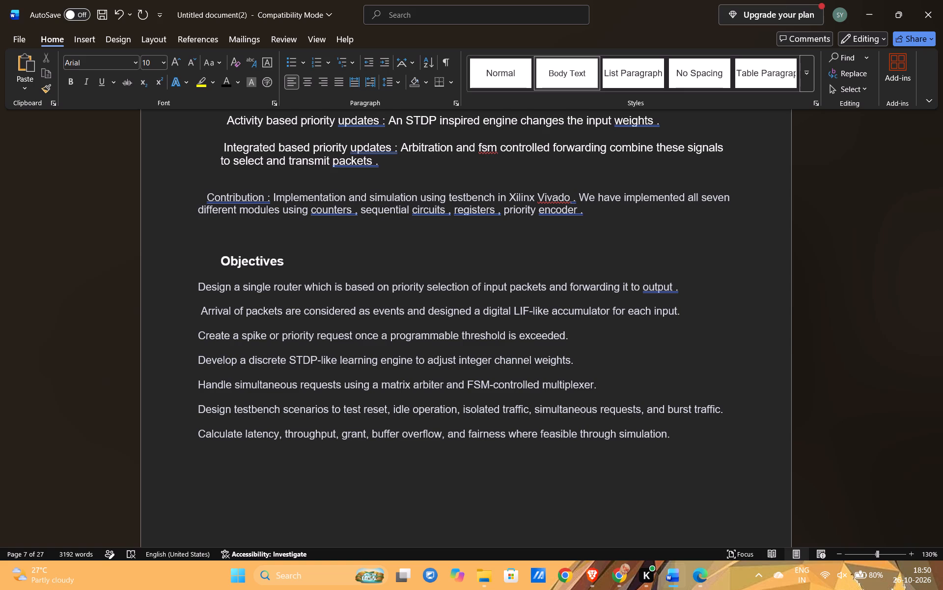
Replace "LIF-like accumulator" with "LIF module" in the second objective.
key(Right)
key(Right)
key(Right)
key(Right)
key(Right)
key(Right)
key(Right)
key(Right)
key(Right)
key(Right)
key(Right)
key(Right)
key(Right)
key(Right)
key(Right)
key(Right)
key(Right)
key(Right)
key(Right)
key(Right)
key(Right)
key(Right)
key(Right)
key(Right)
key(Right)
key(Right)
key(Right)
key(Right)
key(Right)
key(Right)
key(BackSpace)
key(BackSpace)
key(BackSpace)
key(BackSpace)
key(BackSpace)
key(BackSpace)
key(BackSpace)
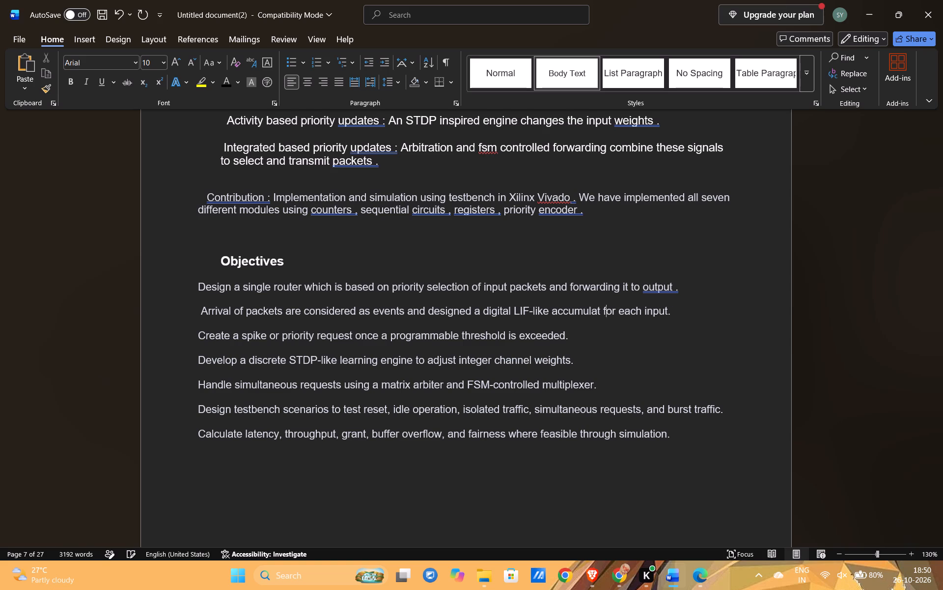
key(BackSpace)
key(BackSpace)
key(BackSpace)
key(BackSpace)
key(BackSpace)
key(BackSpace)
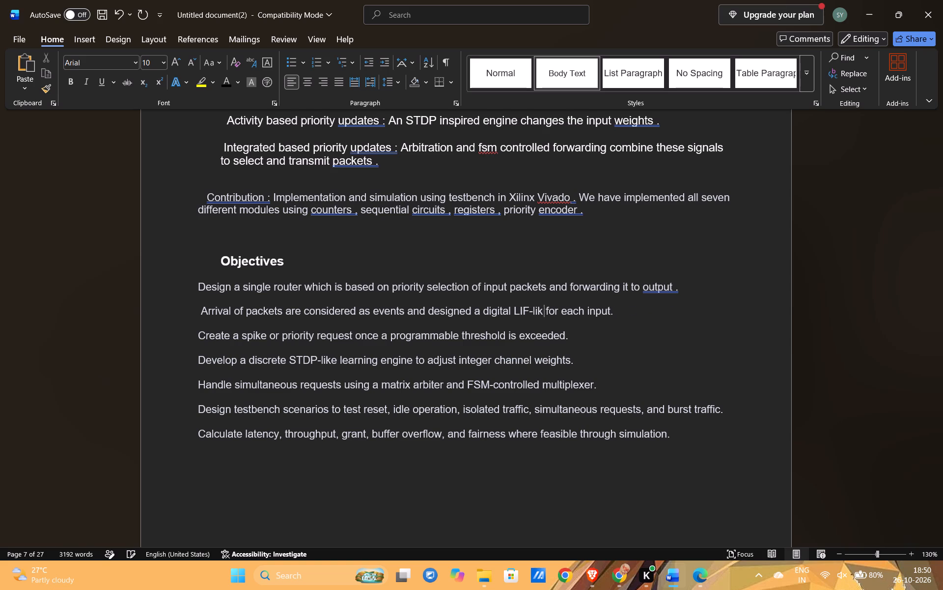
key(BackSpace)
key(BackSpace)
key(BackSpace)
key(BackSpace)
key(space)
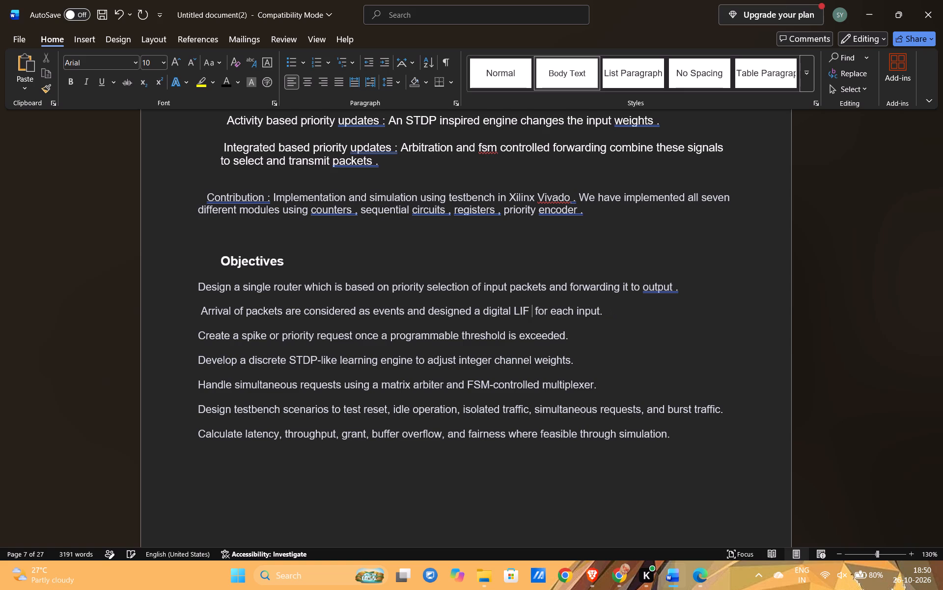
text(module)
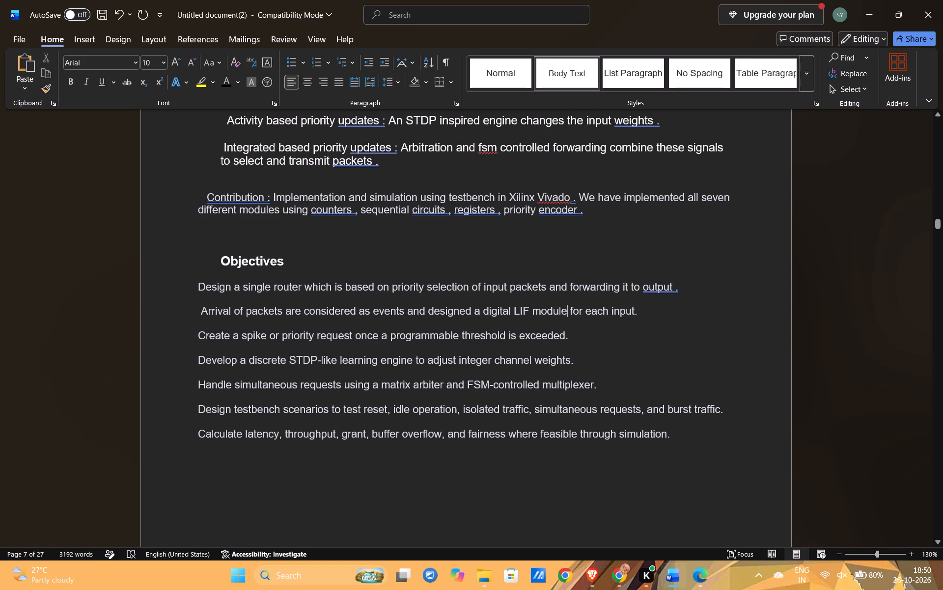
Delete the word "programmable" before "threshold" in the third objective.
click(355, 336)
click(461, 334)
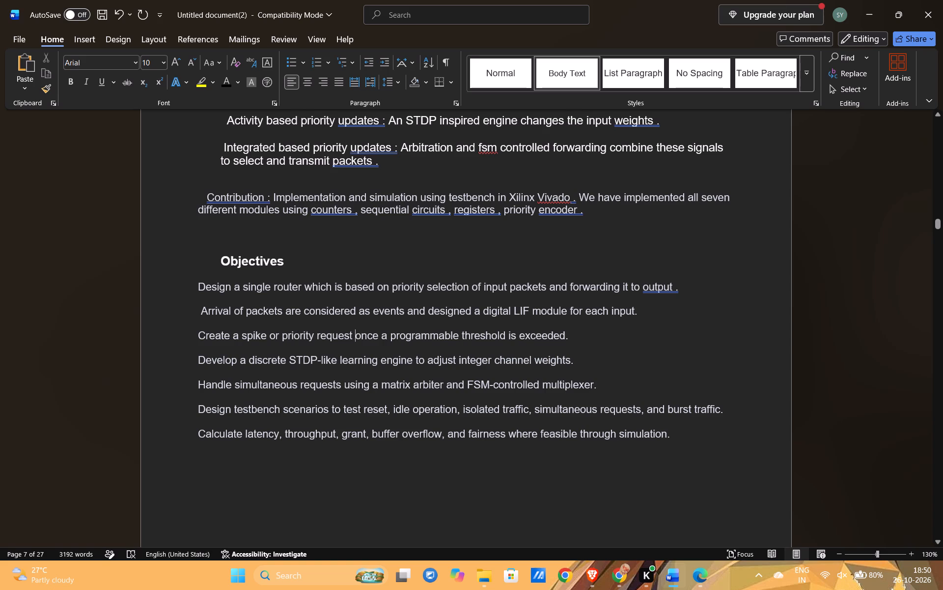
click(457, 334)
key(BackSpace)
key(BackSpace)
key(BackSpace)
key(BackSpace)
key(BackSpace)
key(BackSpace)
key(BackSpace)
key(BackSpace)
key(BackSpace)
key(BackSpace)
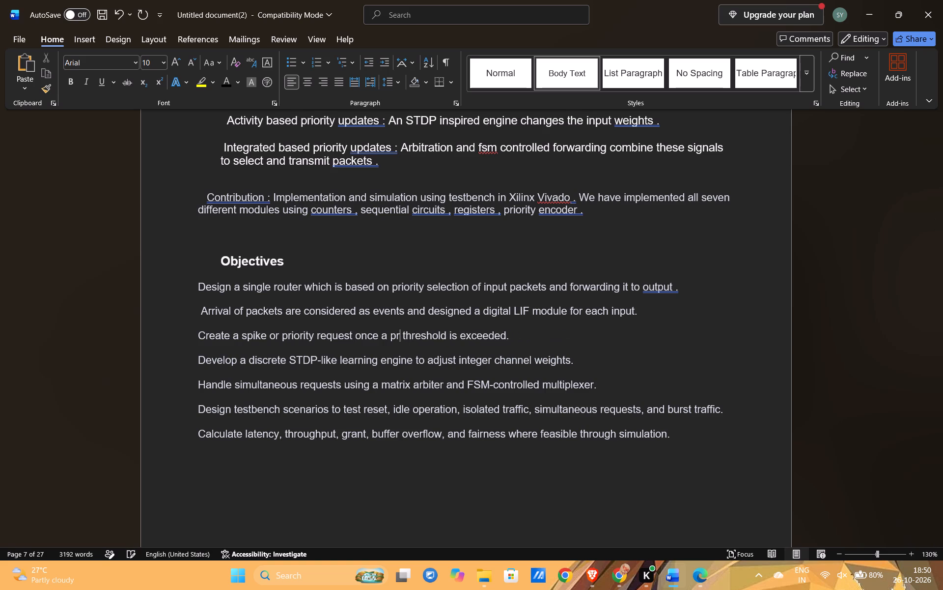
key(BackSpace)
key(BackSpace)
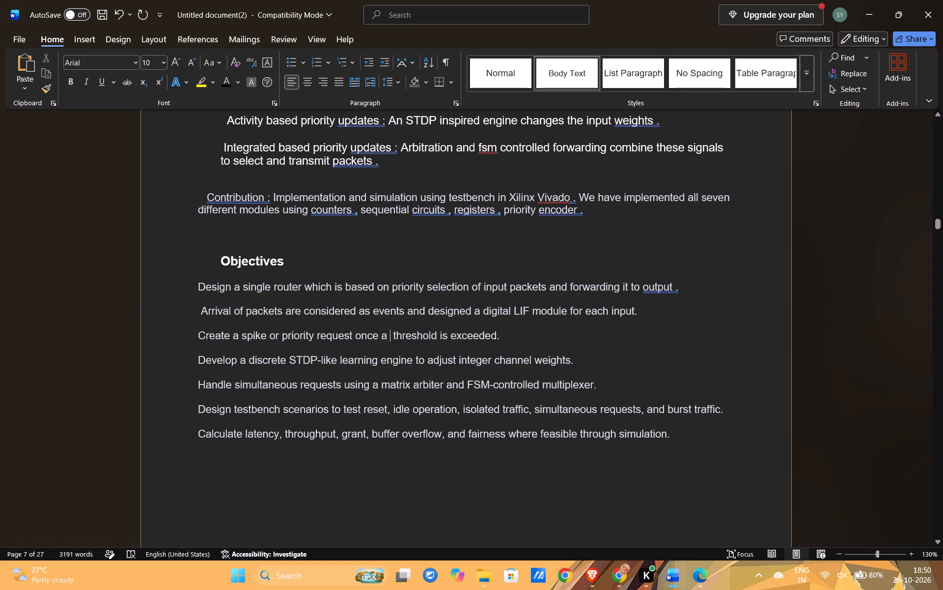
Add "level" after "threshold" in the third objective and remove the article "a" before it.
click(435, 338)
key(space)
text(level)
key(space)
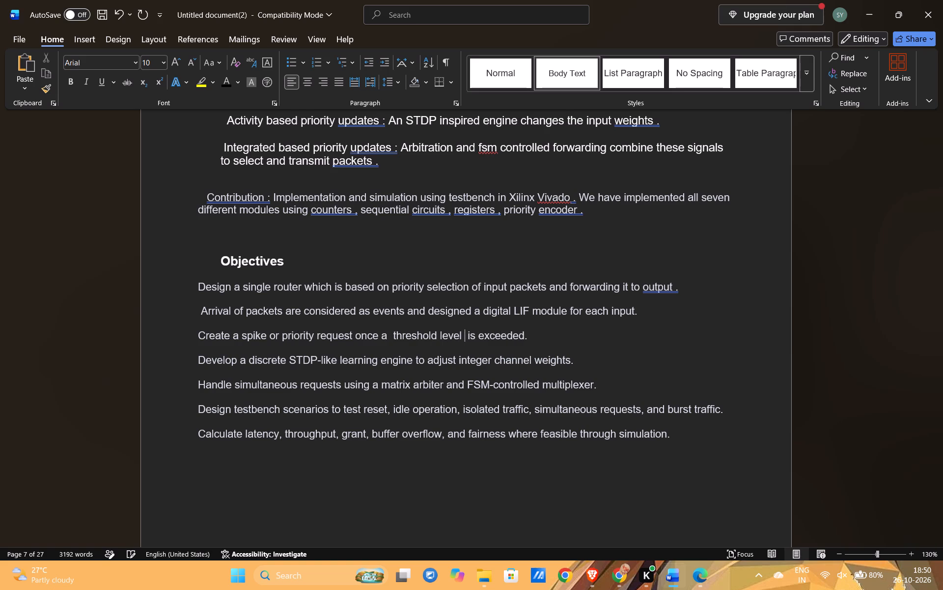
click(389, 335)
key(BackSpace)
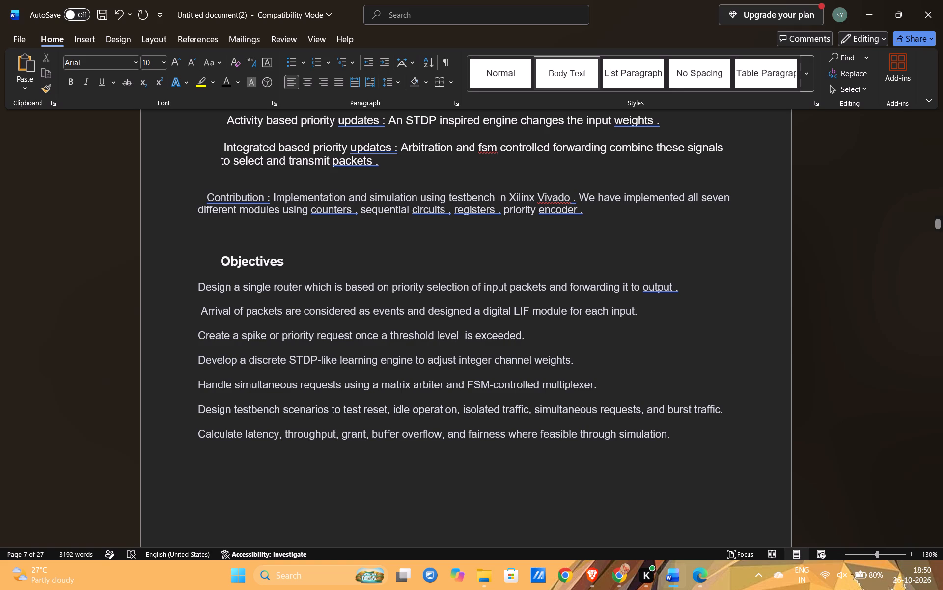
key(BackSpace)
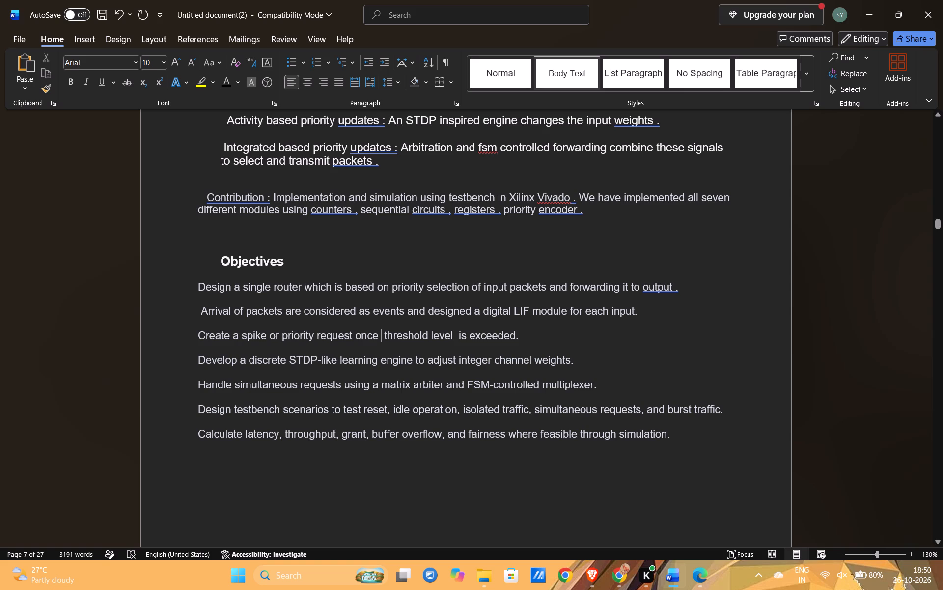
Replace the third objective's ending "exceeded." with "reached .".
click(535, 334)
key(BackSpace)
key(BackSpace)
key(BackSpace)
key(BackSpace)
key(BackSpace)
key(BackSpace)
key(BackSpace)
key(BackSpace)
key(BackSpace)
text(reached)
key(ctrl+alt+space)
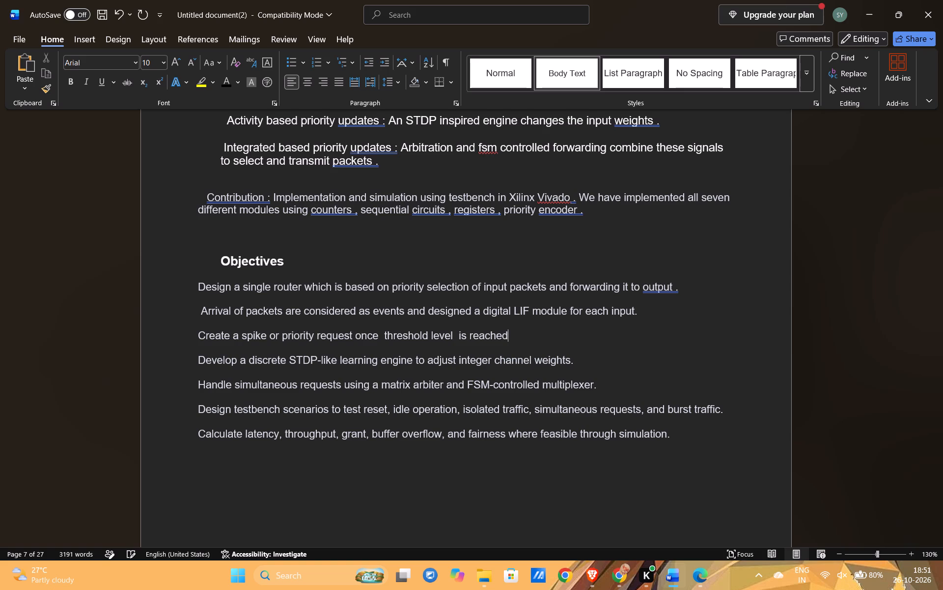
key(space)
text(.)
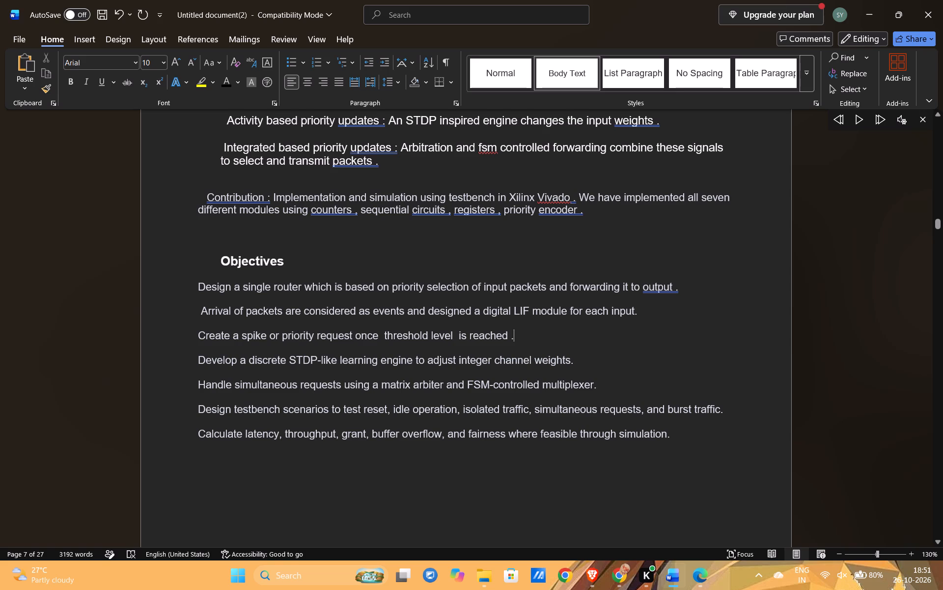
Delete the word "discrete" before "STDP-like" in the fourth objective.
click(283, 364)
key(BackSpace)
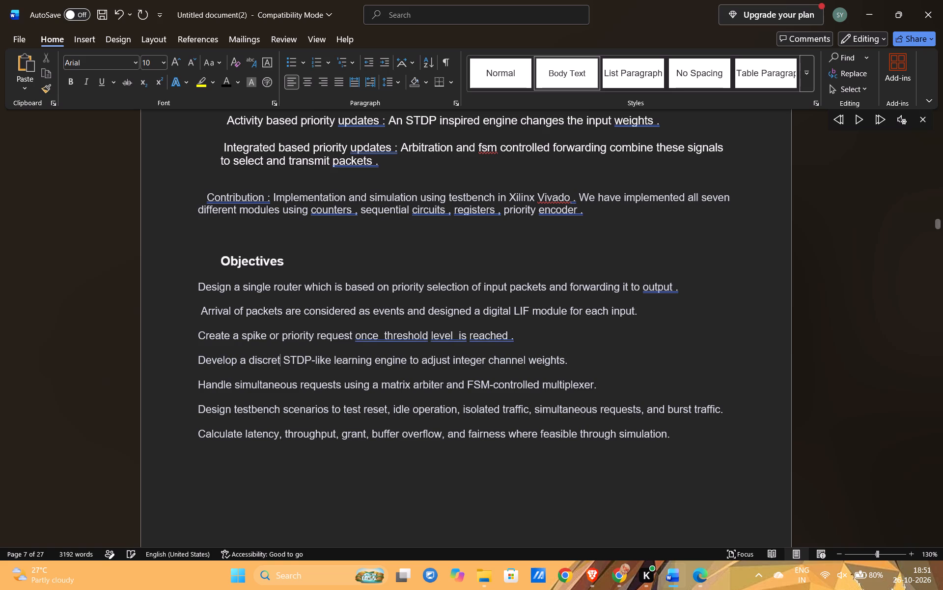
key(BackSpace)
key(BackSpace)
key(BackSpace)
key(BackSpace)
key(BackSpace)
key(BackSpace)
key(BackSpace)
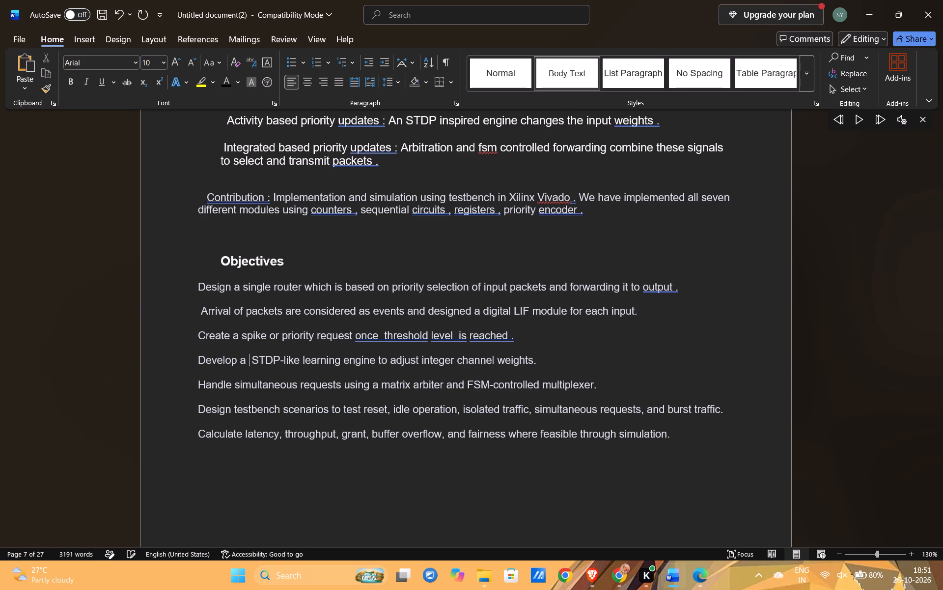
Shorten "STDP-like learning engine" to "STDP engine" in the fourth objective.
click(300, 360)
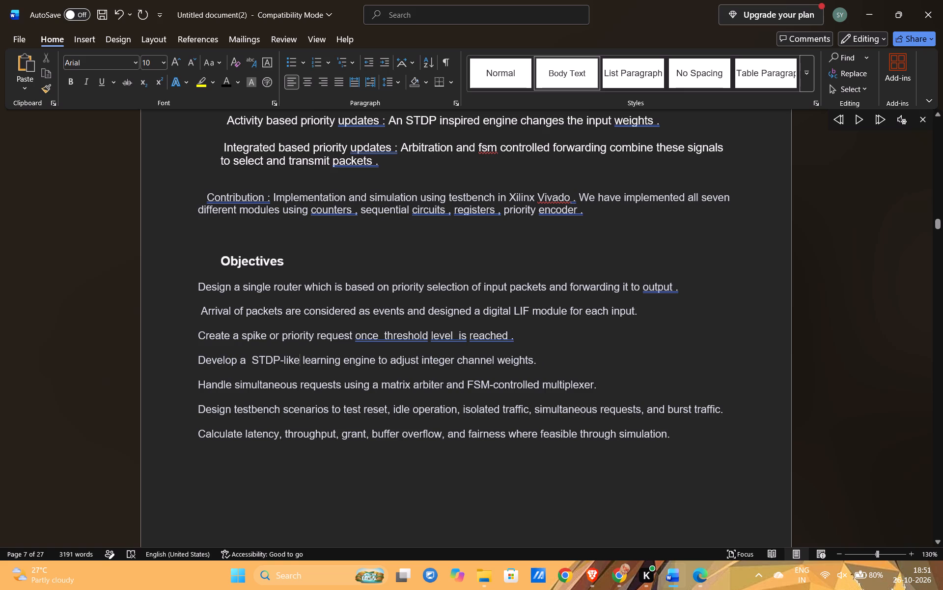
click(341, 362)
key(BackSpace)
key(BackSpace)
key(BackSpace)
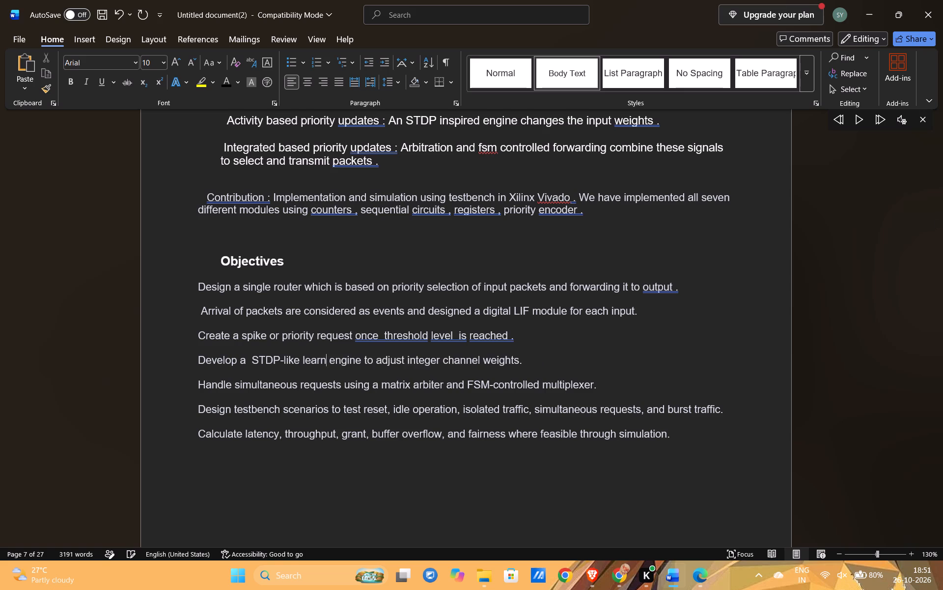
key(BackSpace)
key(BackSpace)
key(BackSpace)
key(BackSpace)
key(BackSpace)
key(BackSpace)
key(BackSpace)
key(BackSpace)
key(BackSpace)
key(BackSpace)
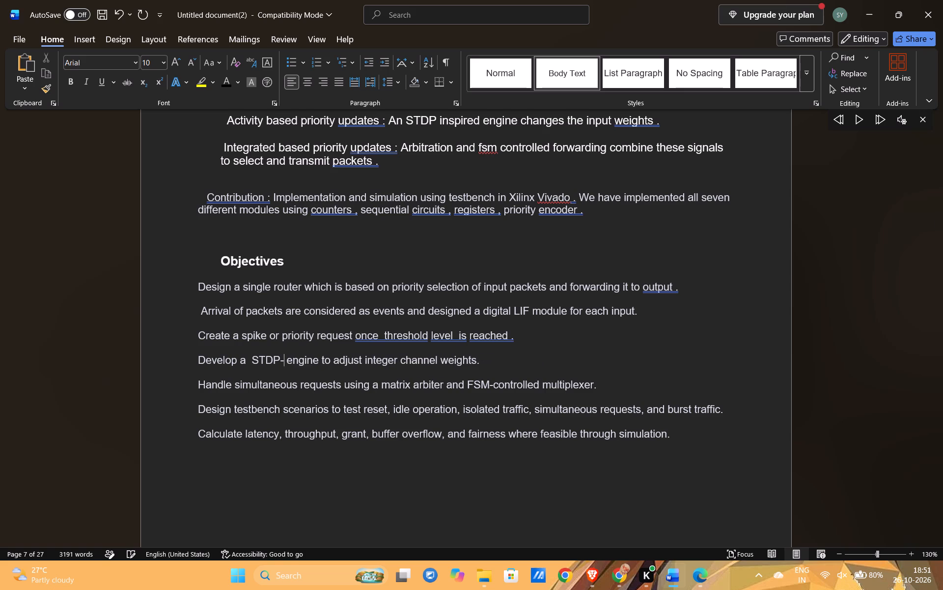
key(BackSpace)
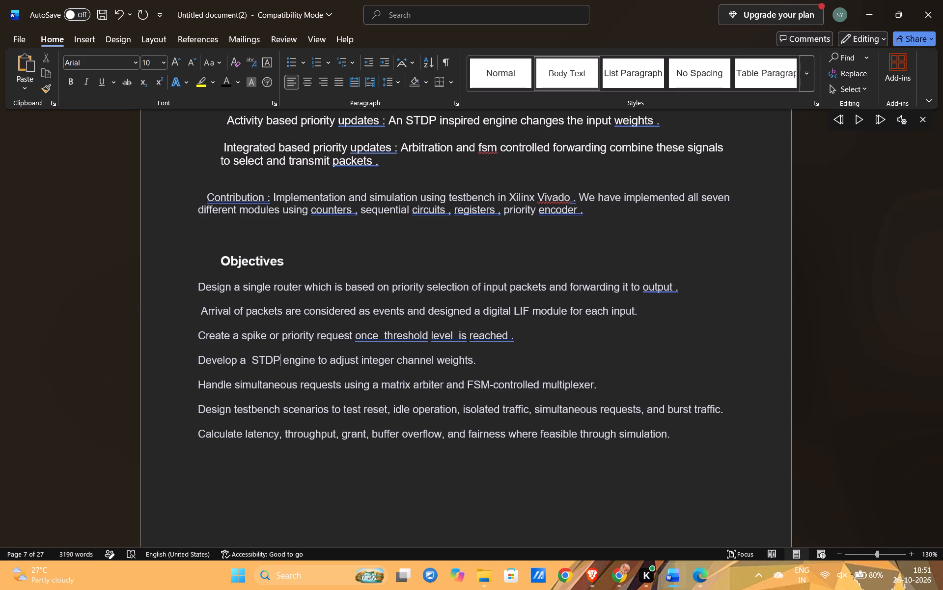
Replace the word "adjust" with "check" in the fourth objective about the STDP engine.
click(398, 375)
click(361, 365)
key(BackSpace)
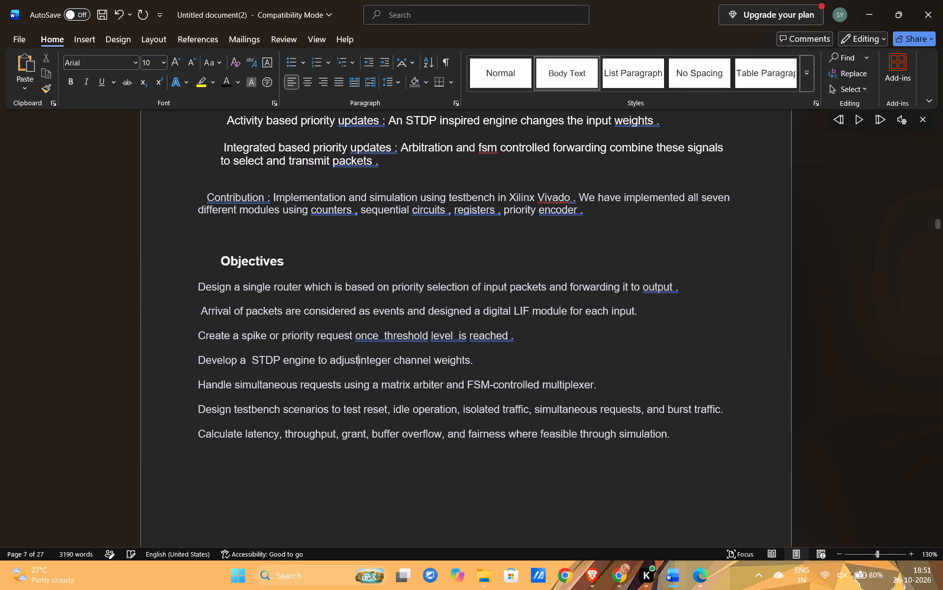
key(BackSpace)
key(BackSpace)
key(BackSpace)
key(BackSpace)
key(BackSpace)
key(BackSpace)
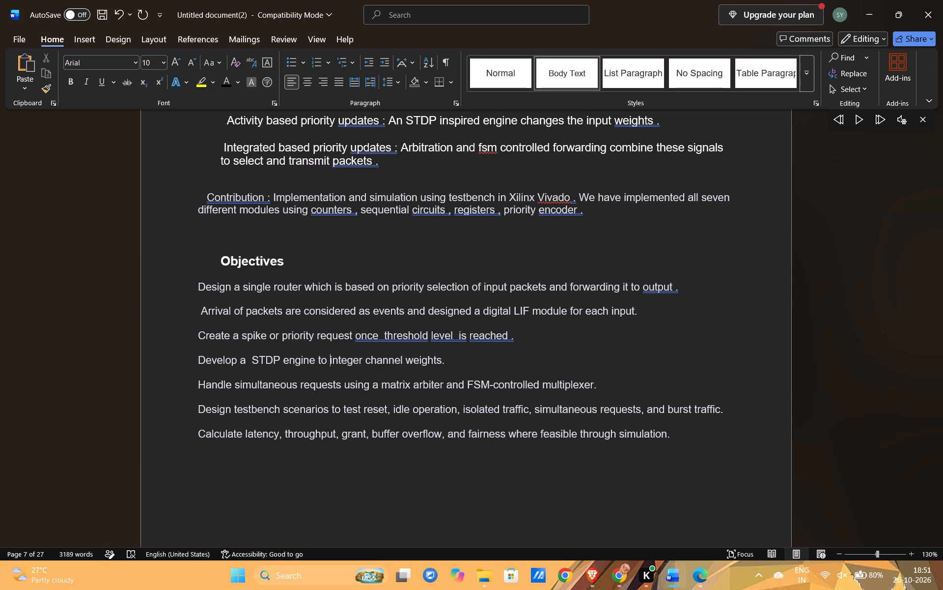
text(check)
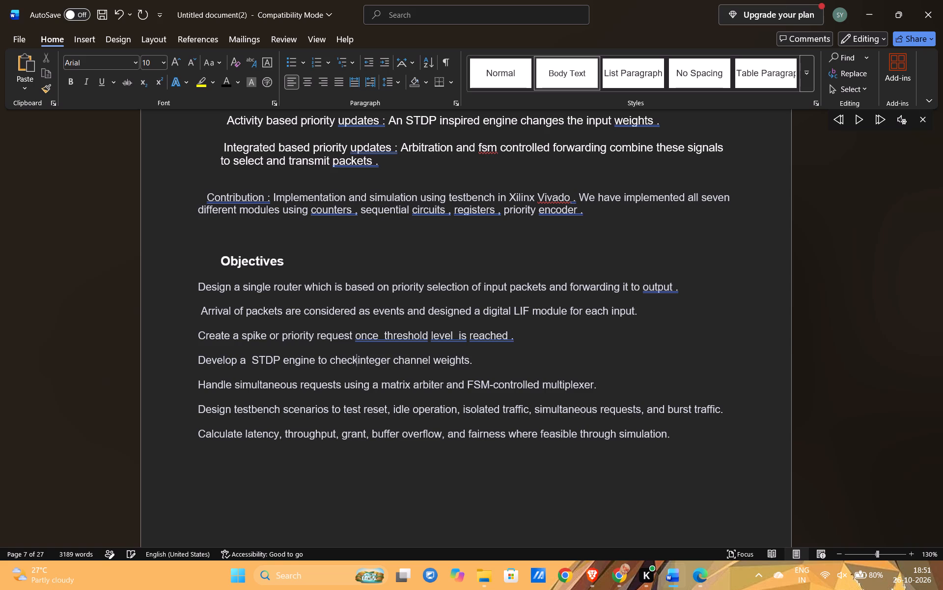
key(space)
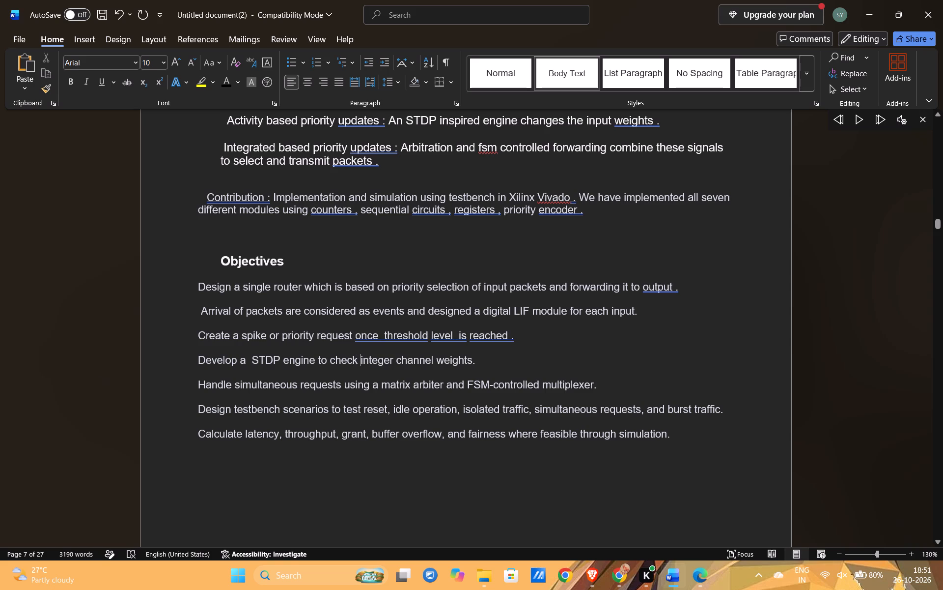
Replace "integer channel" with "and assign" before "weights" in the fourth objective.
click(438, 359)
key(BackSpace)
key(BackSpace)
key(BackSpace)
key(BackSpace)
key(BackSpace)
key(BackSpace)
key(BackSpace)
key(BackSpace)
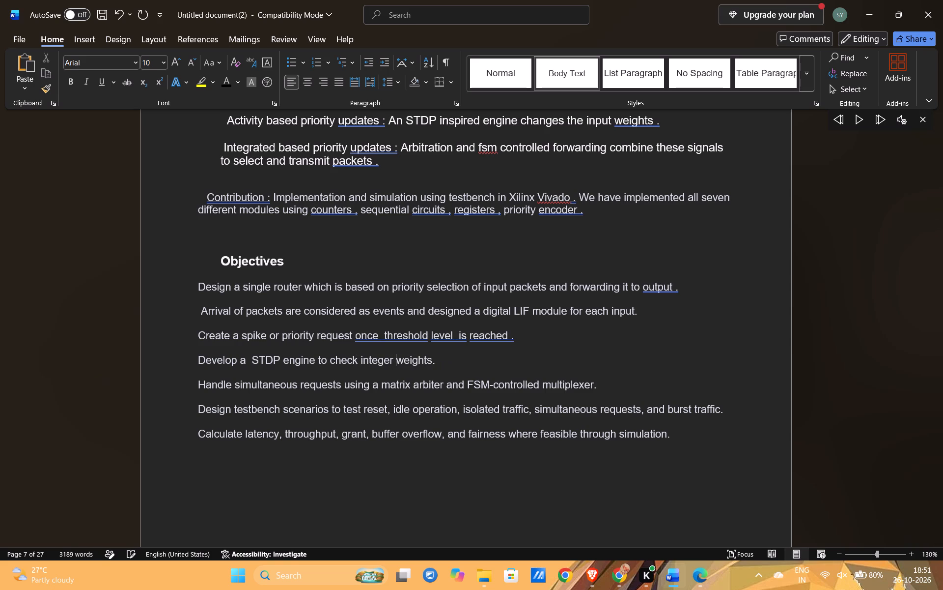
key(BackSpace)
key(BackSpace)
key(BackSpace)
key(BackSpace)
key(BackSpace)
key(BackSpace)
key(BackSpace)
key(BackSpace)
text(and assign)
key(space)
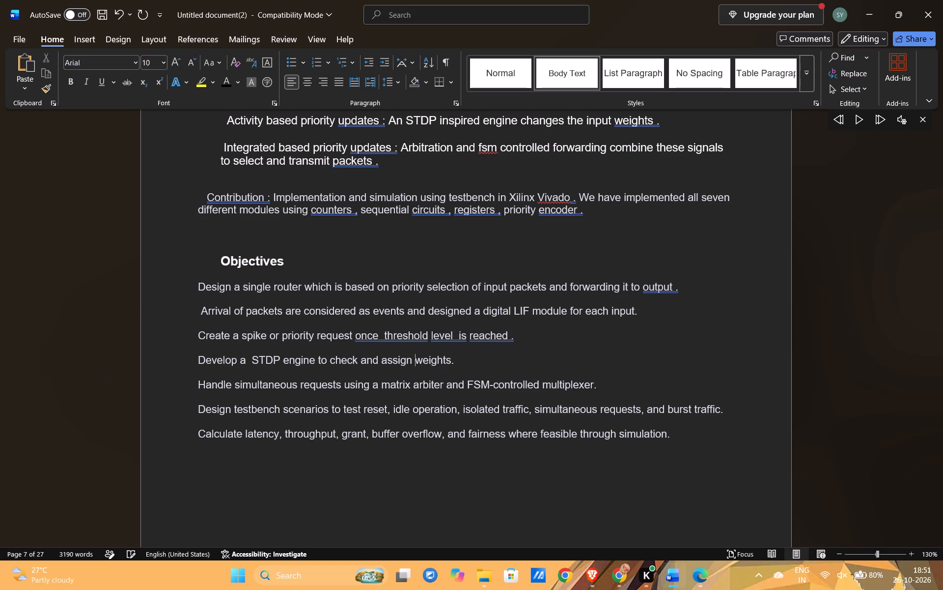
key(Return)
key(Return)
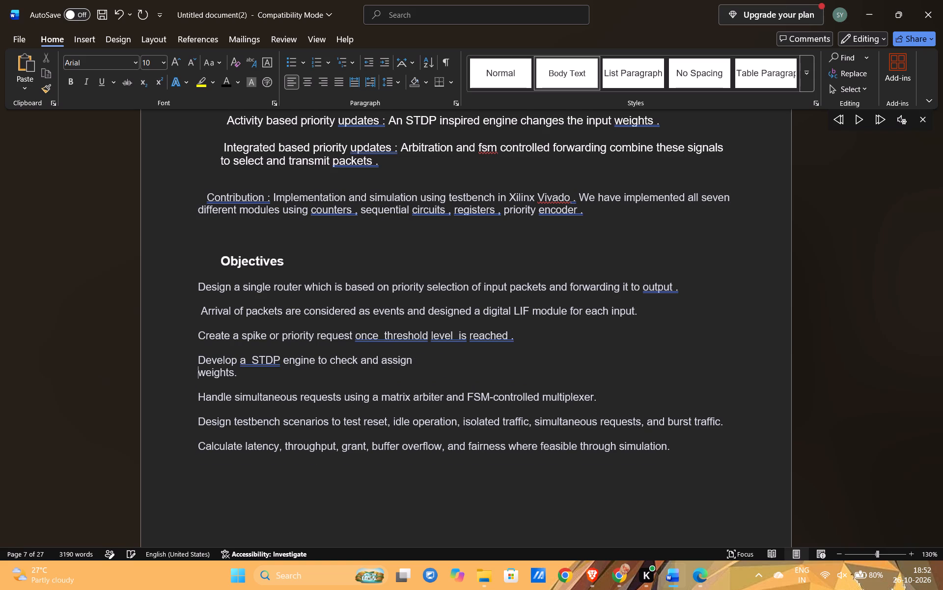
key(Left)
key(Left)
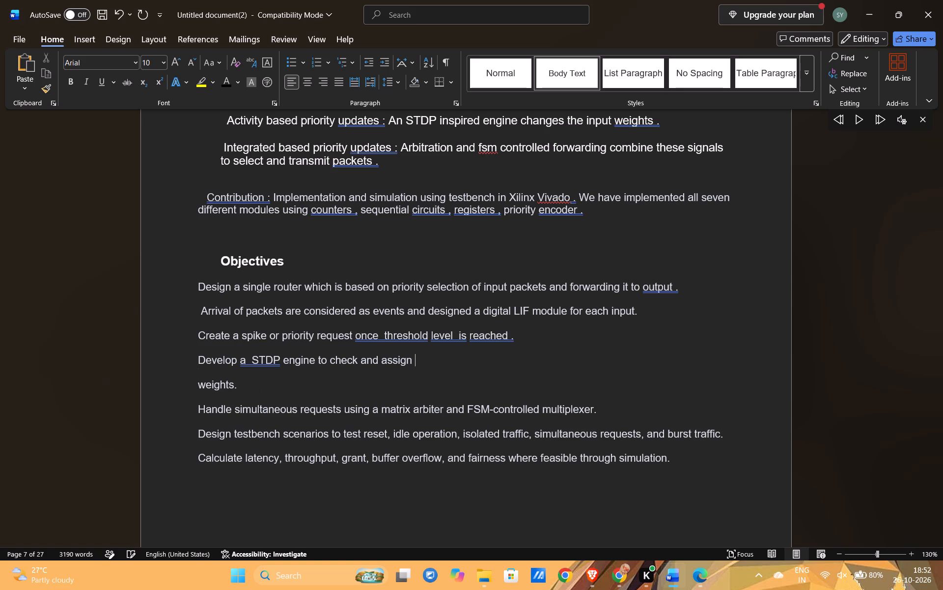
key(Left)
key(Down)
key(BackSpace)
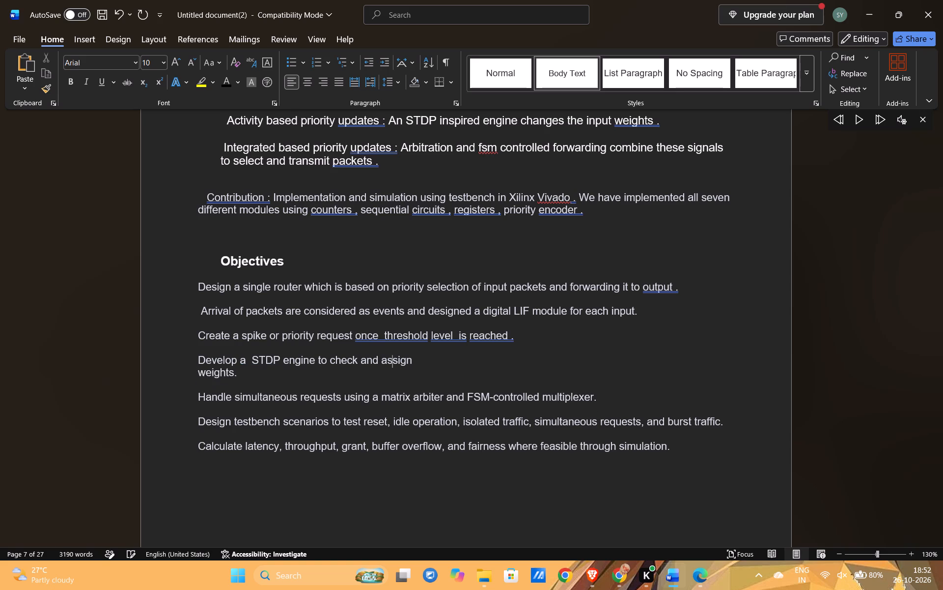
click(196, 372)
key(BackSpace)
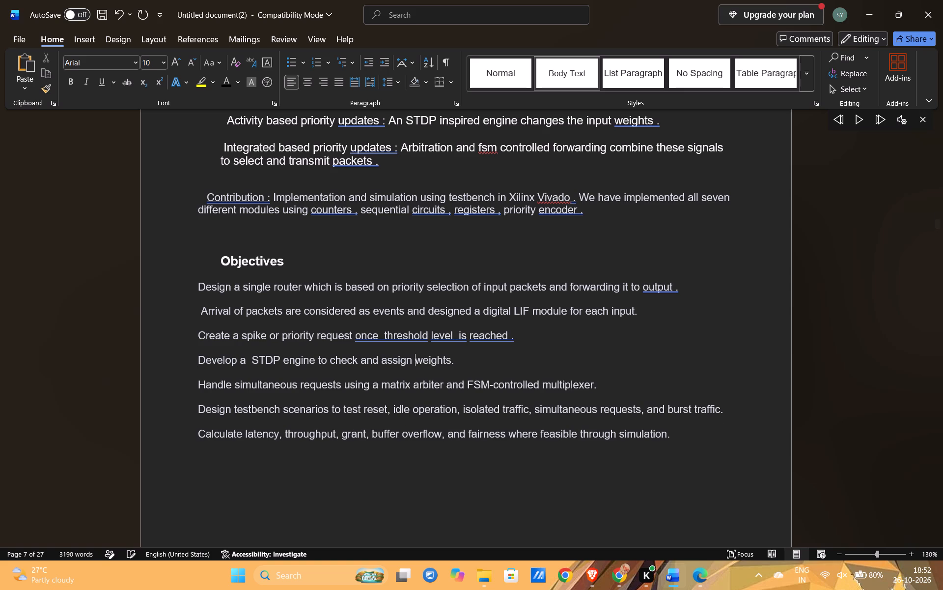
Extend the fourth objective after "weights" with "to different input channels .".
click(457, 365)
key(BackSpace)
key(BackSpace)
key(space)
text(to different)
key(space)
text(input channels .)
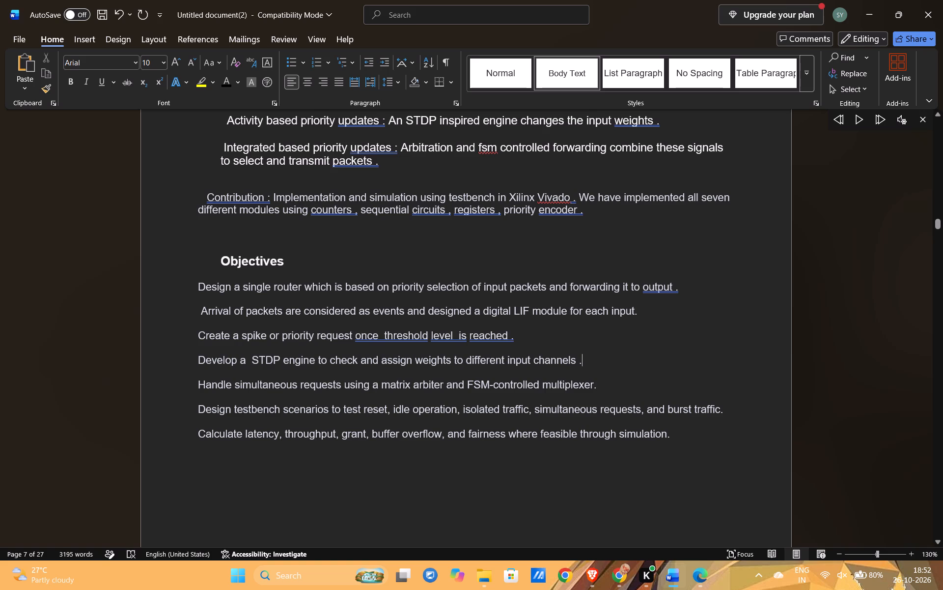
Replace the sixth objective's text after "Design testbench" with "to check the proper working of all modules .".
drag(733, 409, 305, 415)
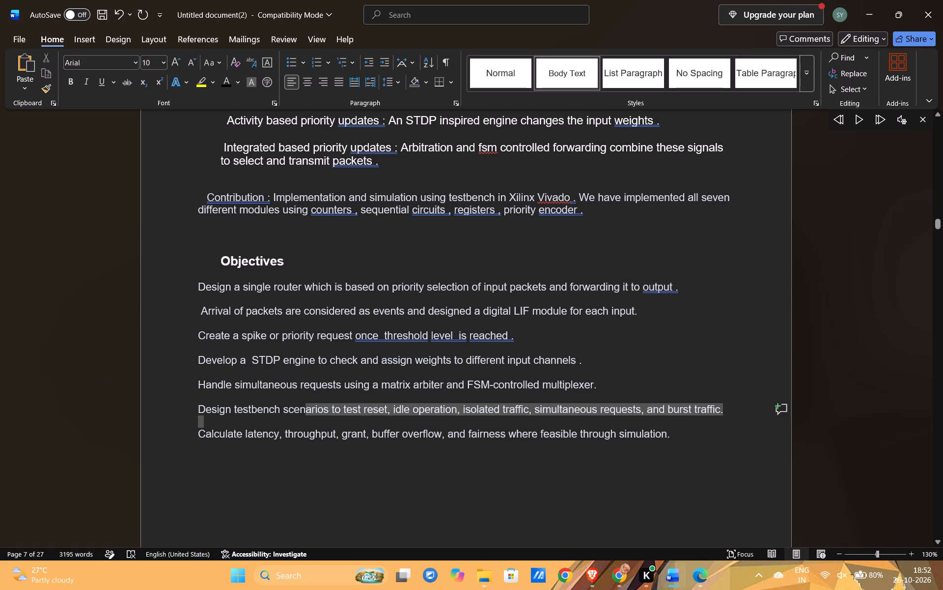
drag(305, 415, 285, 408)
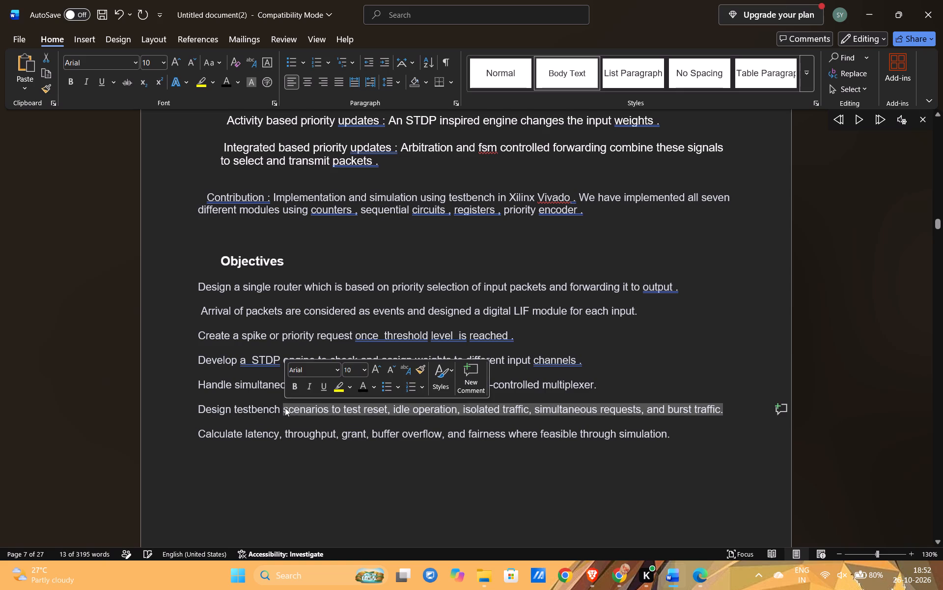
key(BackSpace)
text(to check the)
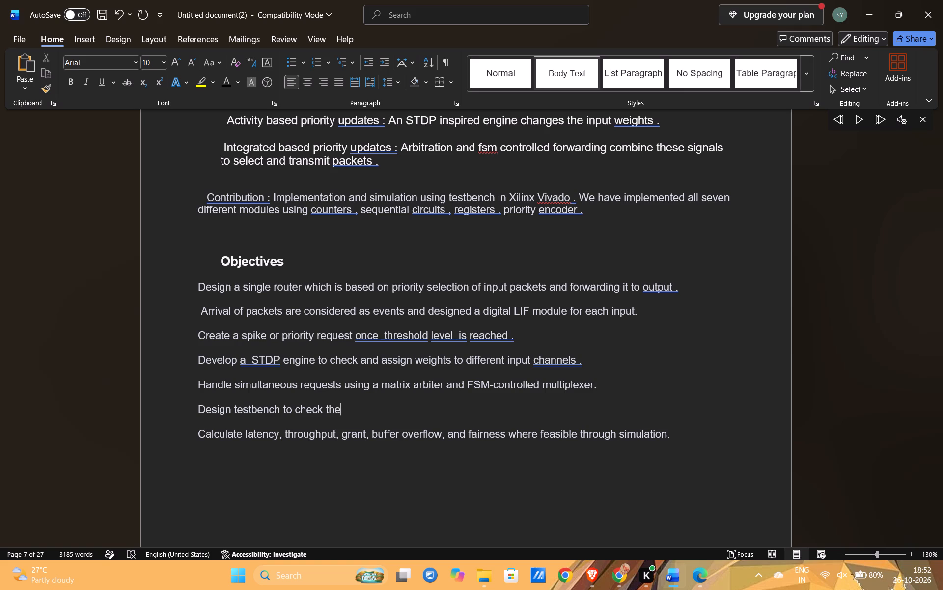
key(space)
text(res)
key(BackSpace)
key(BackSpace)
key(BackSpace)
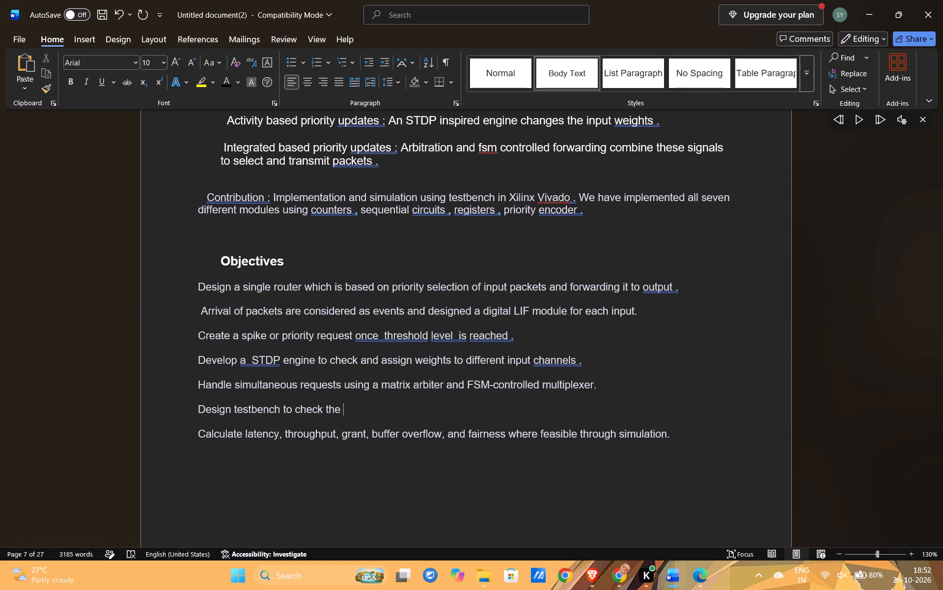
text(proper working)
key(space)
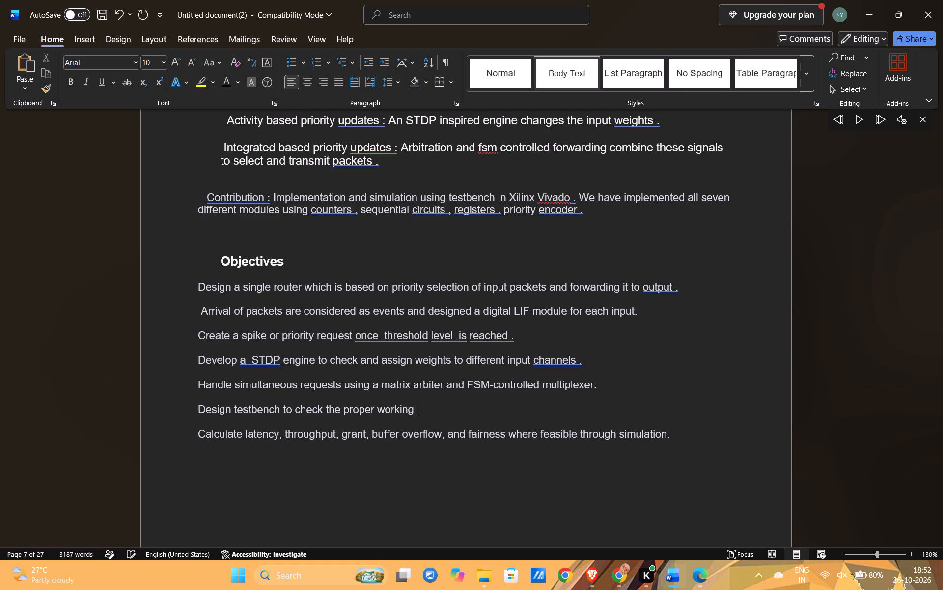
text(of)
key(space)
text(all m)
text(odules)
key(space)
key(period)
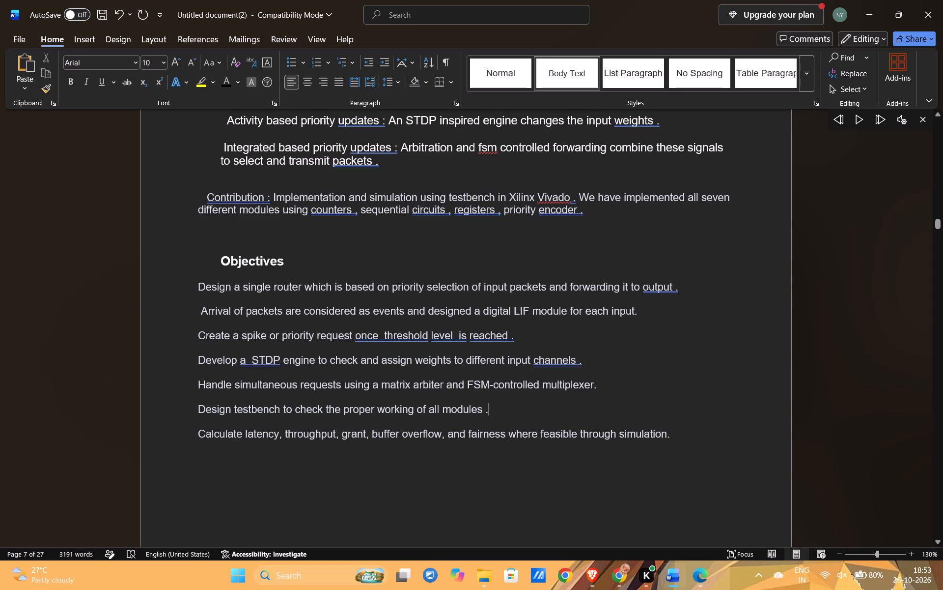
Delete the last objective, about calculating latency, throughput, grant, buffer overflow and fairness.
drag(694, 438, 359, 450)
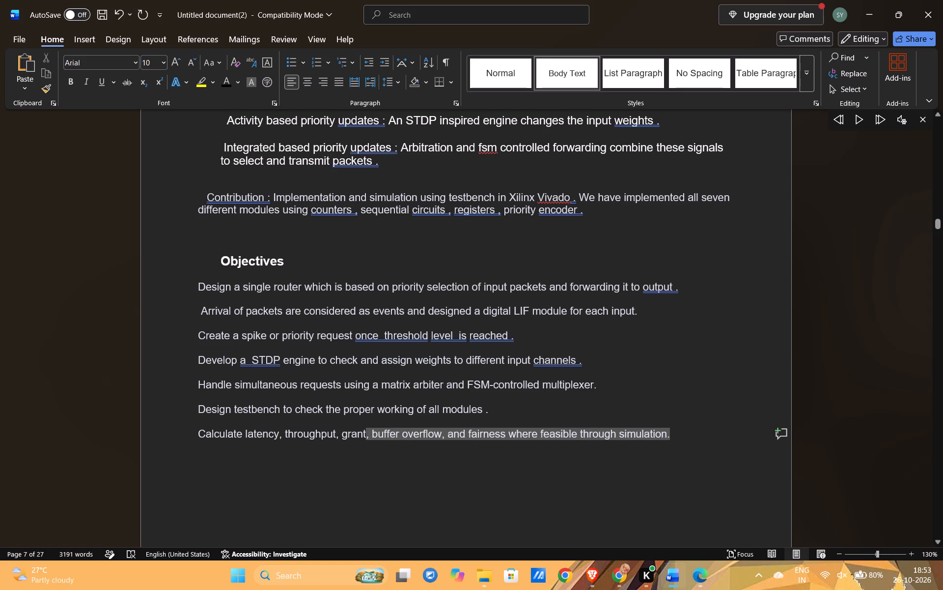
drag(359, 450, 192, 437)
key(BackSpace)
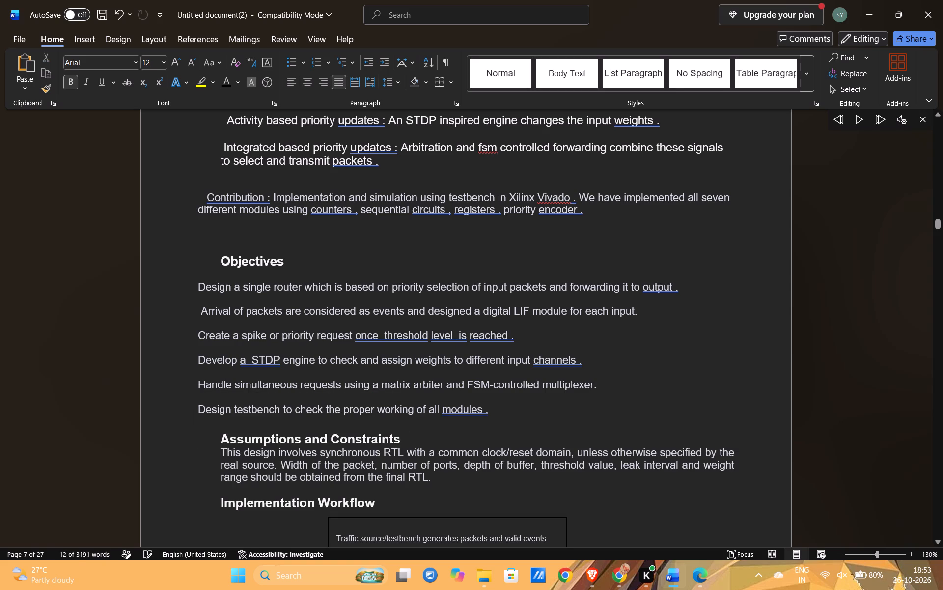
Insert blank lines after the last objective to push the Assumptions and Constraints heading onto the next page.
click(498, 409)
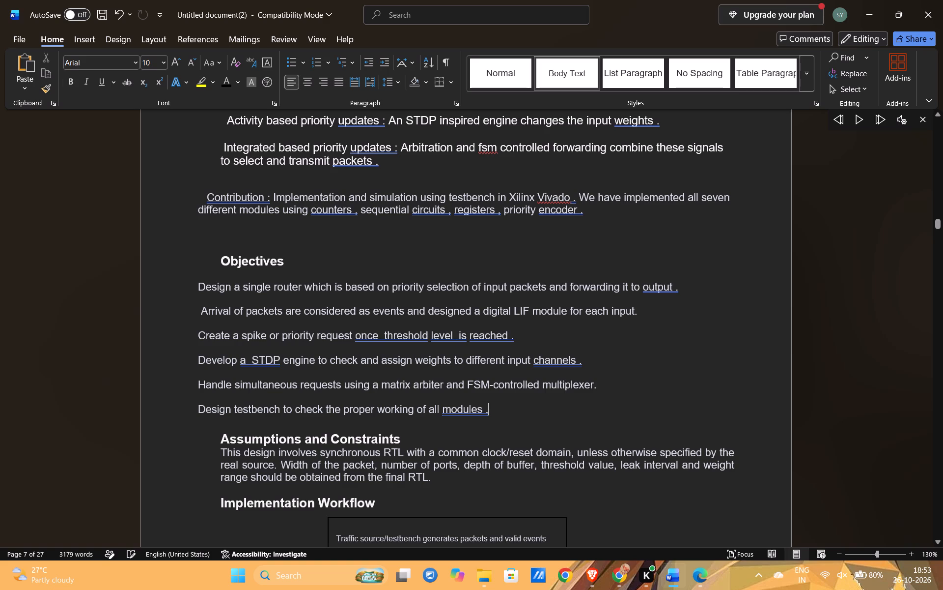
key(Return)
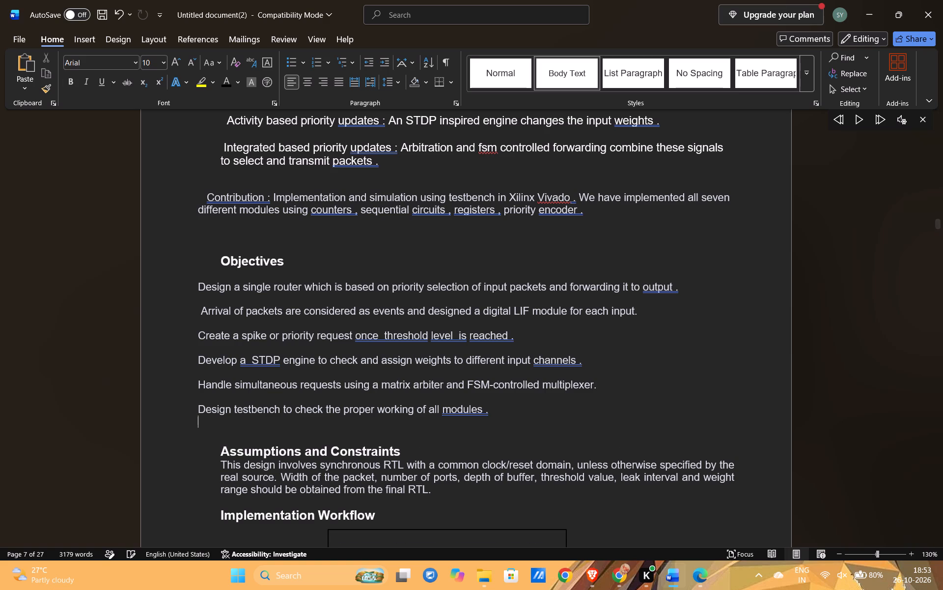
scroll(498, 409, down, 1)
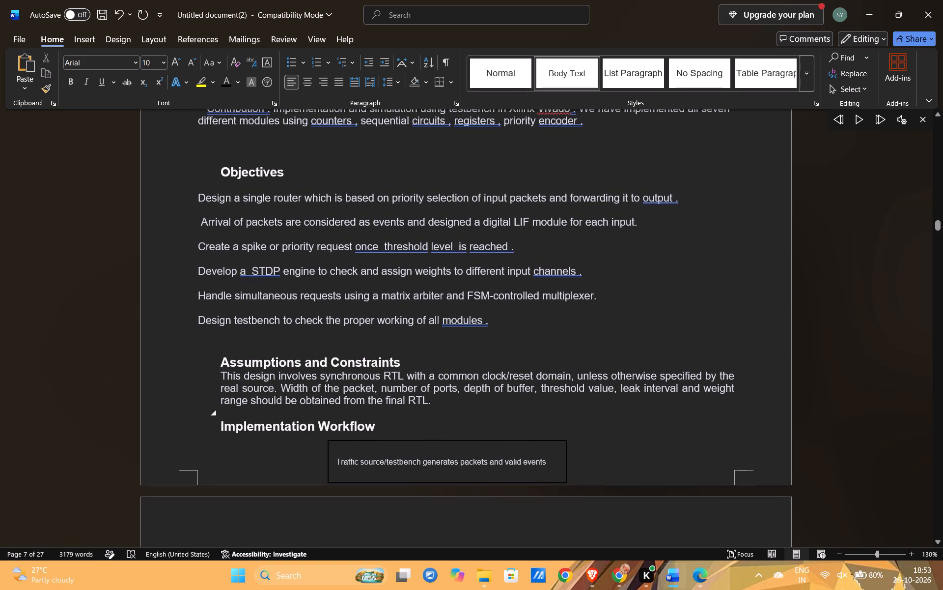
key(Return)
key(Return)
key(Return)
key(Return)
key(Return)
key(Return)
key(Return)
key(Return)
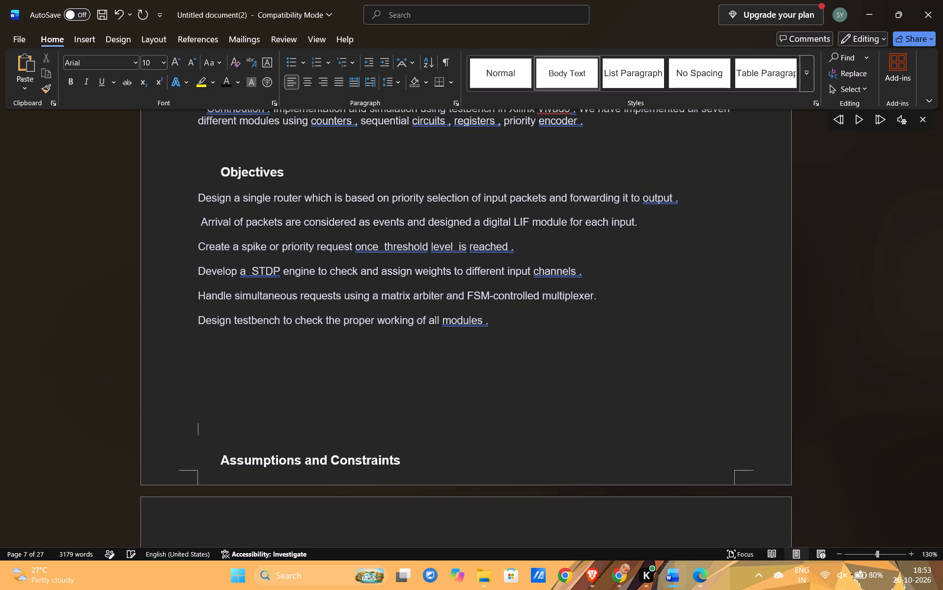
key(Return)
scroll(530, 382, down, 2)
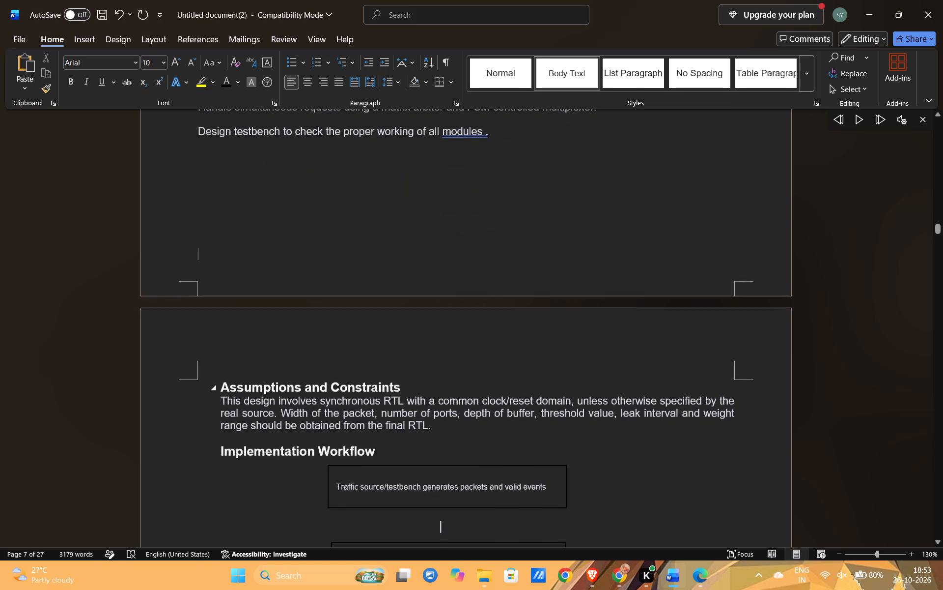
scroll(530, 382, down, 2)
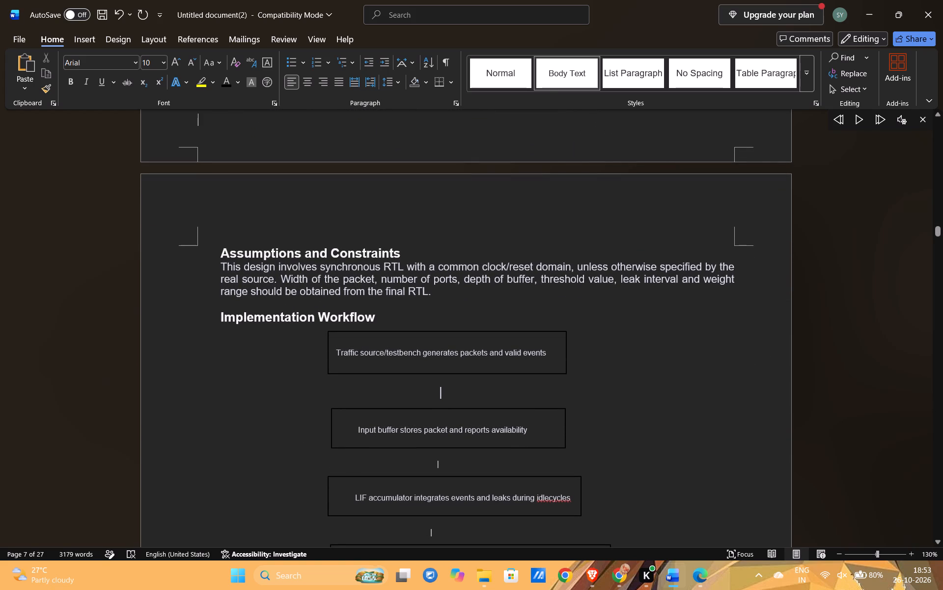
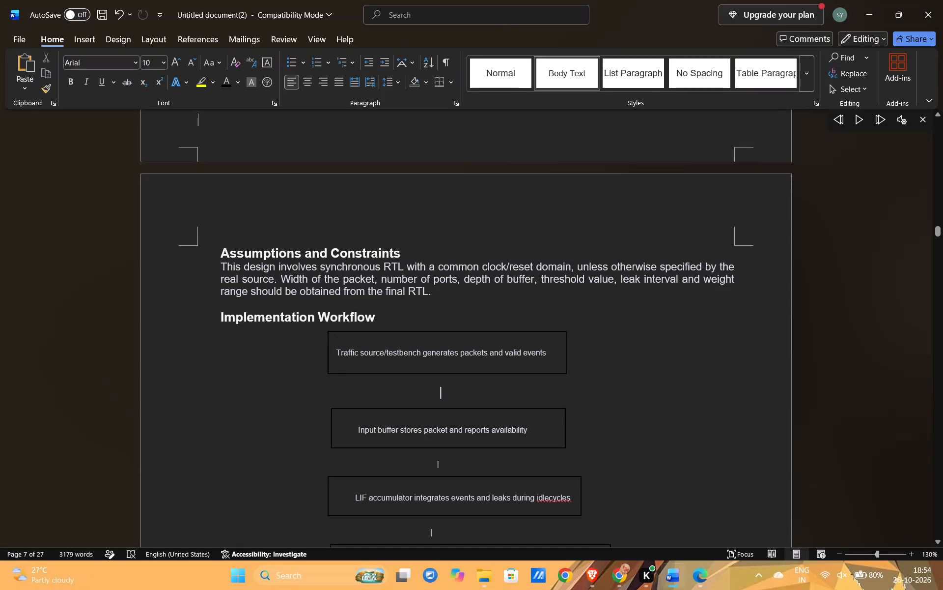
Replace the text of the first Implementation Workflow box with "Testbench generates packets".
click(547, 353)
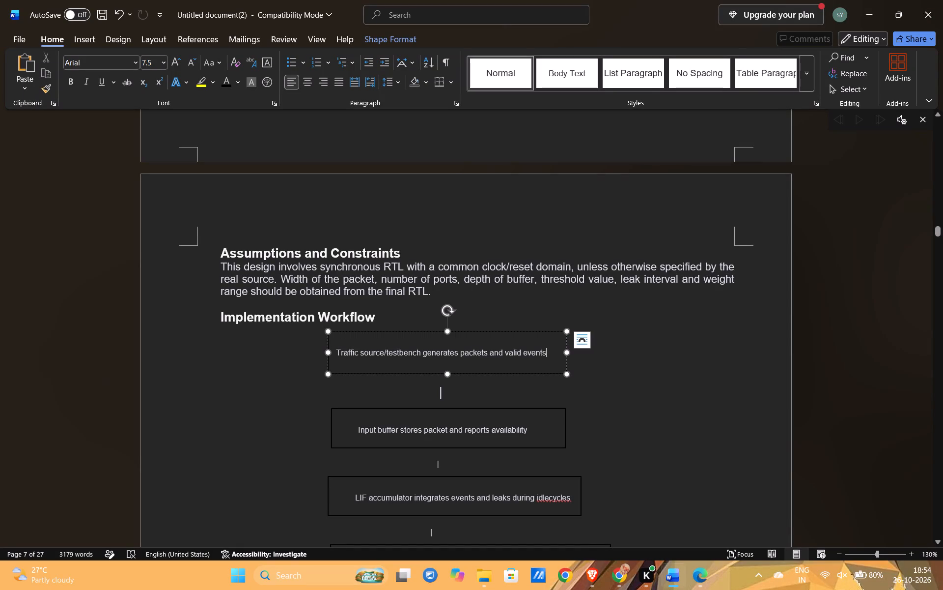
key(BackSpace)
key(BackSpace)
key(BackSpace)
key(BackSpace)
key(BackSpace)
key(BackSpace)
key(BackSpace)
key(BackSpace)
key(BackSpace)
key(BackSpace)
key(BackSpace)
key(BackSpace)
key(BackSpace)
key(BackSpace)
key(BackSpace)
key(BackSpace)
key(BackSpace)
key(BackSpace)
key(BackSpace)
key(BackSpace)
key(BackSpace)
key(BackSpace)
key(BackSpace)
key(BackSpace)
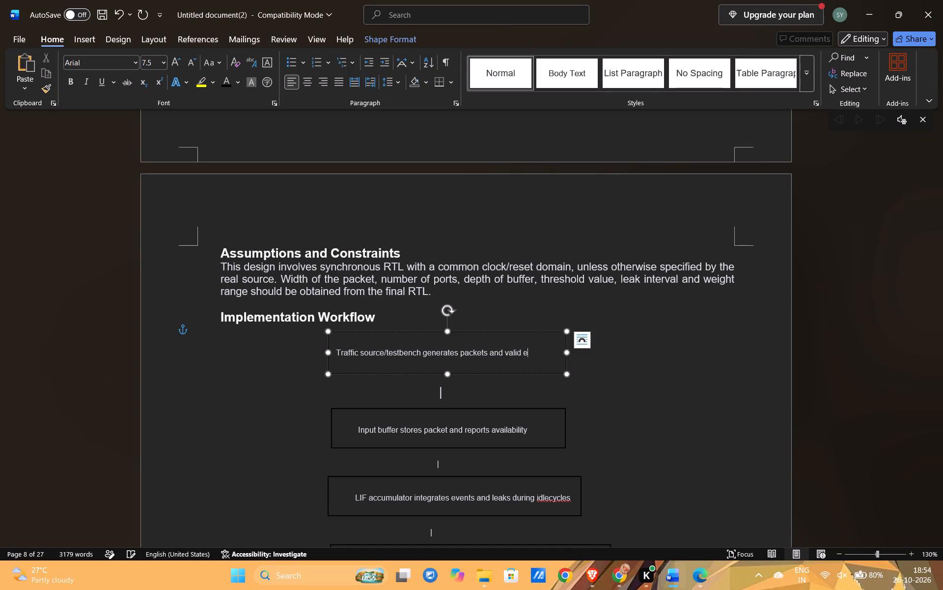
key(BackSpace)
key(BackSpace)
key(BackSpace)
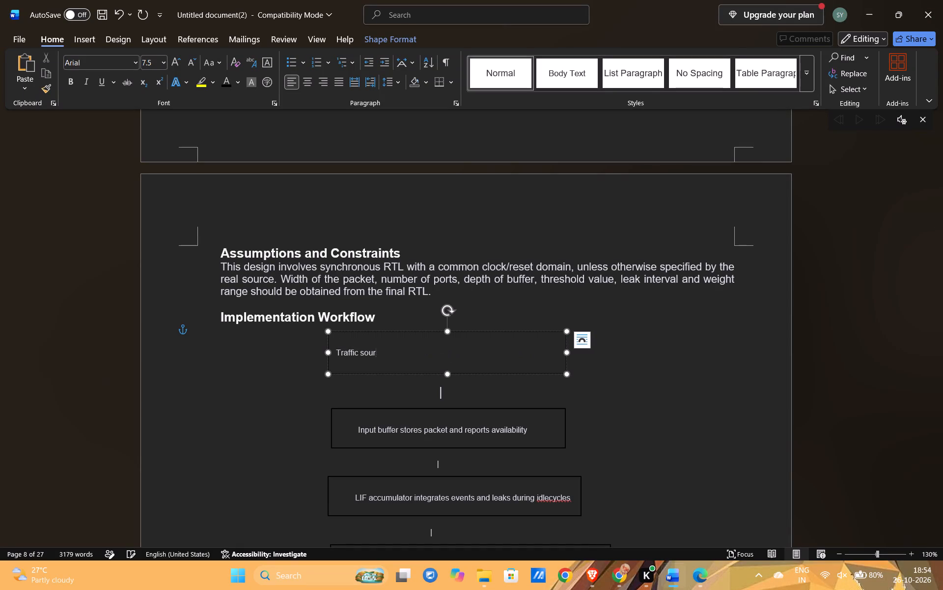
key(BackSpace)
key(BackSpace)
key(BackSpace)
key(BackSpace)
key(BackSpace)
key(BackSpace)
key(BackSpace)
key(BackSpace)
key(BackSpace)
key(BackSpace)
key(BackSpace)
text(estbench)
key(space)
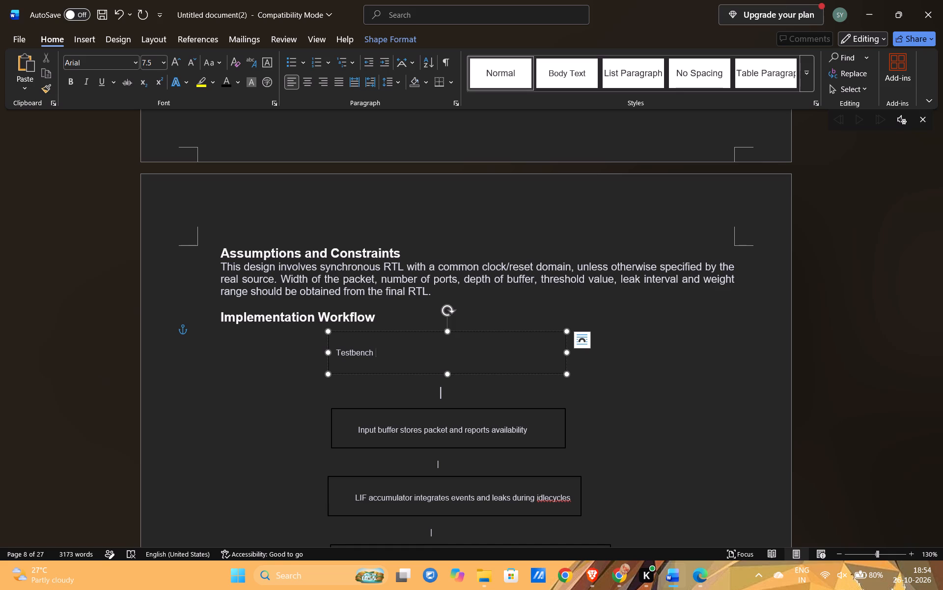
key(g)
key(e)
text(nerates)
key(space)
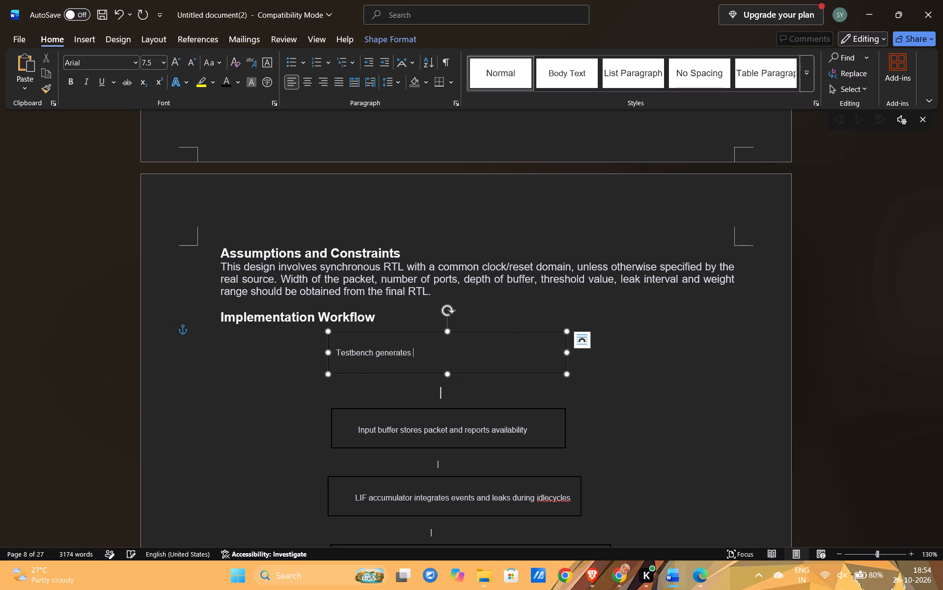
text(packets)
key(space)
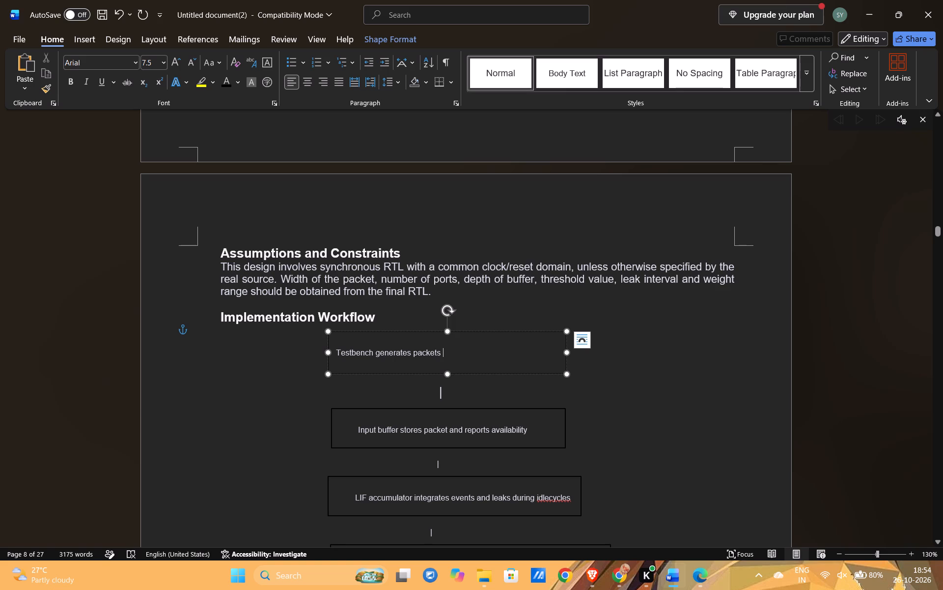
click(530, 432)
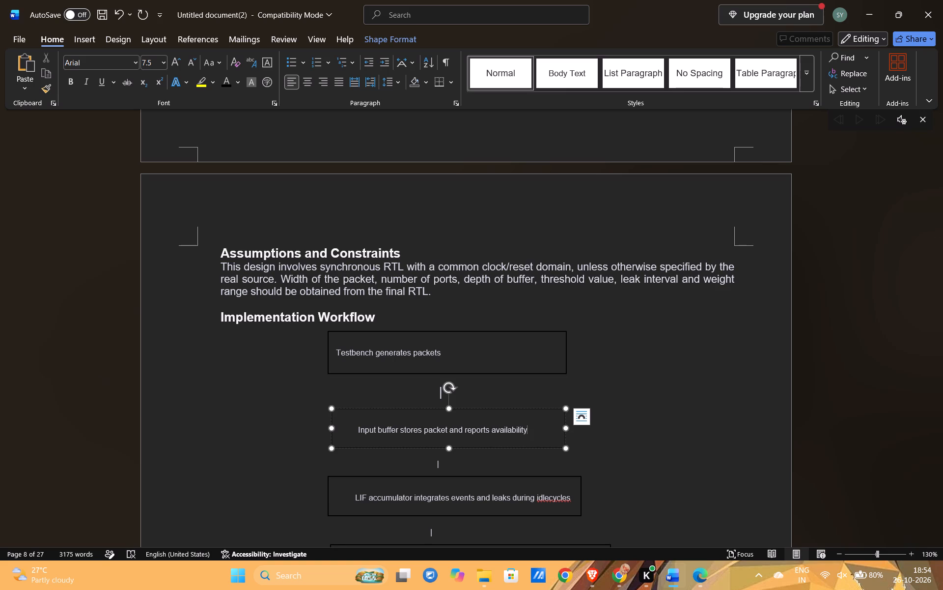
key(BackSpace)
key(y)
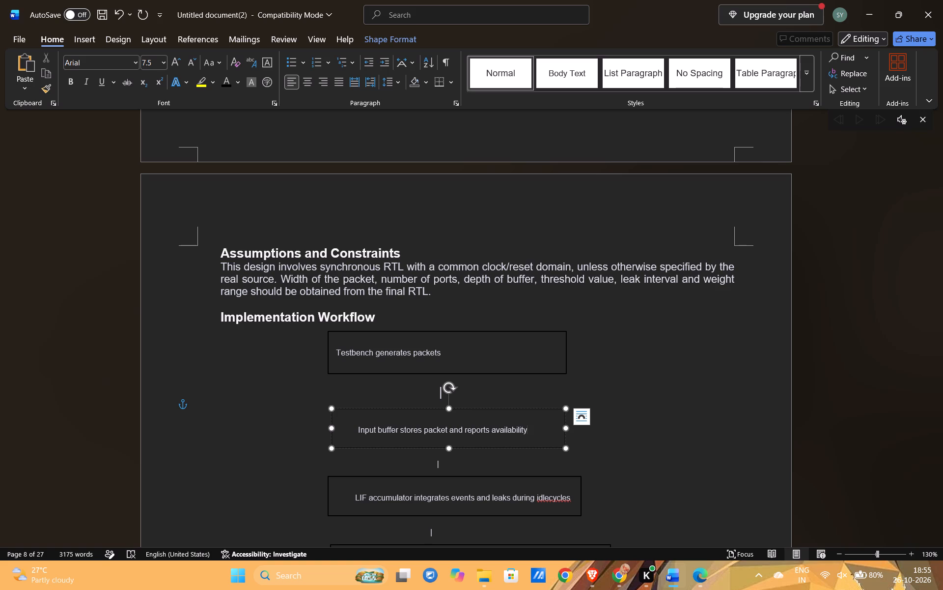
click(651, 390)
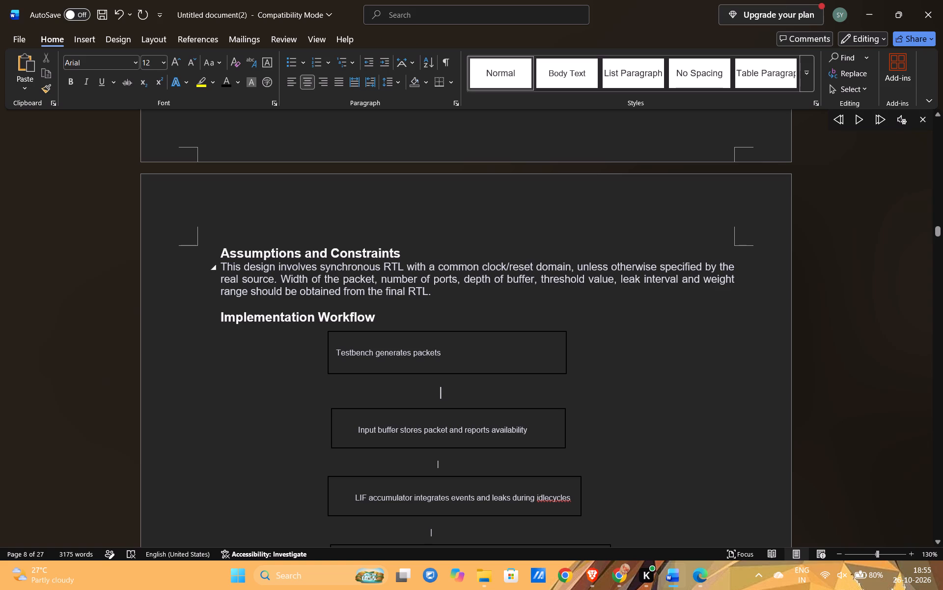
Delete the Assumptions and Constraints heading together with its paragraph.
drag(437, 293, 263, 253)
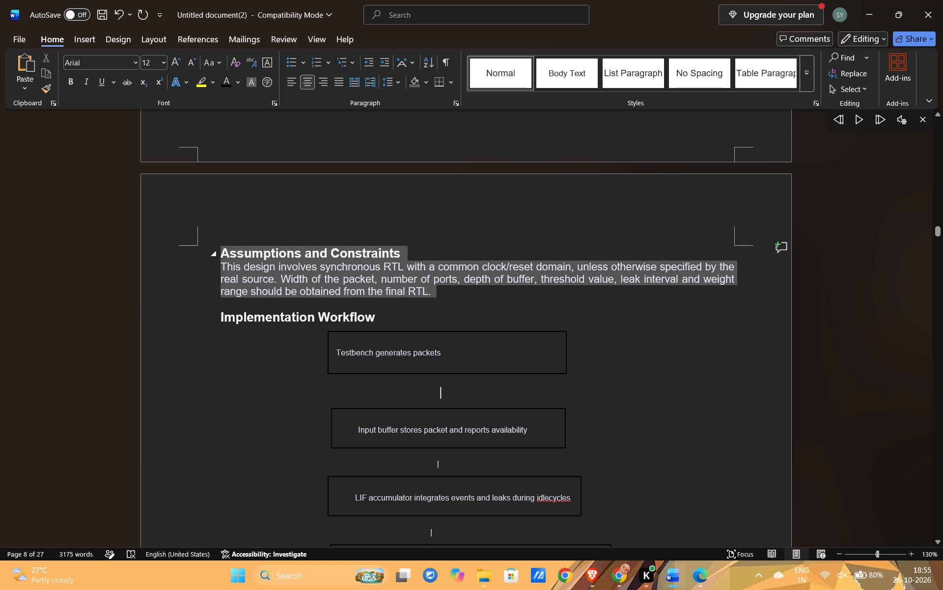
drag(263, 253, 258, 254)
key(BackSpace)
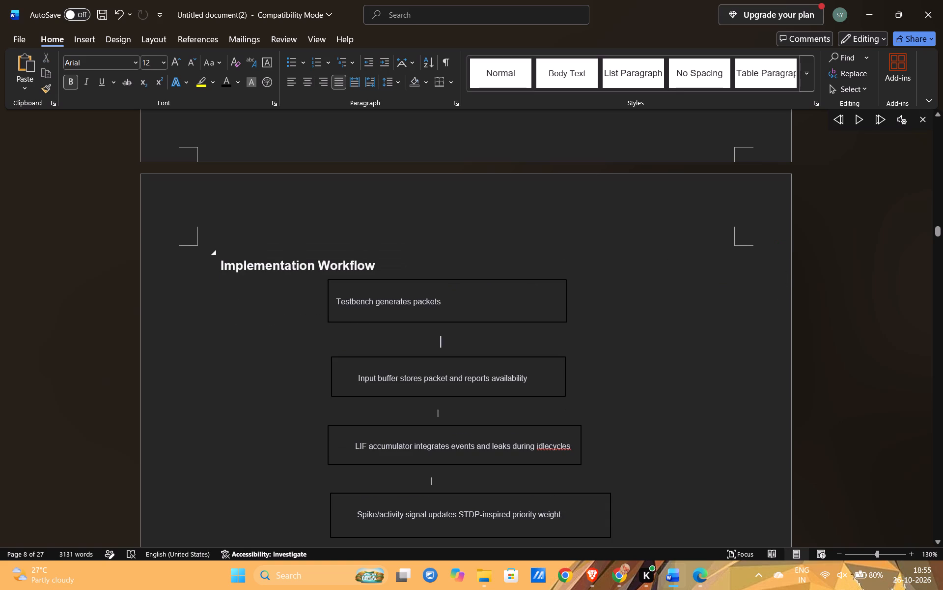
Remove the blank line above the Implementation Workflow heading, keep the heading at the top of the flowchart's page, and indent it with spaces.
click(220, 263)
key(BackSpace)
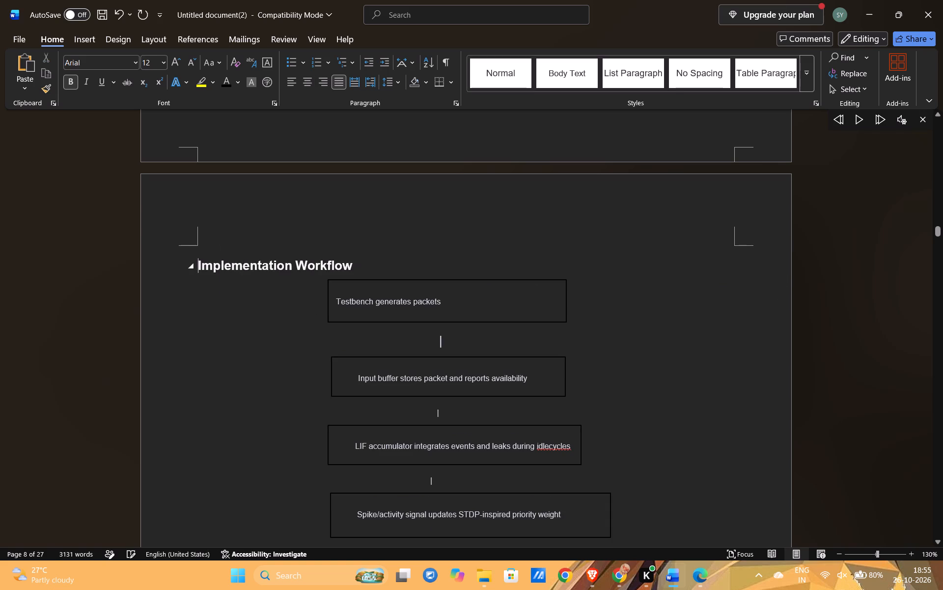
key(BackSpace)
key(BackSpace)
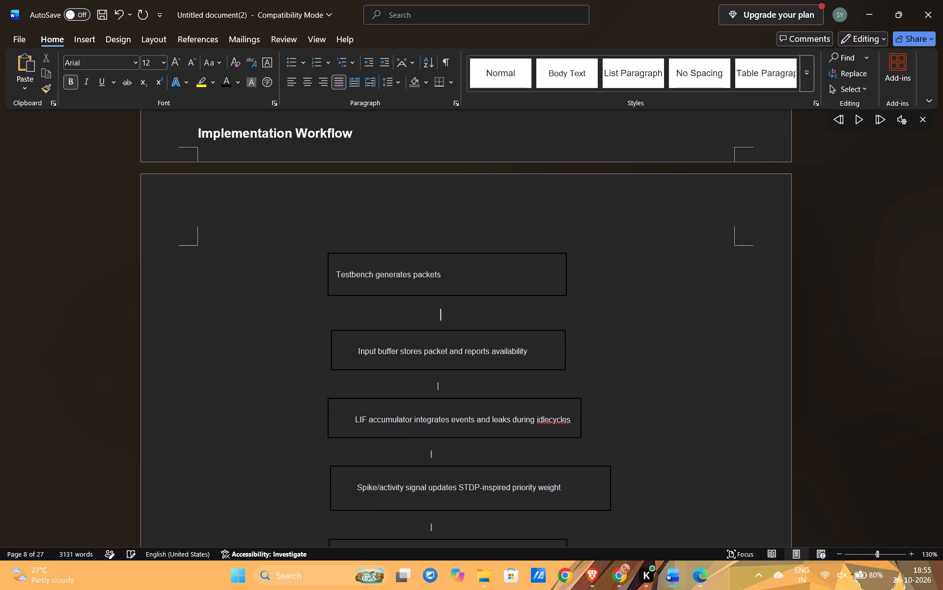
key(Return)
key(space)
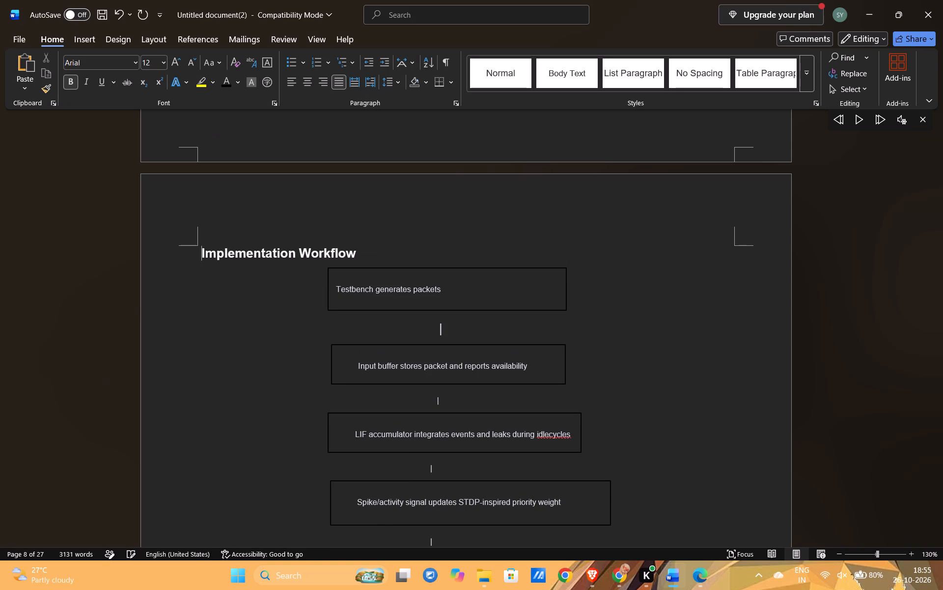
key(space)
key(space)
key(space)
key(space)
key(space)
key(space)
key(space)
key(space)
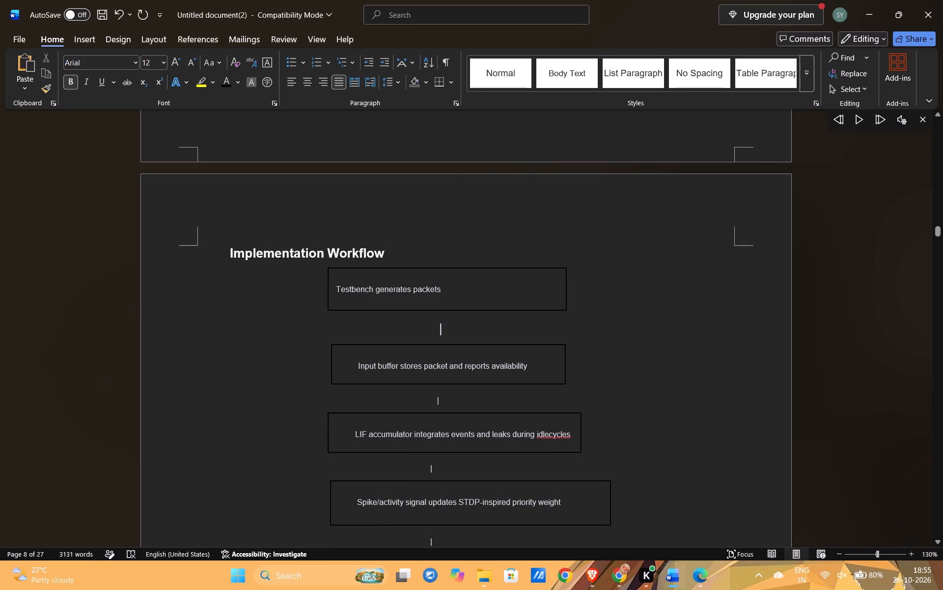
click(191, 257)
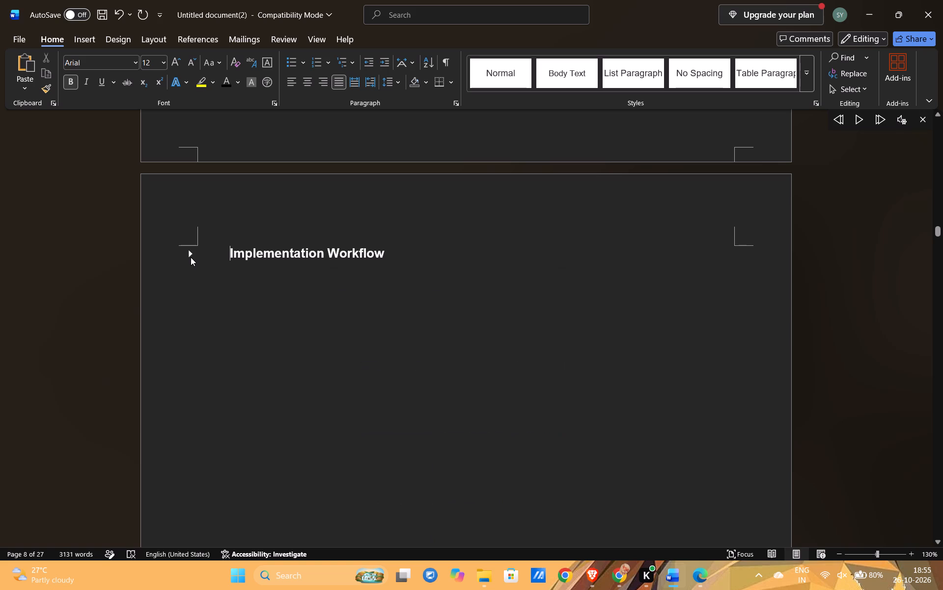
click(191, 257)
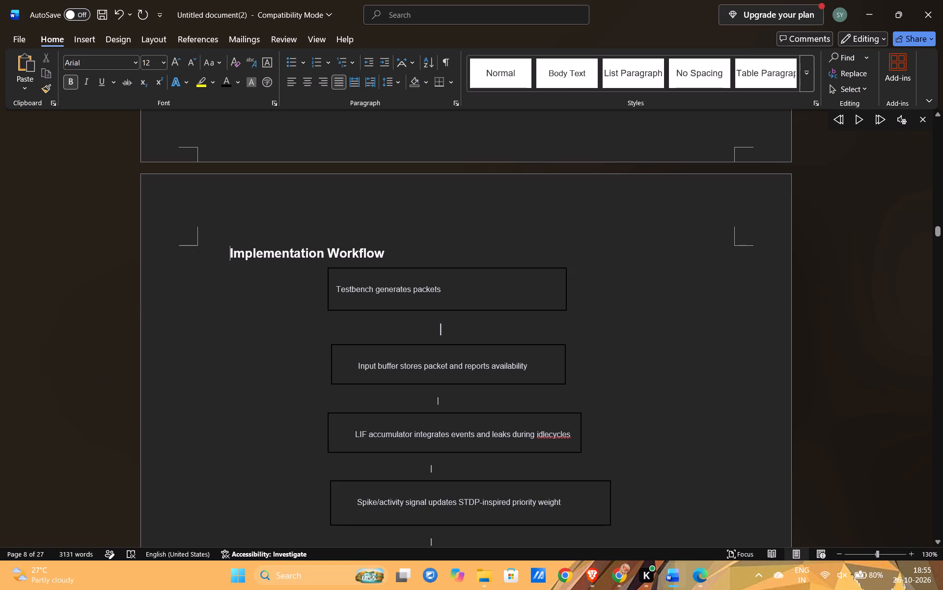
Insert leading spaces before "Testbench generates packets" to shift the text toward the middle of its workflow box.
scroll(303, 334, down, 3)
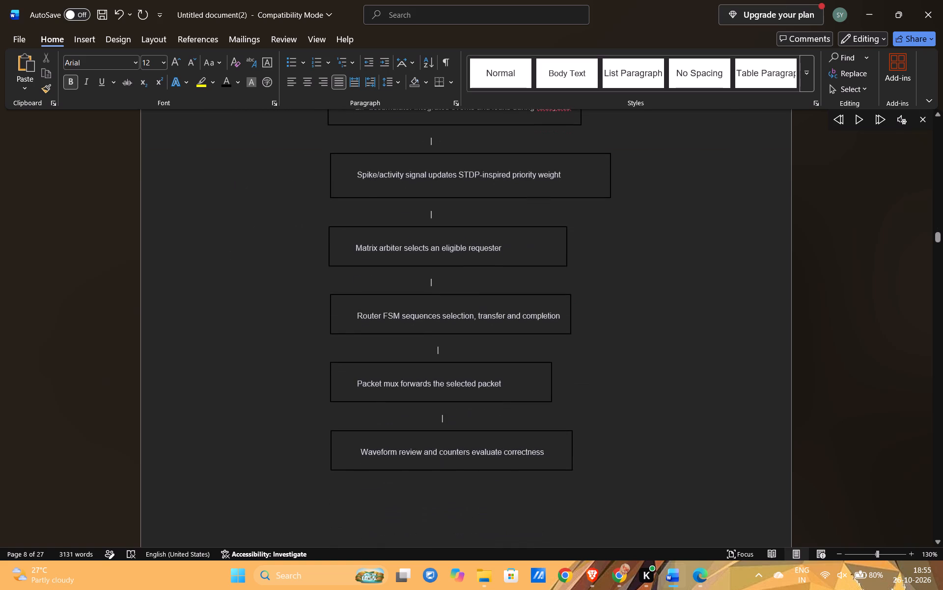
scroll(303, 334, up, 1)
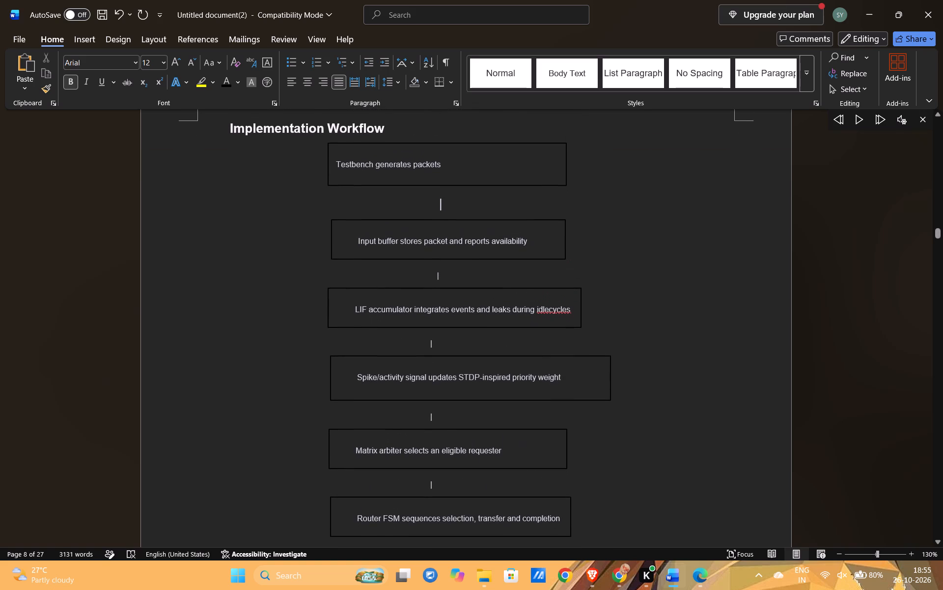
click(337, 164)
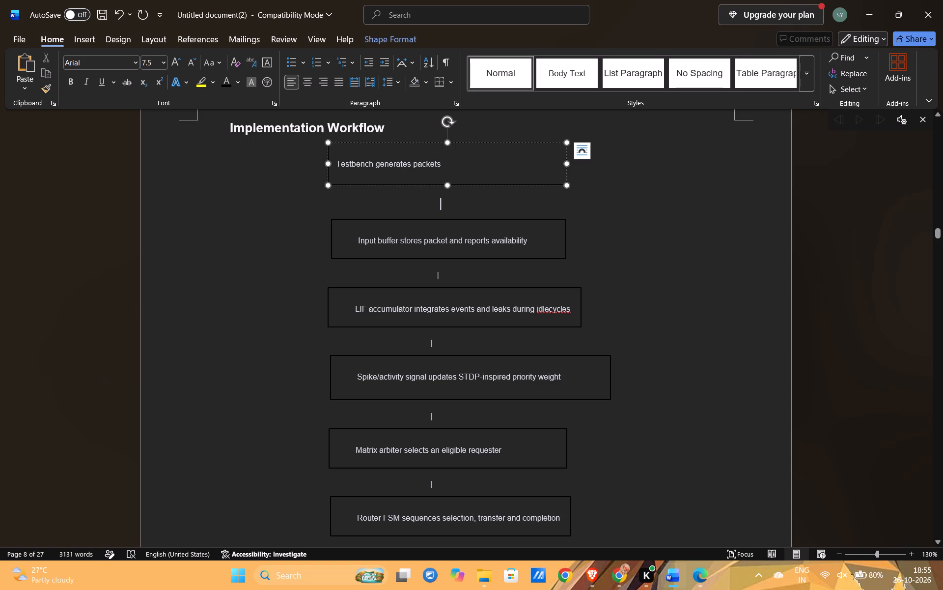
key(space)
key(space)
key(space)
key(space)
key(space)
key(space)
key(space)
key(space)
key(space)
key(space)
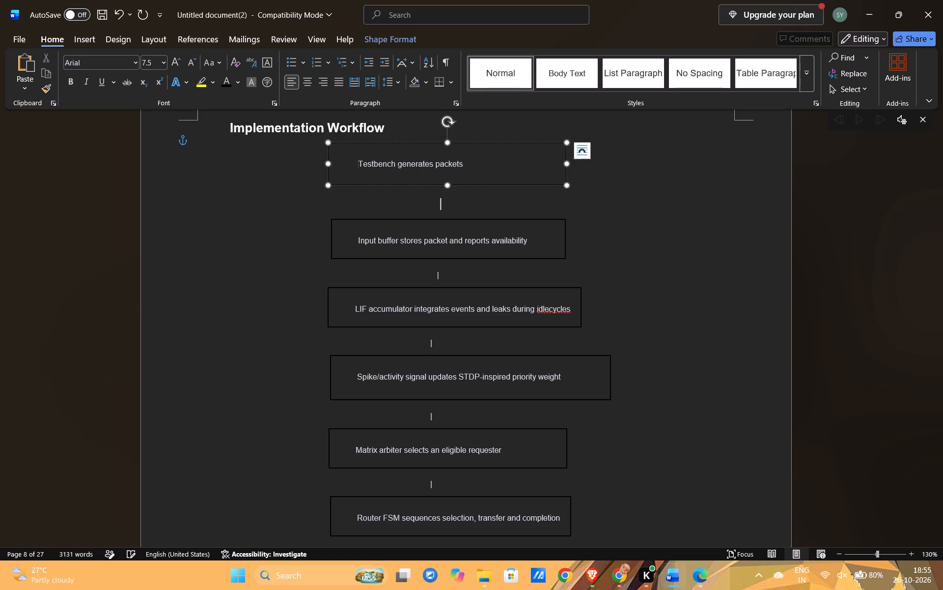
key(space)
key(space)
key(space)
key(space)
key(space)
key(space)
key(space)
key(space)
key(space)
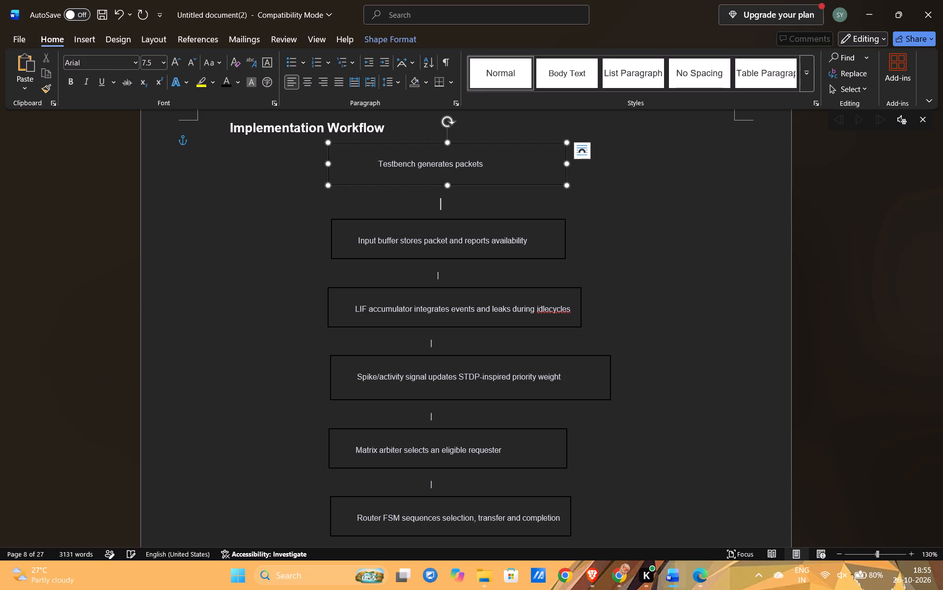
click(316, 221)
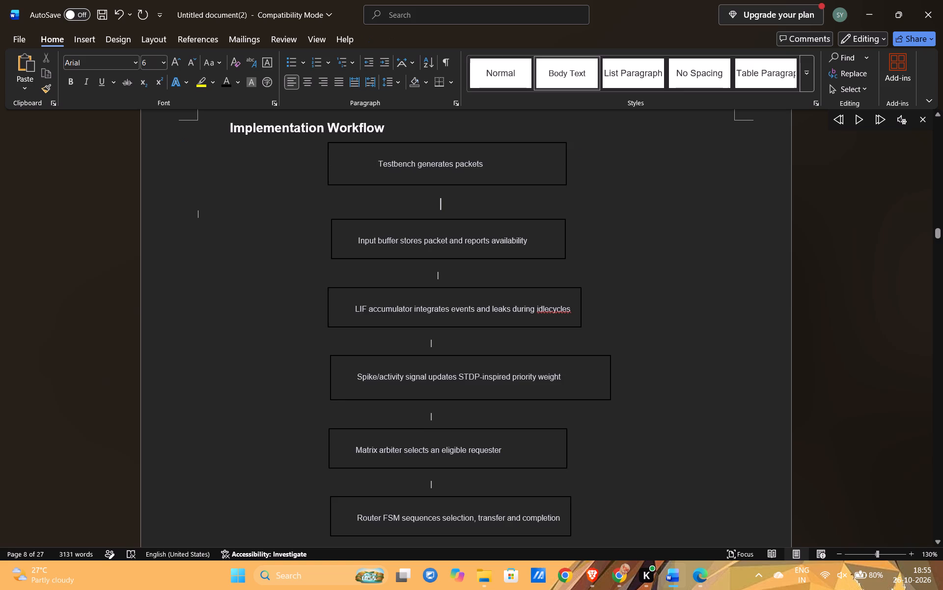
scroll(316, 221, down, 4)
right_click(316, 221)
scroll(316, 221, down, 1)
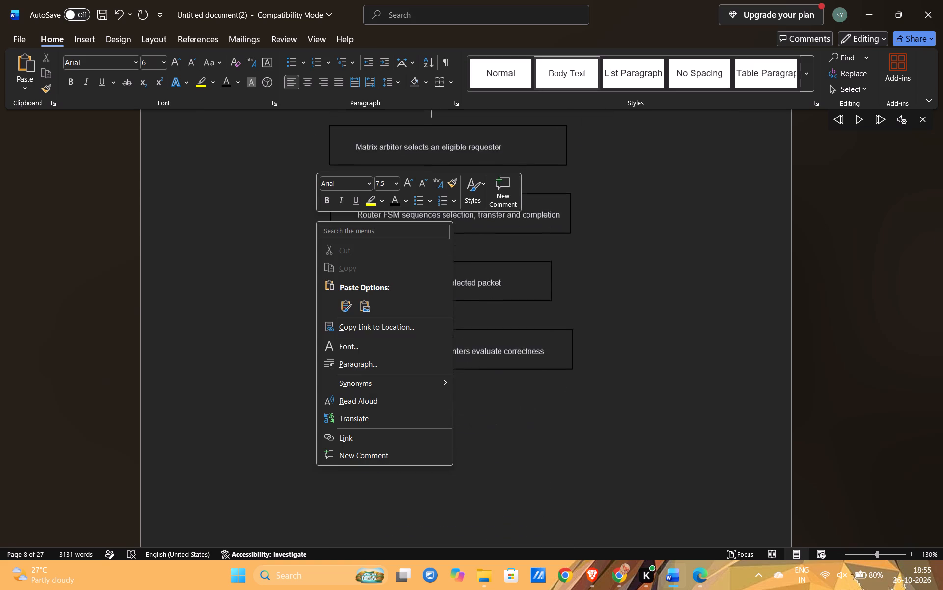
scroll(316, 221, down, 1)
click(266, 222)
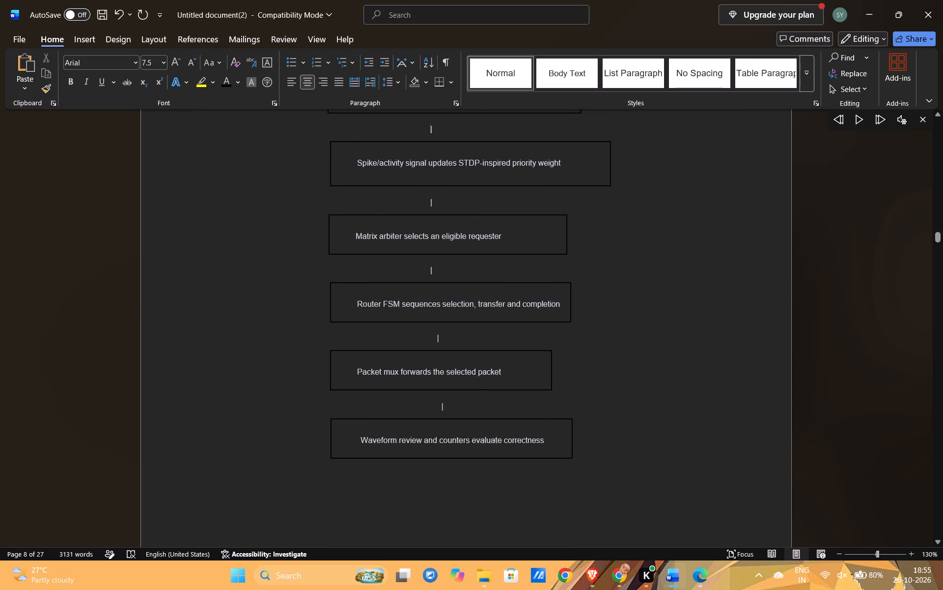
Reword the LIF accumulator workflow box so the text after "leaks" reads "if it not recives any input from input packet".
scroll(266, 222, up, 1)
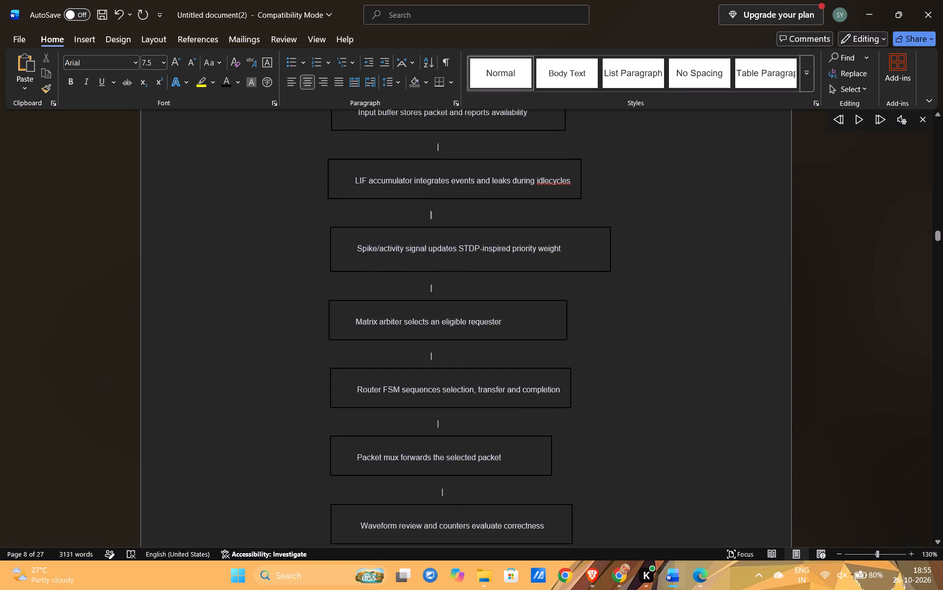
click(571, 180)
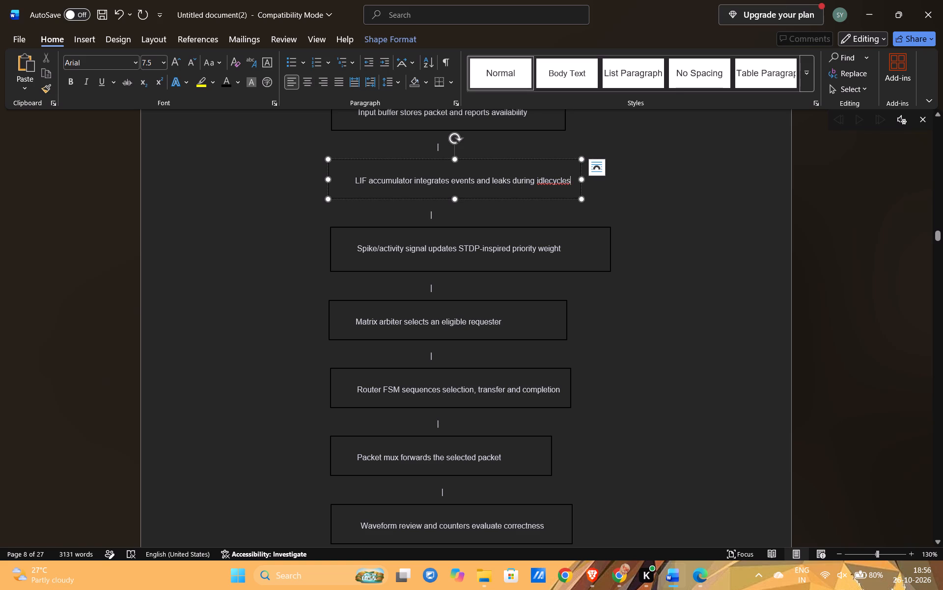
key(BackSpace)
key(BackSpace)
key(BackSpace)
key(BackSpace)
key(BackSpace)
key(BackSpace)
key(BackSpace)
key(BackSpace)
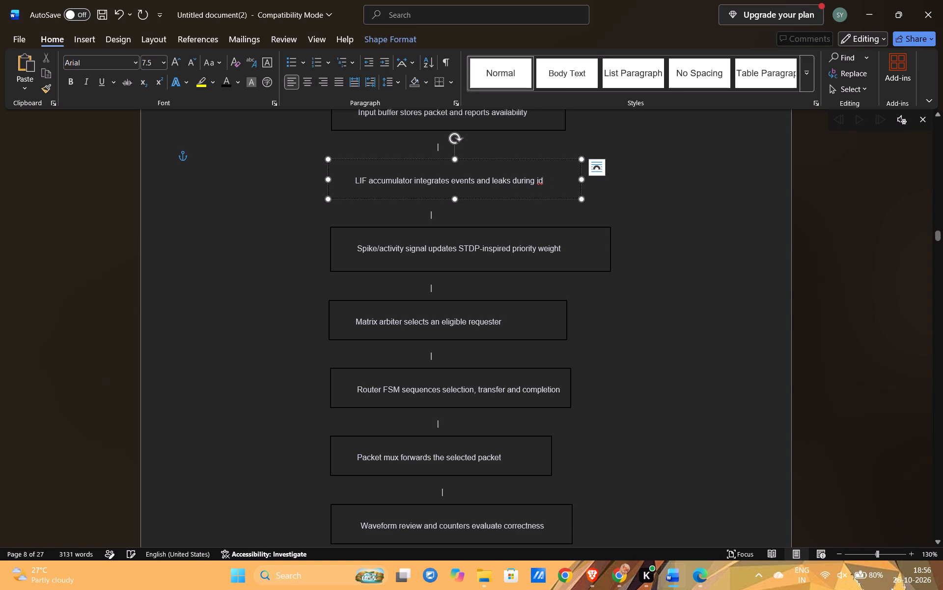
key(BackSpace)
key(BackSpace)
text(no in)
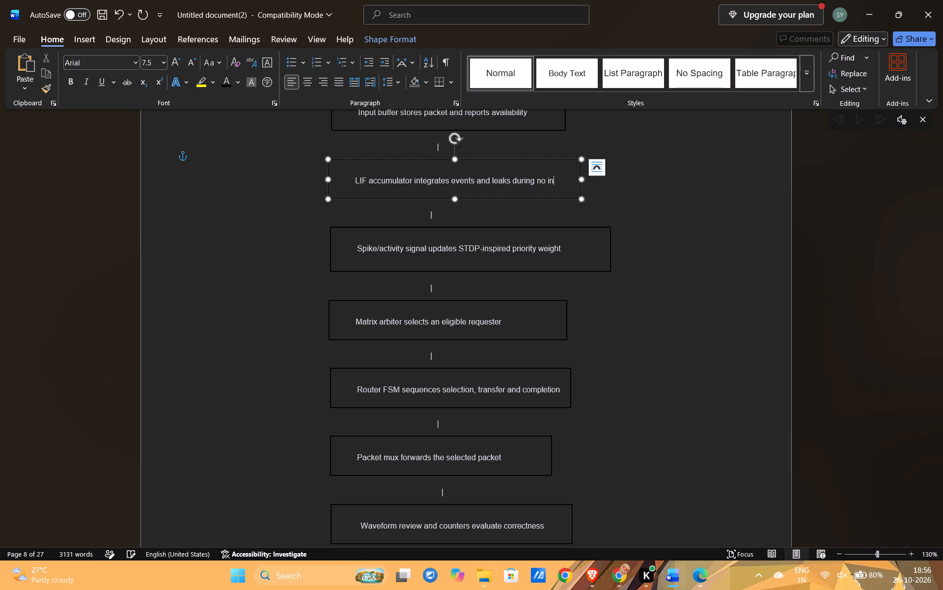
key(BackSpace)
key(BackSpace)
key(BackSpace)
key(BackSpace)
key(BackSpace)
key(BackSpace)
key(BackSpace)
key(BackSpace)
key(BackSpace)
key(BackSpace)
key(BackSpace)
key(BackSpace)
text(if no)
key(space)
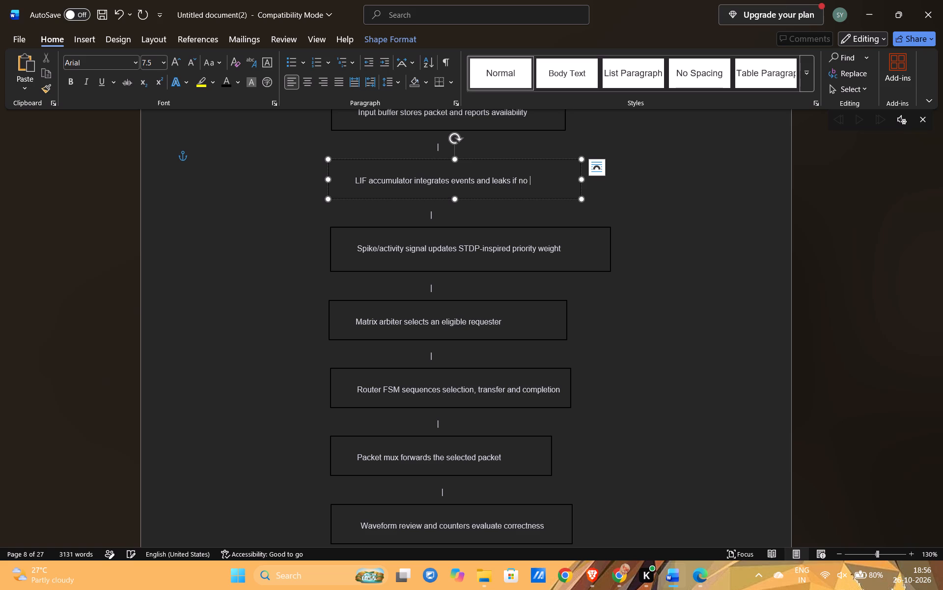
text(in)
key(BackSpace)
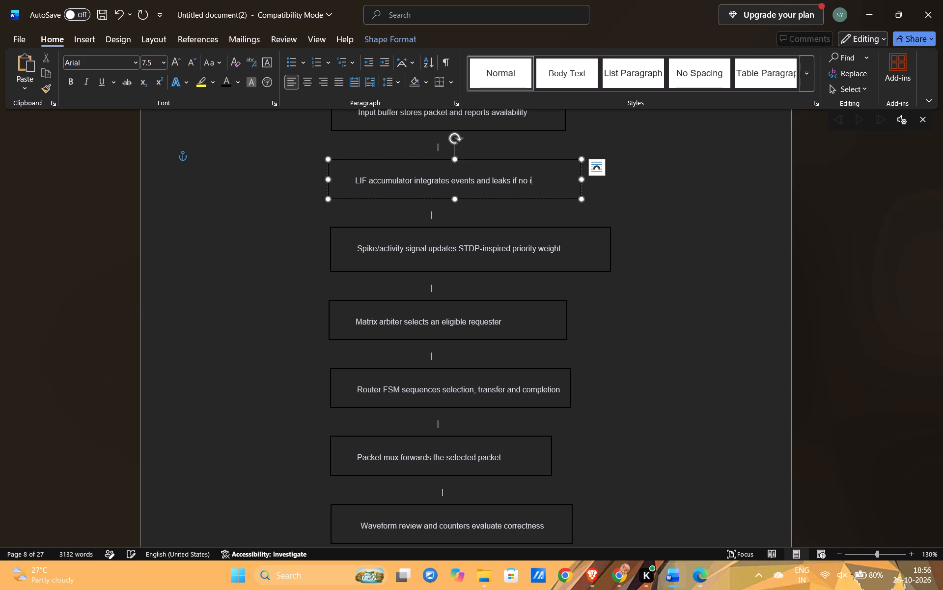
key(BackSpace)
key(BackSpace)
key(BackSpace)
key(BackSpace)
text(it not recives)
key(space)
text(any input from)
key(space)
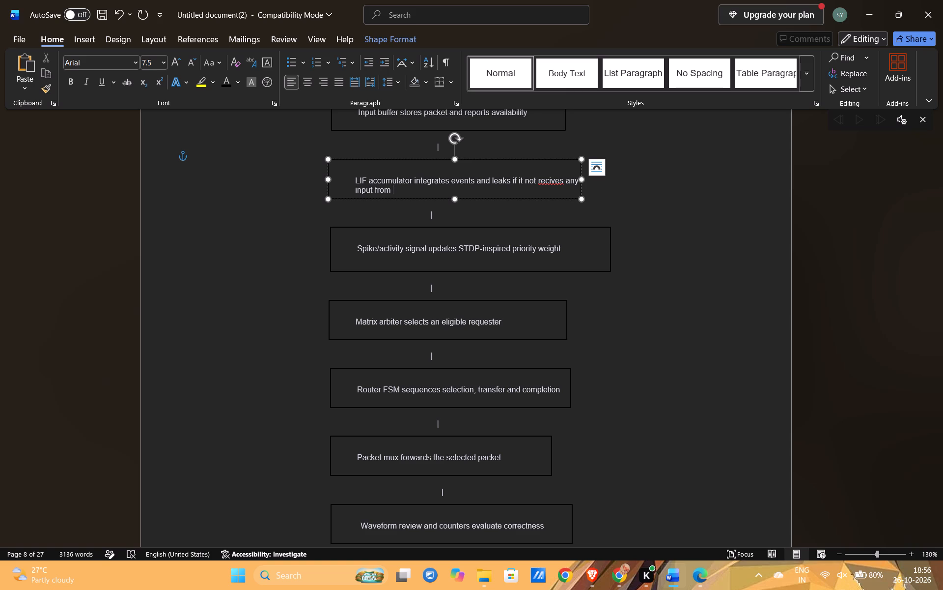
key(a)
text(ny a)
key(BackSpace)
text(packet)
key(BackSpace)
key(BackSpace)
key(BackSpace)
key(BackSpace)
key(BackSpace)
key(BackSpace)
key(BackSpace)
key(BackSpace)
key(BackSpace)
key(BackSpace)
text(input packet)
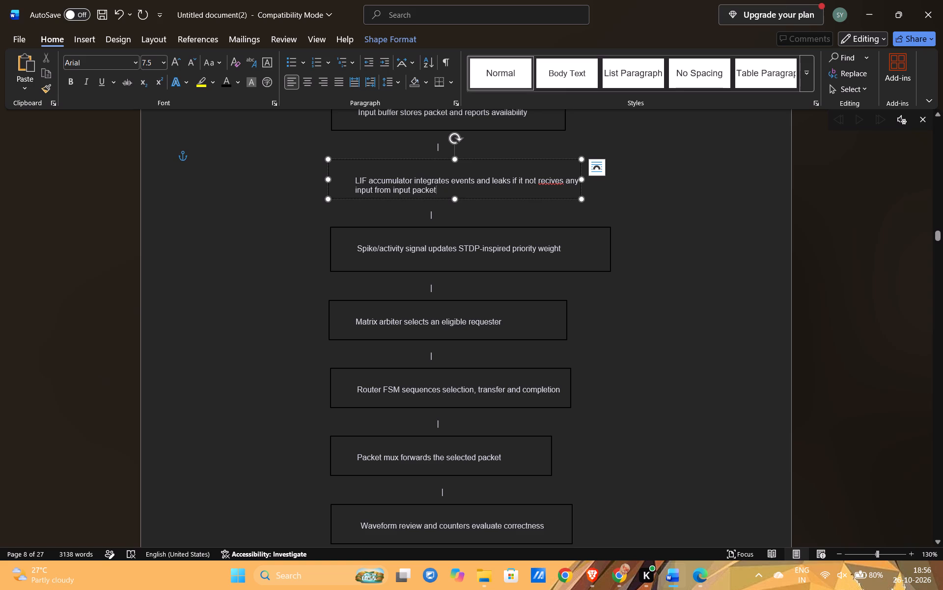
Replace the text of the last Implementation Workflow box with "Simulation check".
scroll(510, 322, down, 1)
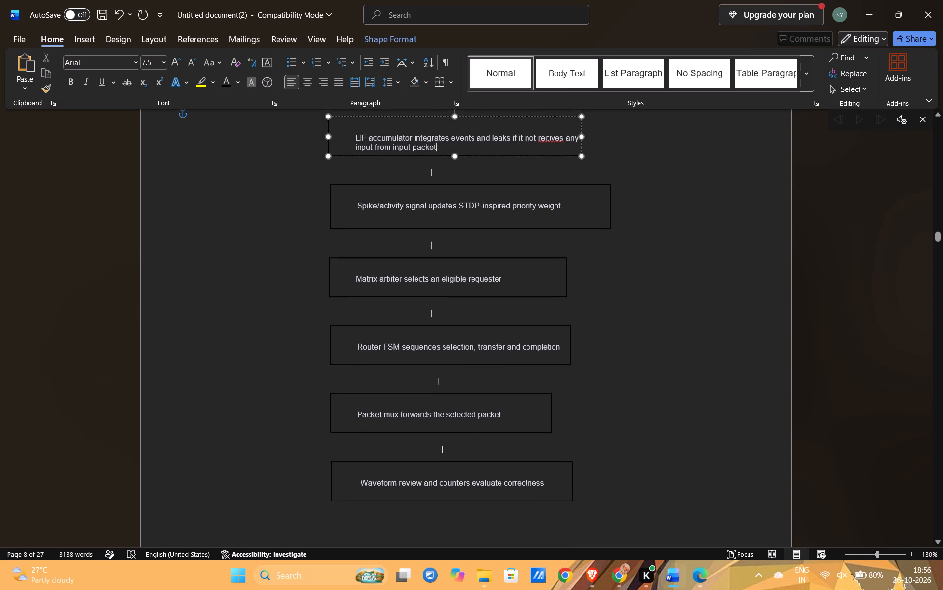
scroll(510, 322, down, 1)
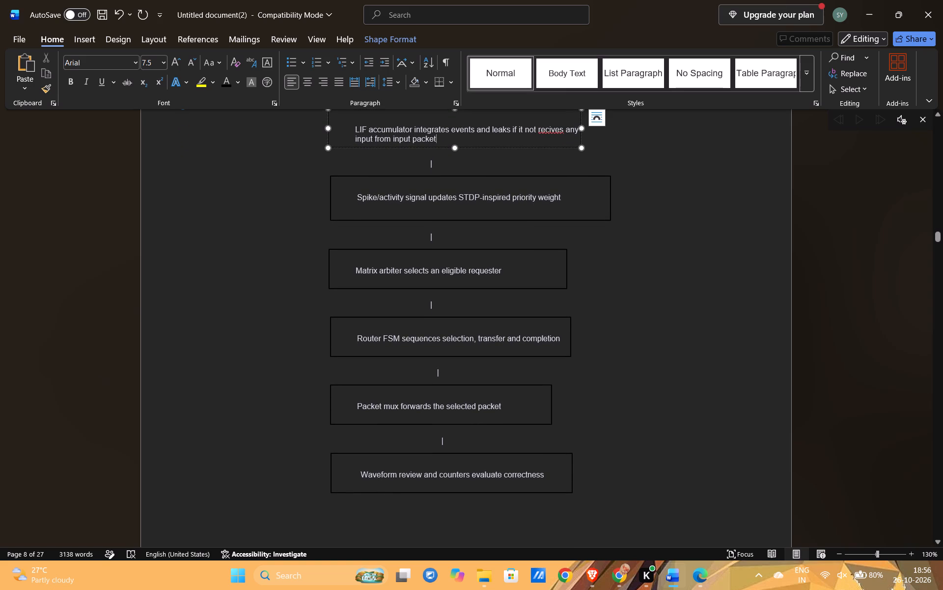
scroll(510, 322, down, 1)
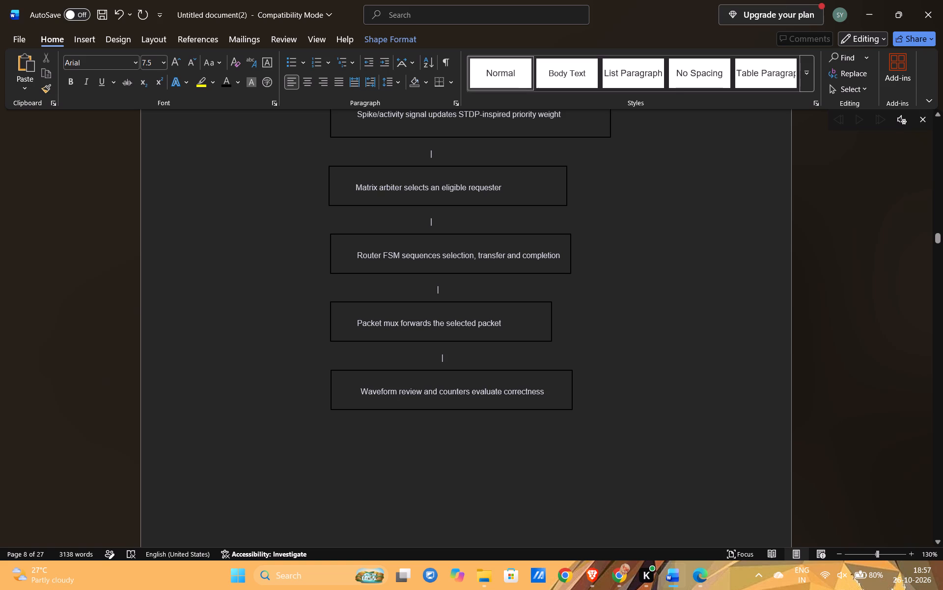
click(398, 392)
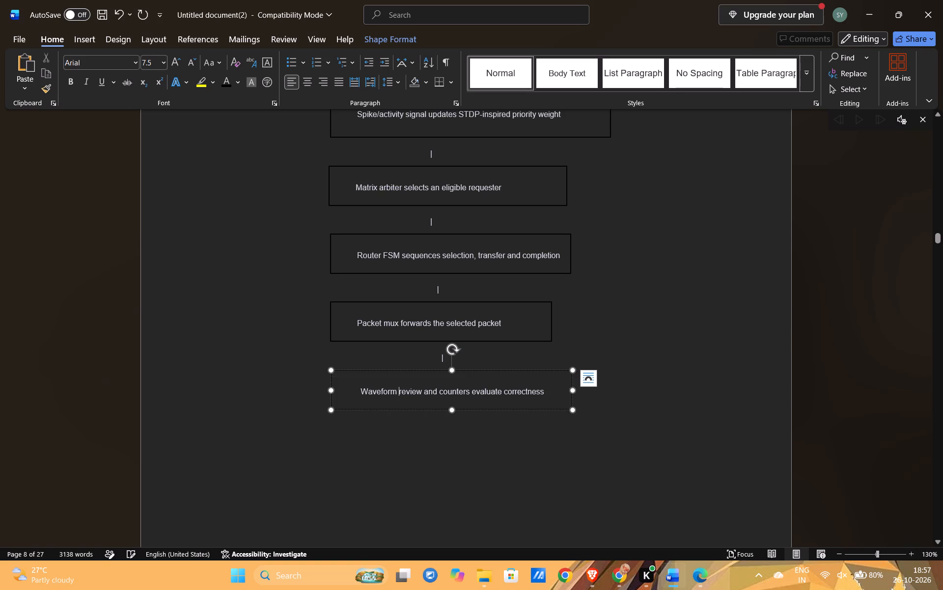
key(BackSpace)
key(BackSpace)
key(BackSpace)
key(BackSpace)
key(BackSpace)
key(BackSpace)
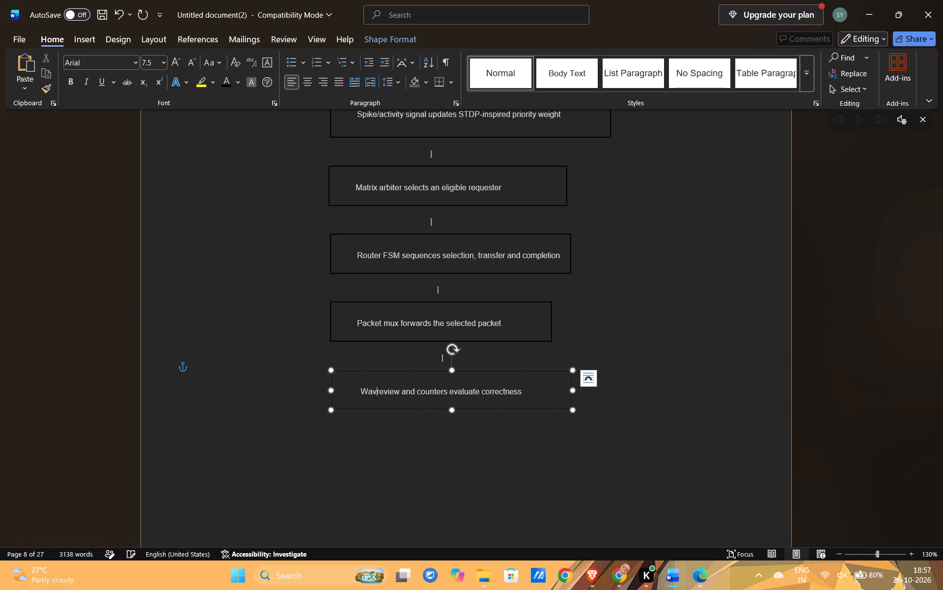
key(BackSpace)
key(BackSpace)
key(BackSpace)
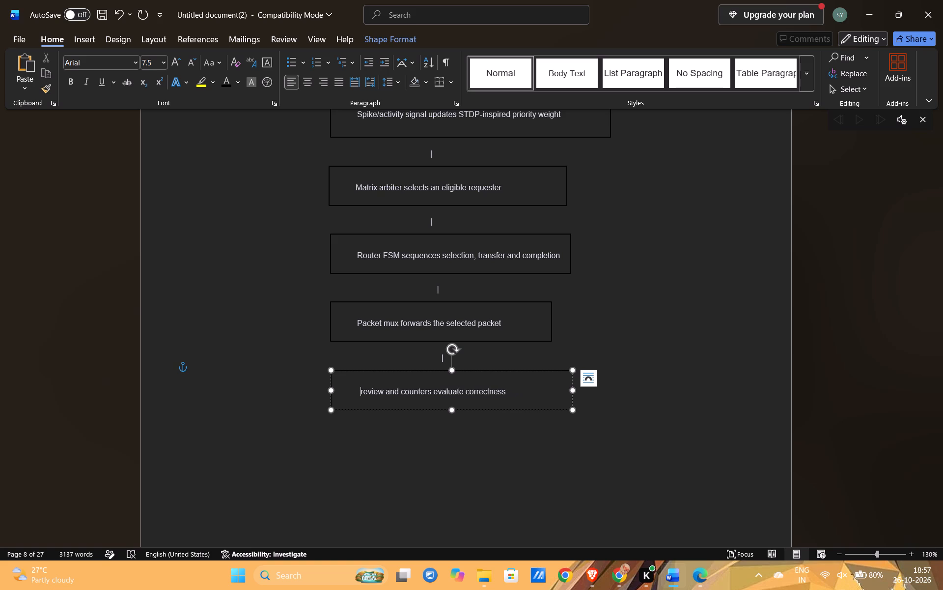
key(s)
text(imulation)
key(space)
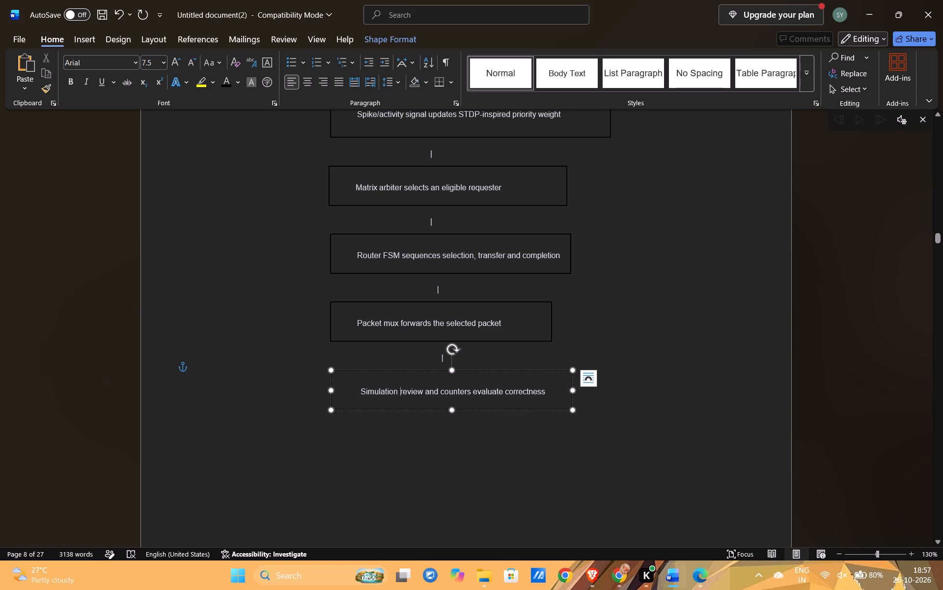
drag(552, 390, 406, 391)
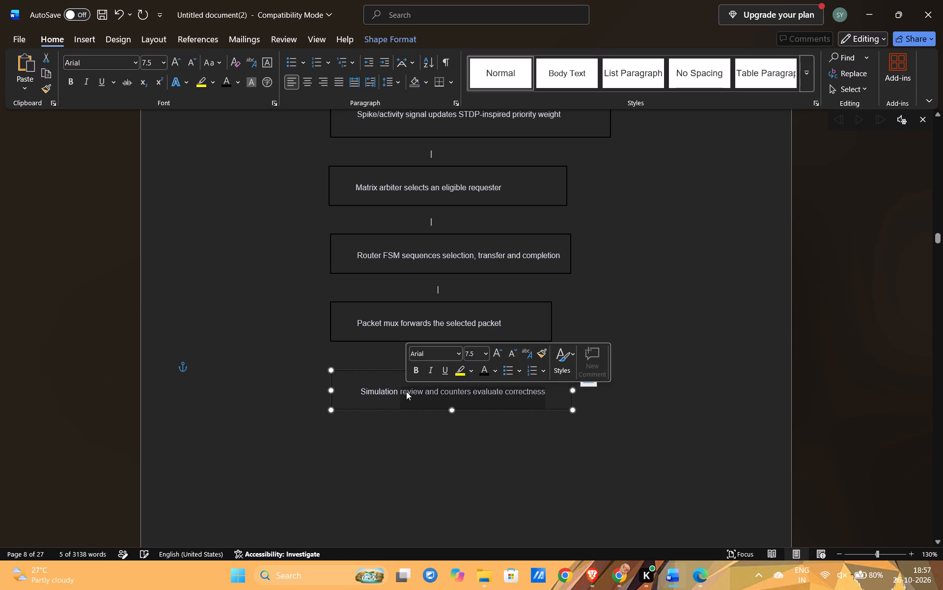
key(BackSpace)
text(checks)
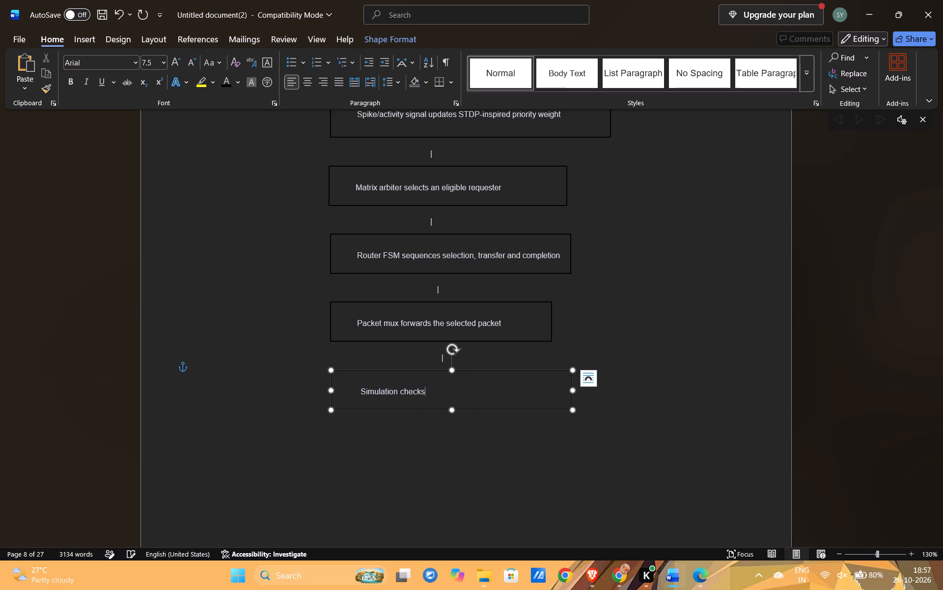
key(space)
text(an)
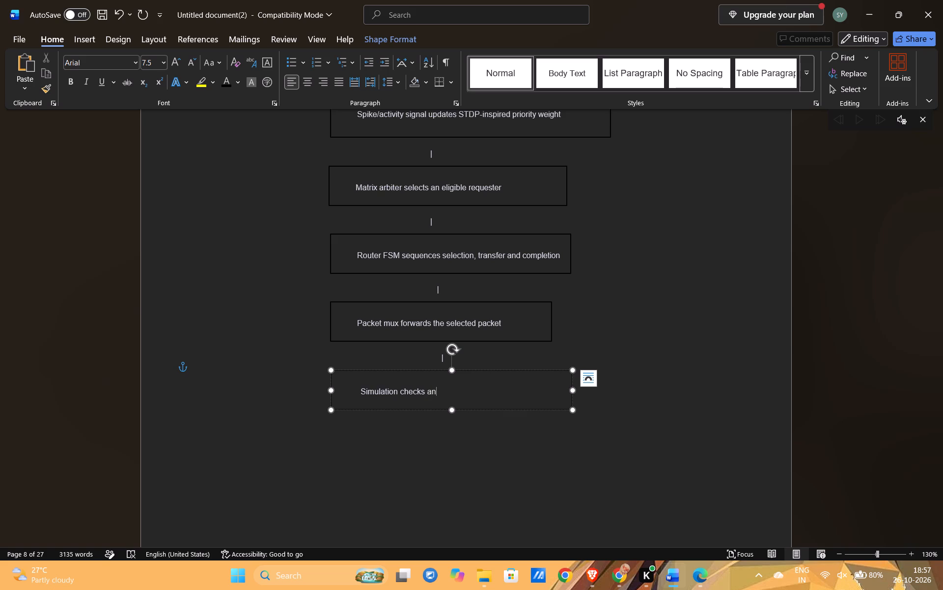
key(BackSpace)
key(BackSpace)
key(BackSpace)
key(BackSpace)
click(715, 381)
Review the text and page layout of the Theory and Architecture section, from High-Level Architecture through Router FSM and the following subsections.
scroll(715, 381, down, 4)
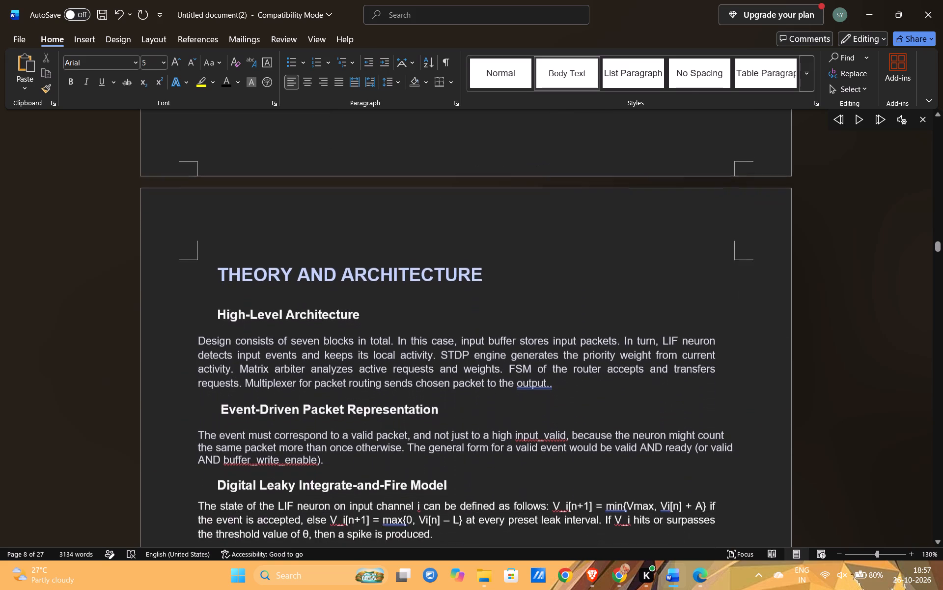
scroll(715, 381, down, 9)
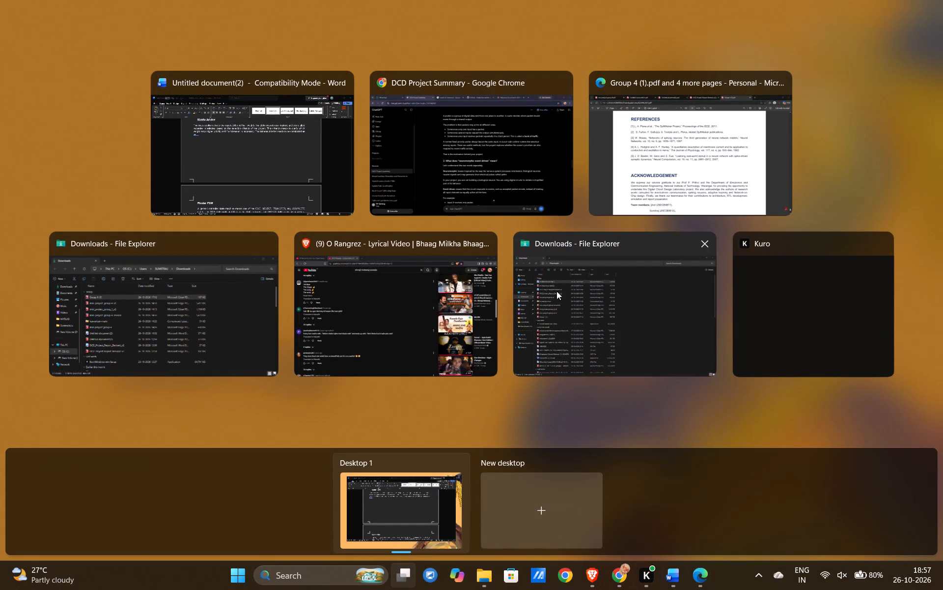
click(284, 160)
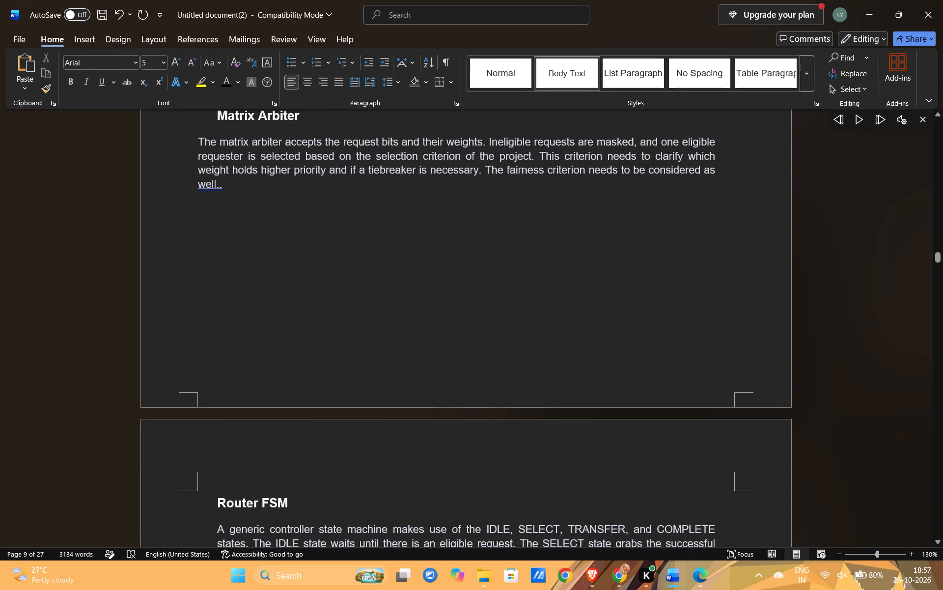
scroll(379, 295, up, 3)
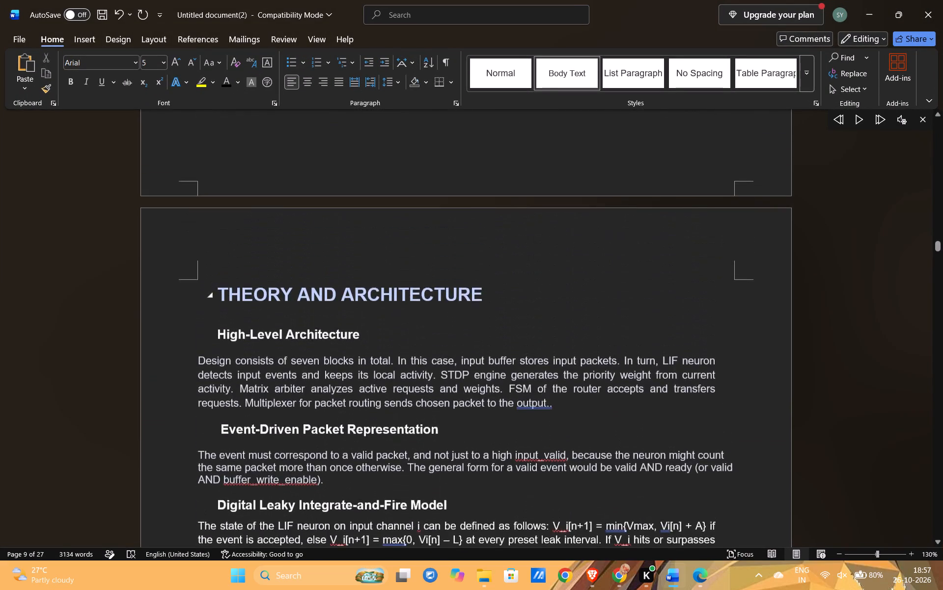
scroll(379, 295, down, 1)
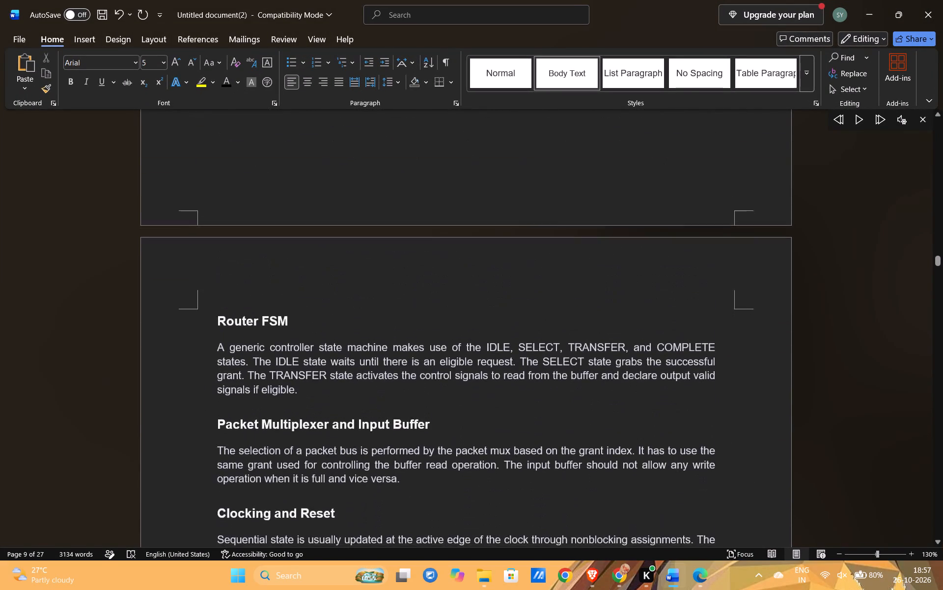
scroll(379, 295, down, 4)
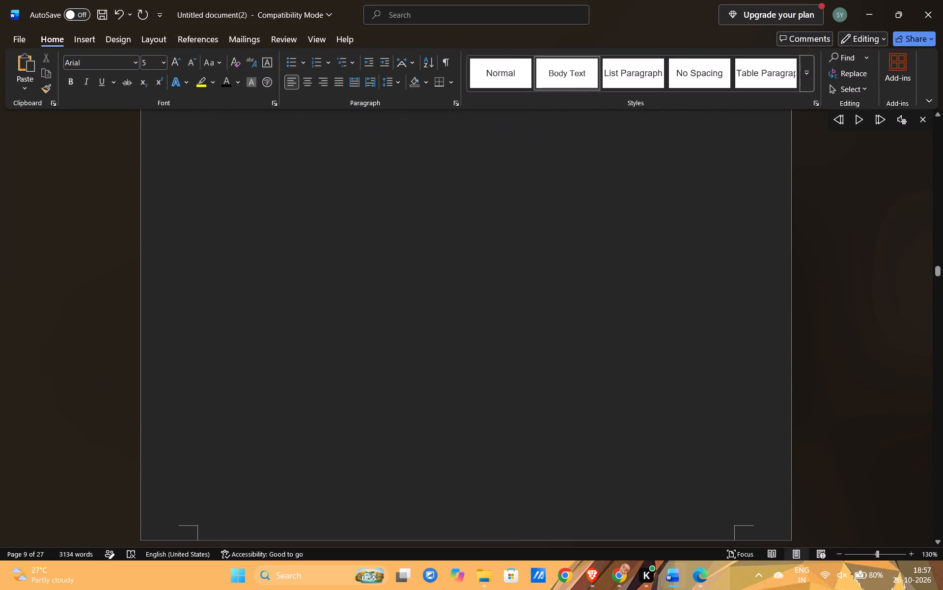
Review the text and page layout from Implementation and Verification through Results, Discussion and Conclusion to the start of the Verilog code.
scroll(379, 295, down, 3)
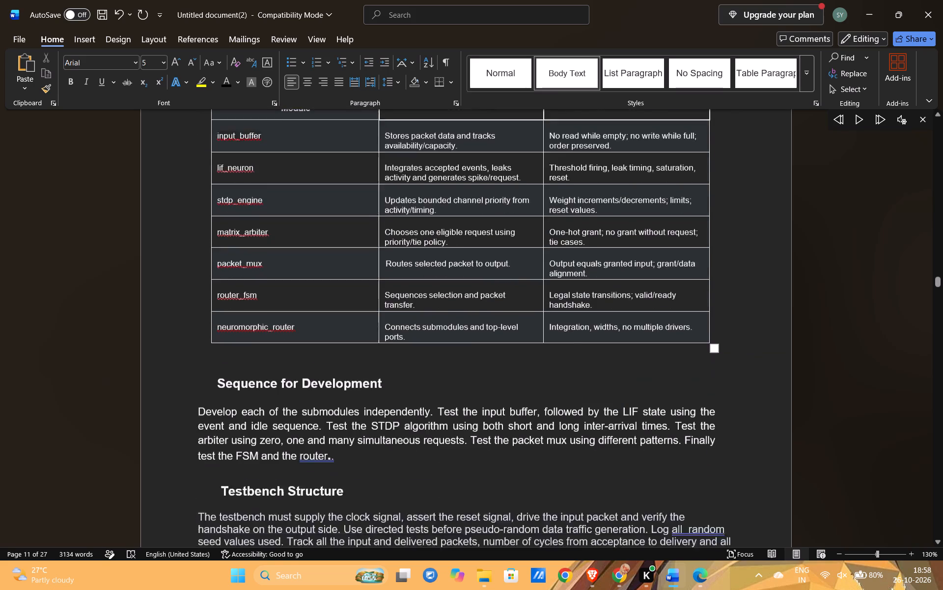
scroll(379, 295, down, 2)
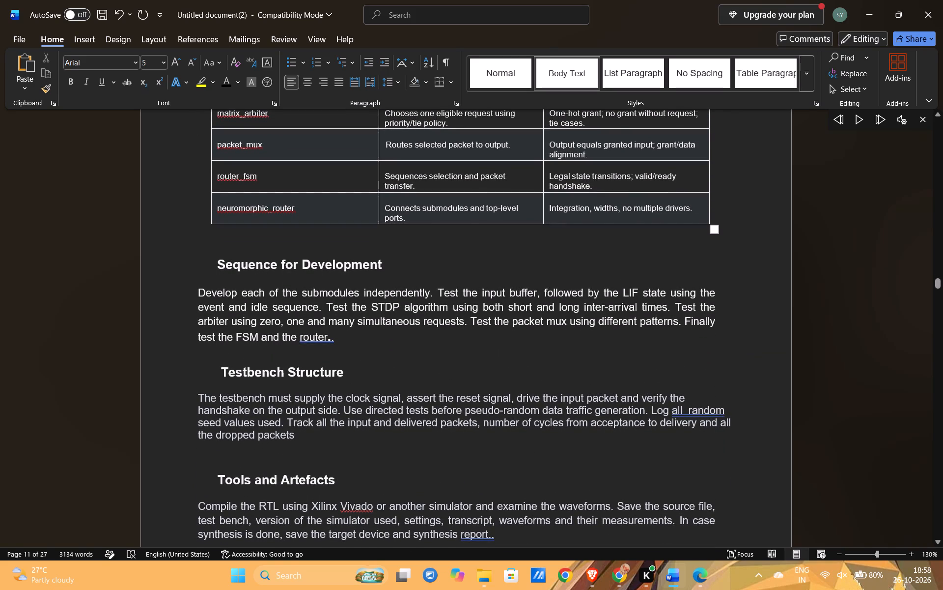
scroll(379, 295, down, 1)
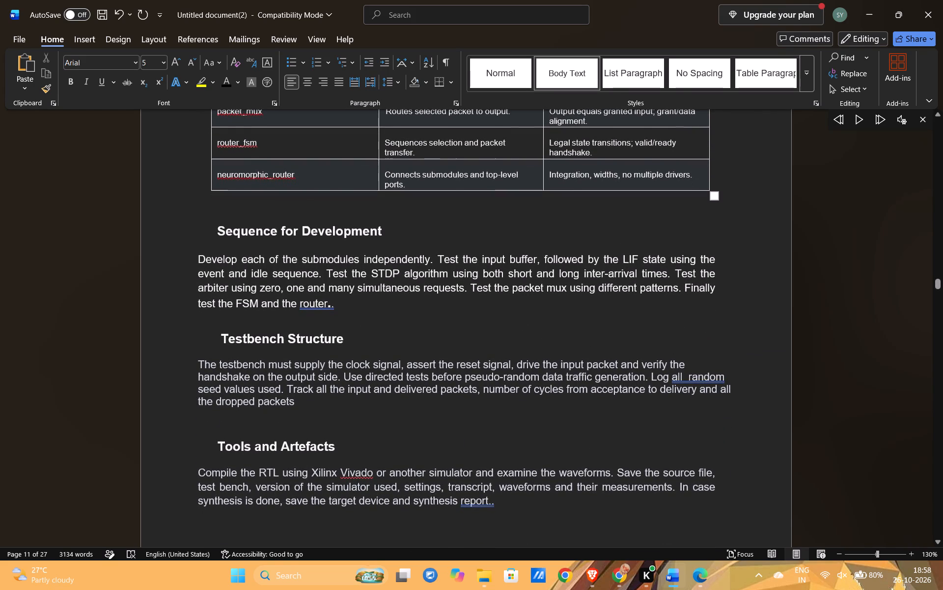
scroll(379, 295, down, 1)
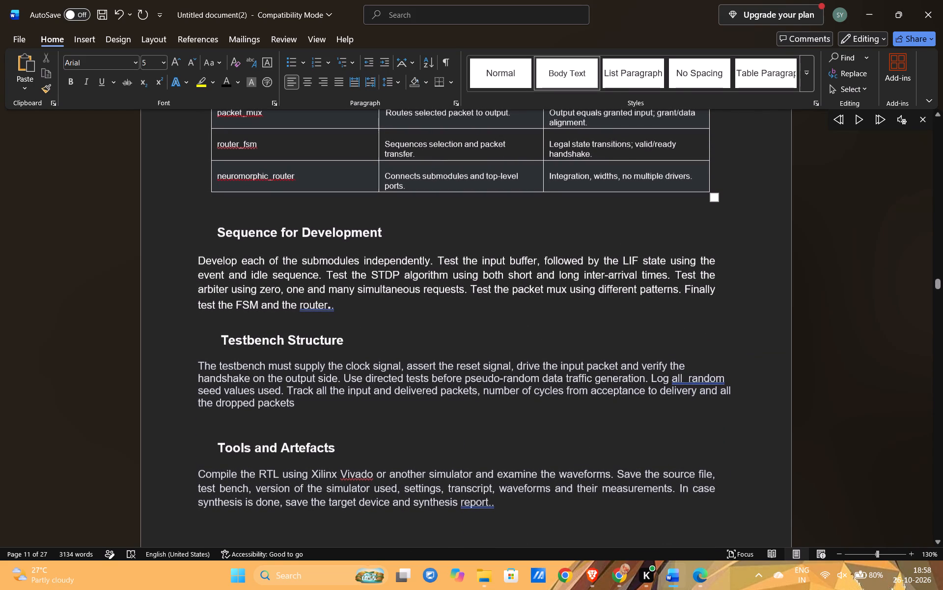
scroll(379, 295, down, 1)
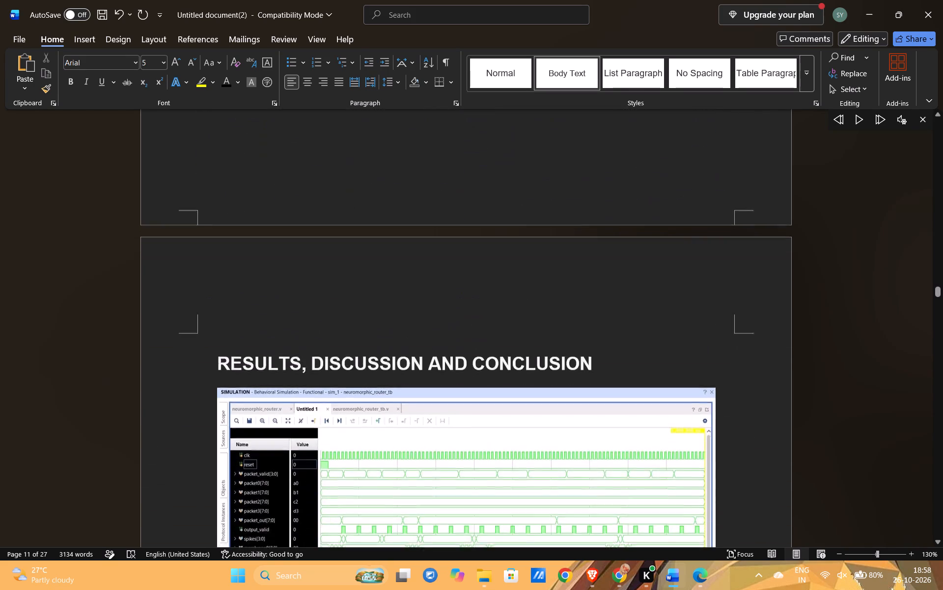
scroll(379, 295, down, 2)
scroll(379, 295, up, 1)
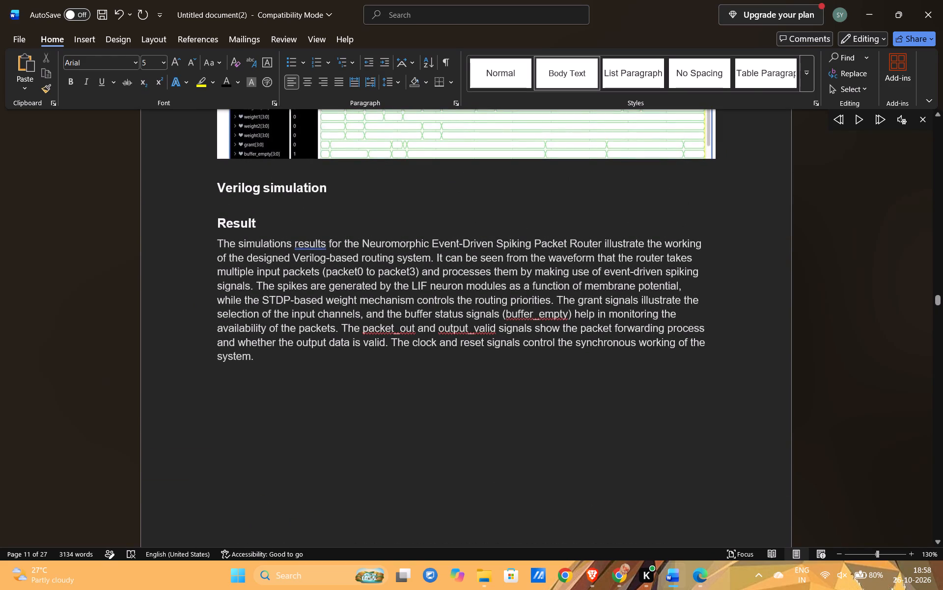
scroll(379, 295, down, 1)
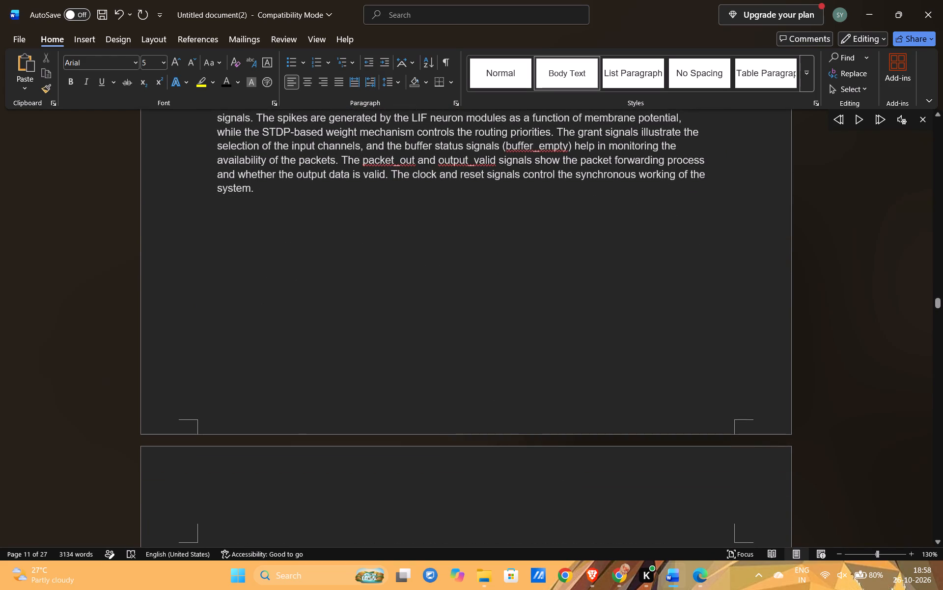
scroll(379, 295, down, 5)
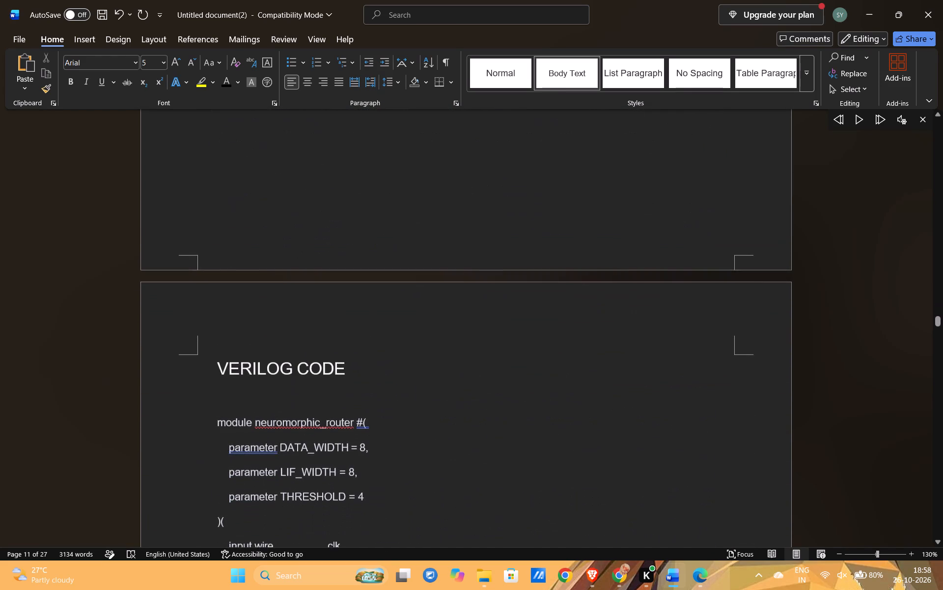
scroll(379, 295, down, 2)
Recheck the pages from Discussion and Conclusion back through the RTL Module Breakdown table to the end of the workflow diagram.
scroll(379, 295, up, 6)
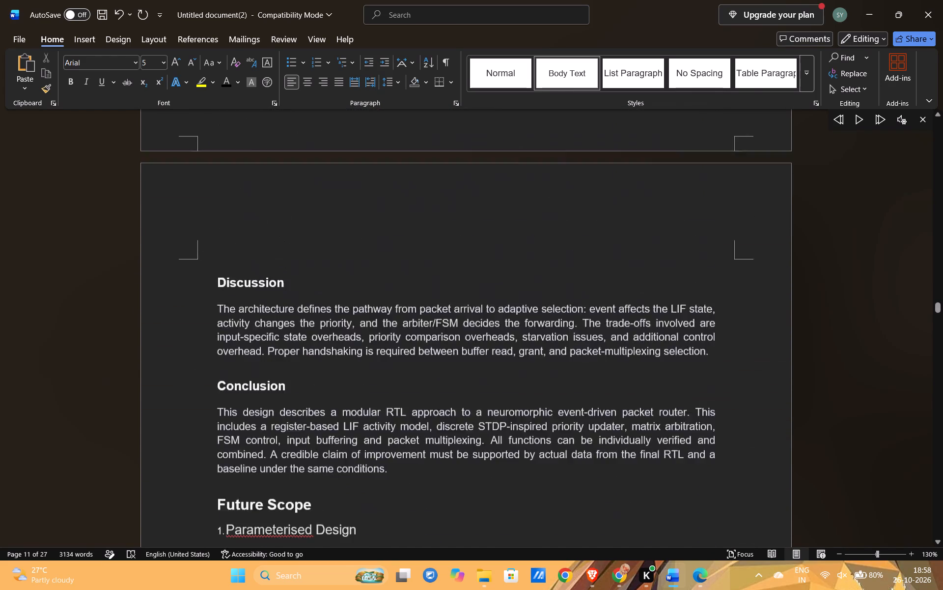
scroll(379, 295, up, 5)
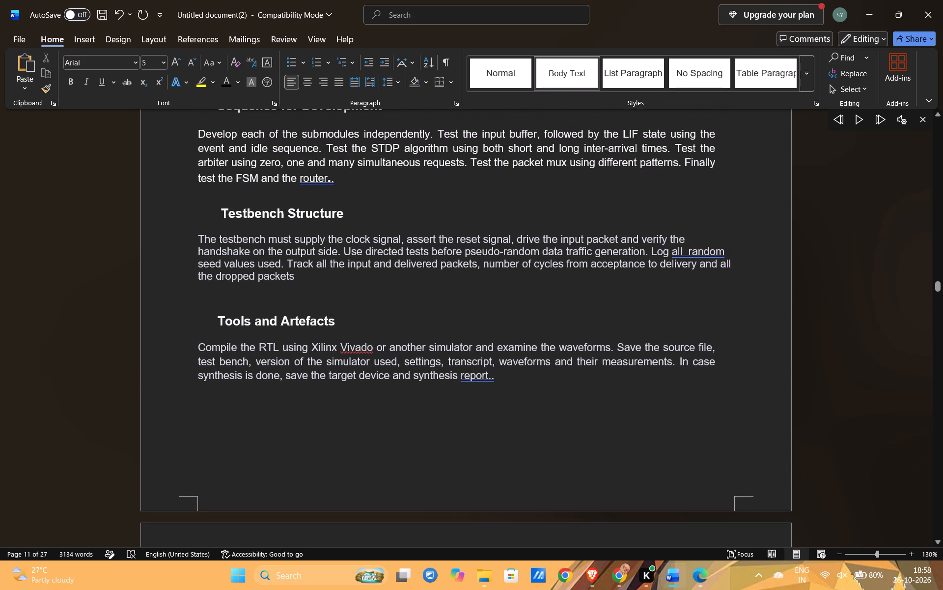
scroll(379, 295, up, 4)
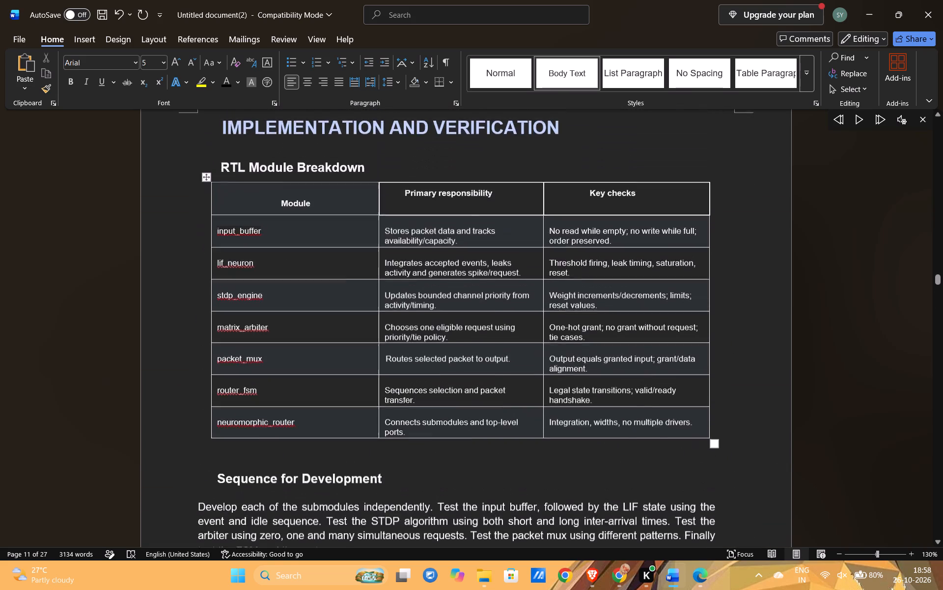
scroll(379, 295, up, 6)
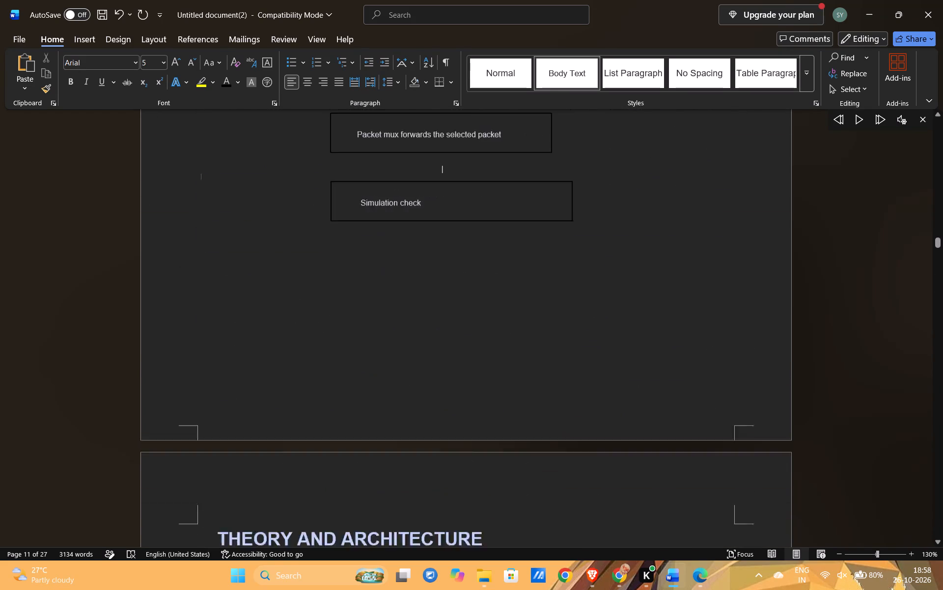
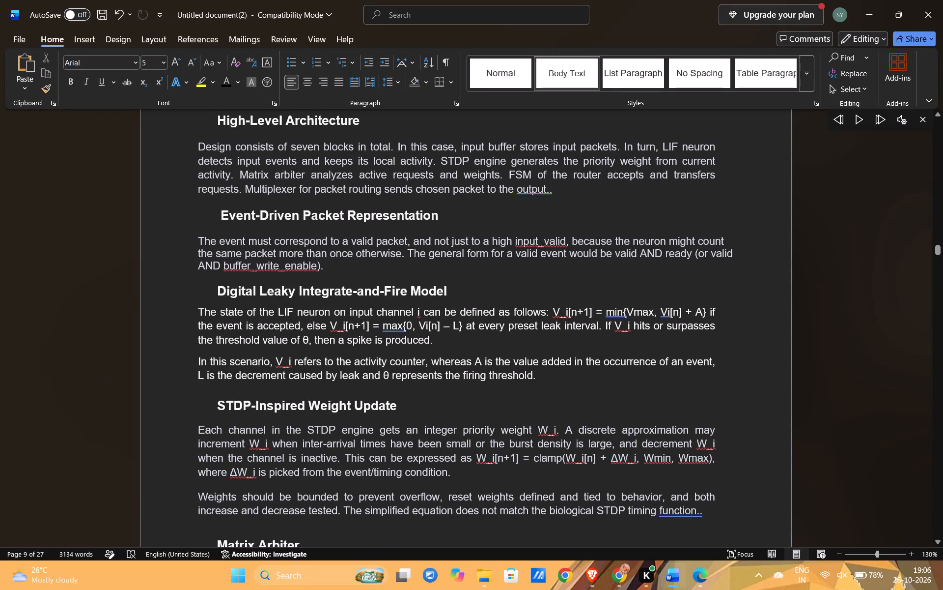
Replace the wording of the first High-Level Architecture sentence with "Project router has seven modules in total".
drag(390, 146, 214, 149)
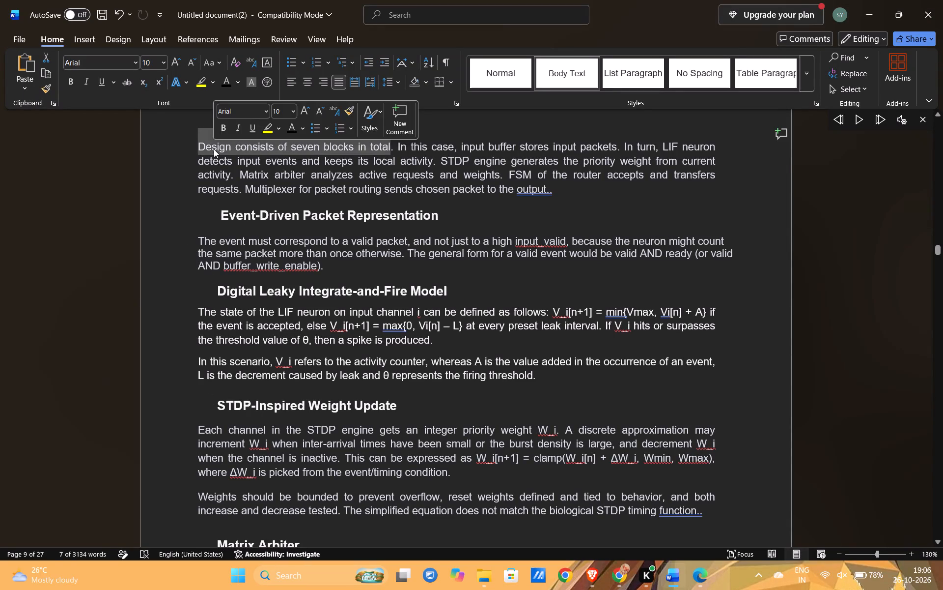
key(BackSpace)
key(o)
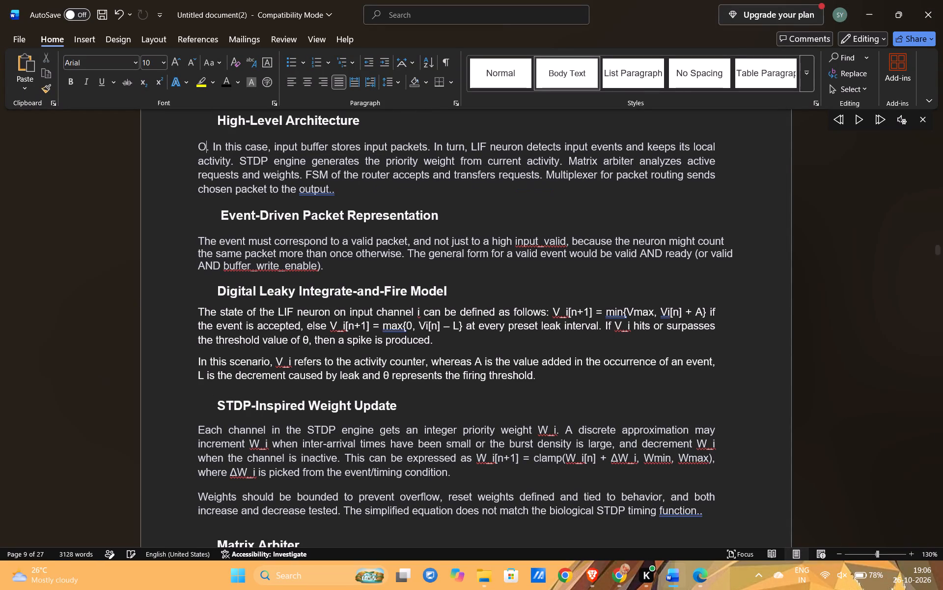
key(BackSpace)
key(p)
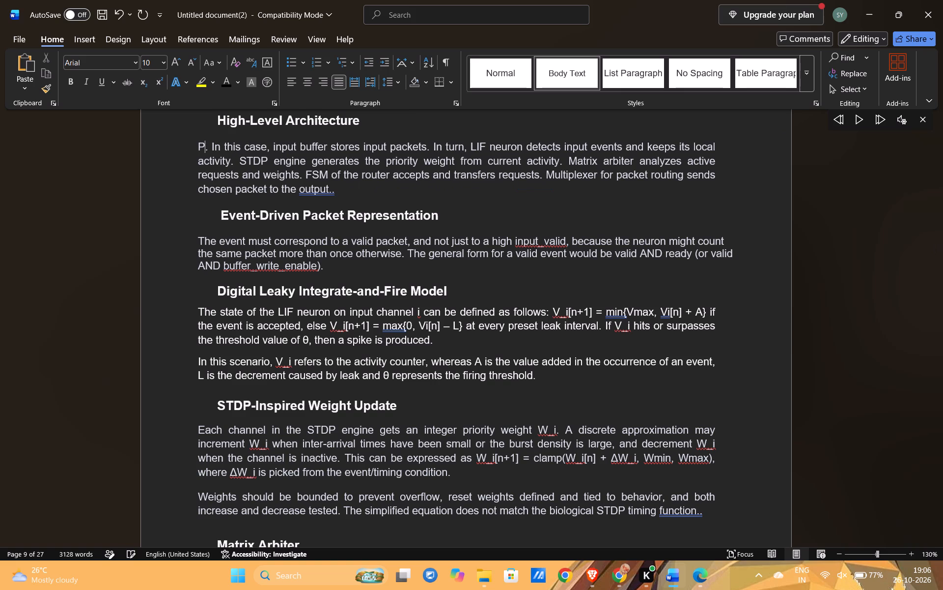
text(roject router)
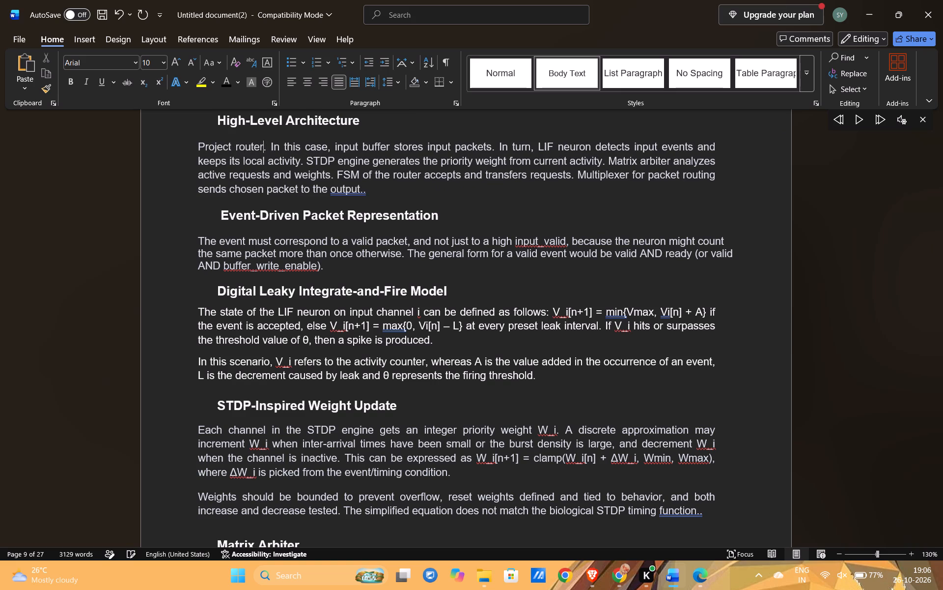
key(space)
text(is)
key(space)
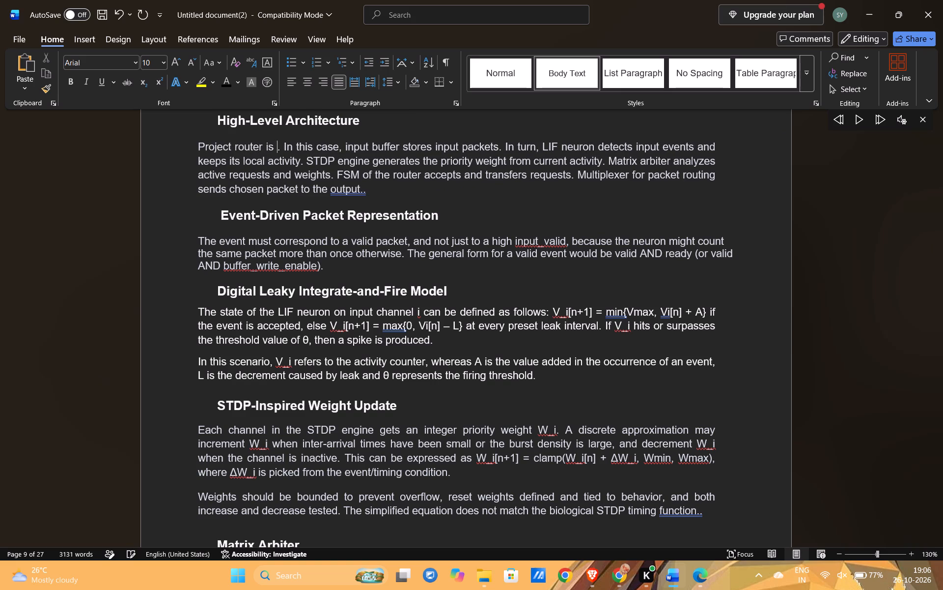
key(BackSpace)
key(BackSpace)
key(BackSpace)
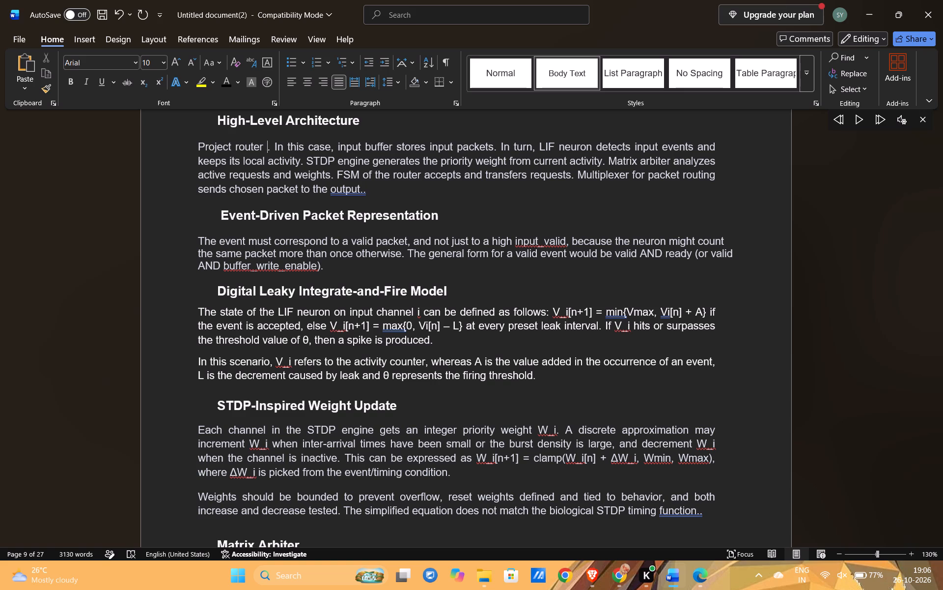
text(has)
key(space)
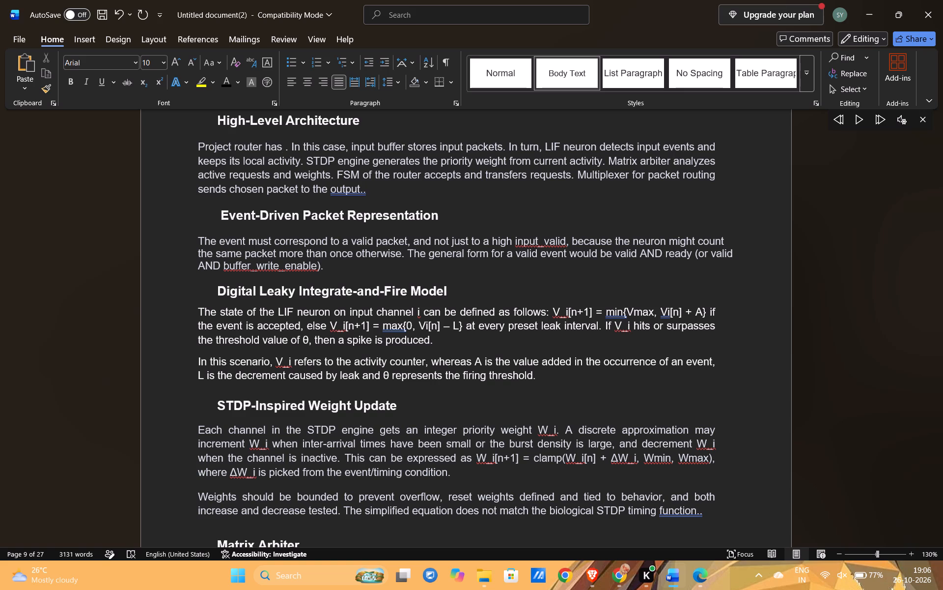
text(seven)
key(space)
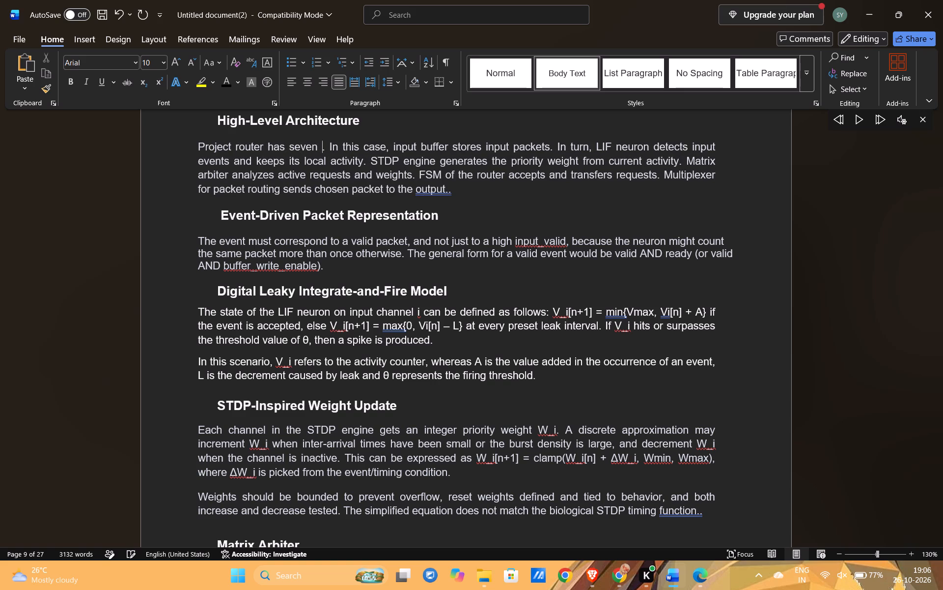
text(modules in total)
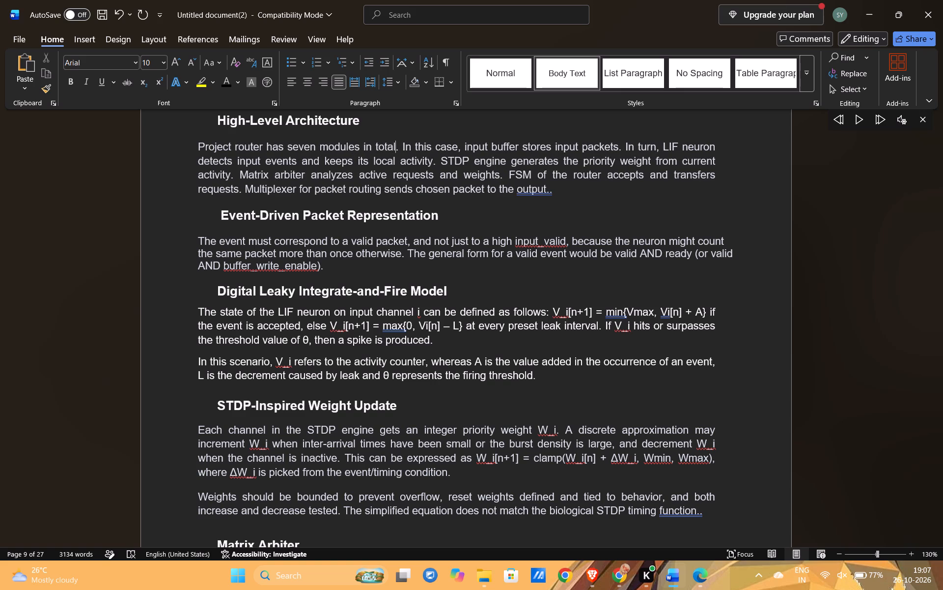
Remove "In this case," from the second High-Level Architecture sentence and start it with a capitalized "Input buffer".
drag(458, 148, 463, 148)
click(463, 148)
click(463, 148)
key(BackSpace)
key(BackSpace)
key(BackSpace)
key(BackSpace)
key(BackSpace)
key(BackSpace)
key(BackSpace)
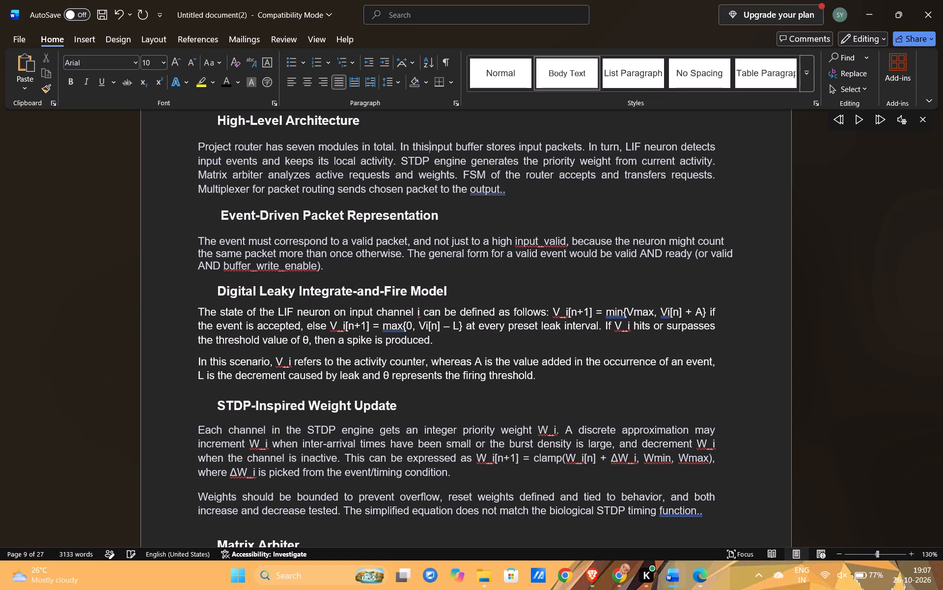
key(BackSpace)
key(BackSpace)
key(BackSpace)
key(BackSpace)
key(BackSpace)
key(BackSpace)
key(BackSpace)
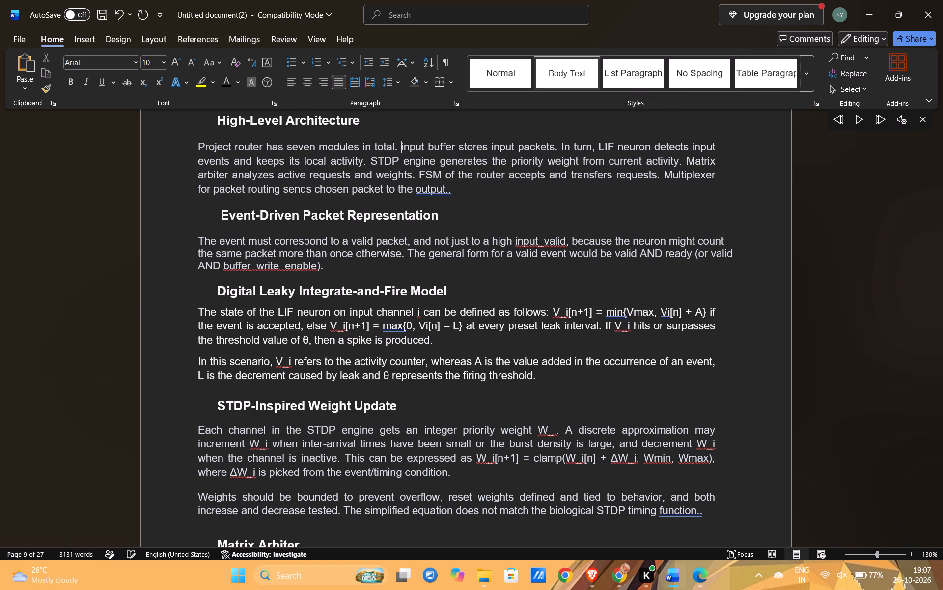
key(Right)
key(BackSpace)
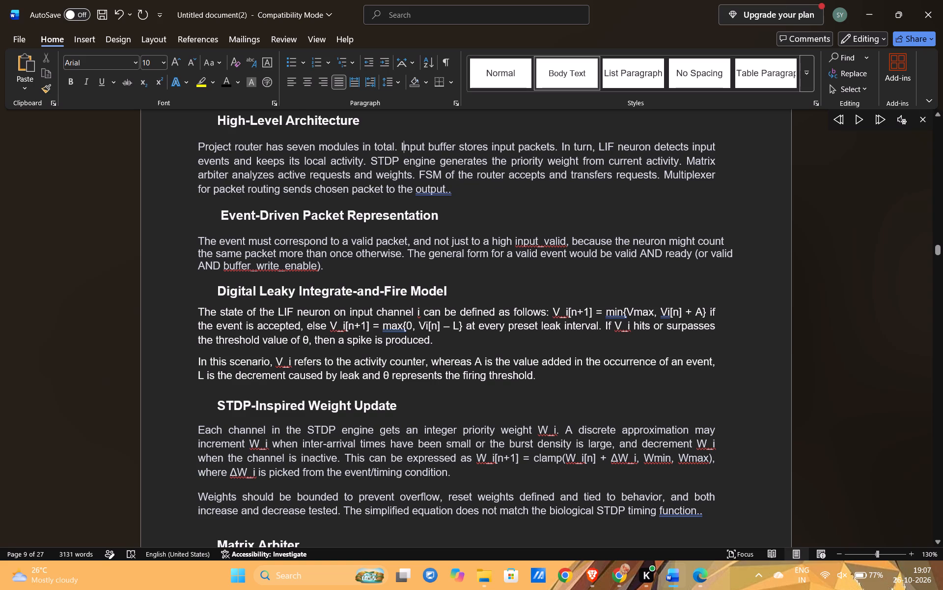
Remove the phrase "In turn," before "LIF neuron" in the High-Level Architecture paragraph.
click(594, 145)
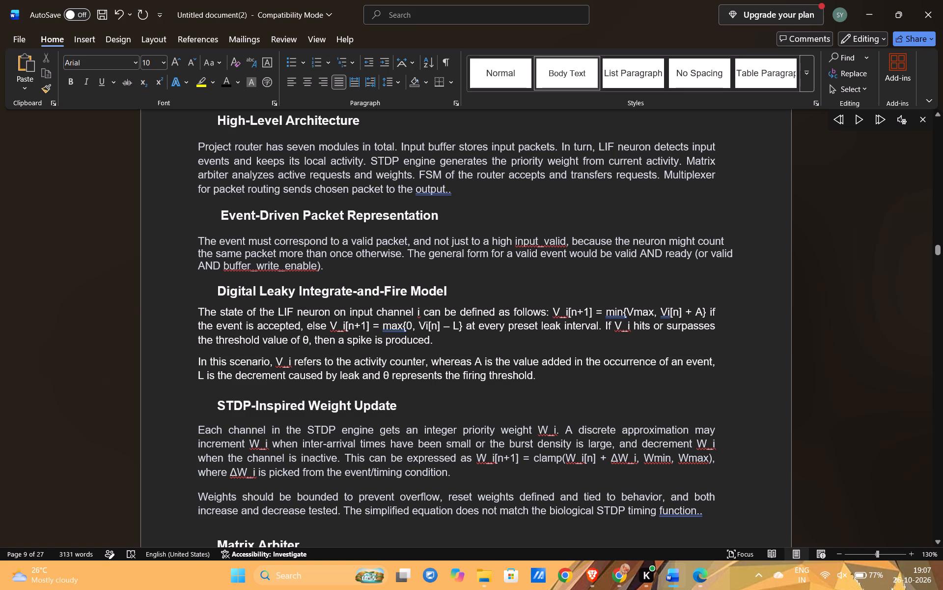
click(597, 144)
click(601, 145)
key(BackSpace)
key(BackSpace)
key(BackSpace)
key(BackSpace)
key(BackSpace)
key(BackSpace)
key(BackSpace)
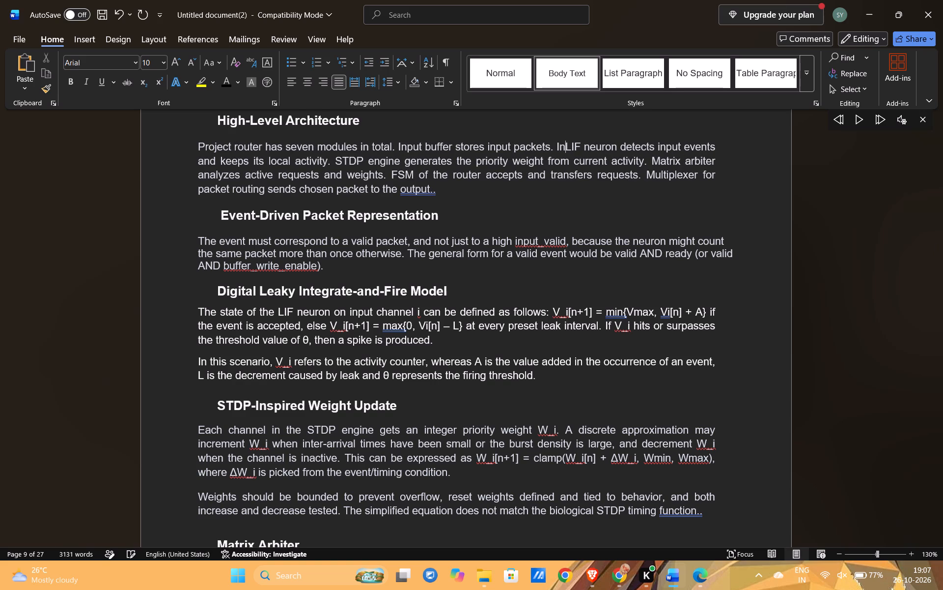
key(BackSpace)
key(BackSpace)
key(BackSpace)
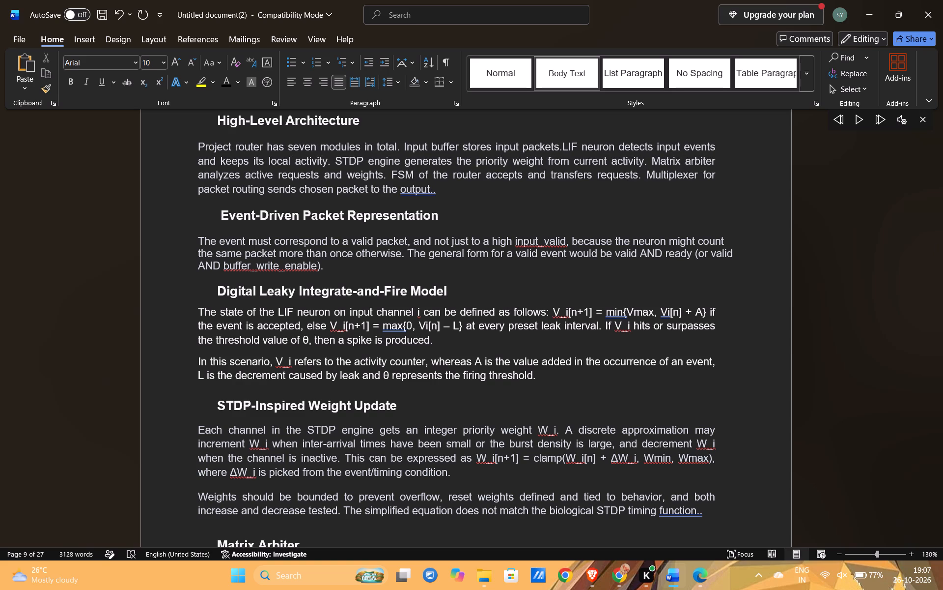
Delete the verb "detects" after "LIF neuron" in the High-Level Architecture paragraph.
click(653, 147)
key(BackSpace)
key(BackSpace)
key(BackSpace)
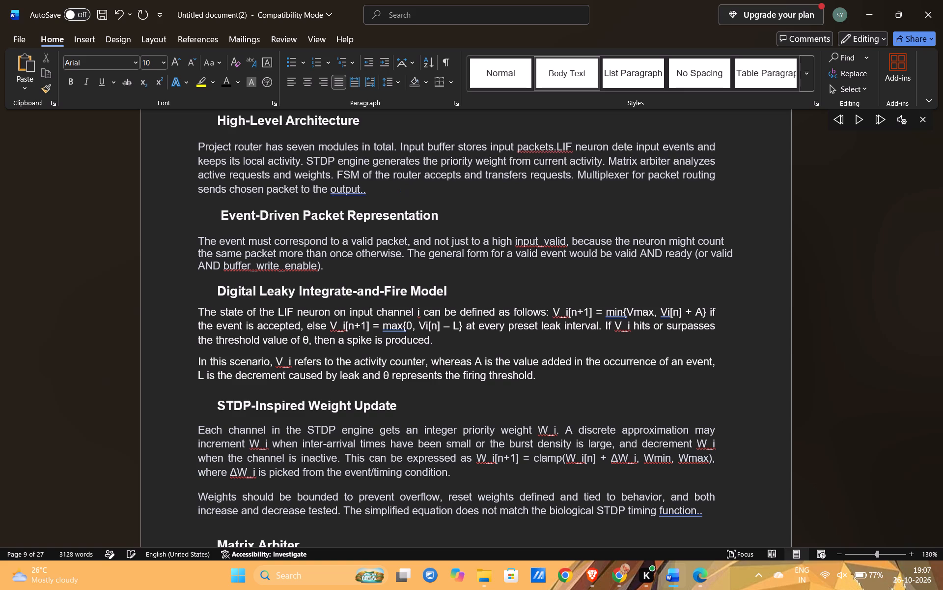
key(BackSpace)
key(BackSpace)
key(BackSpace)
key(BackSpace)
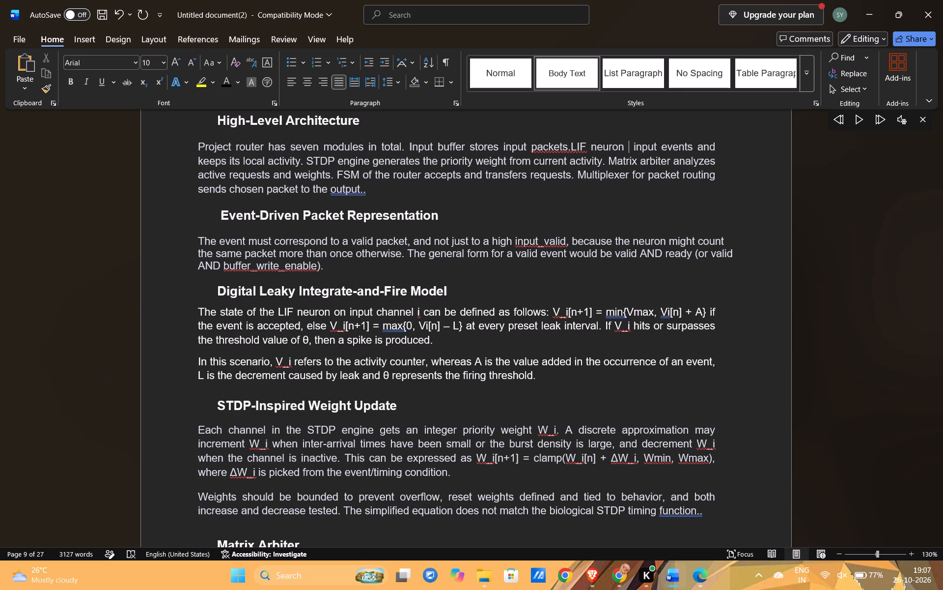
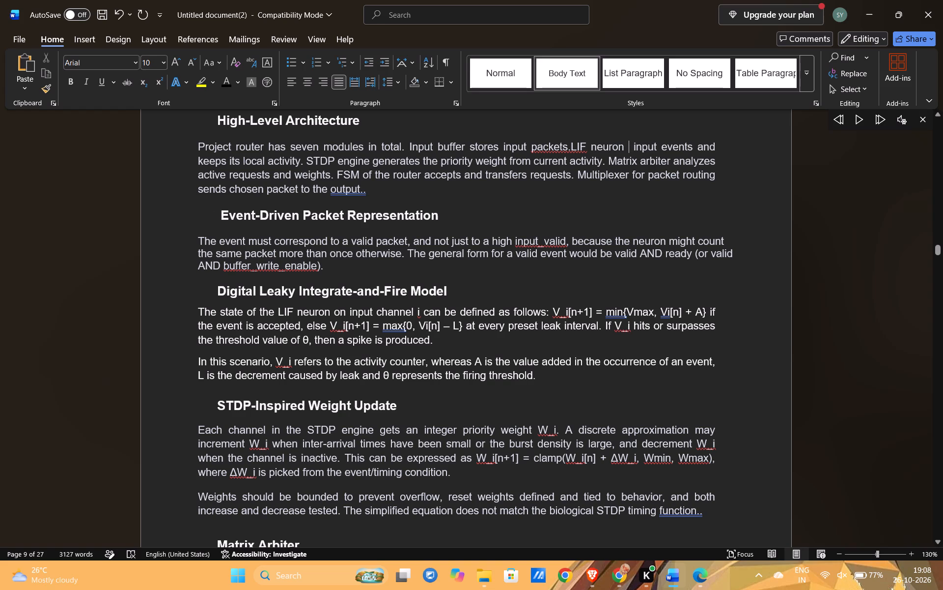
Insert the verb "receives" after "LIF neuron" in the High-Level Architecture paragraph.
text(receives)
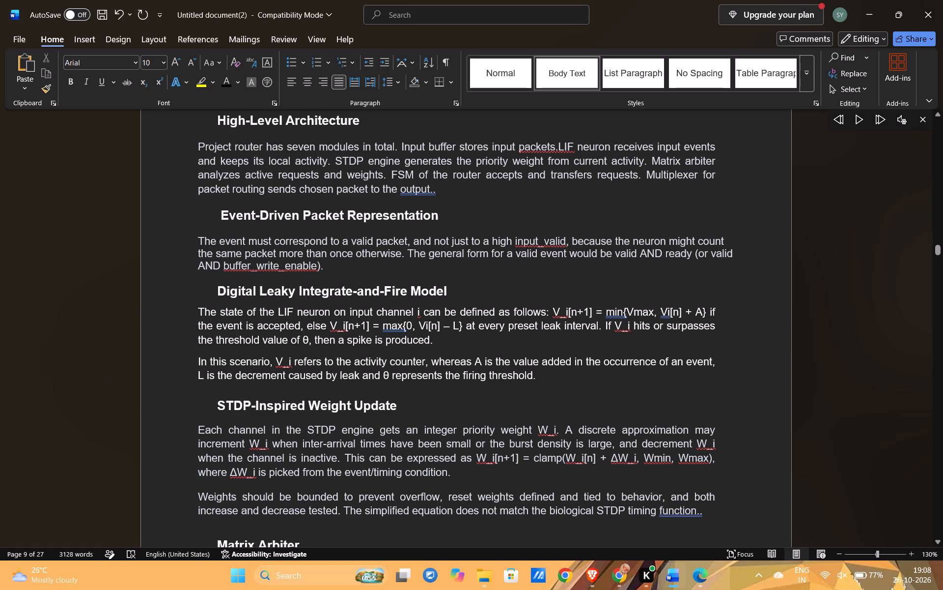
Replace the word "events" in the LIF neuron sentence so it reads "receives input packets".
click(715, 146)
key(BackSpace)
key(BackSpace)
key(BackSpace)
key(BackSpace)
key(BackSpace)
key(BackSpace)
key(BackSpace)
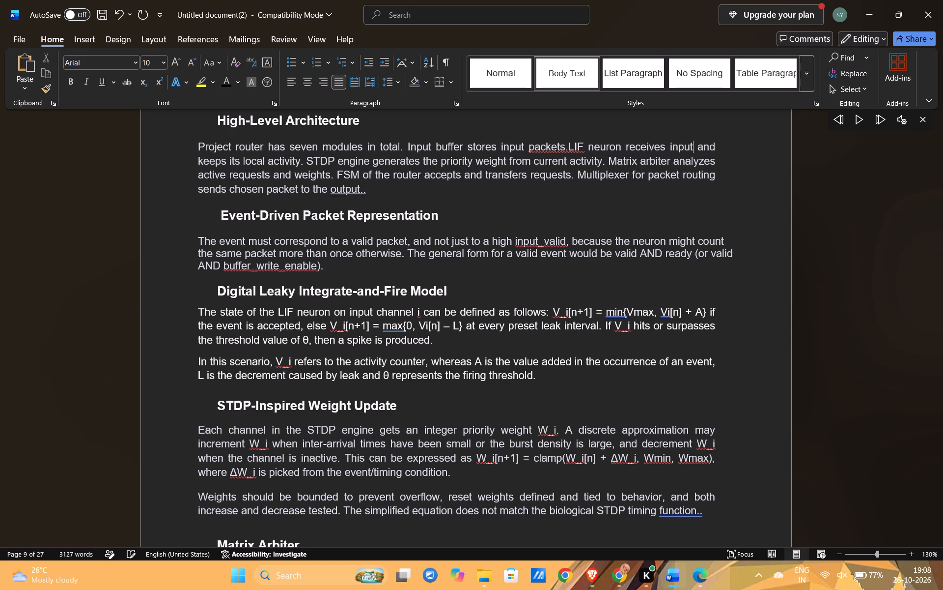
text(packets)
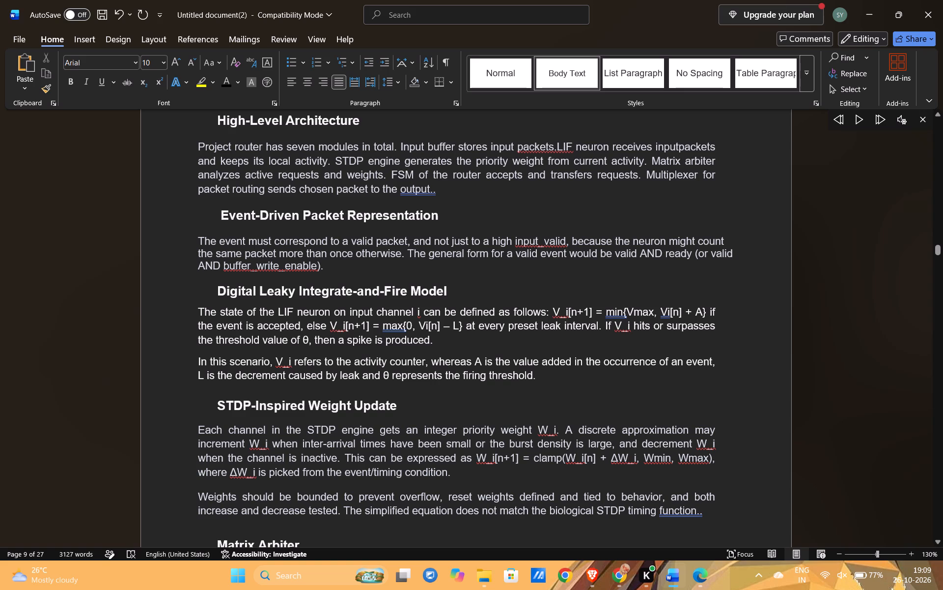
click(680, 144)
key(space)
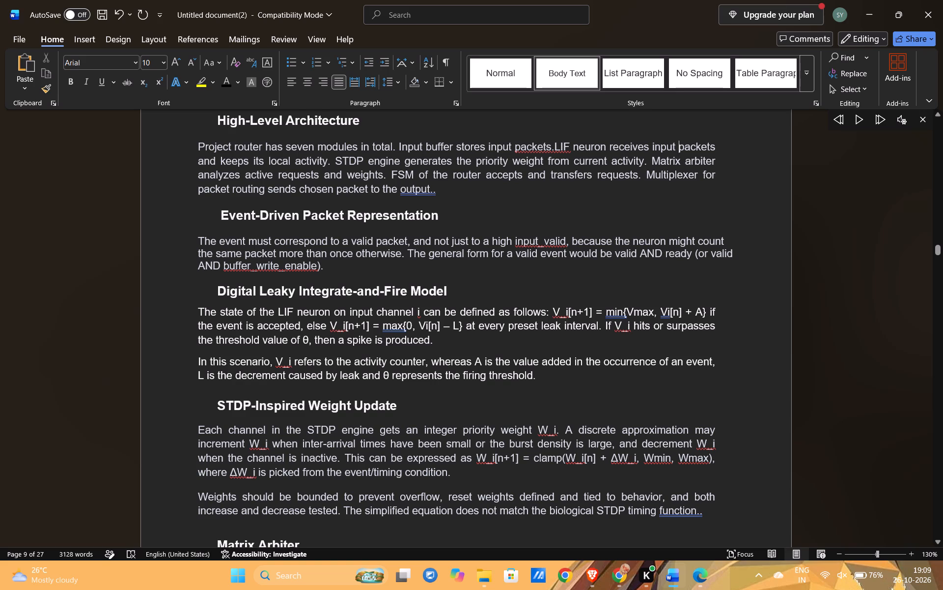
Rewrite the end of the LIF neuron sentence, after "input packets and", as "updates their membrane potential on their activity".
click(326, 162)
key(BackSpace)
key(BackSpace)
key(BackSpace)
key(BackSpace)
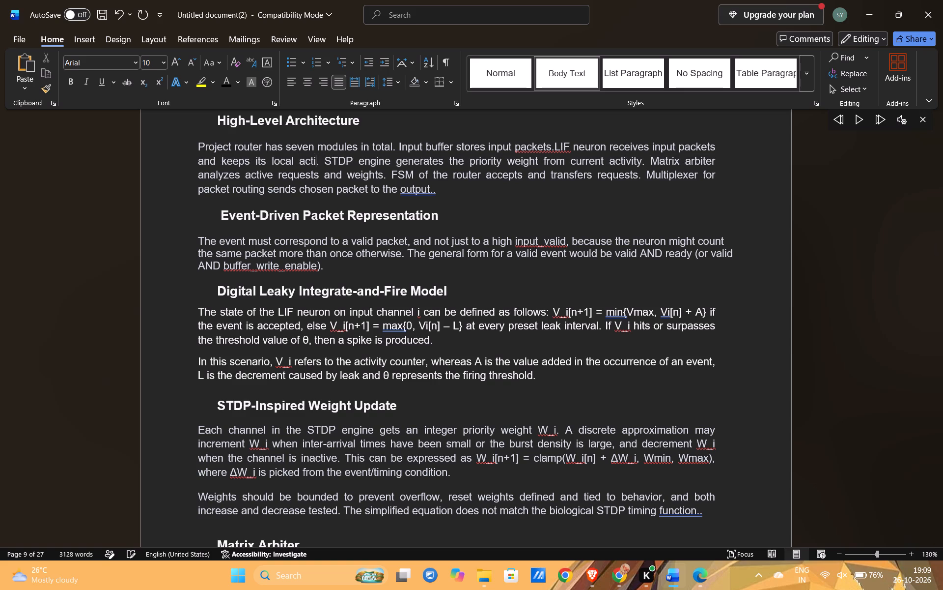
key(BackSpace)
key(BackSpace)
key(BackSpace)
key(BackSpace)
key(BackSpace)
key(BackSpace)
key(BackSpace)
key(BackSpace)
key(BackSpace)
key(BackSpace)
key(BackSpace)
key(BackSpace)
key(BackSpace)
key(BackSpace)
key(BackSpace)
key(BackSpace)
key(BackSpace)
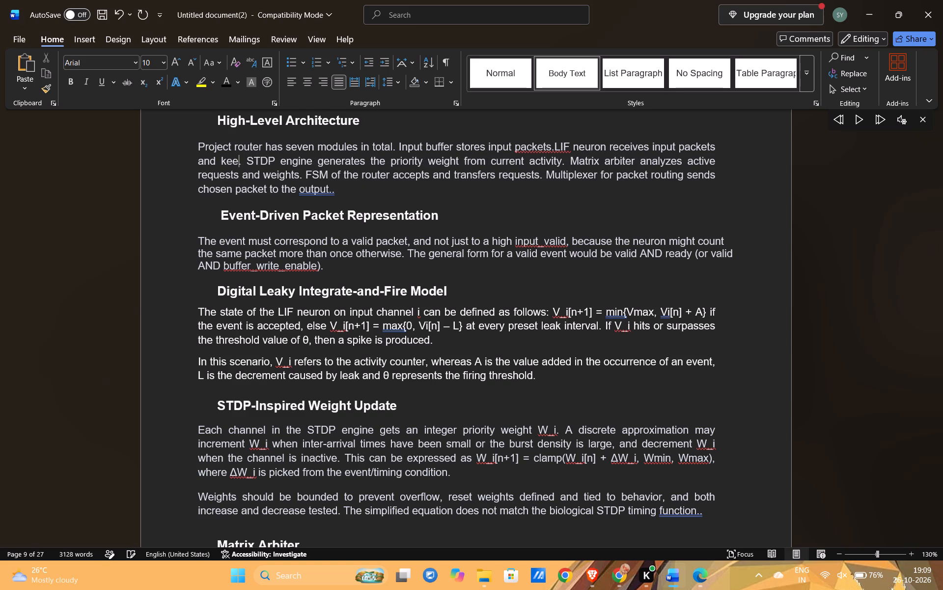
key(BackSpace)
key(BackSpace)
key(BackSpace)
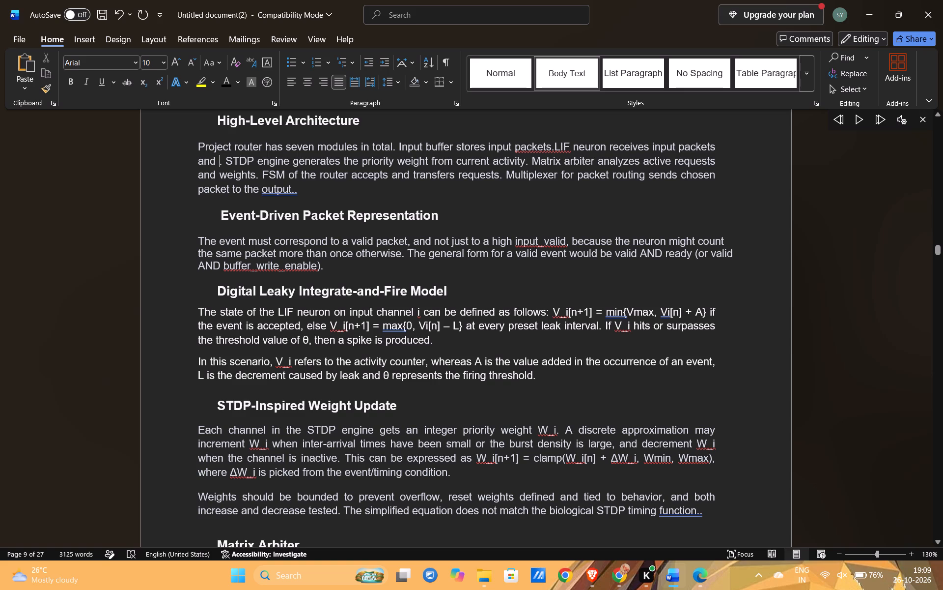
text(edi)
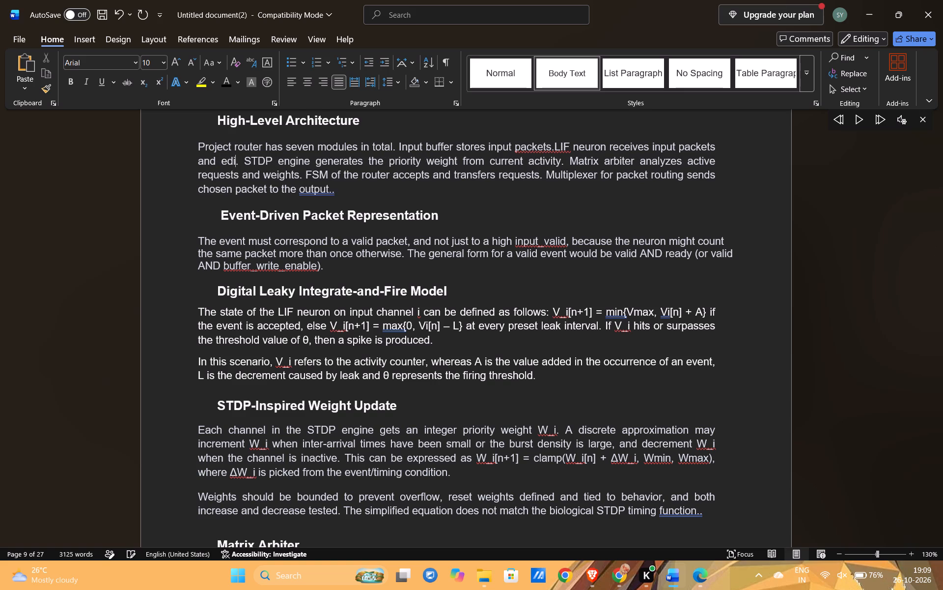
key(BackSpace)
key(BackSpace)
key(BackSpace)
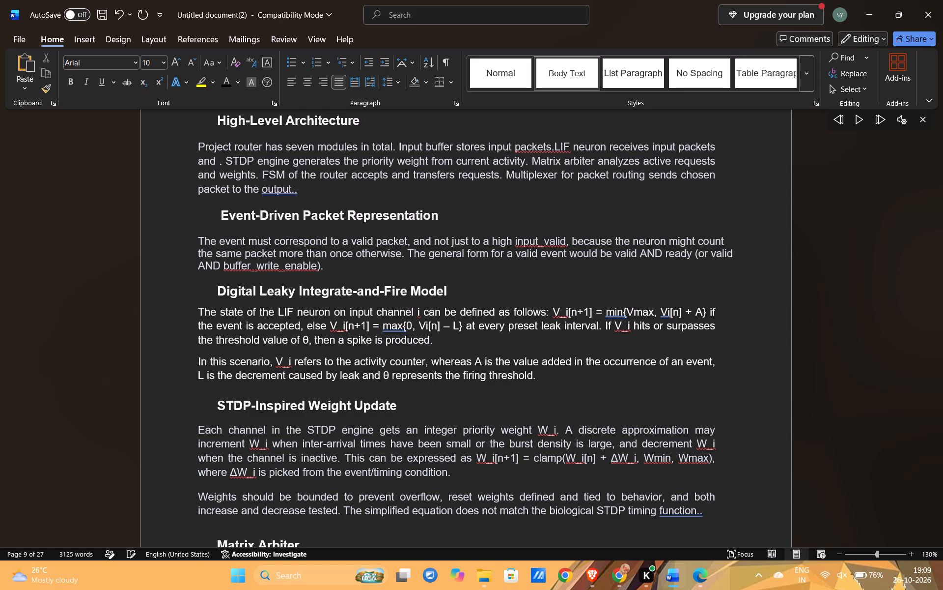
text(updates)
key(space)
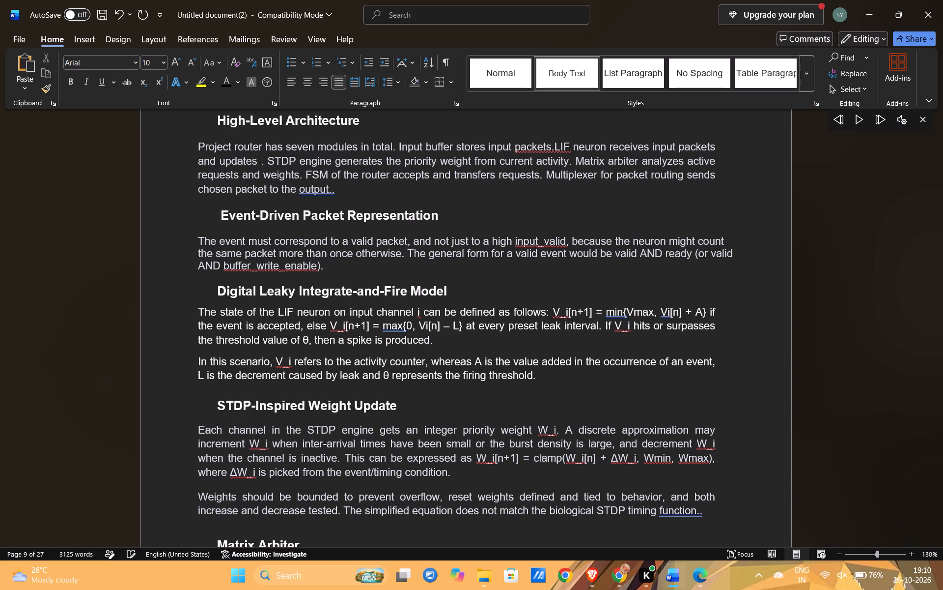
text(their)
key(space)
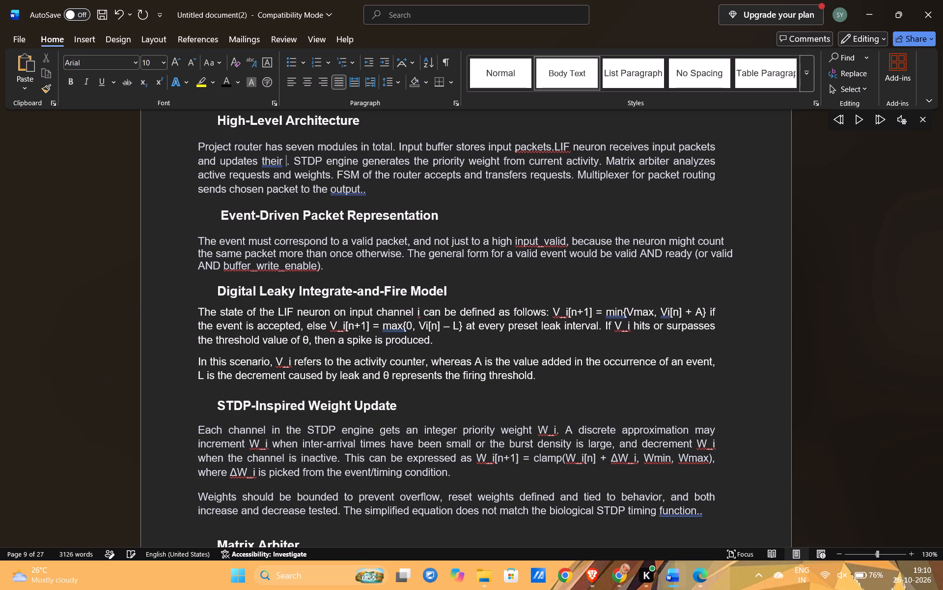
text(membrane)
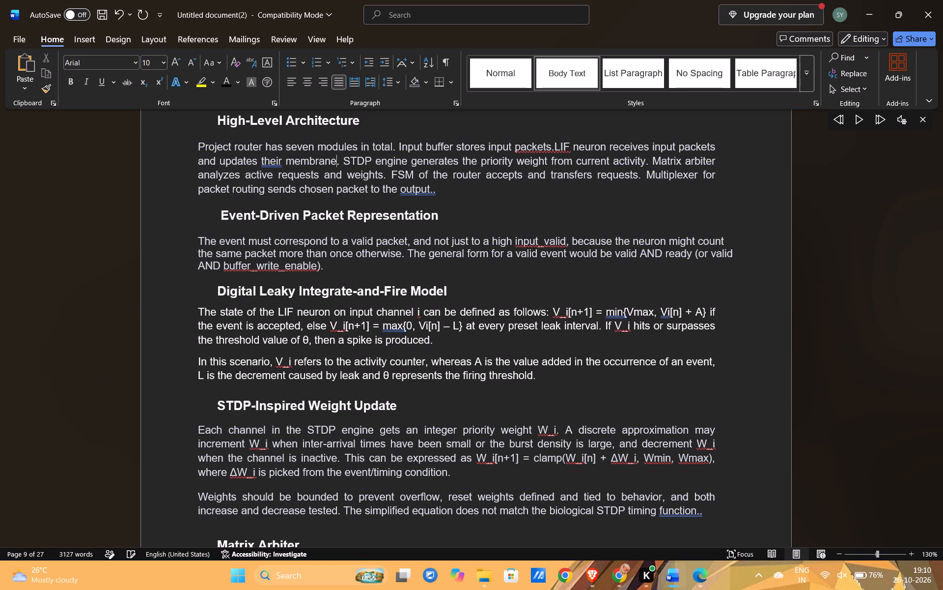
key(space)
text(potential)
key(space)
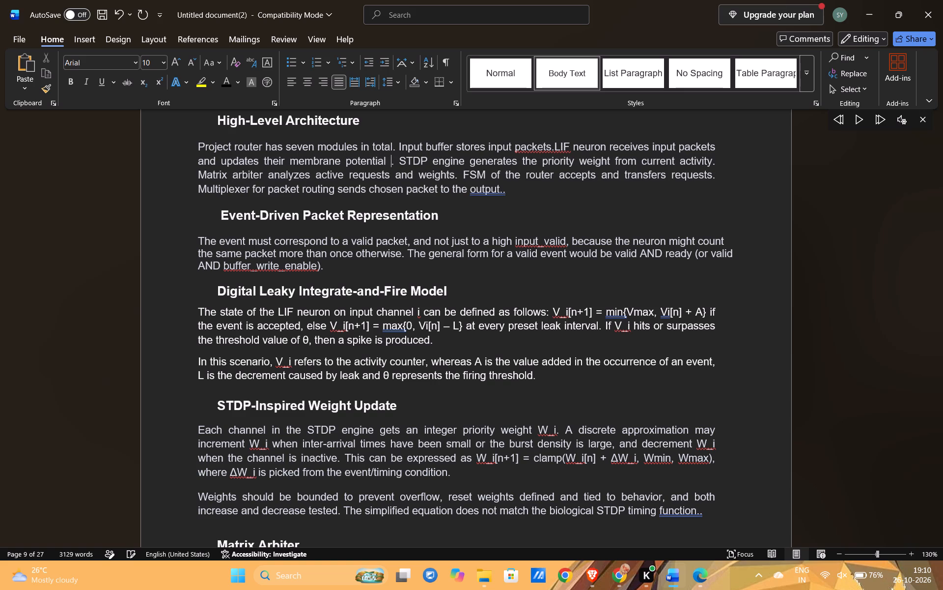
text(on their)
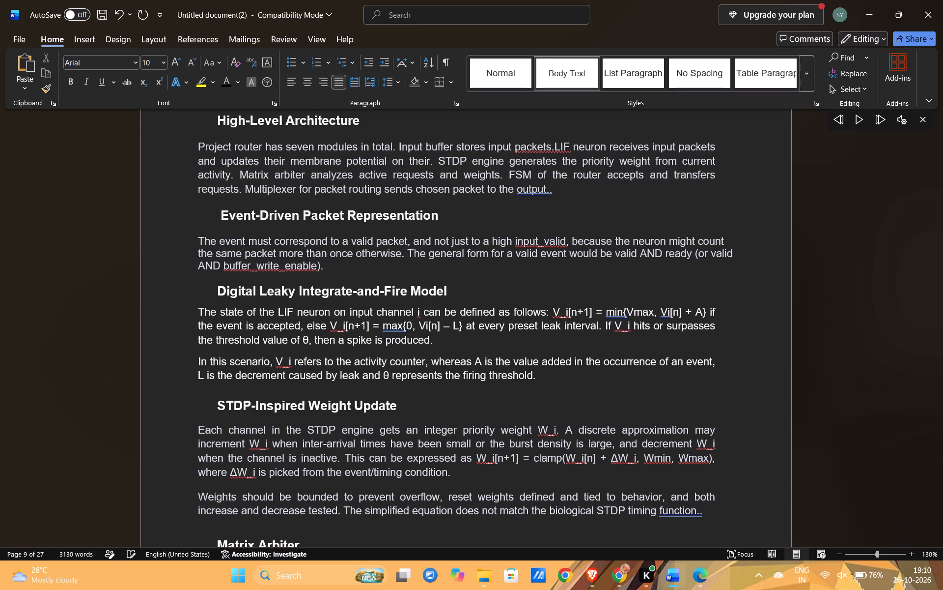
key(space)
text(activity)
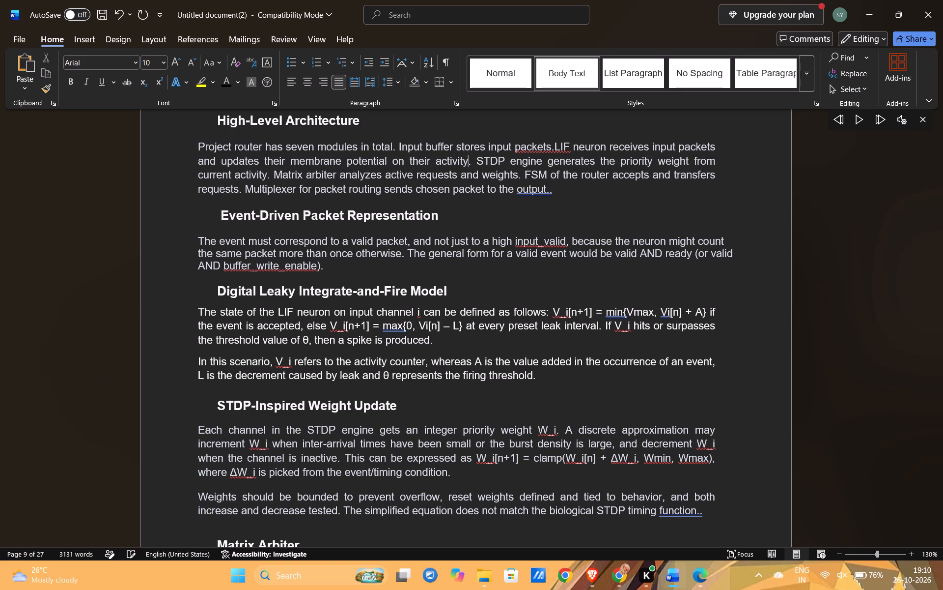
Change the preposition after "membrane potential" in the LIF neuron sentence to "by".
click(404, 160)
key(BackSpace)
key(BackSpace)
text(by)
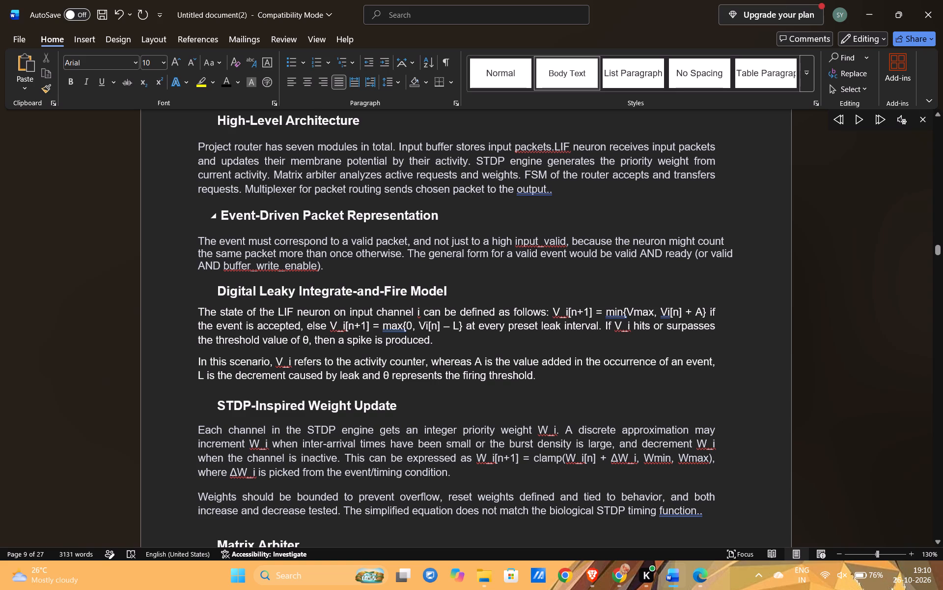
Replace the verb after "STDP engine" in the High-Level Architecture paragraph with "calculates".
click(595, 159)
key(BackSpace)
key(BackSpace)
key(BackSpace)
key(BackSpace)
key(BackSpace)
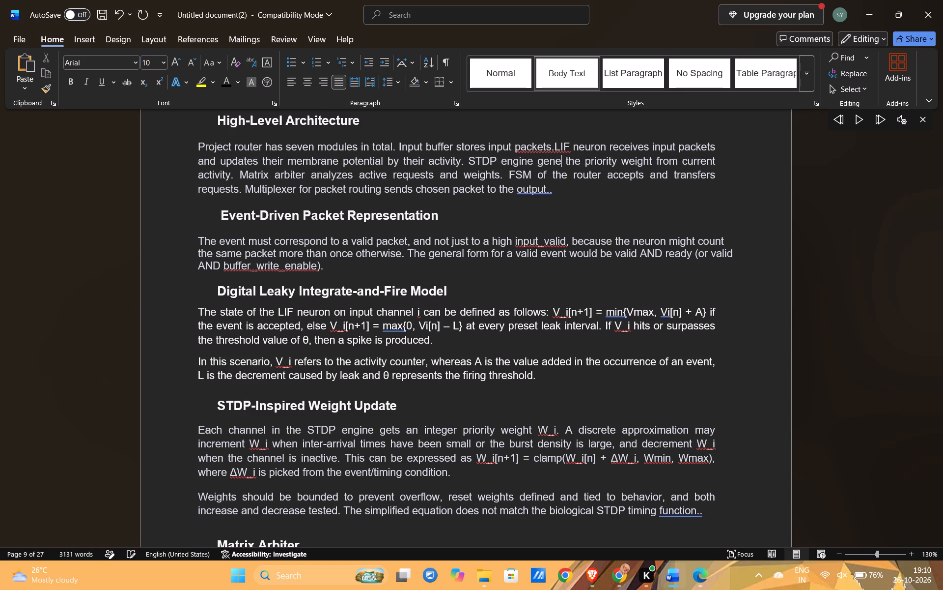
key(BackSpace)
key(BackSpace)
key(BackSpace)
key(BackSpace)
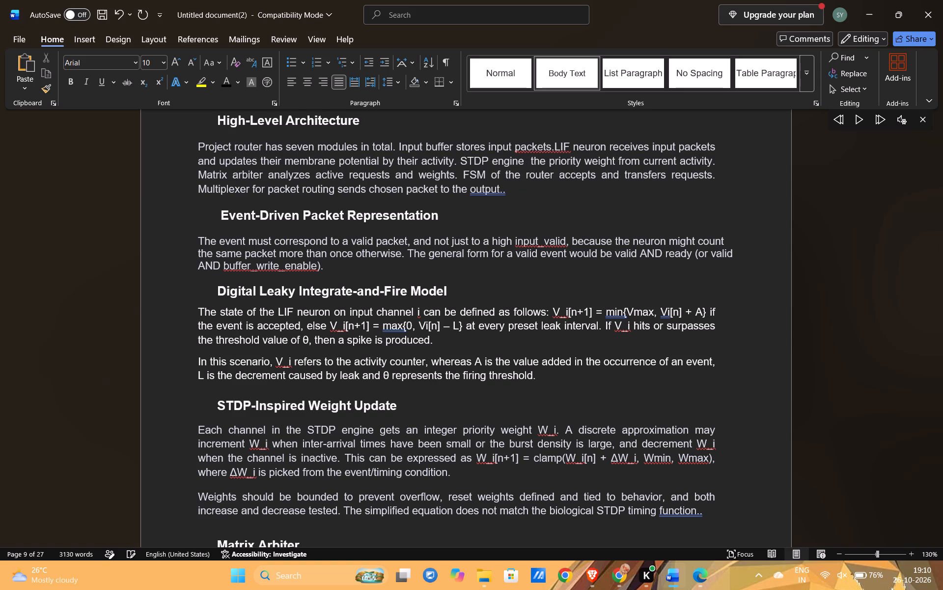
text(calculates)
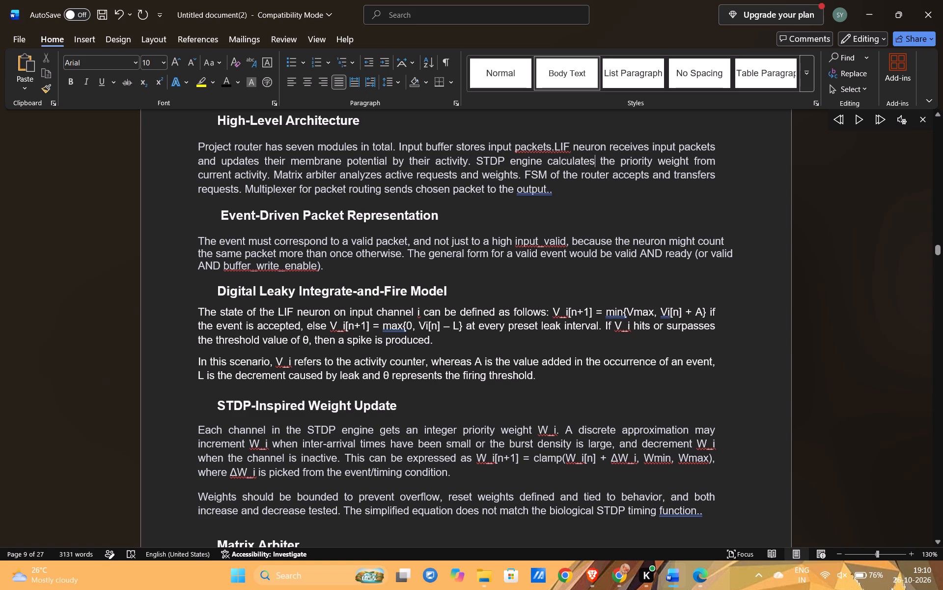
Rewrite the end of the STDP engine sentence, after "priority weight from", as "present activity of inputs.".
click(266, 176)
key(Delete)
key(BackSpace)
key(BackSpace)
key(BackSpace)
key(BackSpace)
key(BackSpace)
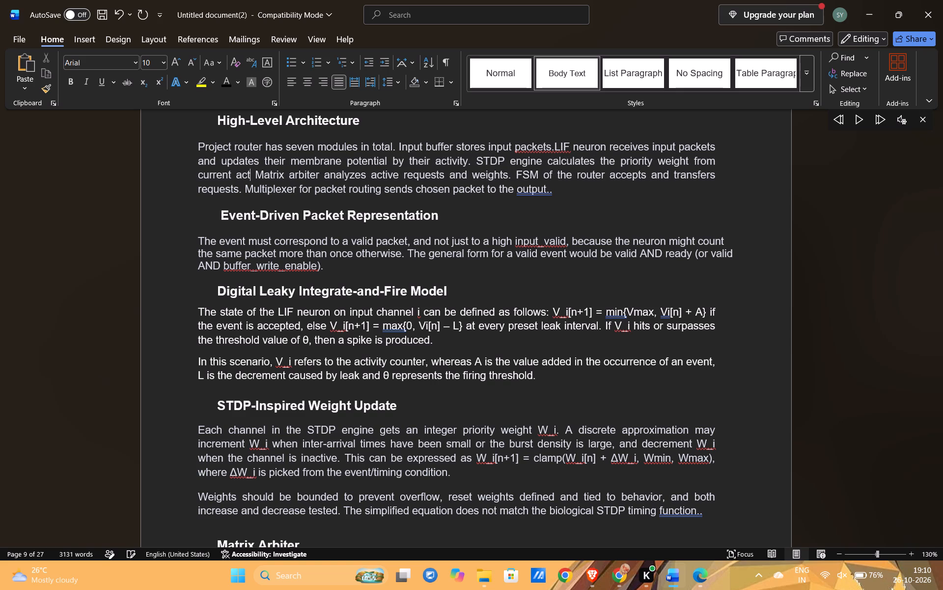
key(BackSpace)
key(BackSpace)
key(BackSpace)
key(BackSpace)
key(BackSpace)
key(BackSpace)
key(BackSpace)
key(BackSpace)
key(BackSpace)
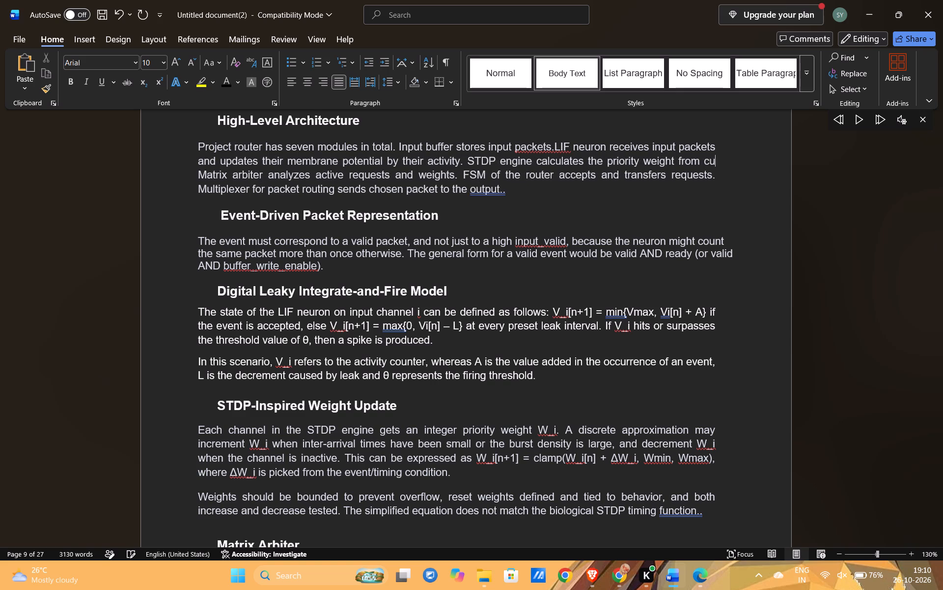
key(BackSpace)
key(BackSpace)
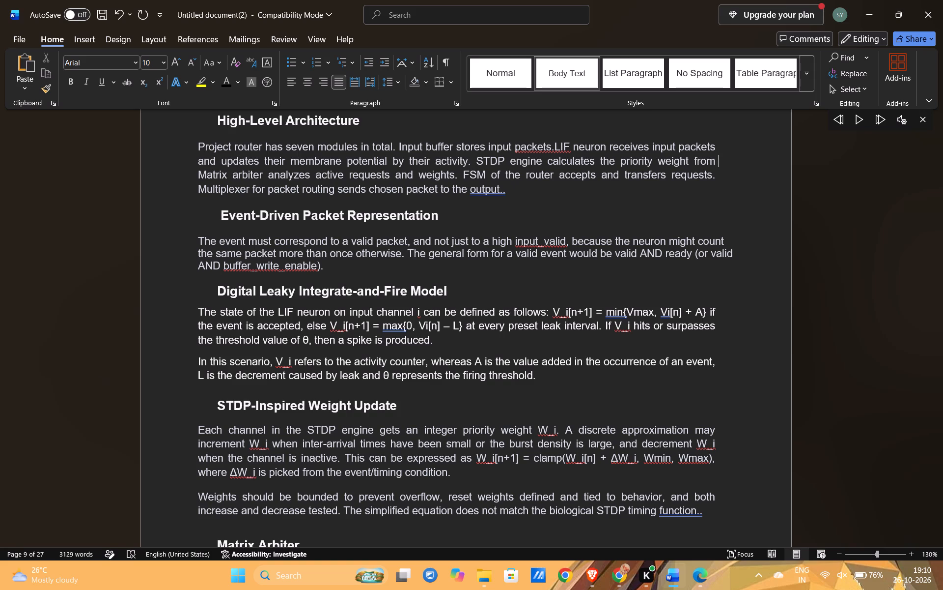
text(present)
key(space)
text(ax+)
key(BackSpace)
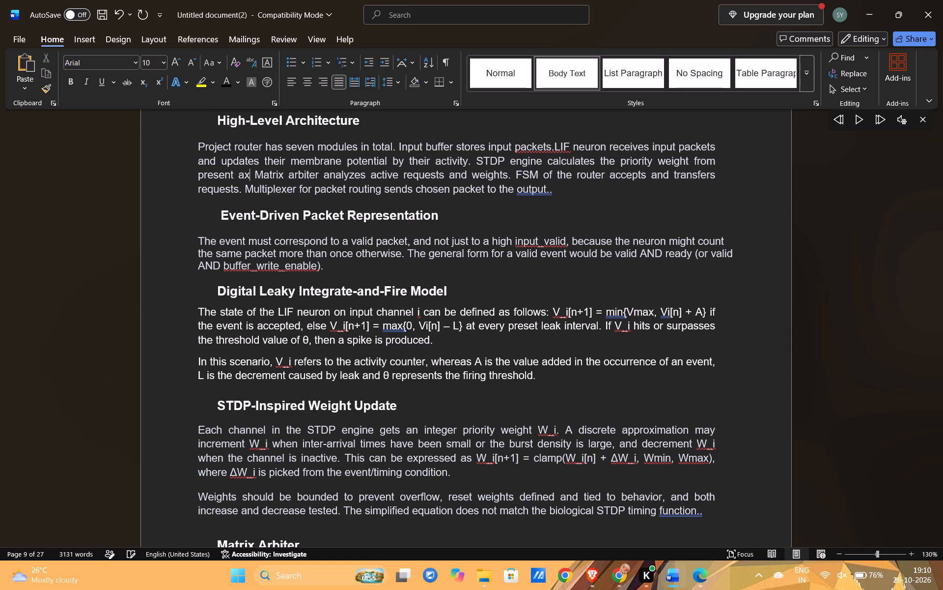
key(BackSpace)
text(ctivity of inputs)
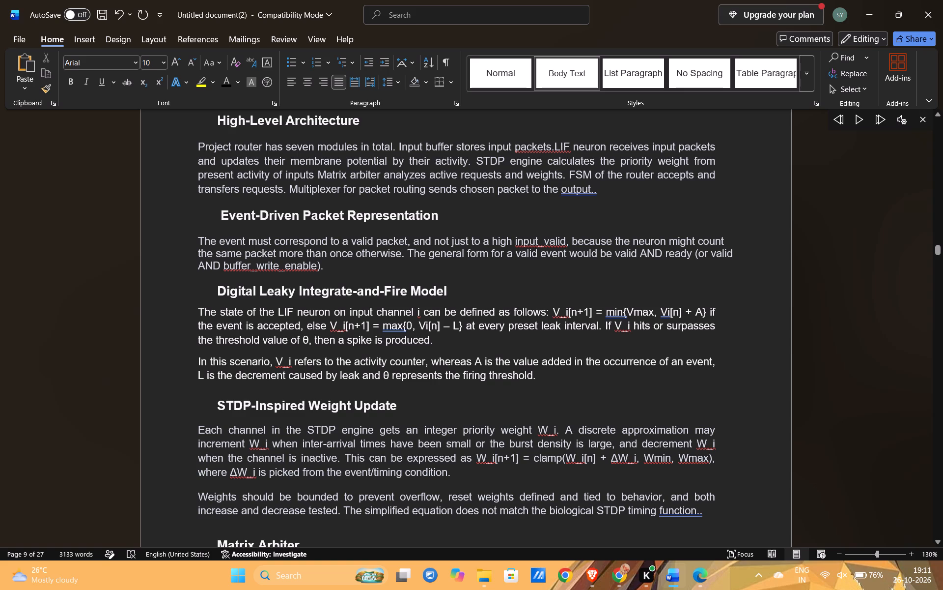
key(period)
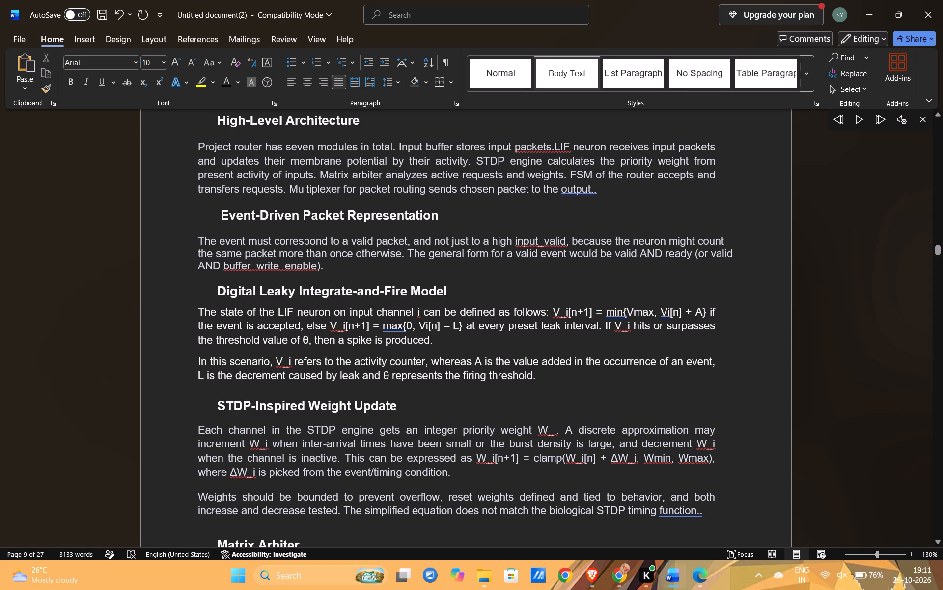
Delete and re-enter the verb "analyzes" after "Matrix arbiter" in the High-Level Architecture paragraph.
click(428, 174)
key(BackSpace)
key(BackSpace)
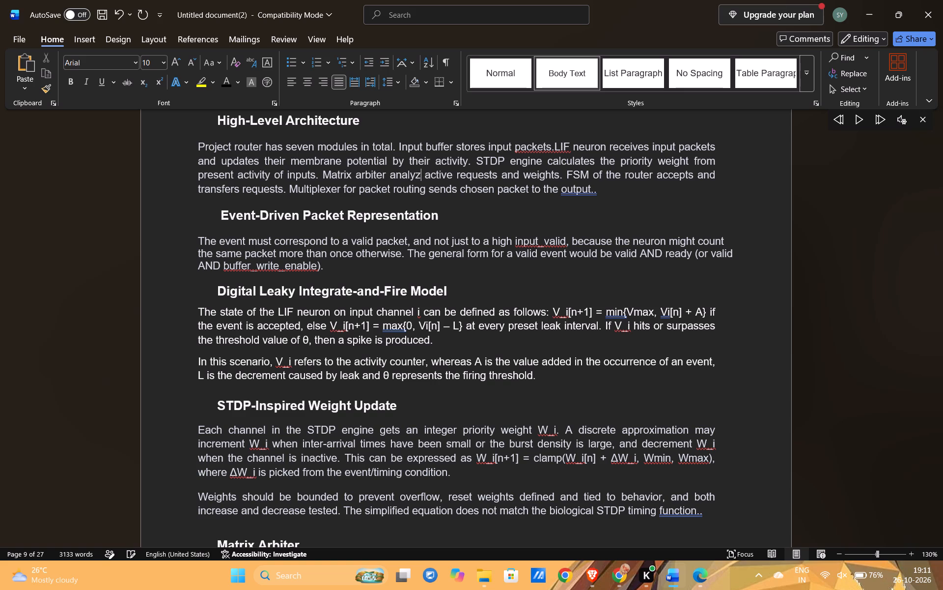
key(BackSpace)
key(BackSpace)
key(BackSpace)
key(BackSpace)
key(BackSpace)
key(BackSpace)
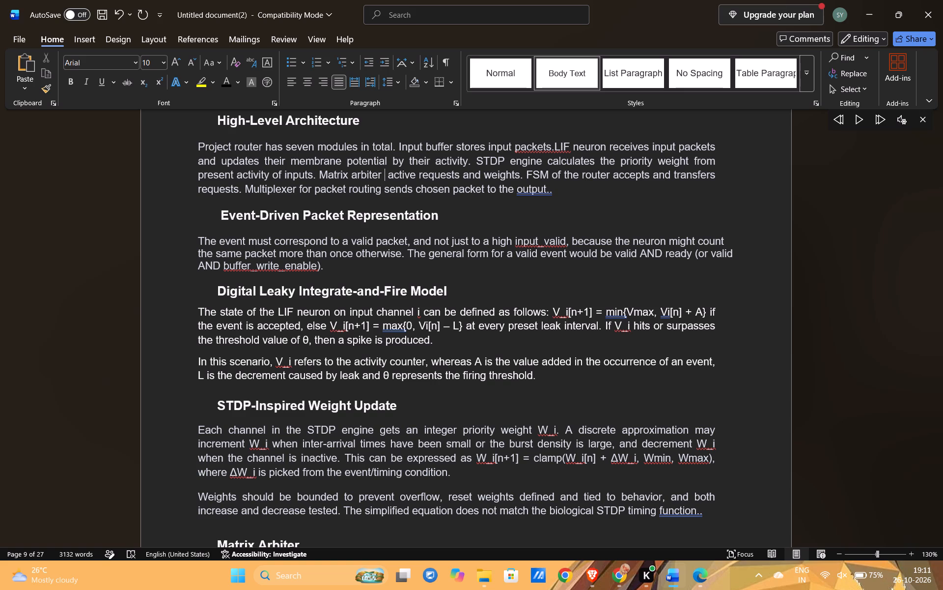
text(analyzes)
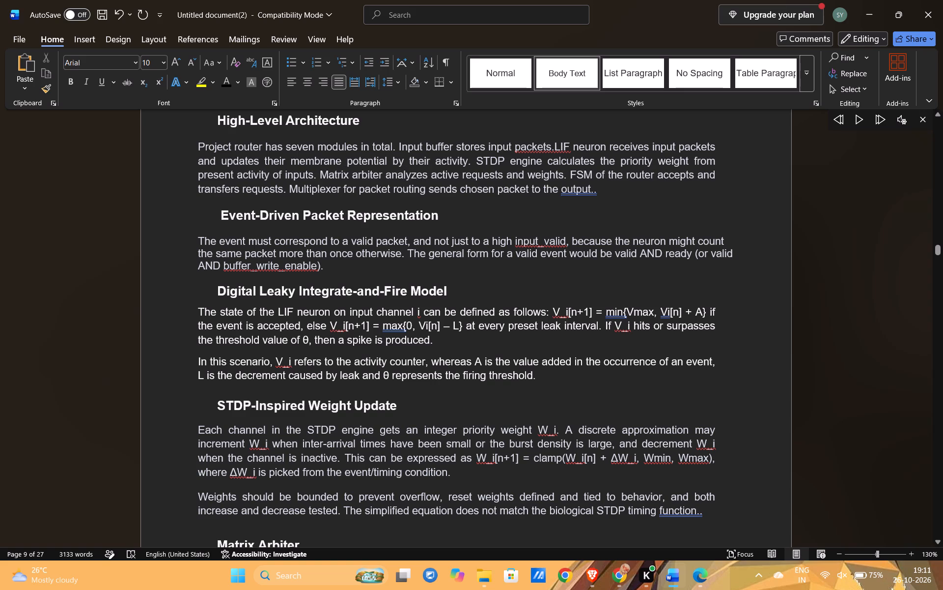
Replace the word "requests" after "active" in the Matrix arbiter sentence with "inputs".
click(502, 177)
key(BackSpace)
key(BackSpace)
key(BackSpace)
key(BackSpace)
key(BackSpace)
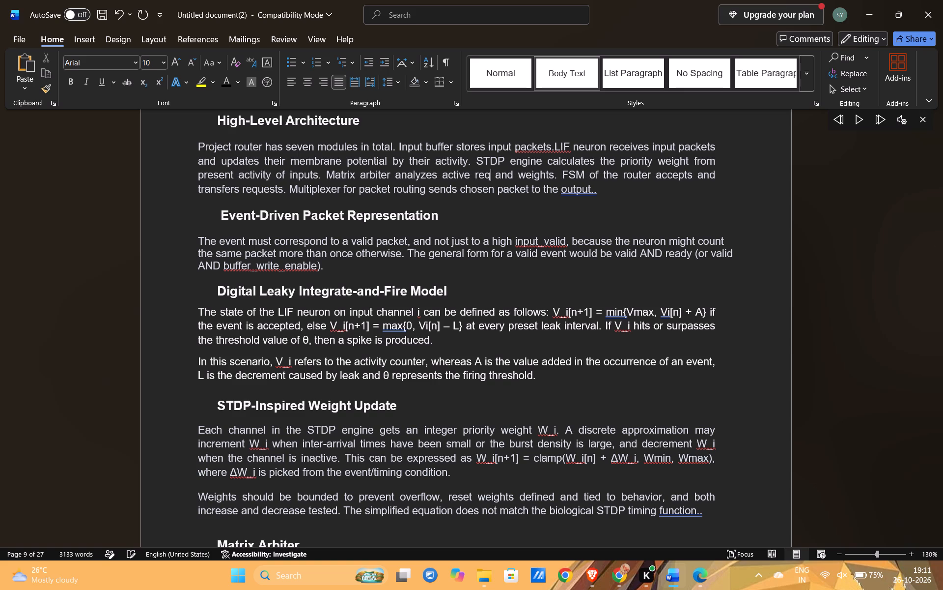
key(BackSpace)
key(BackSpace)
key(BackSpace)
text(inputs)
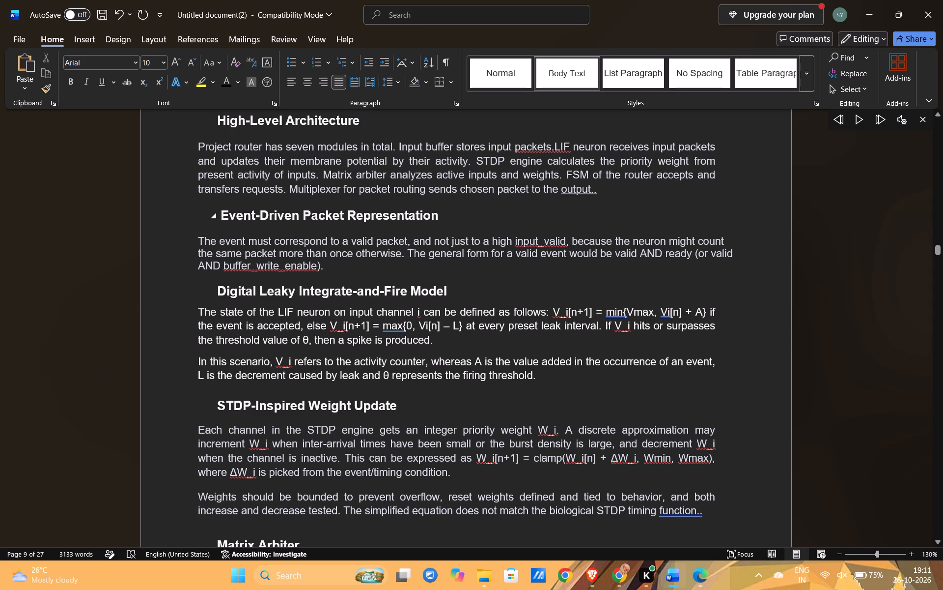
Replace the word "requests" in the router FSM sentence with "input packets to output".
click(284, 189)
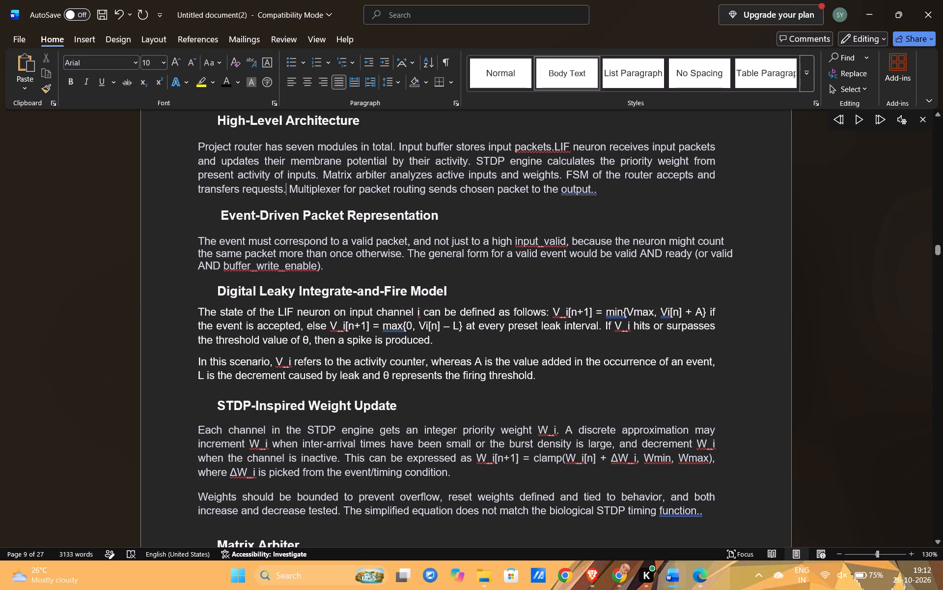
click(282, 187)
key(BackSpace)
key(BackSpace)
key(BackSpace)
key(BackSpace)
key(BackSpace)
key(BackSpace)
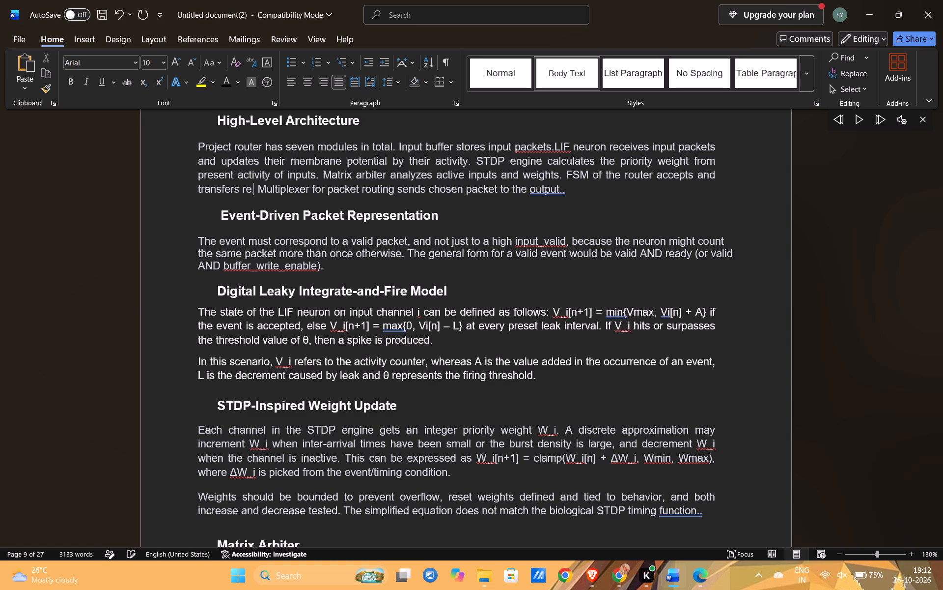
key(BackSpace)
key(BackSpace)
text(input packets)
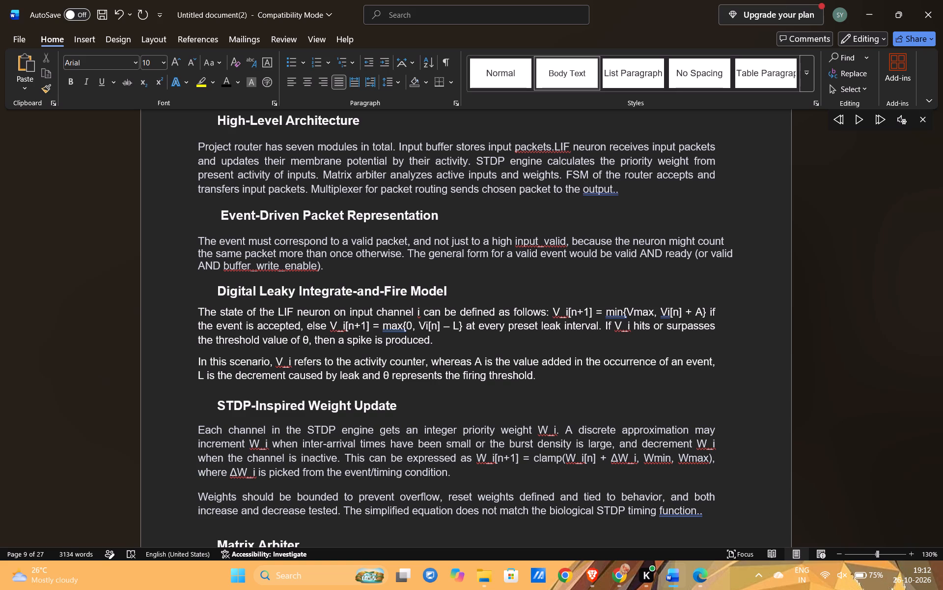
key(space)
text(to)
key(space)
text(output)
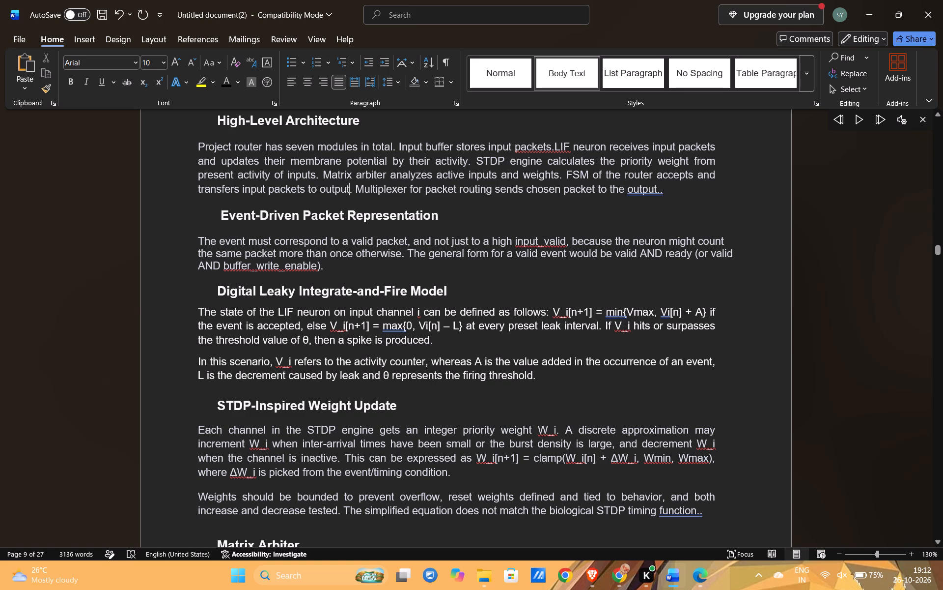
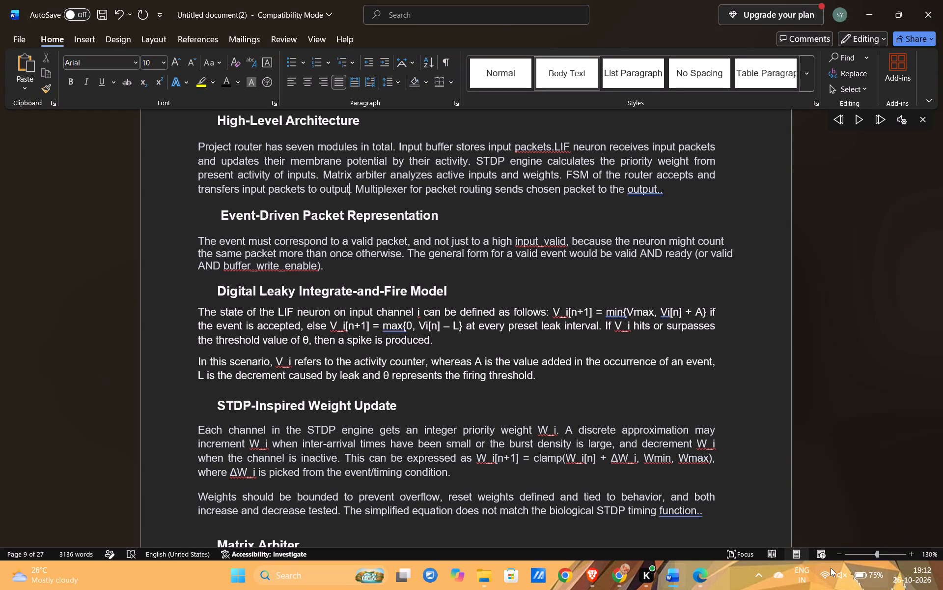
Lower the laptop's screen brightness slightly and return to the document.
click(842, 577)
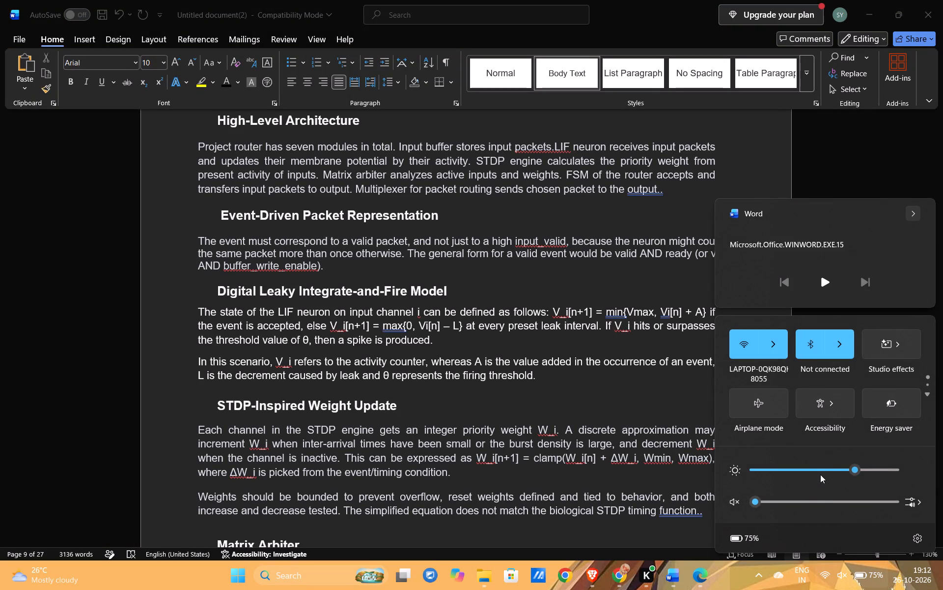
click(822, 470)
click(671, 399)
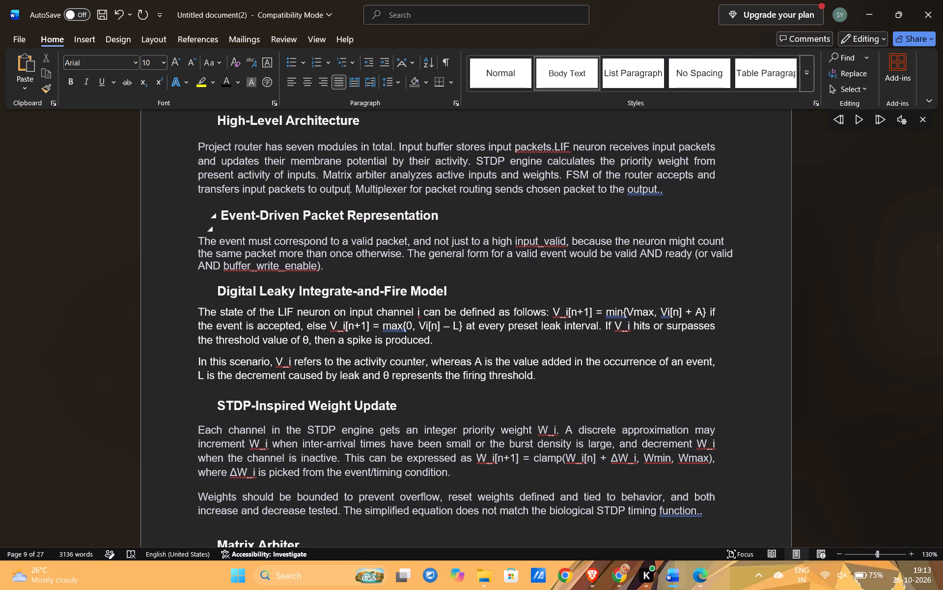
Delete "to output" from the end of the router FSM sentence in the High-Level Architecture paragraph.
key(BackSpace)
key(BackSpace)
key(BackSpace)
key(BackSpace)
key(BackSpace)
key(BackSpace)
key(BackSpace)
key(BackSpace)
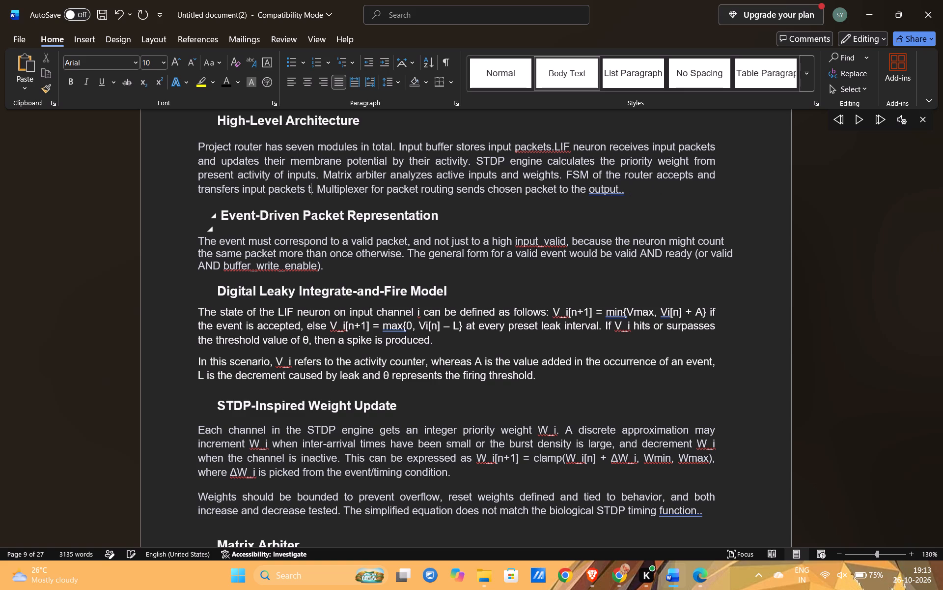
key(BackSpace)
key(BackSpace)
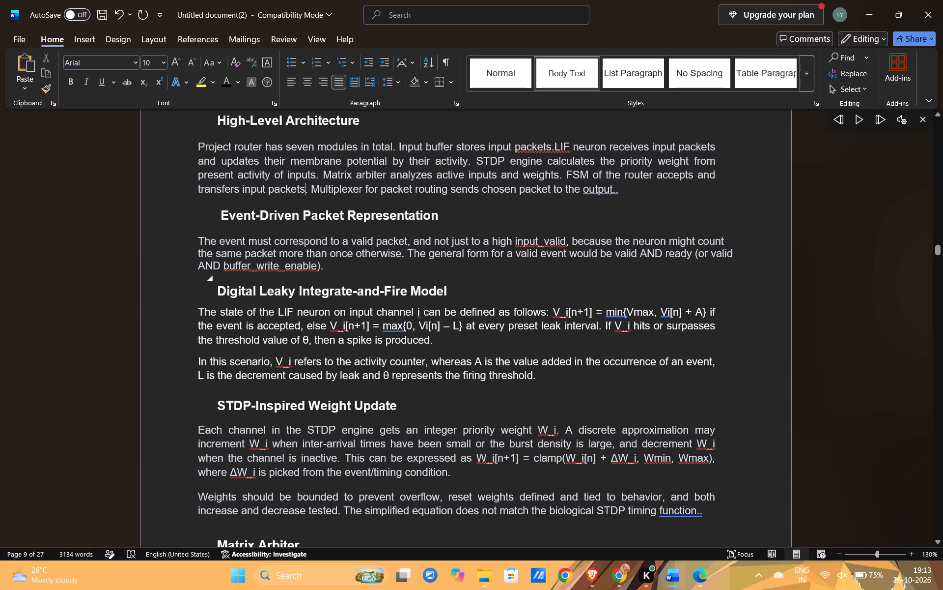
Replace the verb "transfers" in the router FSM sentence with "forwards".
click(240, 189)
key(BackSpace)
key(BackSpace)
key(BackSpace)
key(BackSpace)
key(BackSpace)
key(BackSpace)
key(BackSpace)
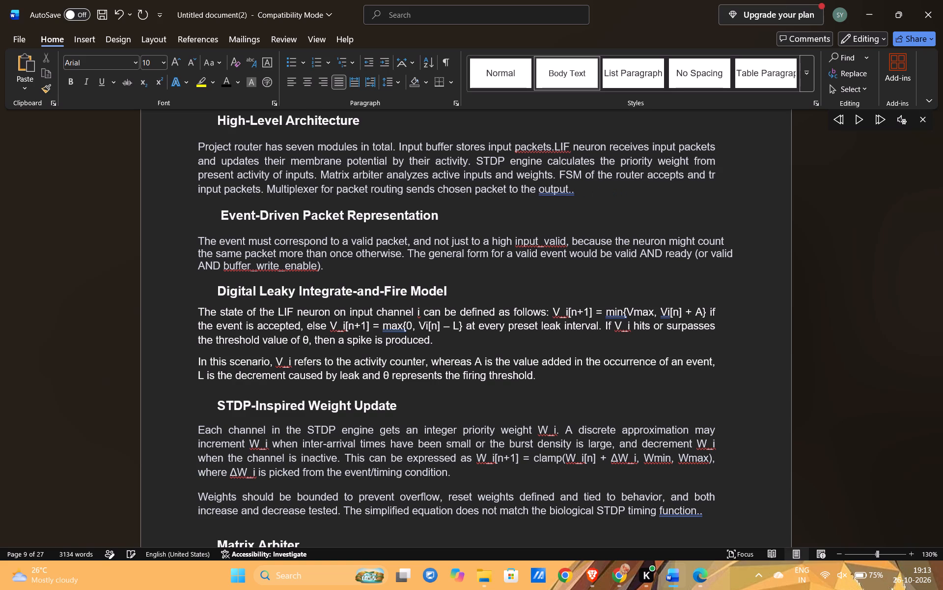
key(BackSpace)
key(BackSpace)
text(forwards)
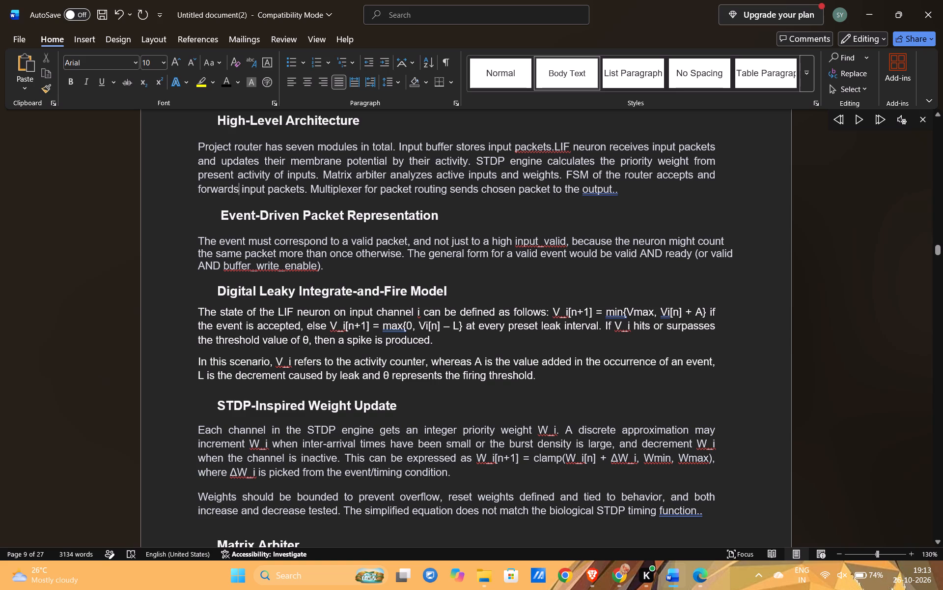
Shorten "input_valid" to "input" in the first sentence of the Event-Driven Packet Representation section.
scroll(315, 242, down, 1)
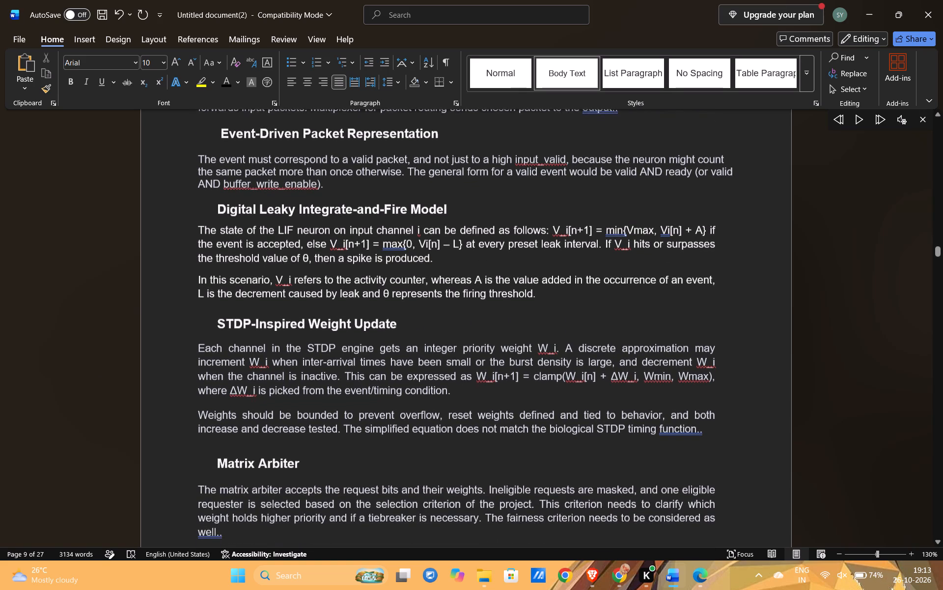
scroll(315, 242, down, 1)
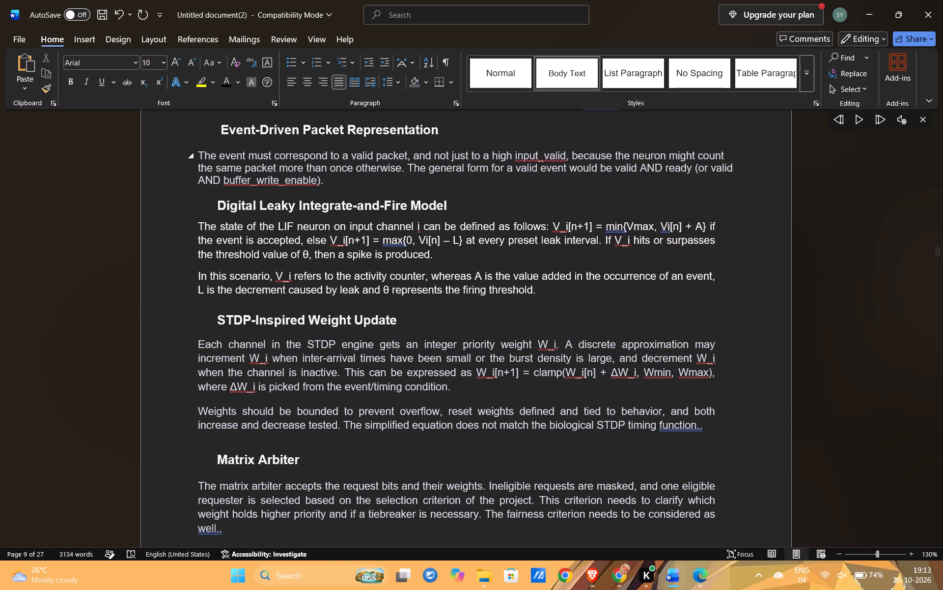
click(565, 155)
key(BackSpace)
key(BackSpace)
key(BackSpace)
key(BackSpace)
key(BackSpace)
key(BackSpace)
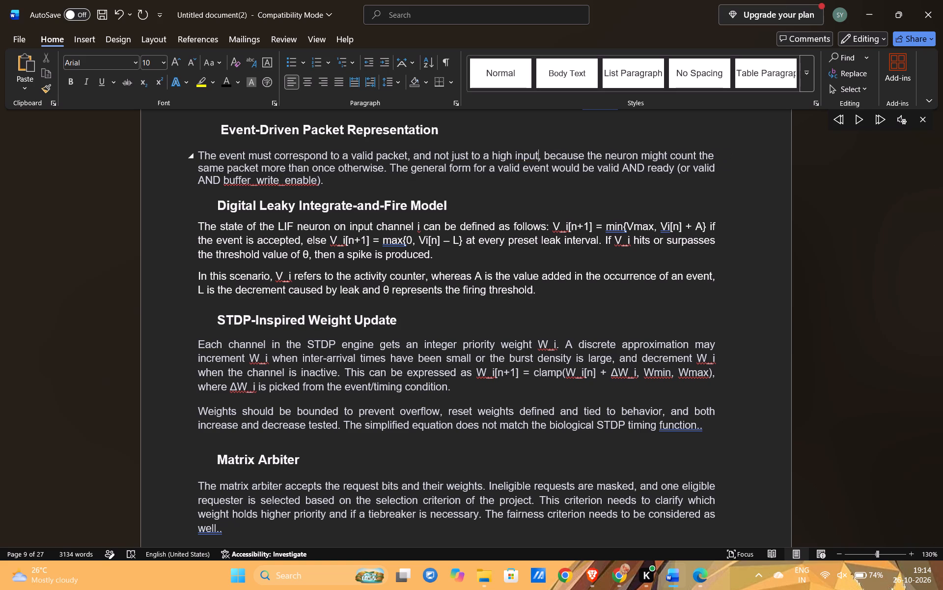
Delete the parenthetical "(or valid AND buffer_write_enable)" so the Event-Driven Packet Representation paragraph ends with "valid AND ready.".
click(245, 155)
click(320, 181)
key(BackSpace)
key(BackSpace)
key(BackSpace)
key(BackSpace)
key(BackSpace)
key(BackSpace)
key(BackSpace)
key(BackSpace)
key(BackSpace)
key(BackSpace)
key(BackSpace)
key(BackSpace)
key(BackSpace)
key(BackSpace)
key(BackSpace)
key(BackSpace)
key(BackSpace)
key(BackSpace)
key(BackSpace)
key(BackSpace)
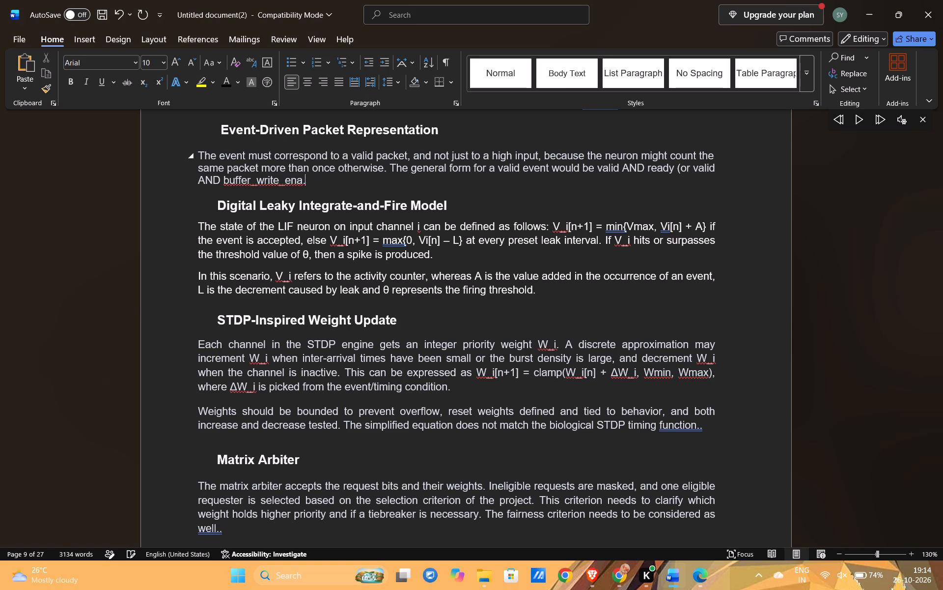
key(BackSpace)
key(BackSpace)
key(BackSpace)
key(BackSpace)
key(BackSpace)
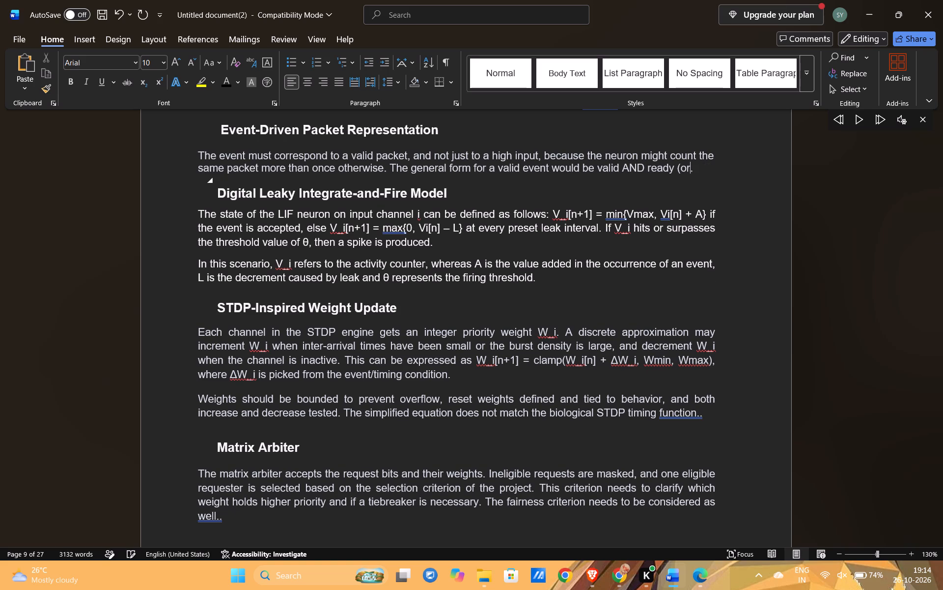
key(BackSpace)
key(BackSpace)
key(BackSpace)
key(BackSpace)
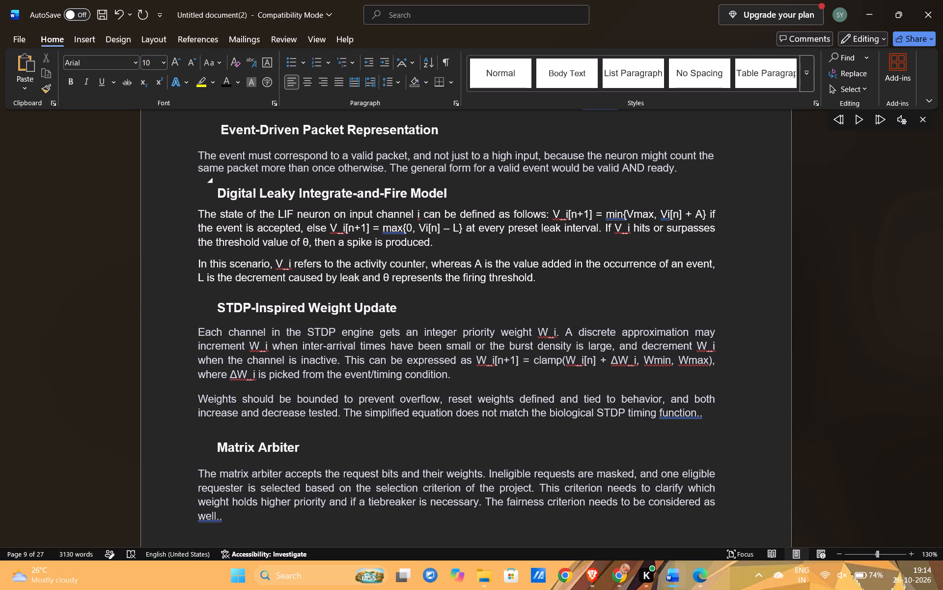
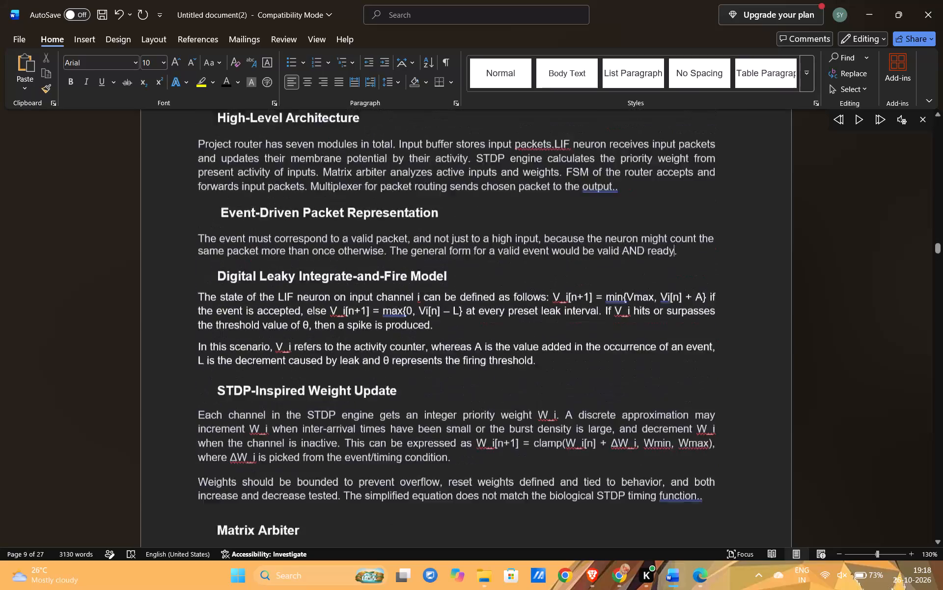
Review the architecture sections from Event-Driven Packet Representation through Clocking and Reset for wording and layout.
scroll(421, 237, down, 1)
scroll(421, 237, up, 1)
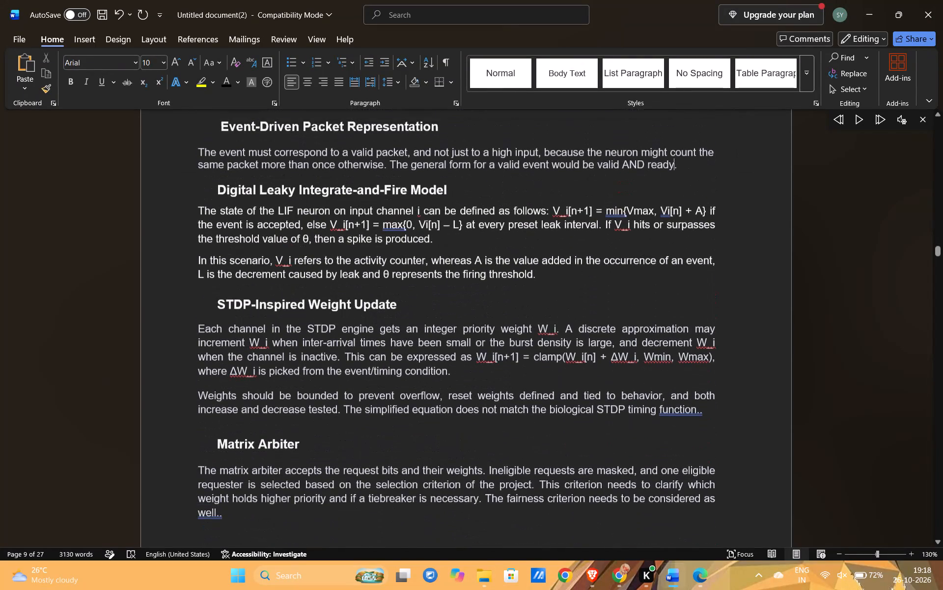
scroll(421, 237, up, 1)
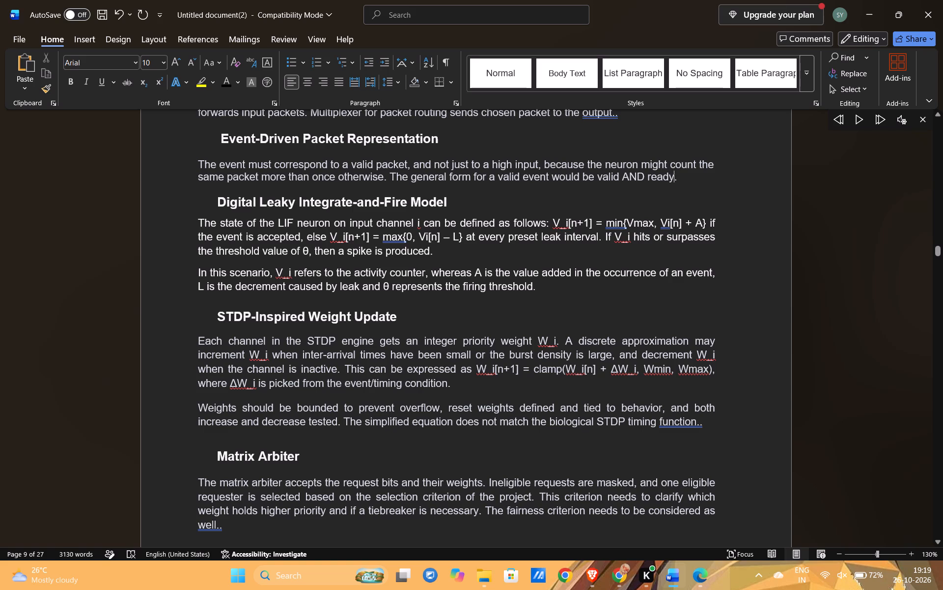
scroll(411, 258, up, 1)
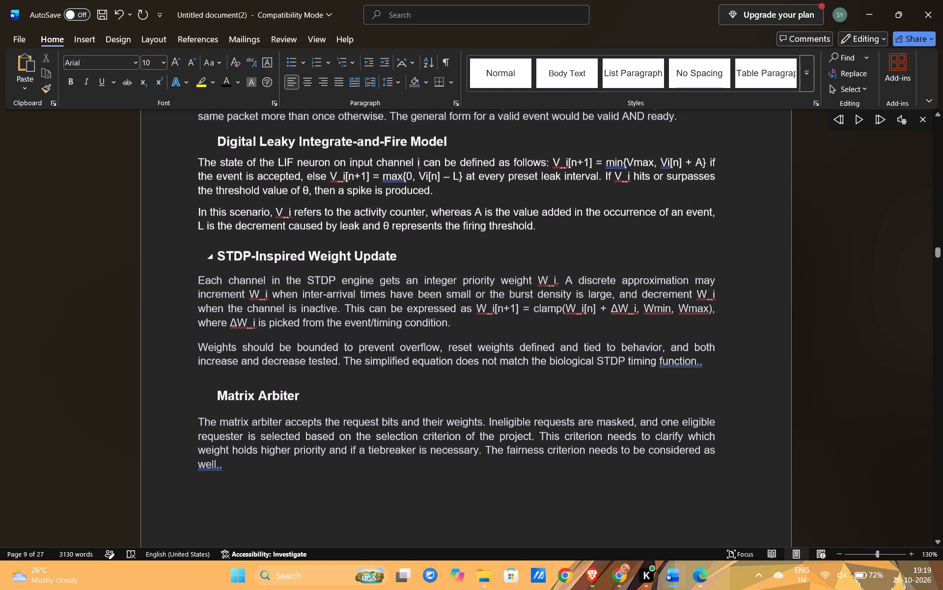
scroll(411, 258, up, 1)
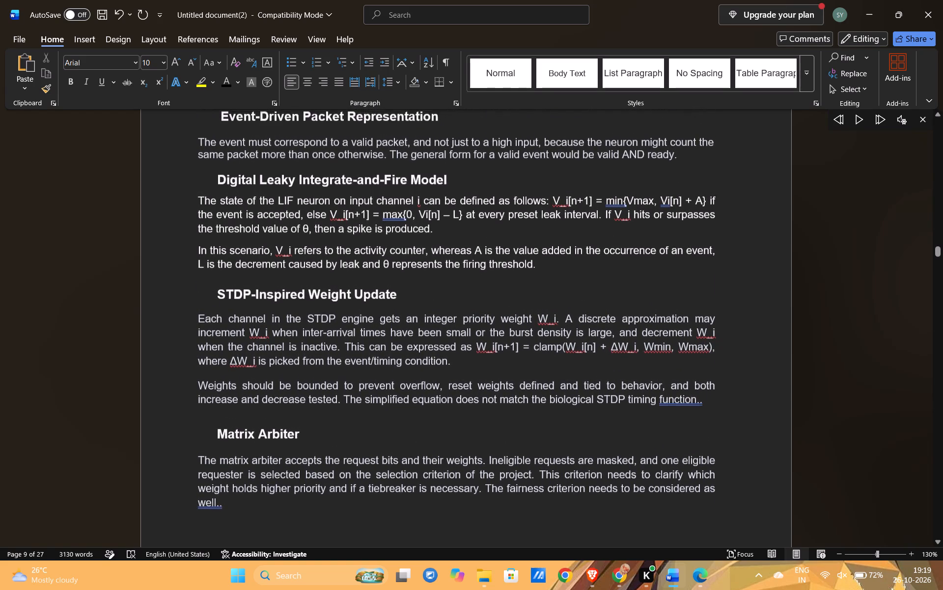
scroll(411, 258, up, 1)
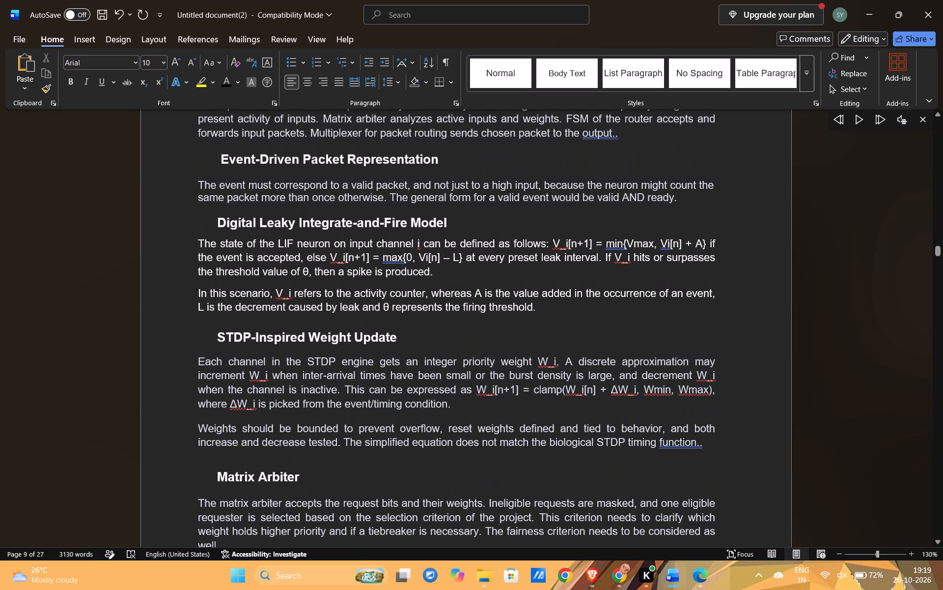
scroll(411, 258, down, 1)
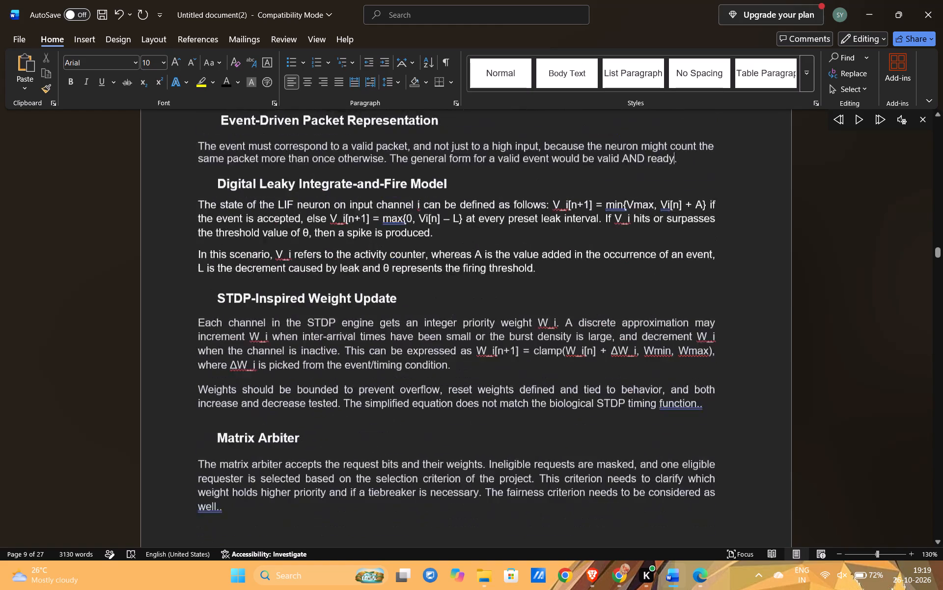
scroll(411, 258, down, 4)
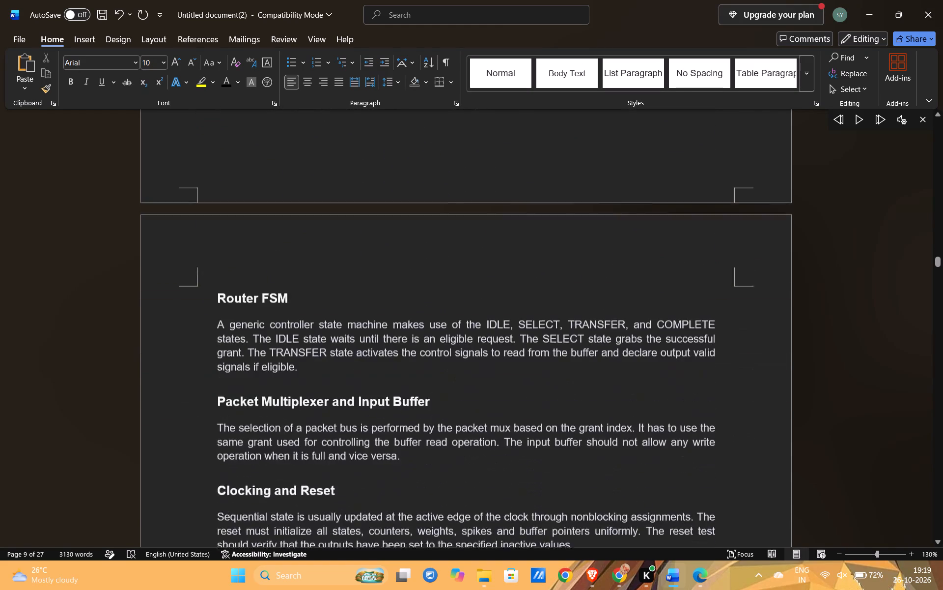
scroll(411, 258, down, 2)
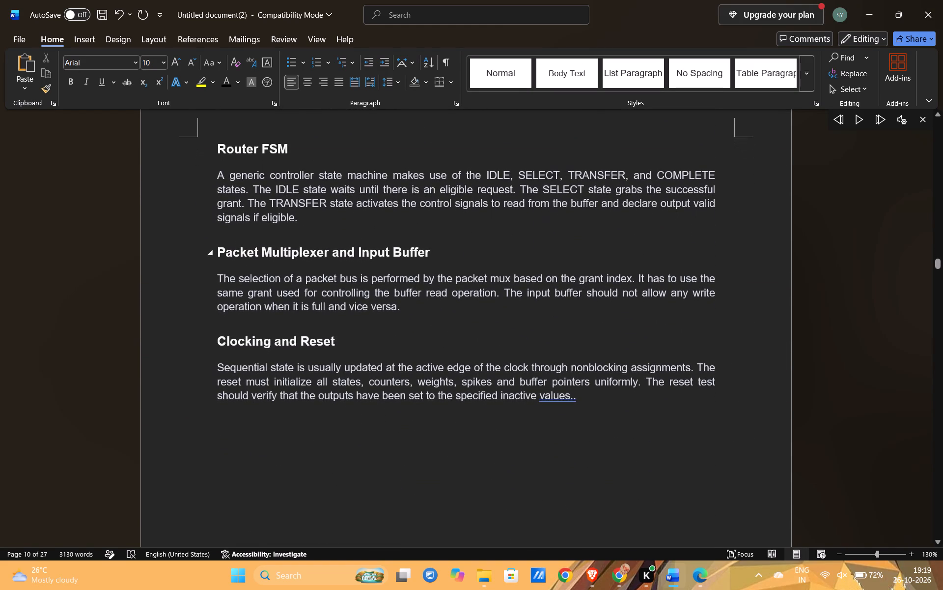
scroll(411, 258, down, 5)
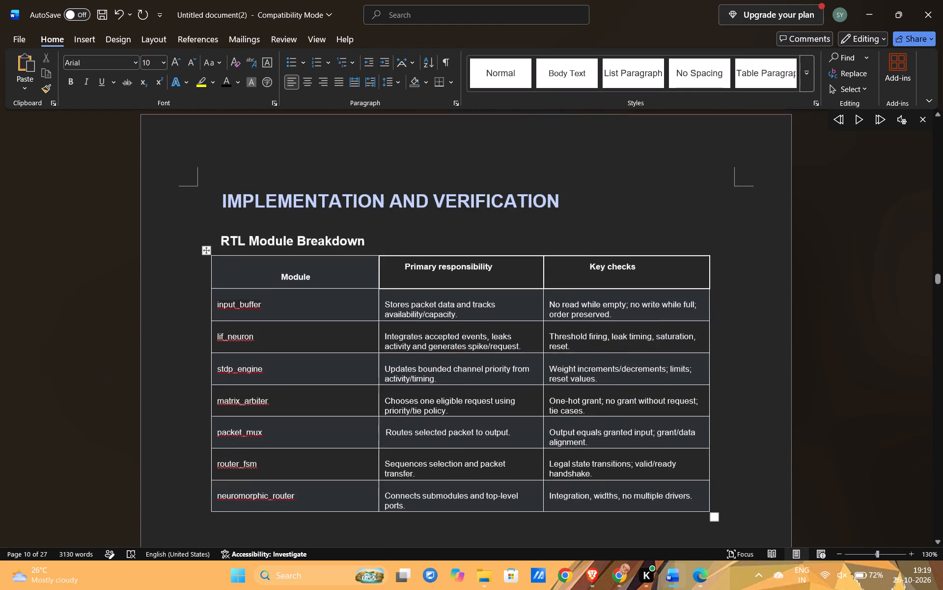
scroll(411, 258, up, 10)
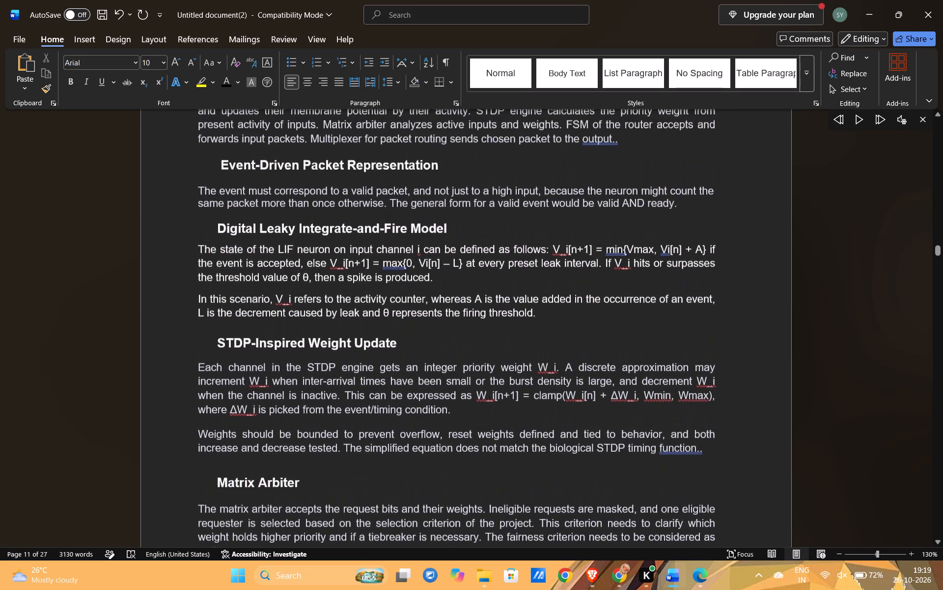
Review the Implementation and Verification chapter, from the RTL Module Breakdown table through the Tools and Artefacts section.
scroll(411, 258, down, 8)
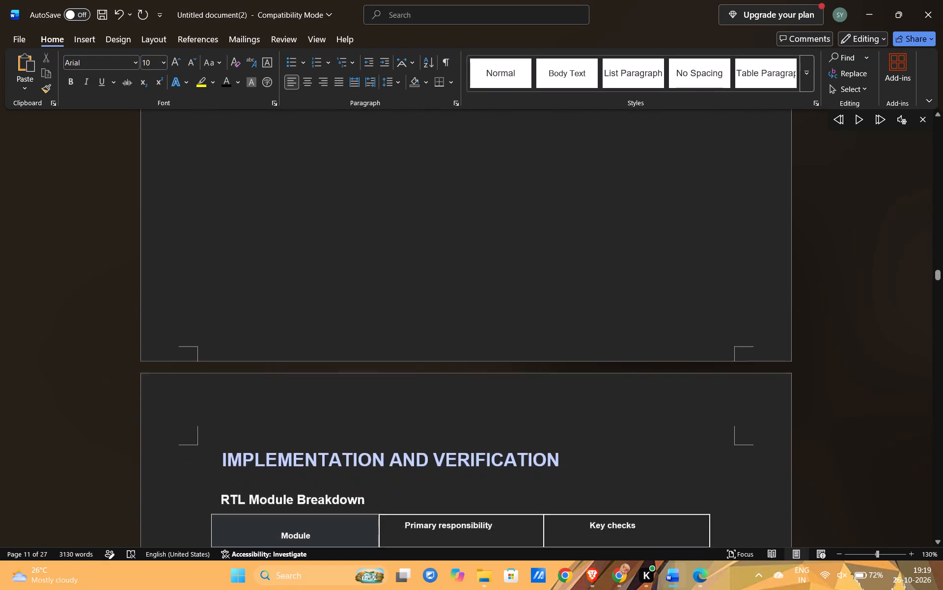
scroll(411, 258, down, 4)
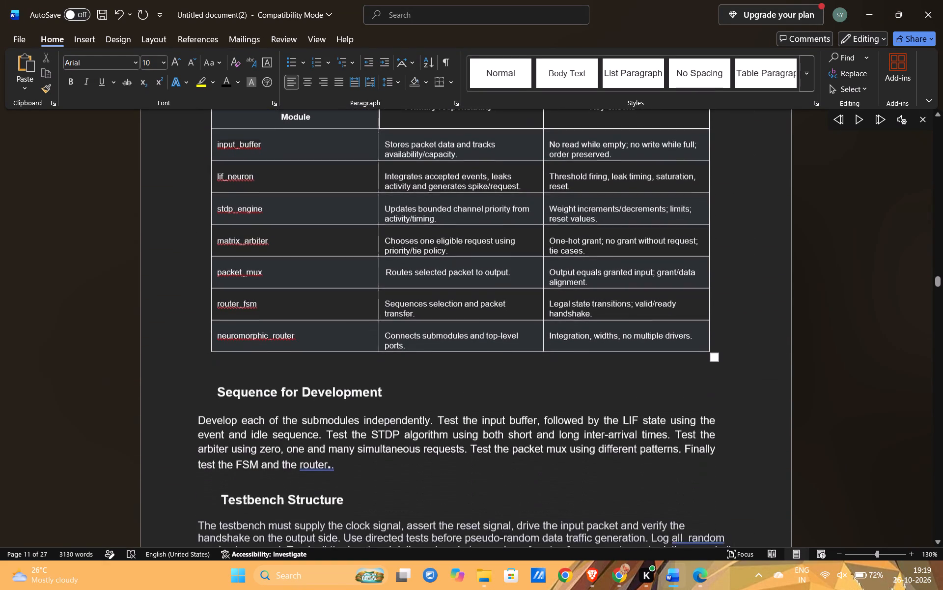
scroll(411, 258, down, 2)
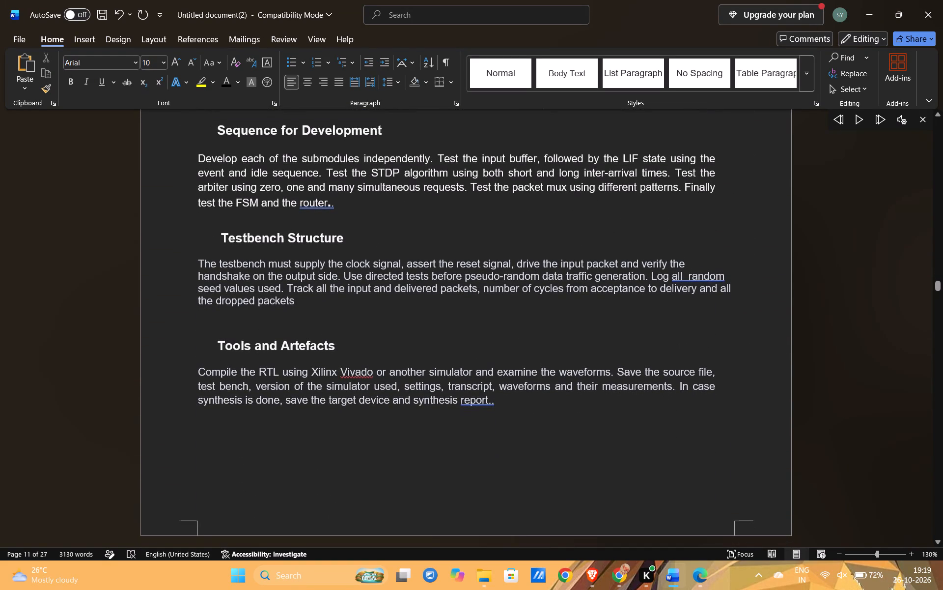
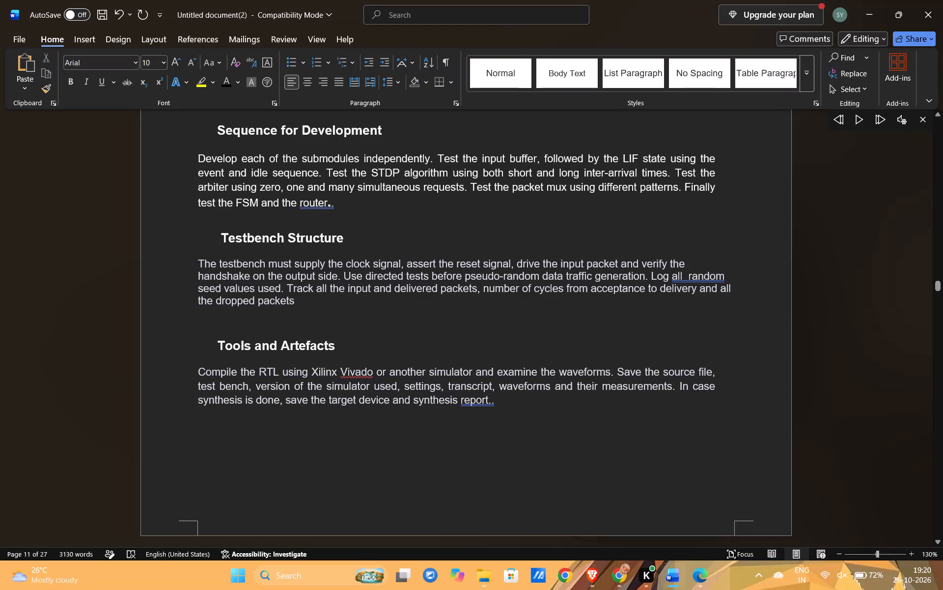
Replace the opening sentence of the Sequence for Development paragraph with the words "Design every submodule".
click(428, 158)
key(BackSpace)
key(BackSpace)
key(BackSpace)
key(BackSpace)
key(BackSpace)
key(BackSpace)
key(BackSpace)
key(BackSpace)
key(BackSpace)
key(BackSpace)
key(BackSpace)
key(BackSpace)
key(BackSpace)
key(BackSpace)
key(BackSpace)
key(BackSpace)
key(BackSpace)
key(BackSpace)
key(BackSpace)
key(BackSpace)
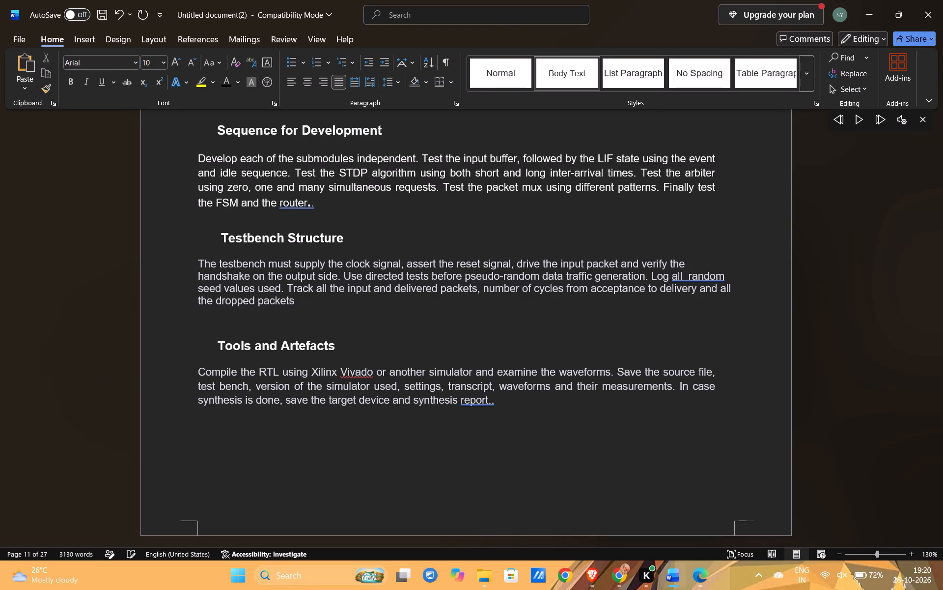
key(BackSpace)
key(BackSpace)
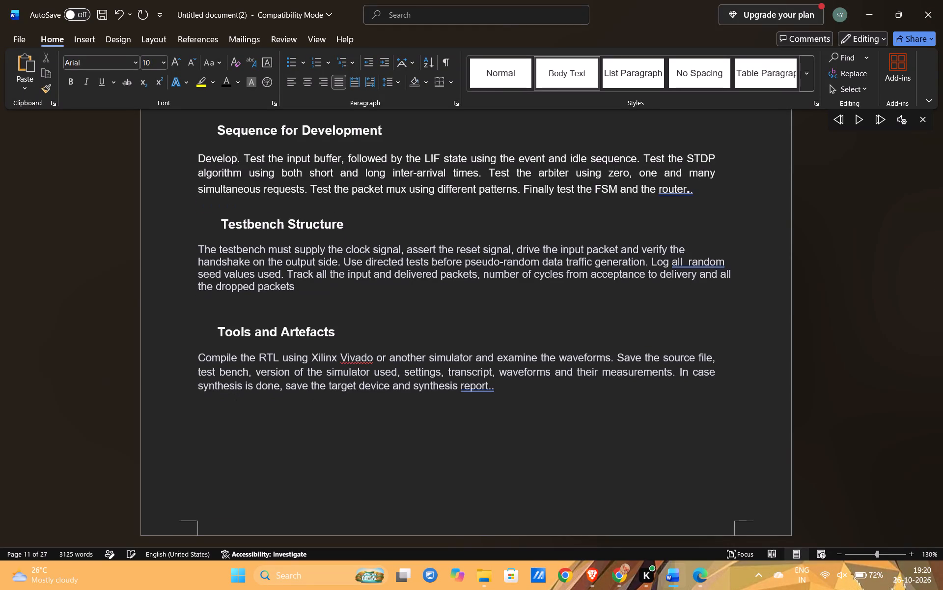
key(BackSpace)
key(BackSpace)
key(BackSpace)
key(BackSpace)
key(BackSpace)
key(BackSpace)
key(BackSpace)
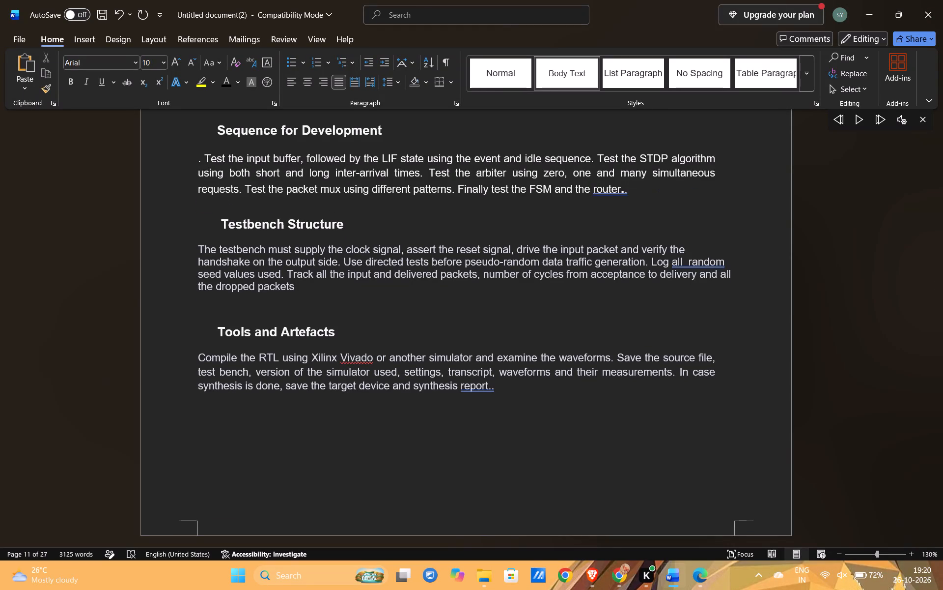
text(design)
key(space)
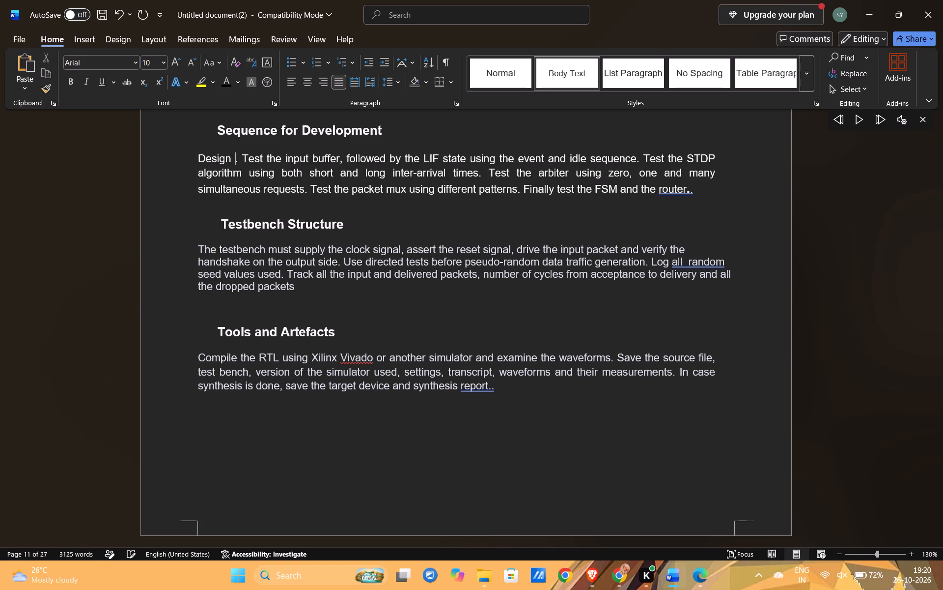
text(every)
key(space)
text(submodule)
key(space)
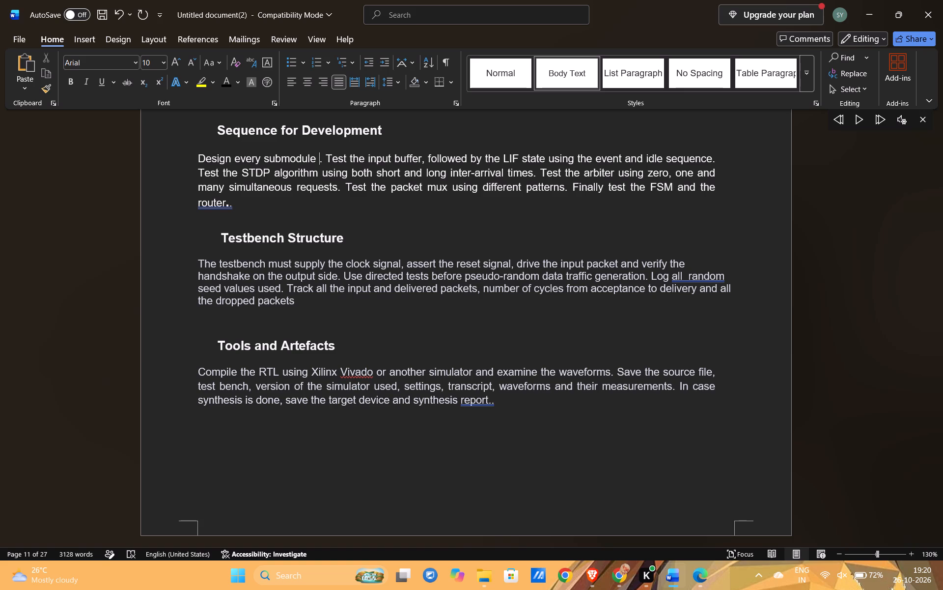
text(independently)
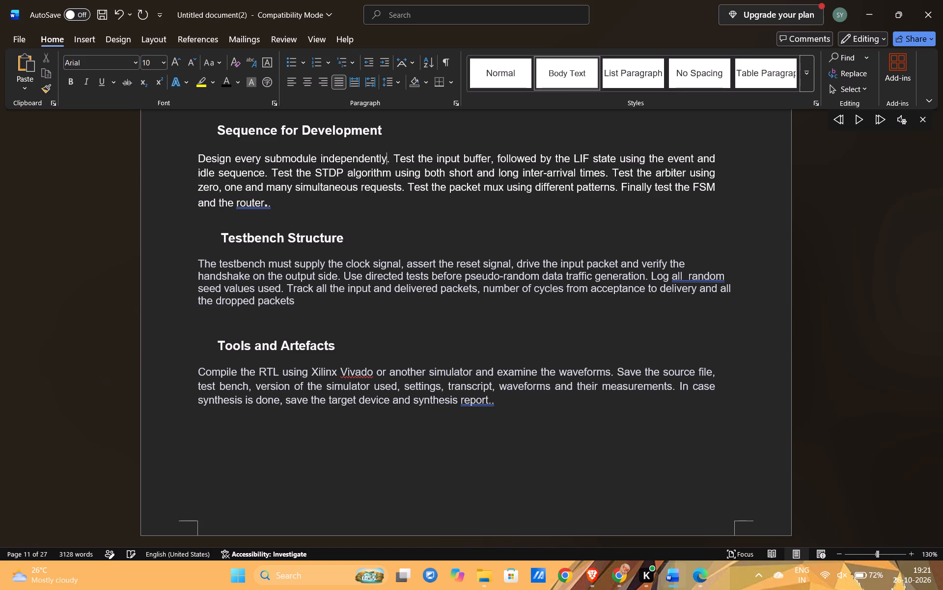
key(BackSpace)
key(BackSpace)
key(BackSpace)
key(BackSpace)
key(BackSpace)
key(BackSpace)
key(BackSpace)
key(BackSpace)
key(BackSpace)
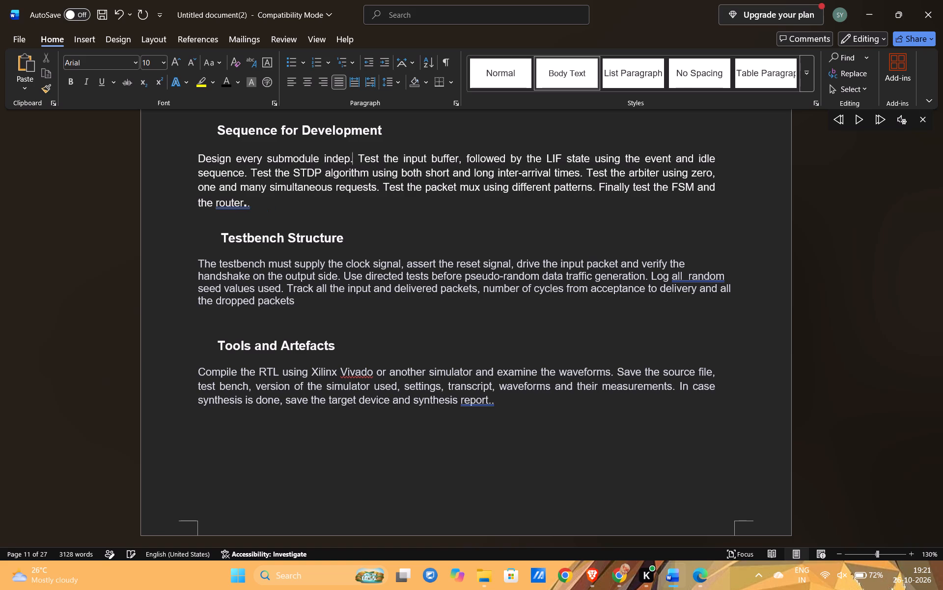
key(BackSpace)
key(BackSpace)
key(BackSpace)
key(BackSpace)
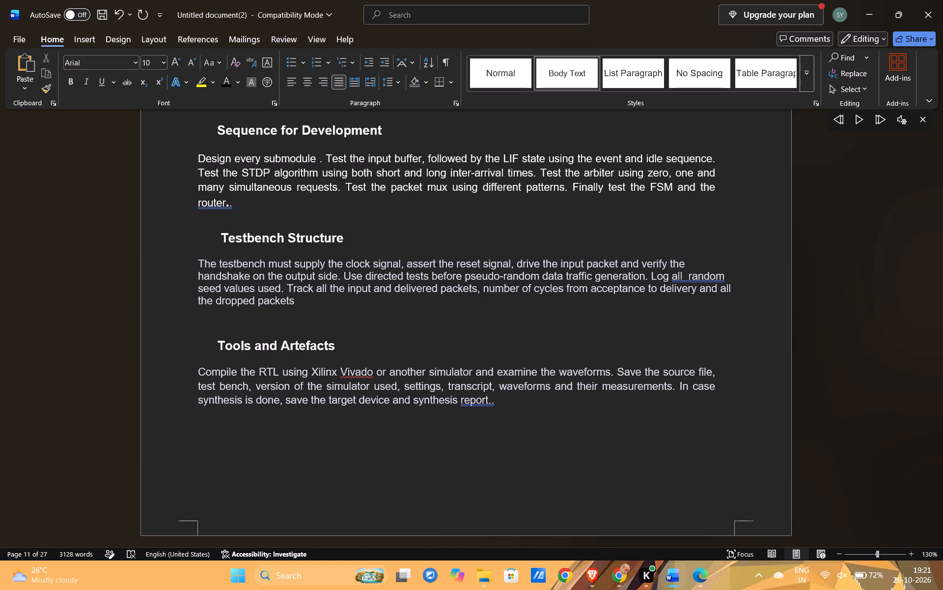
Complete the opening Sequence for Development sentence with the words "in different files".
text(in differn)
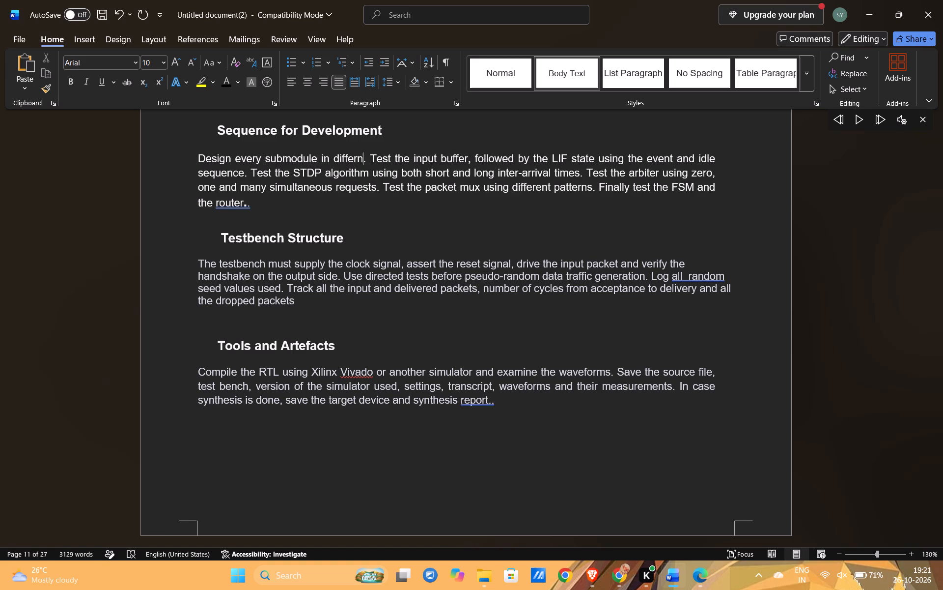
key(t)
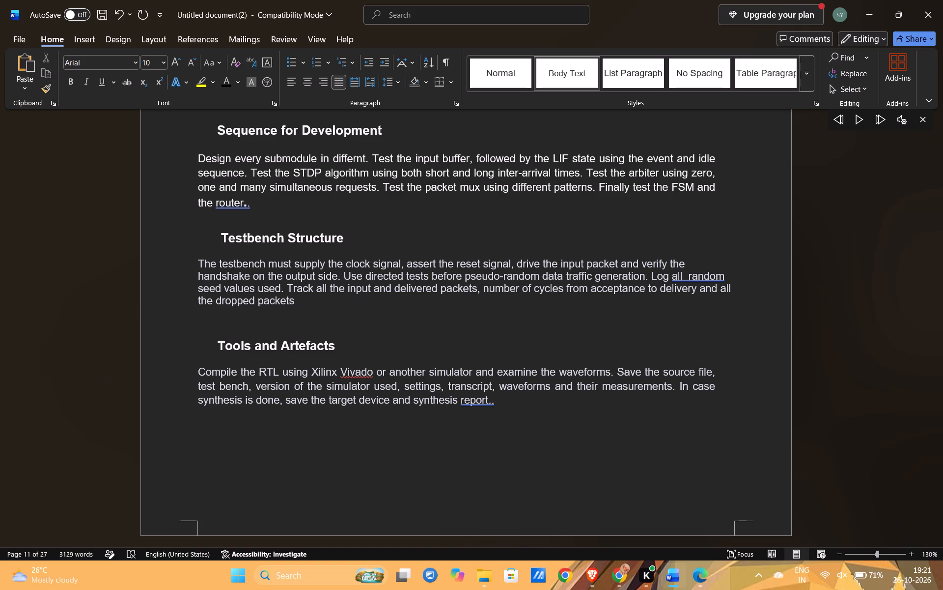
key(BackSpace)
key(BackSpace)
text(ent)
key(space)
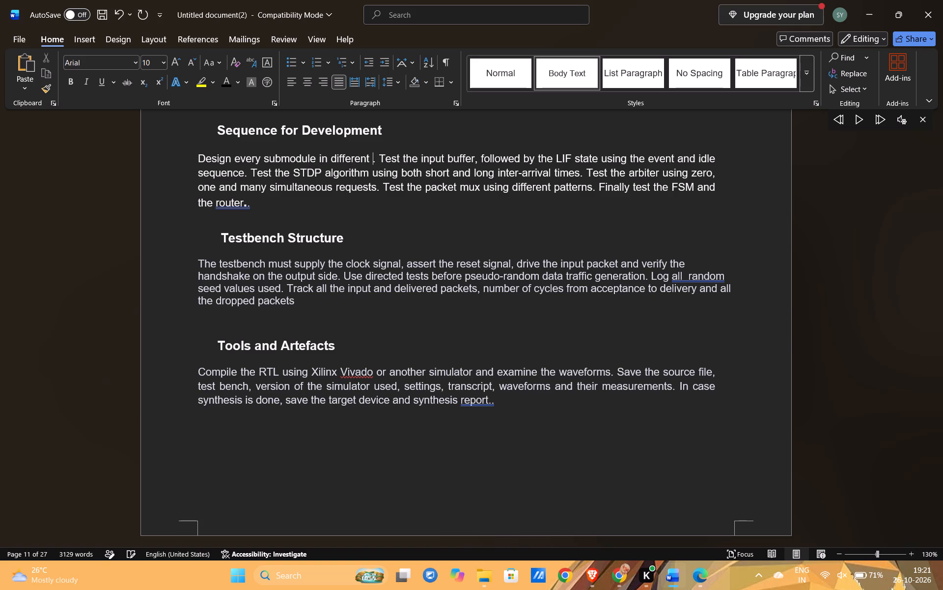
text(files)
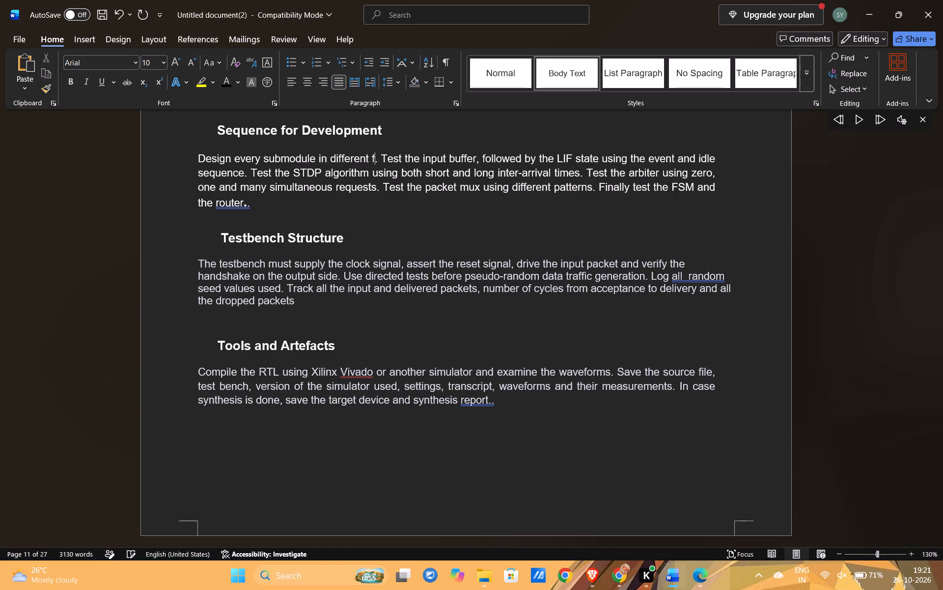
key(i)
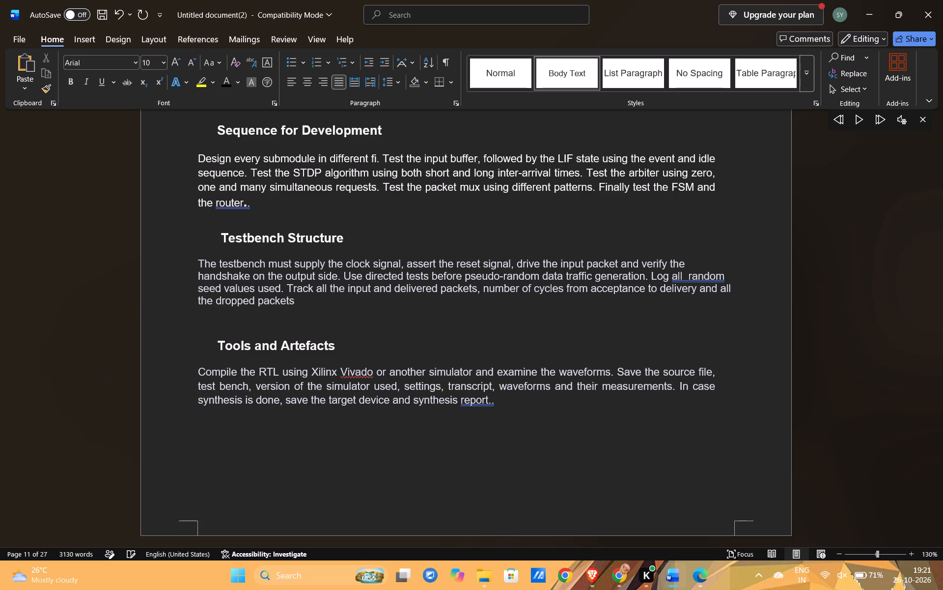
key(BackSpace)
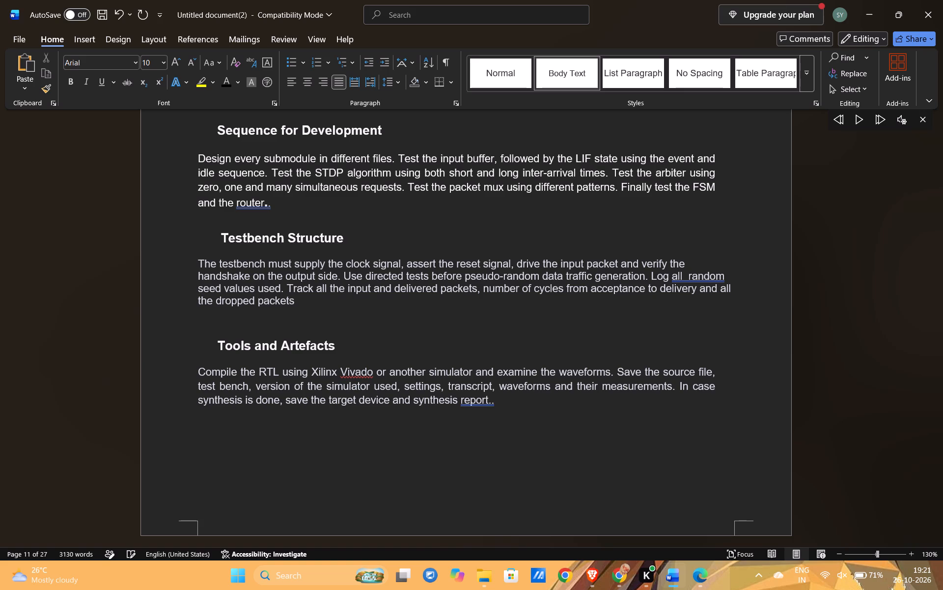
Remove the space after the opening sentence and change "Test the" before "input buffer" to "Tested".
click(397, 159)
key(BackSpace)
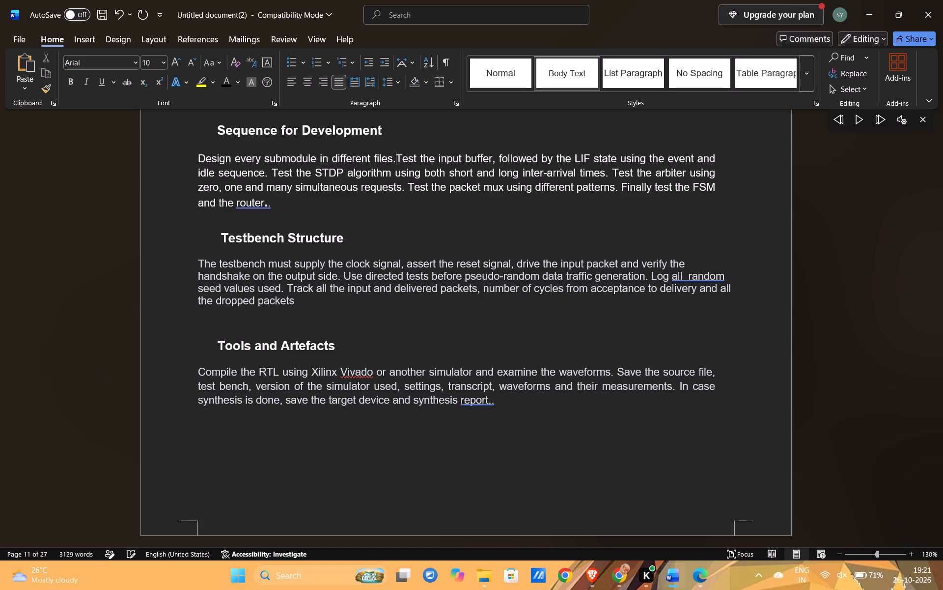
click(435, 159)
key(BackSpace)
key(BackSpace)
key(BackSpace)
key(BackSpace)
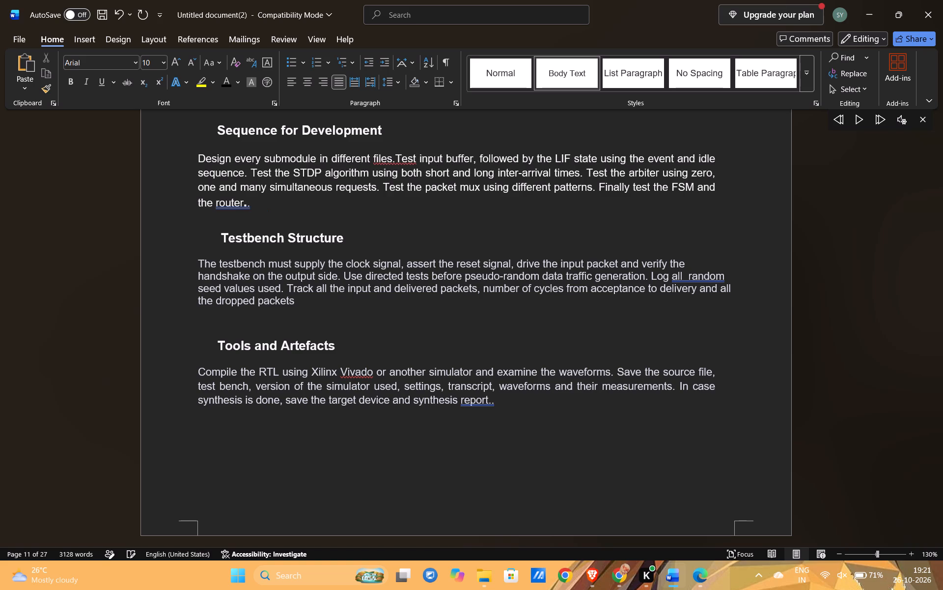
text(ed)
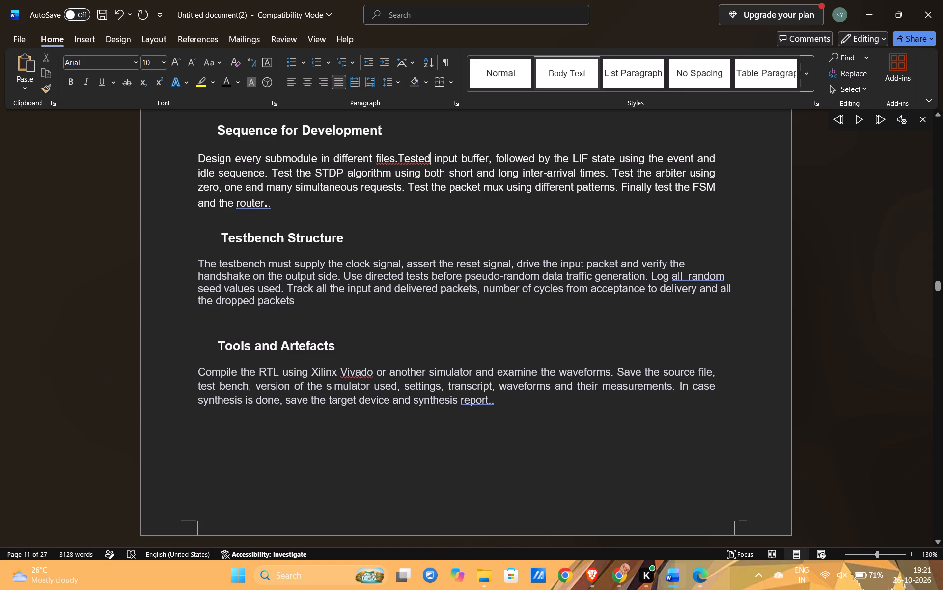
Replace "followed by the" before "LIF state" with "then" in the Sequence for Development paragraph.
click(568, 160)
key(BackSpace)
key(BackSpace)
key(BackSpace)
key(BackSpace)
key(BackSpace)
key(BackSpace)
key(BackSpace)
key(BackSpace)
key(BackSpace)
key(BackSpace)
key(BackSpace)
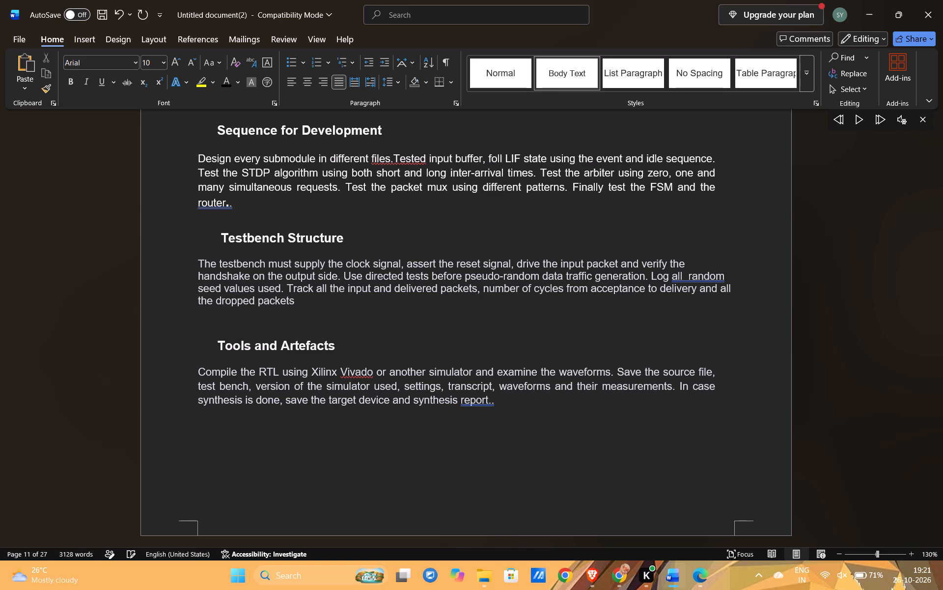
key(BackSpace)
key(BackSpace)
key(BackSpace)
key(BackSpace)
text(then)
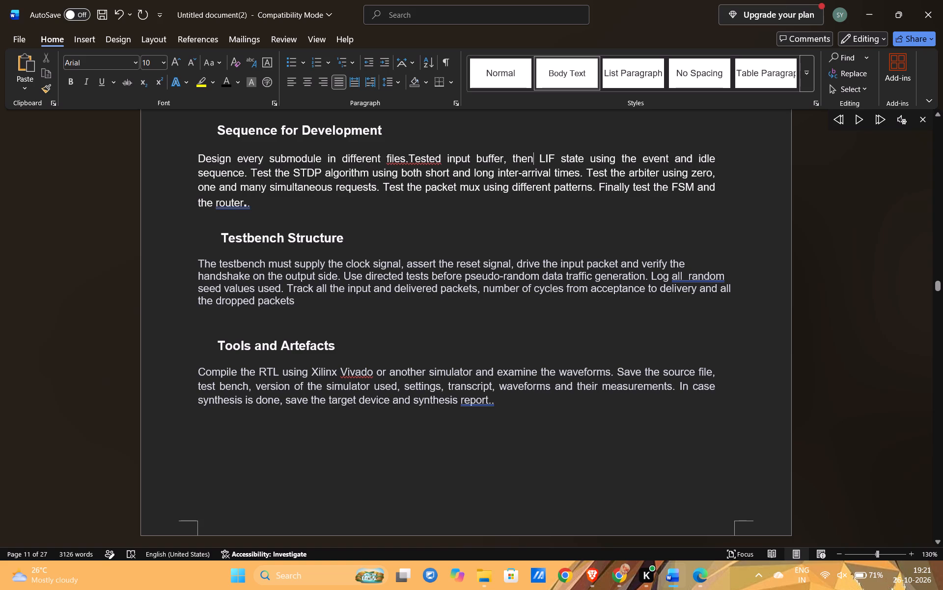
Replace the word "state" after "LIF" with "neuron" in the input buffer sentence.
click(583, 159)
key(BackSpace)
key(BackSpace)
key(BackSpace)
key(BackSpace)
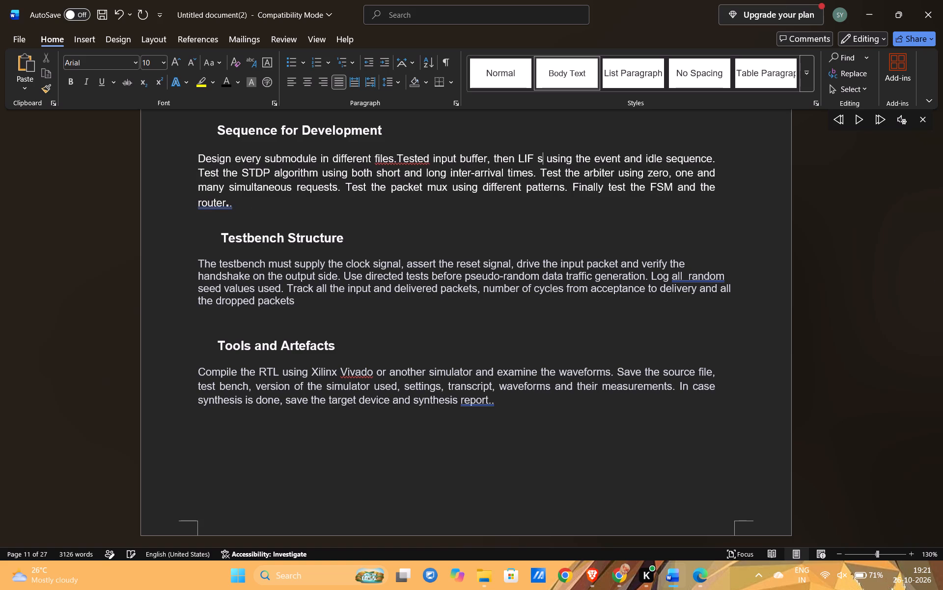
key(BackSpace)
text(neuron)
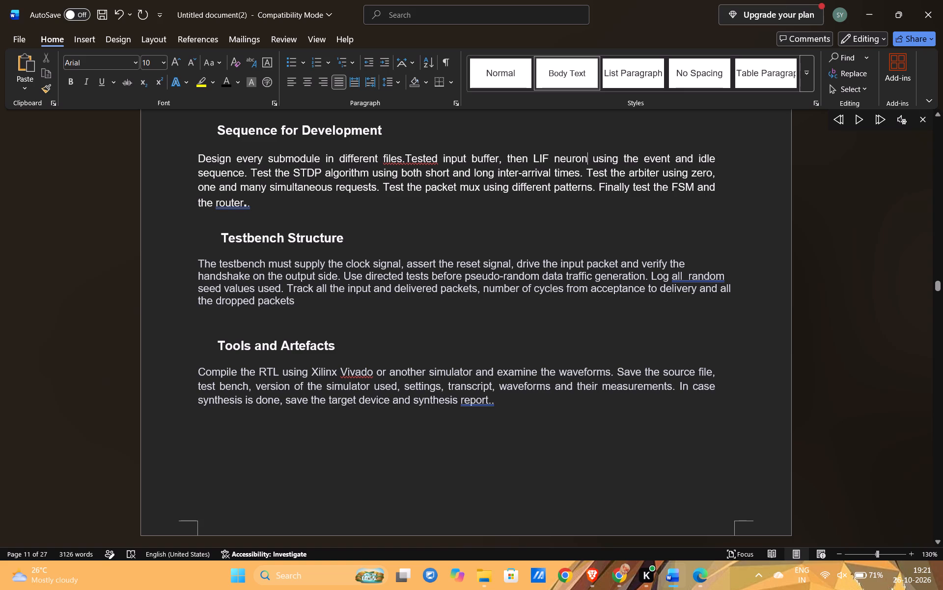
Replace the word "event" with "input packets" in the LIF neuron sentence.
click(670, 158)
key(BackSpace)
key(BackSpace)
key(BackSpace)
key(BackSpace)
key(BackSpace)
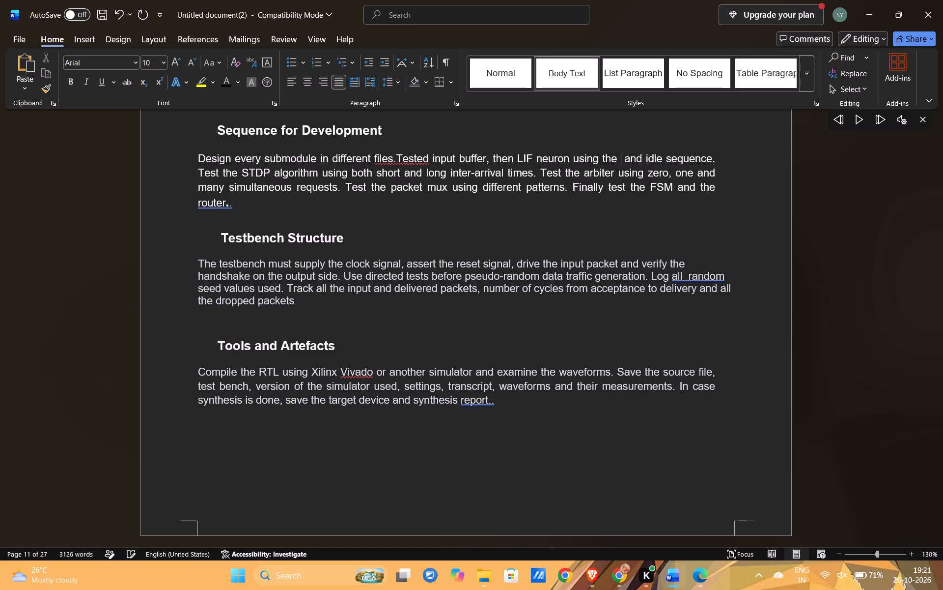
text(input pa)
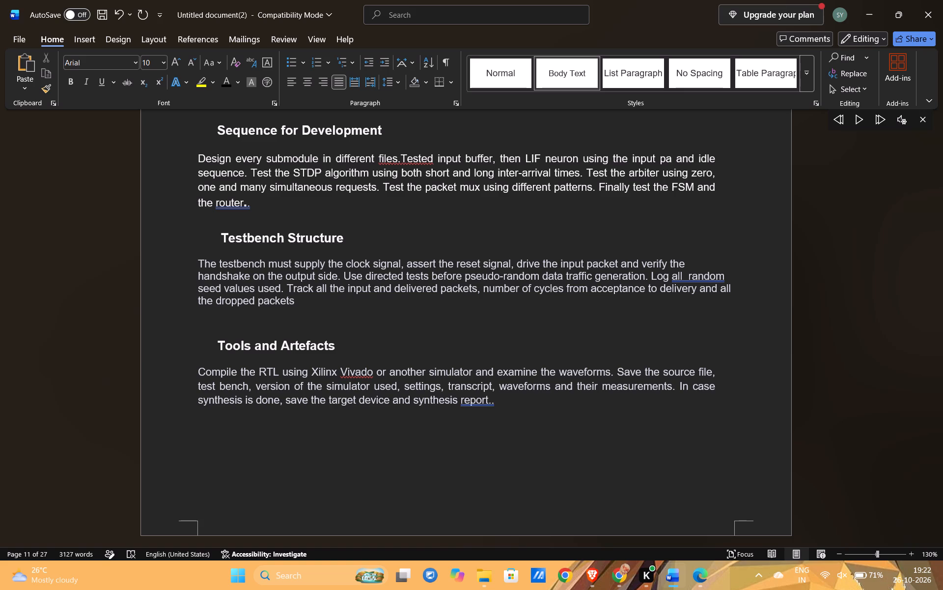
text(ckets)
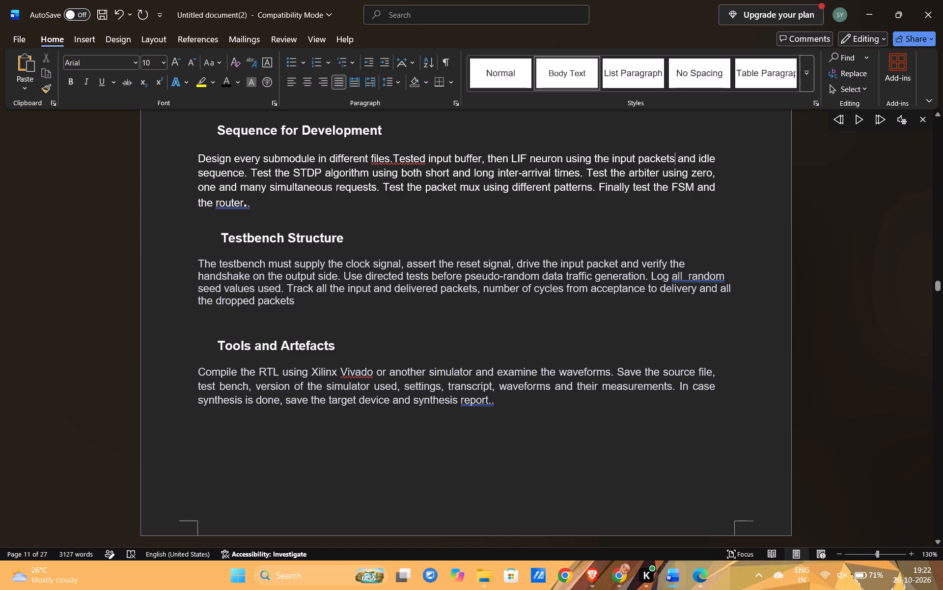
Delete the word "idle" before "sequence" in the LIF neuron sentence.
click(716, 157)
key(BackSpace)
key(BackSpace)
key(BackSpace)
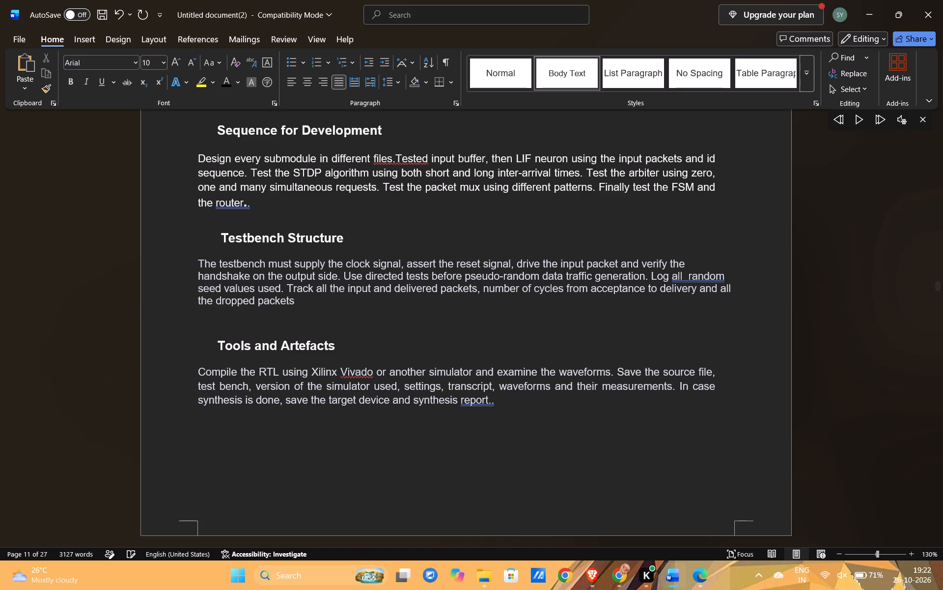
key(BackSpace)
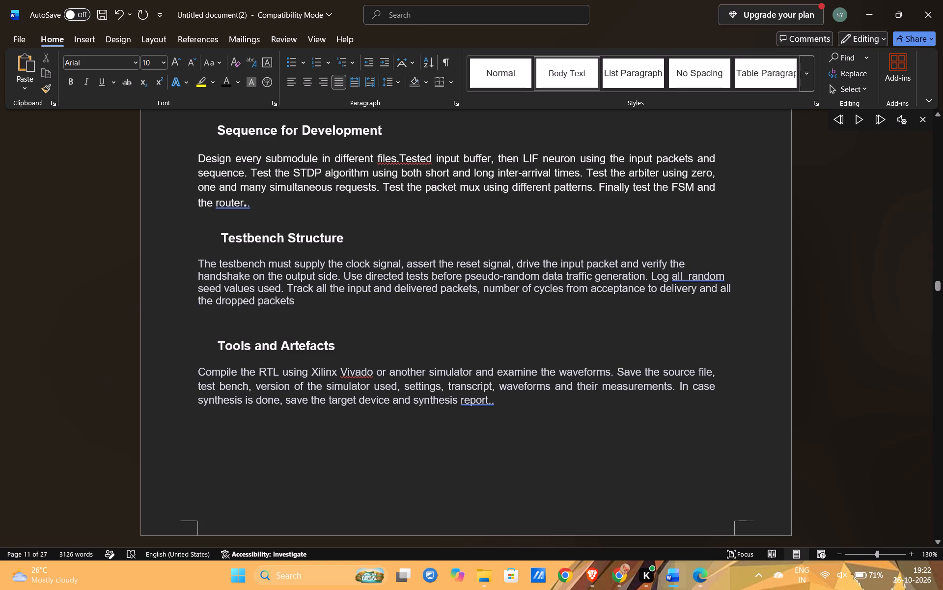
Delete "Test the" from the start of the STDP sentence in the Sequence for Development paragraph.
click(291, 173)
key(BackSpace)
key(BackSpace)
key(BackSpace)
key(BackSpace)
key(BackSpace)
key(BackSpace)
key(BackSpace)
key(BackSpace)
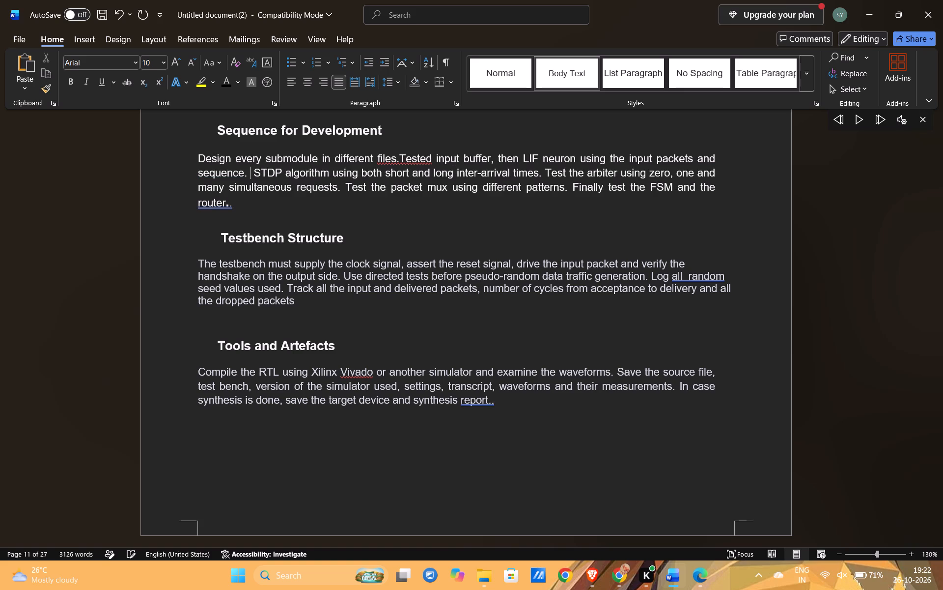
Replace the word "algorithm" after "STDP" with "engine".
click(330, 174)
key(BackSpace)
key(BackSpace)
key(BackSpace)
key(BackSpace)
key(BackSpace)
key(BackSpace)
key(BackSpace)
key(BackSpace)
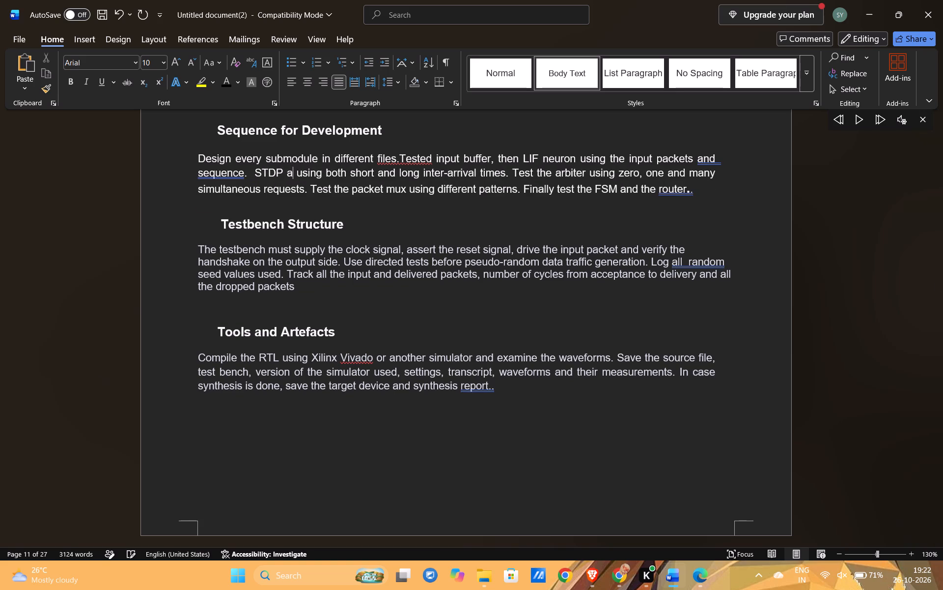
key(BackSpace)
text(engine)
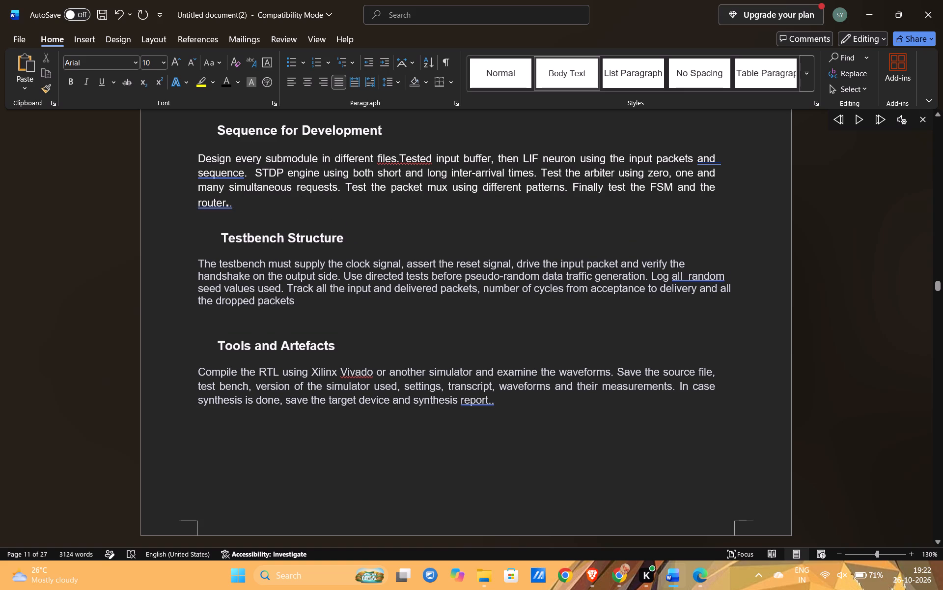
Replace "using both short and long inter-arrival times" in the STDP engine sentence with "is tested using testbench cases".
click(533, 174)
key(BackSpace)
key(BackSpace)
key(BackSpace)
key(BackSpace)
key(BackSpace)
key(BackSpace)
key(BackSpace)
key(BackSpace)
key(BackSpace)
key(BackSpace)
key(BackSpace)
key(BackSpace)
key(BackSpace)
key(BackSpace)
key(BackSpace)
key(BackSpace)
key(BackSpace)
key(BackSpace)
key(BackSpace)
key(BackSpace)
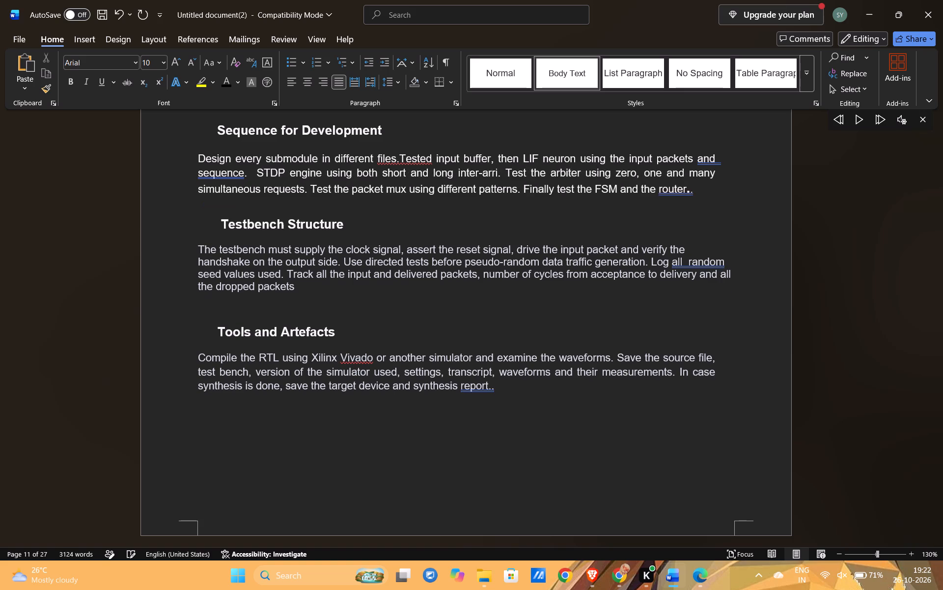
key(BackSpace)
key(BackSpace)
key(BackSpace)
key(BackSpace)
key(BackSpace)
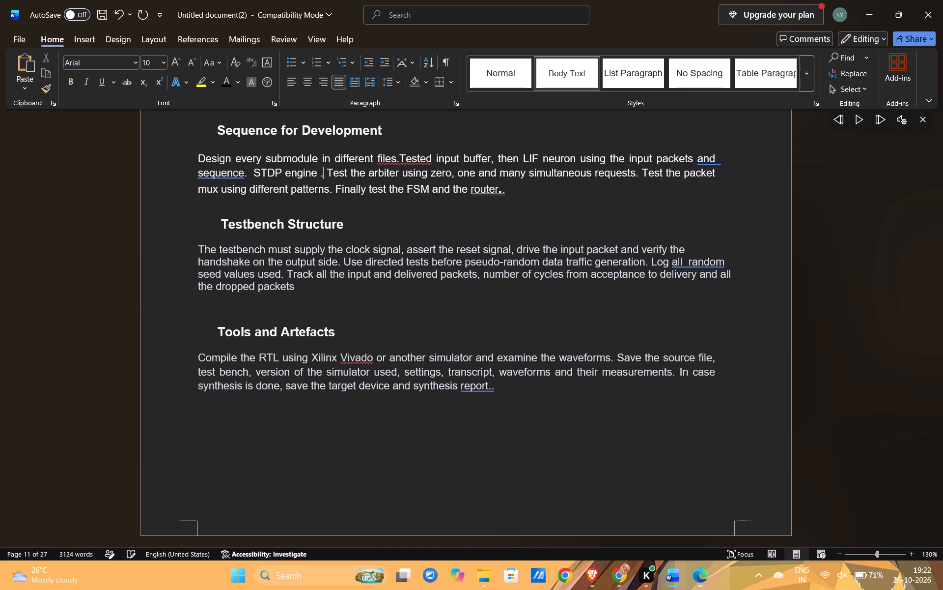
text(is test)
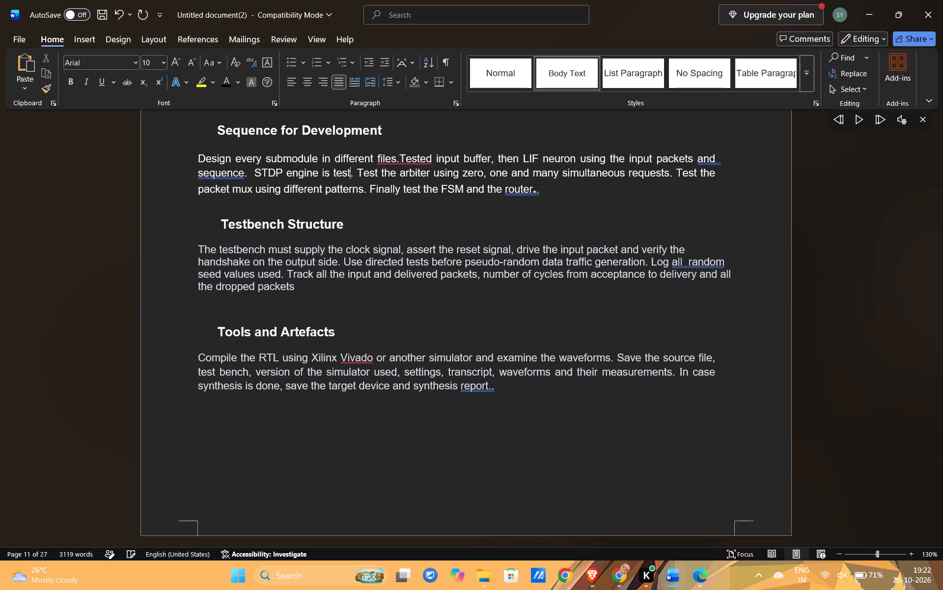
text(ed)
key(space)
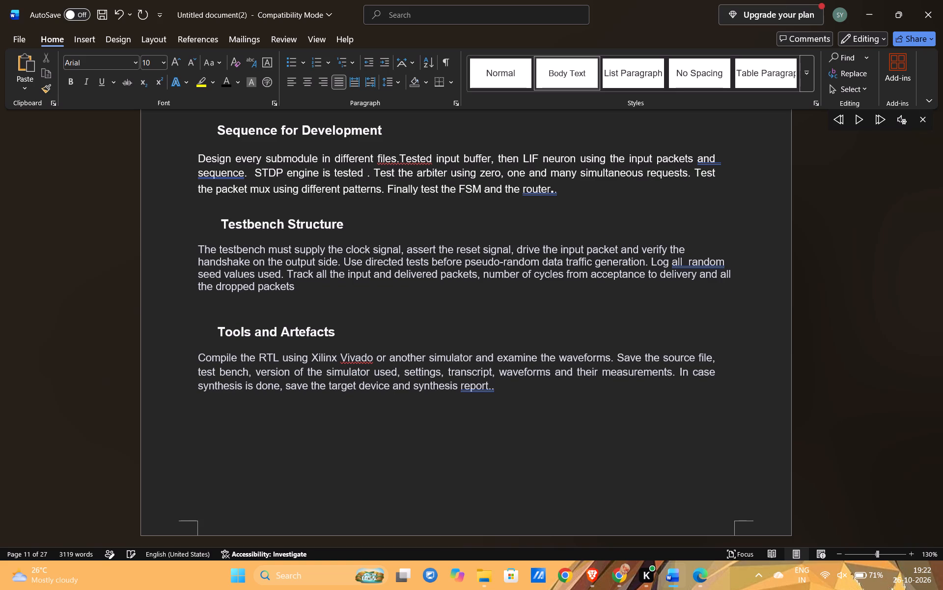
text(using)
key(space)
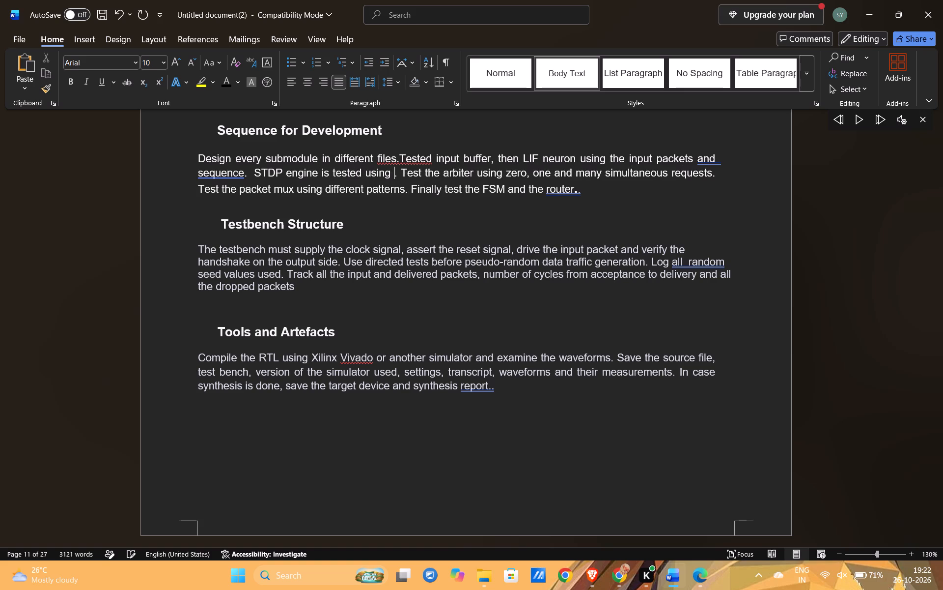
text(test)
text(bench cases)
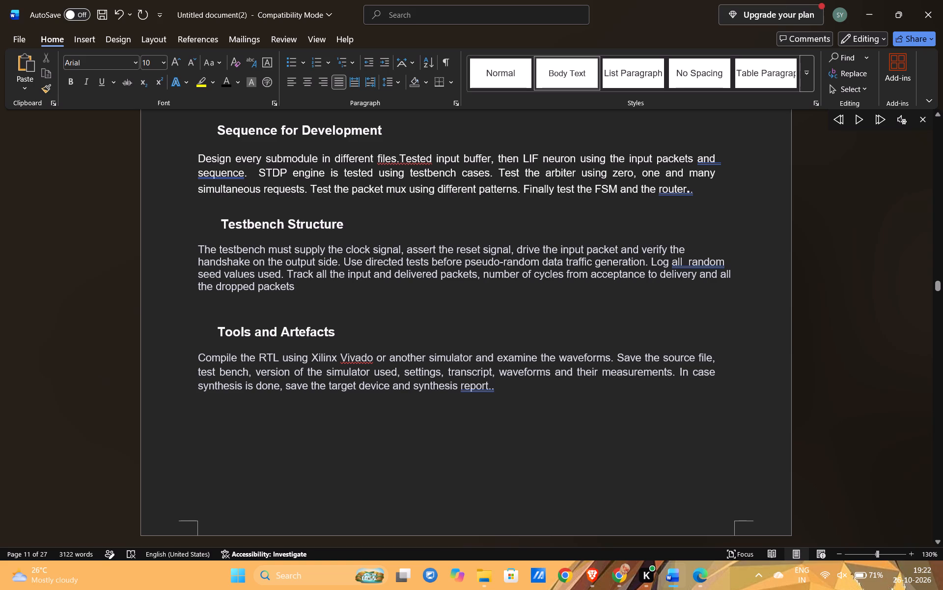
Remove the space between "testbench cases." and the arbiter sentence.
click(499, 171)
key(BackSpace)
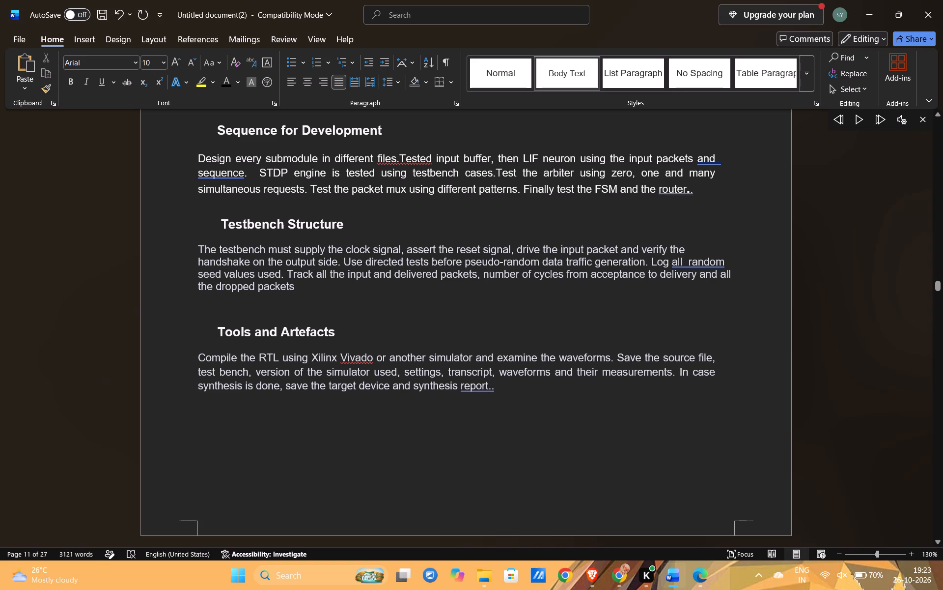
Delete "simultaneous requests" from the end of the arbiter sentence, keeping the full stop.
click(305, 193)
key(BackSpace)
key(BackSpace)
key(BackSpace)
key(BackSpace)
key(BackSpace)
key(BackSpace)
key(BackSpace)
key(BackSpace)
key(BackSpace)
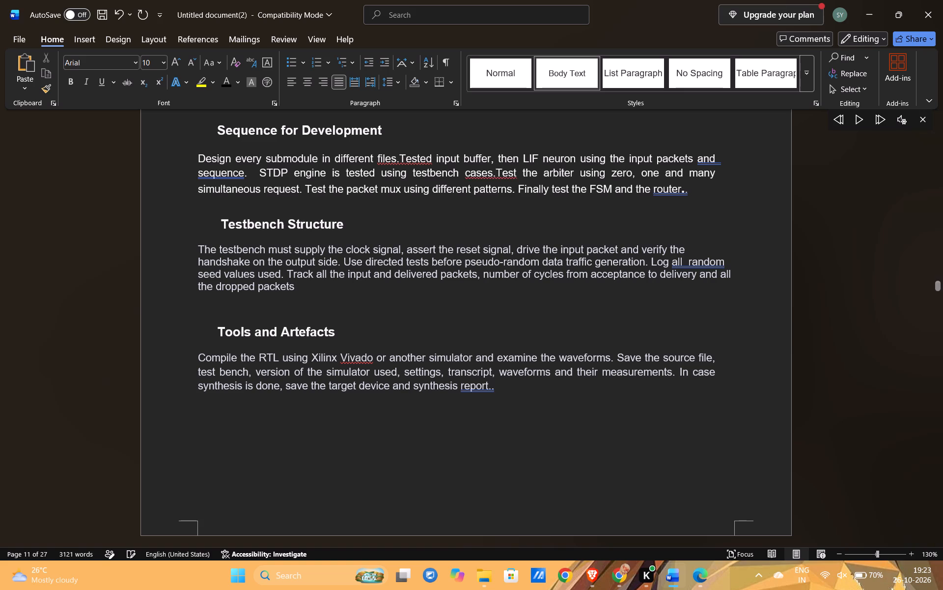
key(BackSpace)
key(BackSpace)
key(BackSpace)
key(BackSpace)
key(BackSpace)
key(BackSpace)
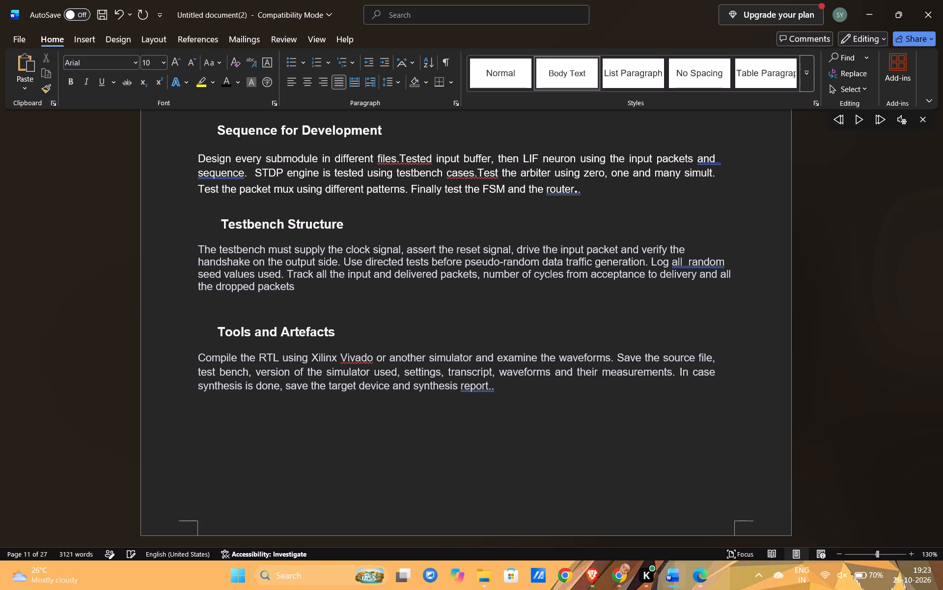
key(BackSpace)
key(BackSpace)
key(BackSpace)
key(BackSpace)
key(BackSpace)
key(BackSpace)
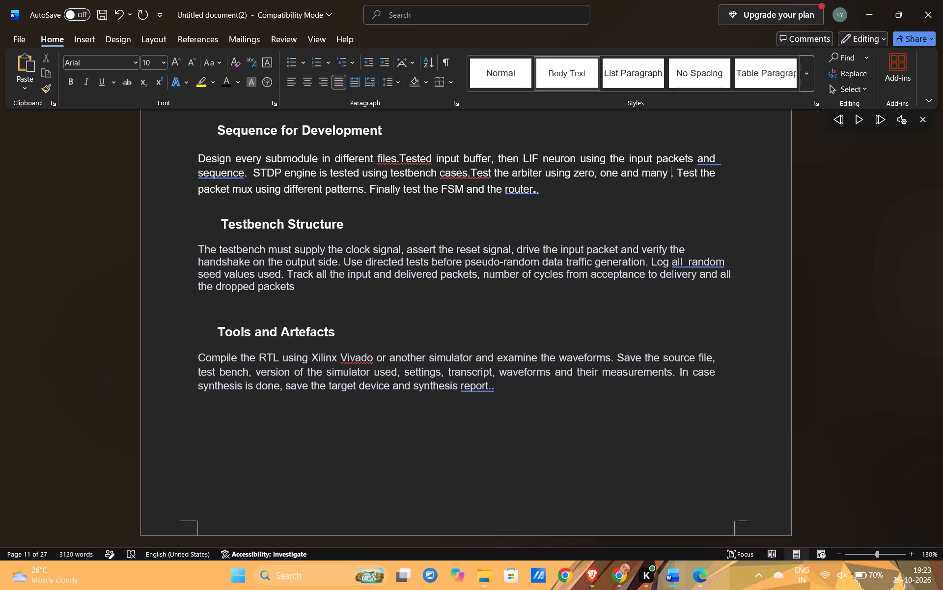
Delete the word "the" before "arbiter" in the arbiter sentence.
click(509, 172)
key(BackSpace)
key(BackSpace)
key(BackSpace)
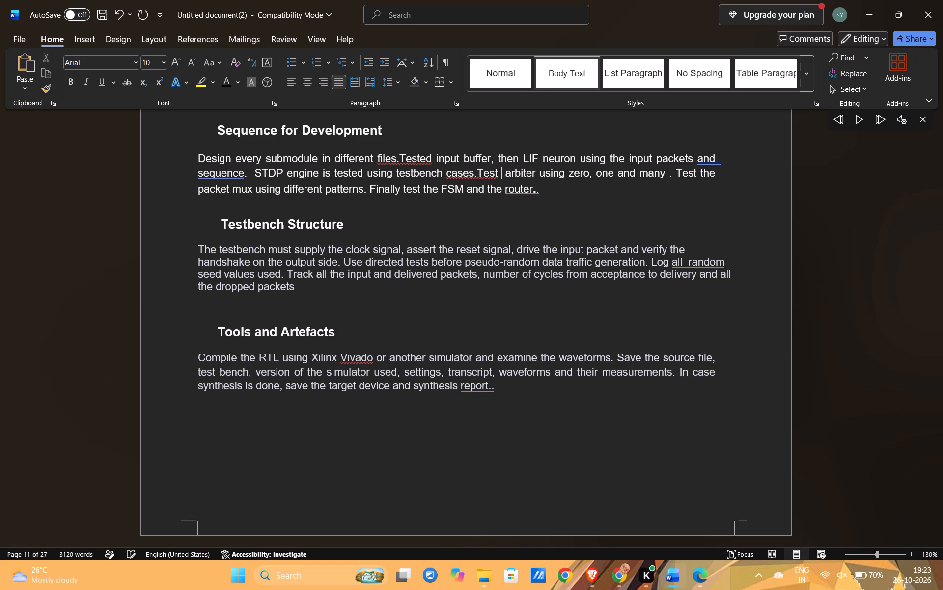
Insert an extra space after "many" at the end of the arbiter sentence.
click(666, 173)
key(space)
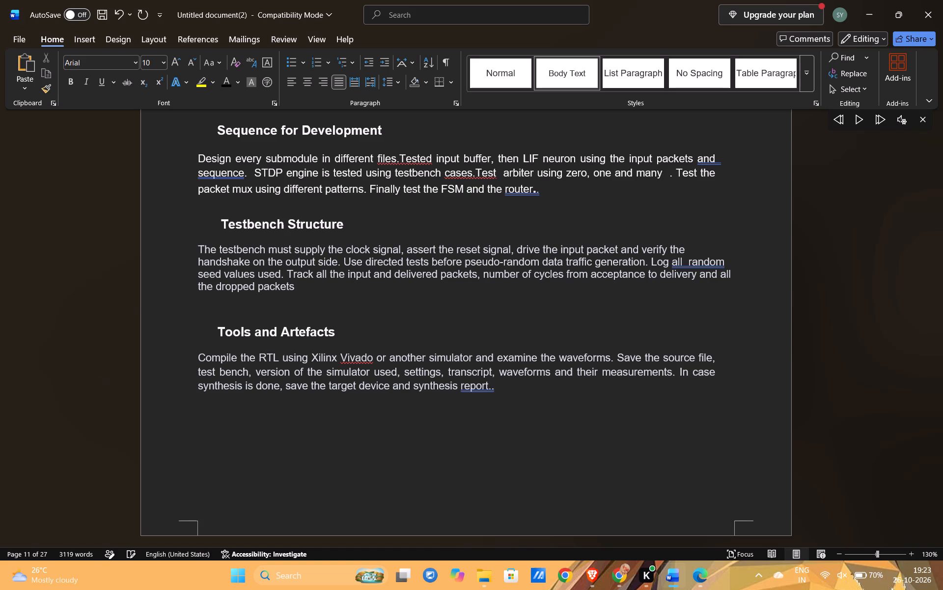
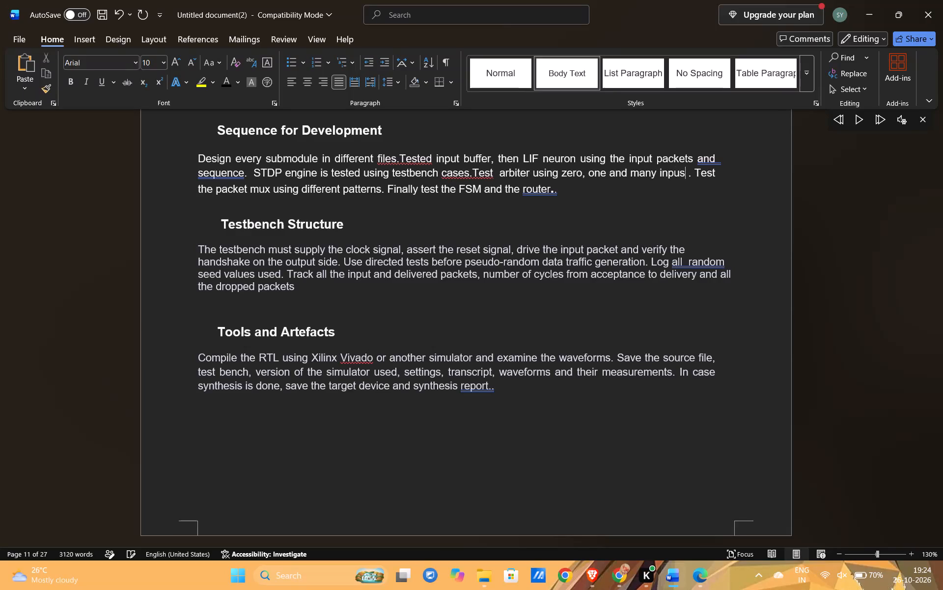
Complete the arbiter sentence in Sequence for Development so it ends "many inputs at same time to test its function".
key(BackSpace)
text(ts at same time to test its)
key(space)
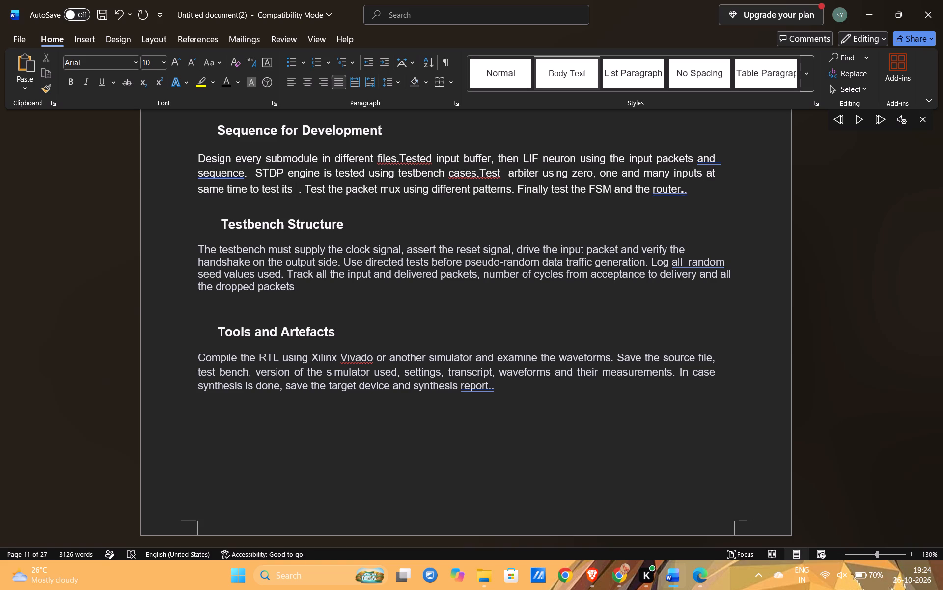
text(fuction)
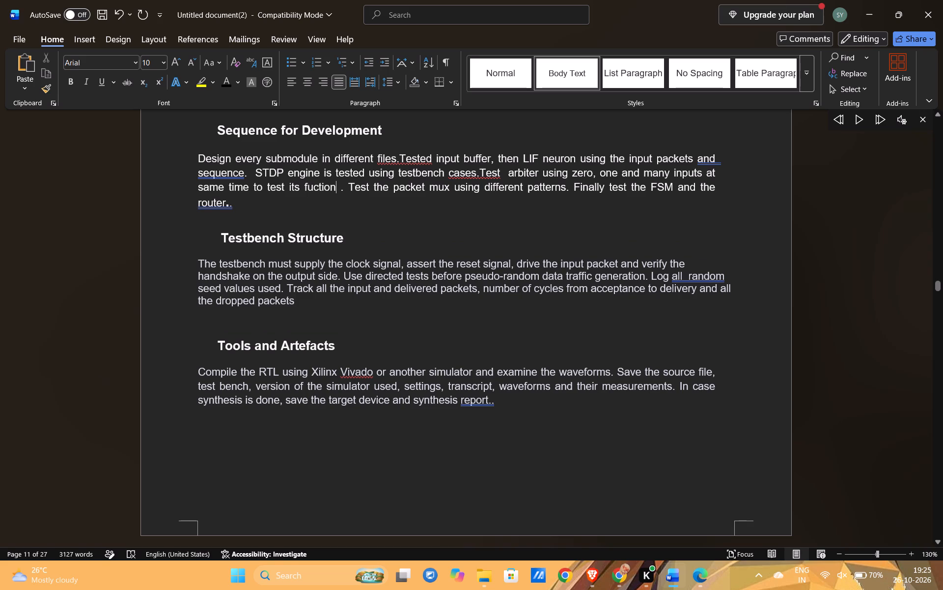
click(313, 188)
key(n)
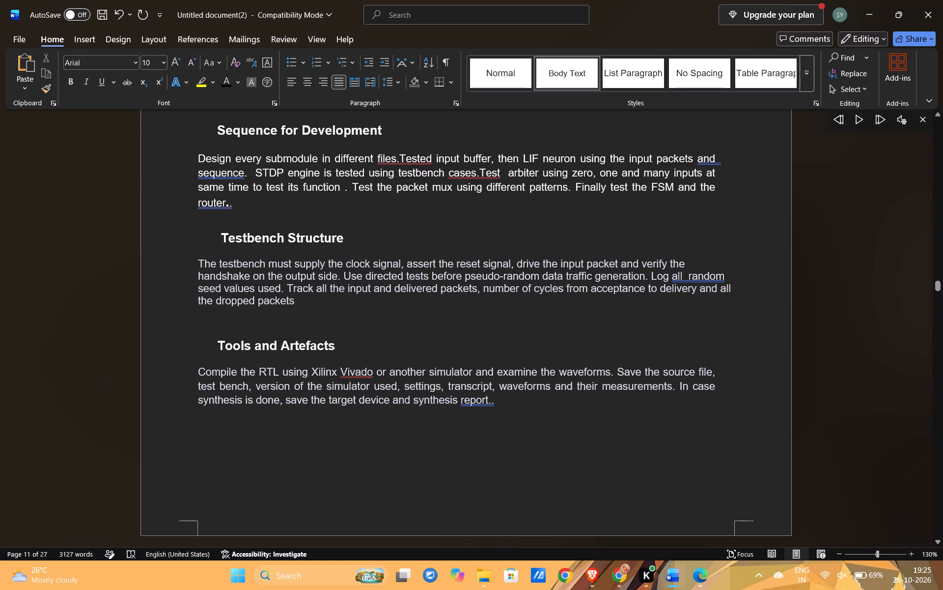
Replace "patterns" with "input packets" in the packet mux sentence, so it reads "using different input packets".
click(351, 189)
click(567, 187)
key(BackSpace)
key(BackSpace)
key(BackSpace)
key(BackSpace)
key(BackSpace)
key(BackSpace)
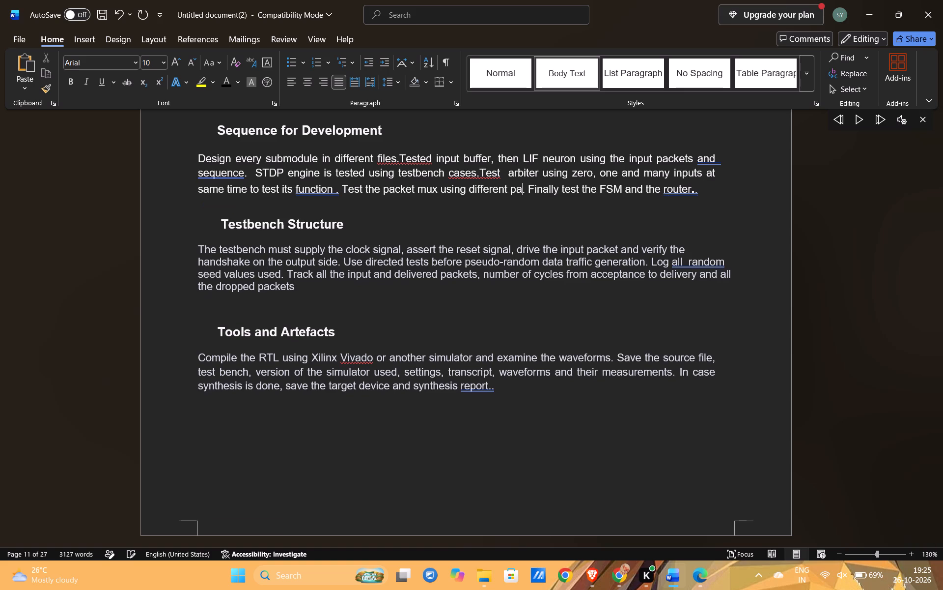
key(BackSpace)
key(BackSpace)
text(inputs)
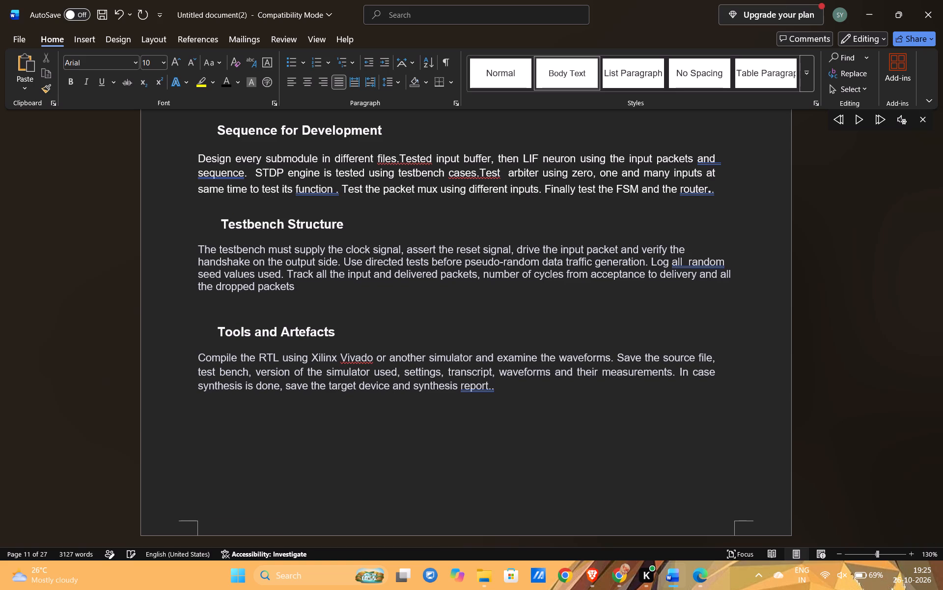
key(BackSpace)
key(space)
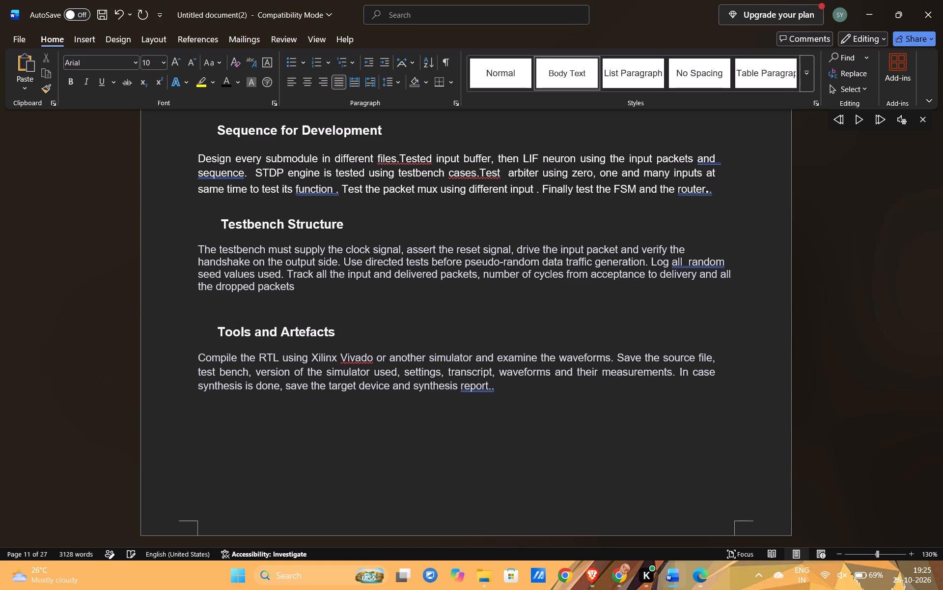
text(packets)
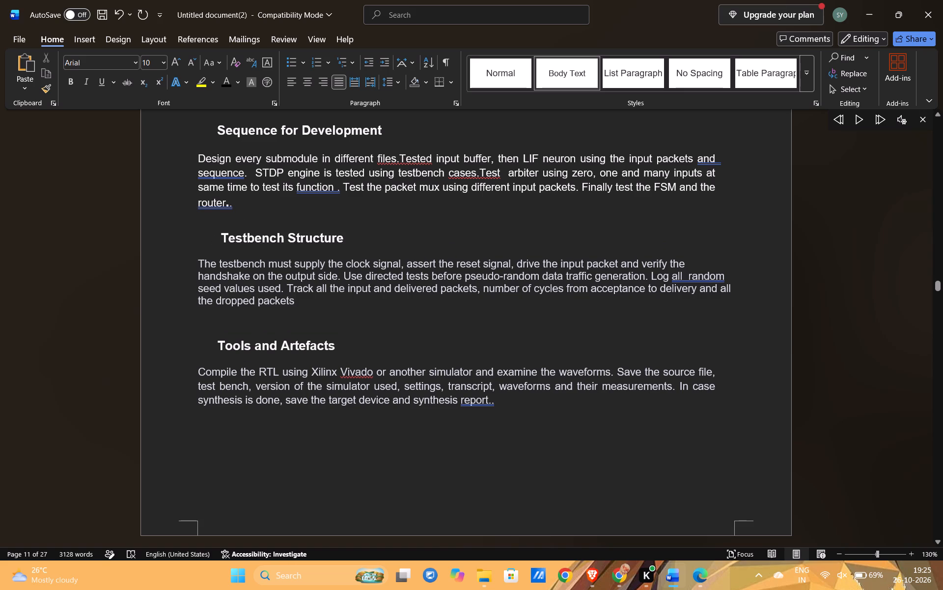
Replace "Finally" with "At last" at the start of the sentence about testing the FSM and the router.
click(610, 185)
click(614, 185)
key(BackSpace)
key(BackSpace)
key(BackSpace)
key(BackSpace)
key(BackSpace)
key(BackSpace)
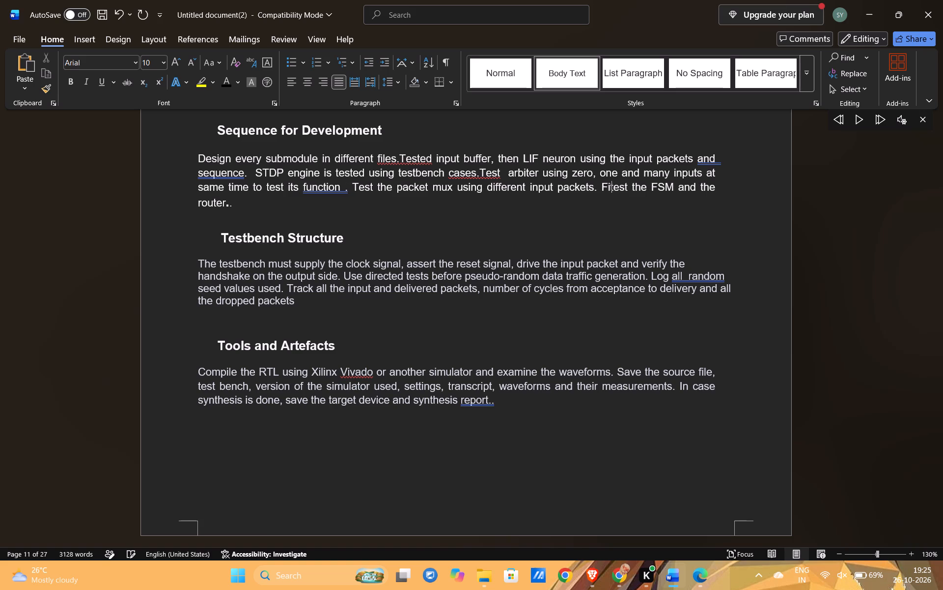
key(BackSpace)
key(BackSpace)
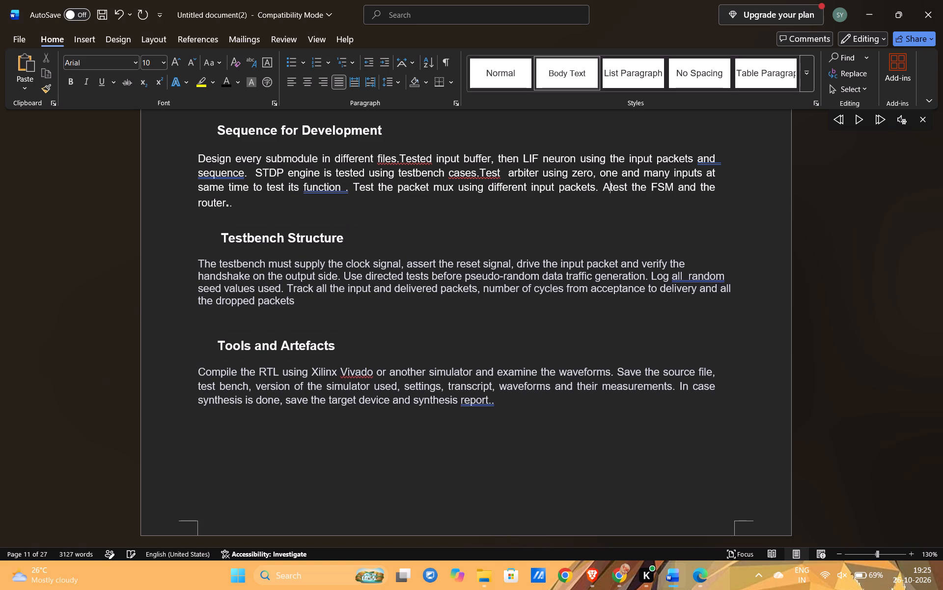
text(t last)
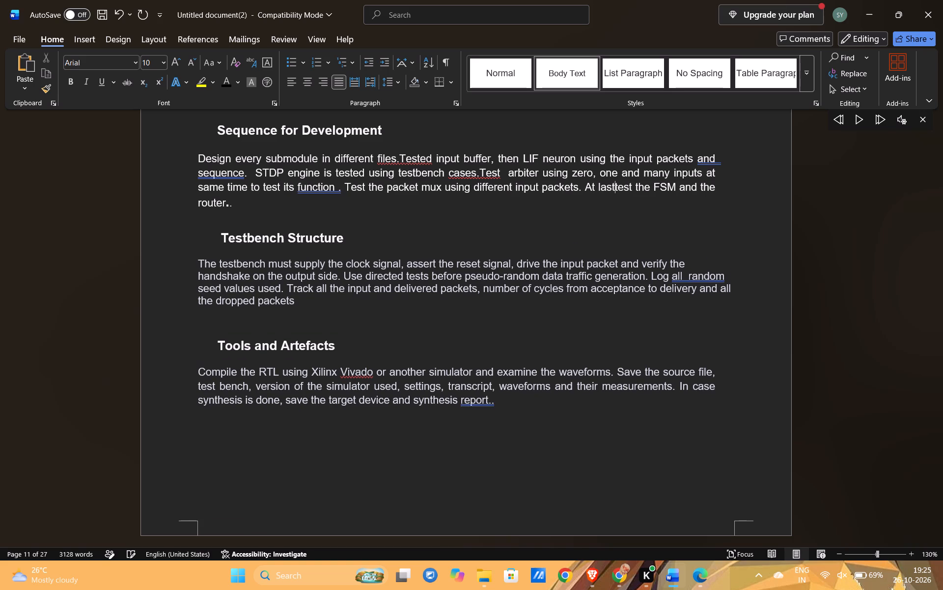
key(space)
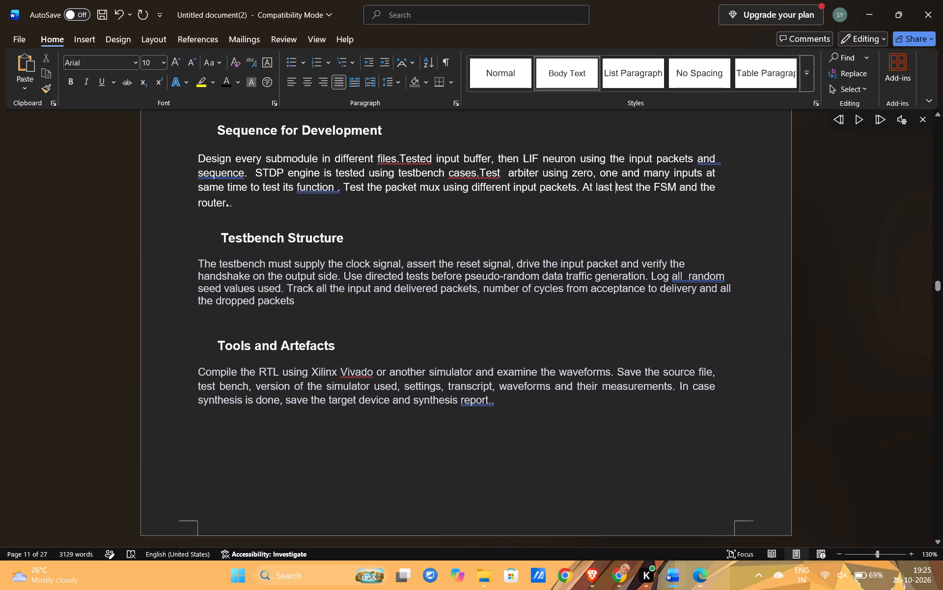
Delete "assert the" and its surrounding spaces in the first Testbench Structure sentence, leaving "clock signal,reset signal".
scroll(611, 216, down, 1)
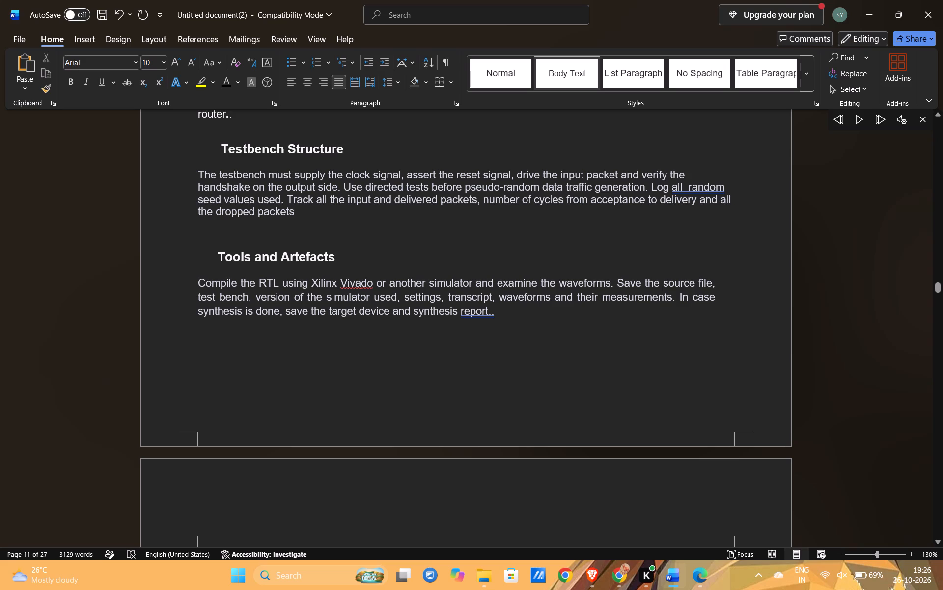
scroll(611, 216, left, 1)
scroll(611, 216, down, 1)
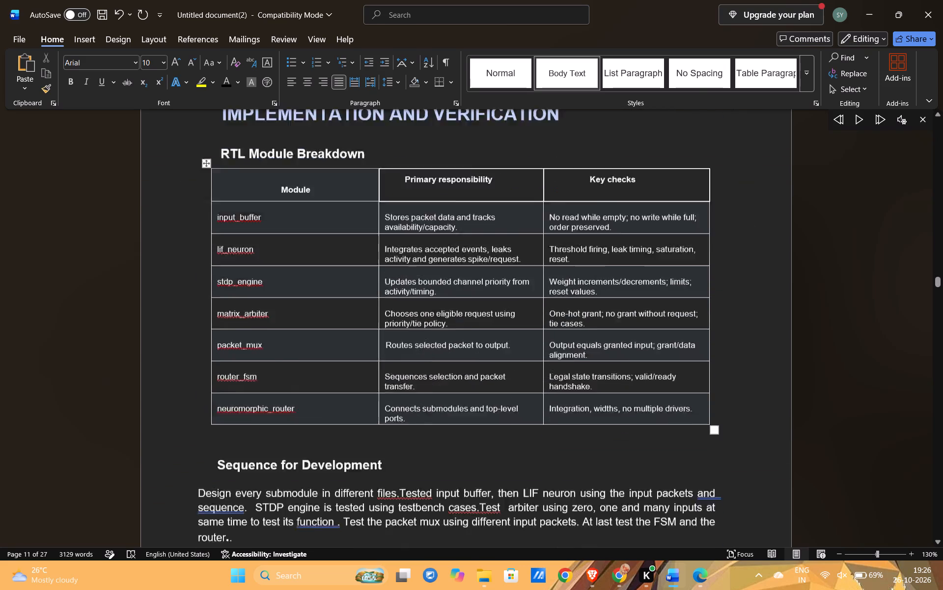
scroll(611, 216, down, 1)
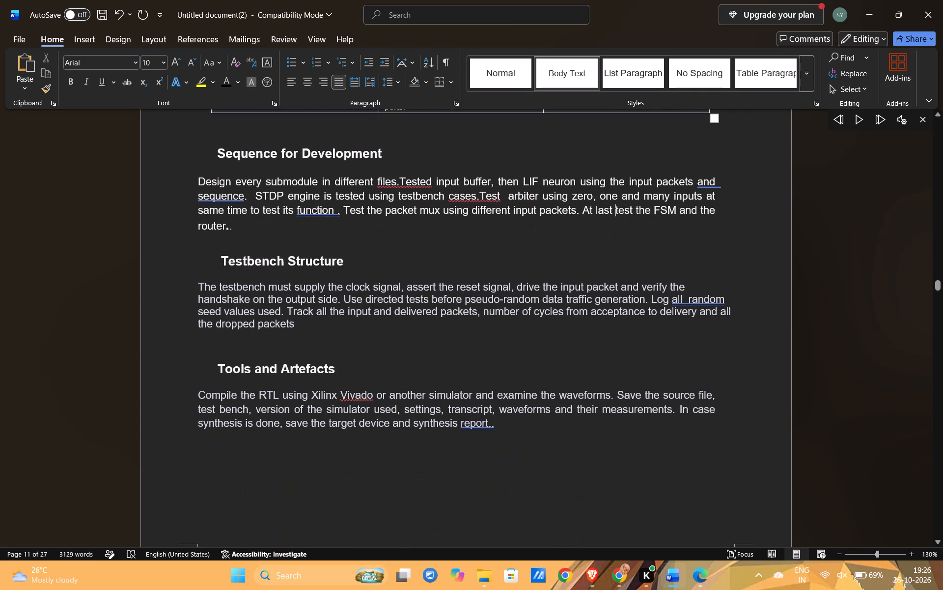
click(455, 286)
key(BackSpace)
key(BackSpace)
key(BackSpace)
key(BackSpace)
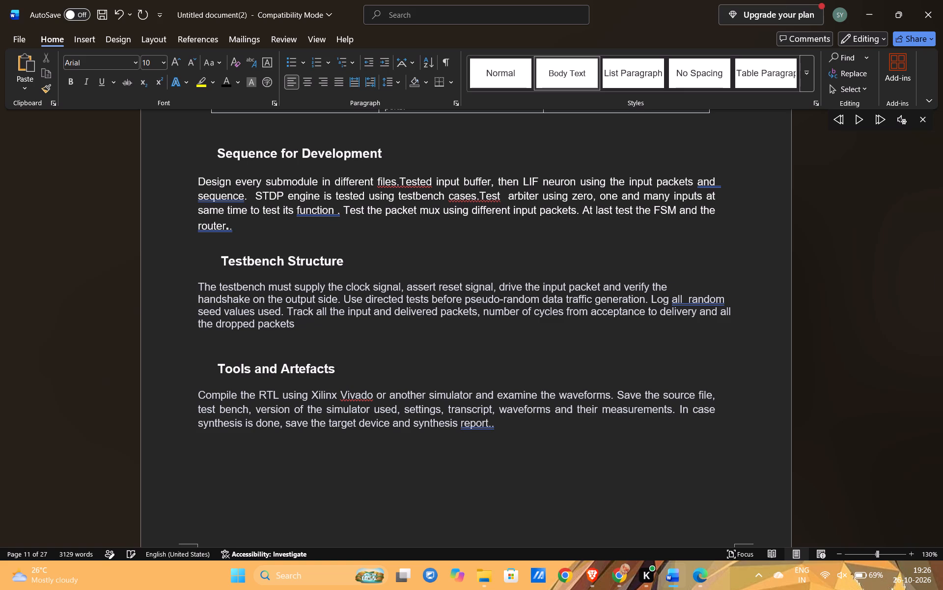
key(BackSpace)
key(BackSpace)
key(BackSpace)
key(BackSpace)
key(BackSpace)
key(BackSpace)
key(BackSpace)
key(BackSpace)
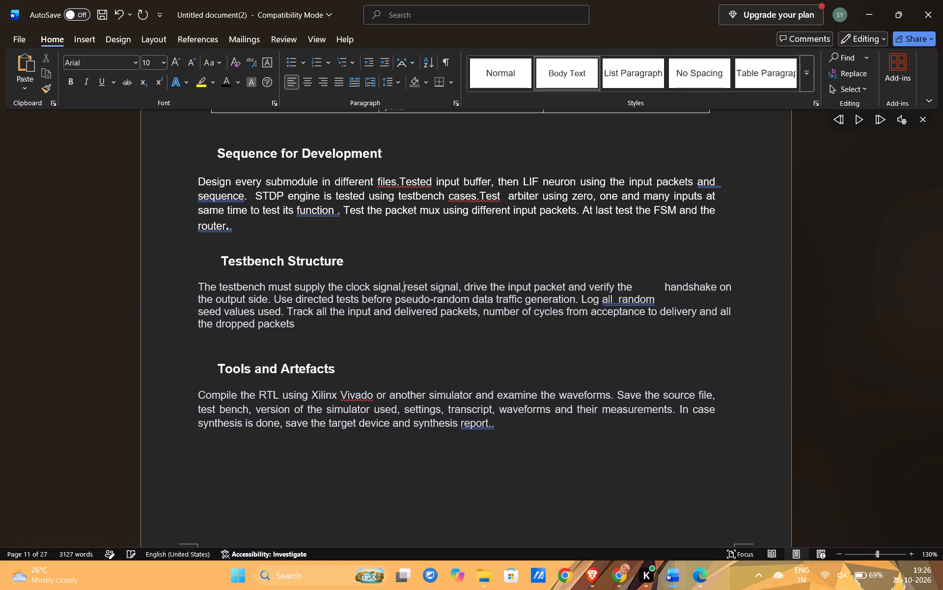
Replace "must supply" with "should give" in the first Testbench Structure sentence, before "the clock signal".
click(291, 287)
key(BackSpace)
key(BackSpace)
key(BackSpace)
key(BackSpace)
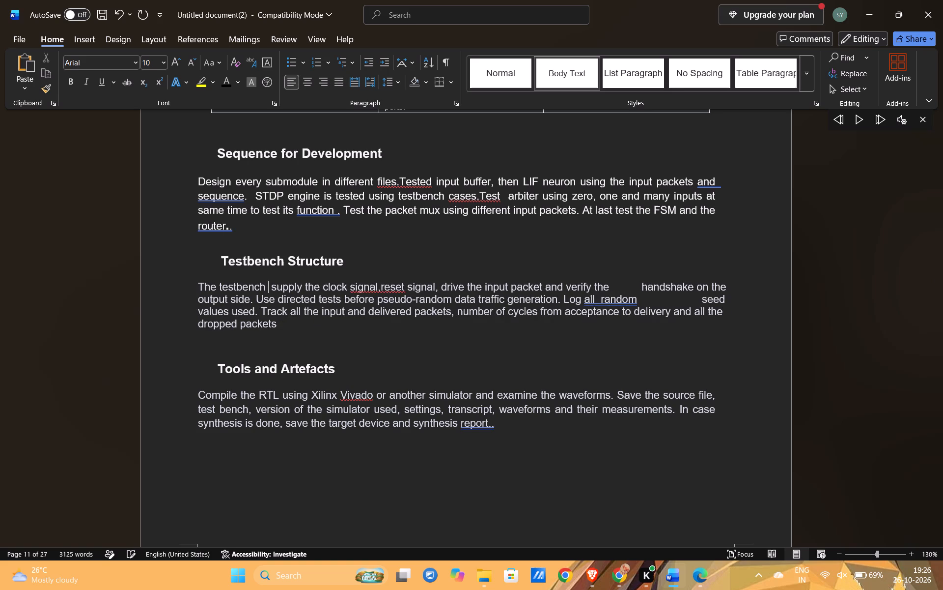
text(should give)
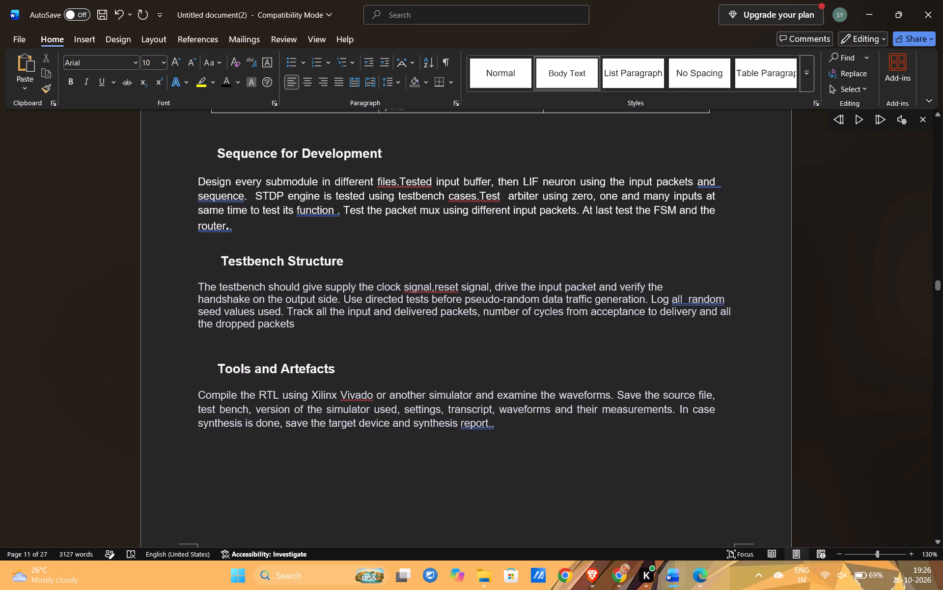
click(355, 288)
key(BackSpace)
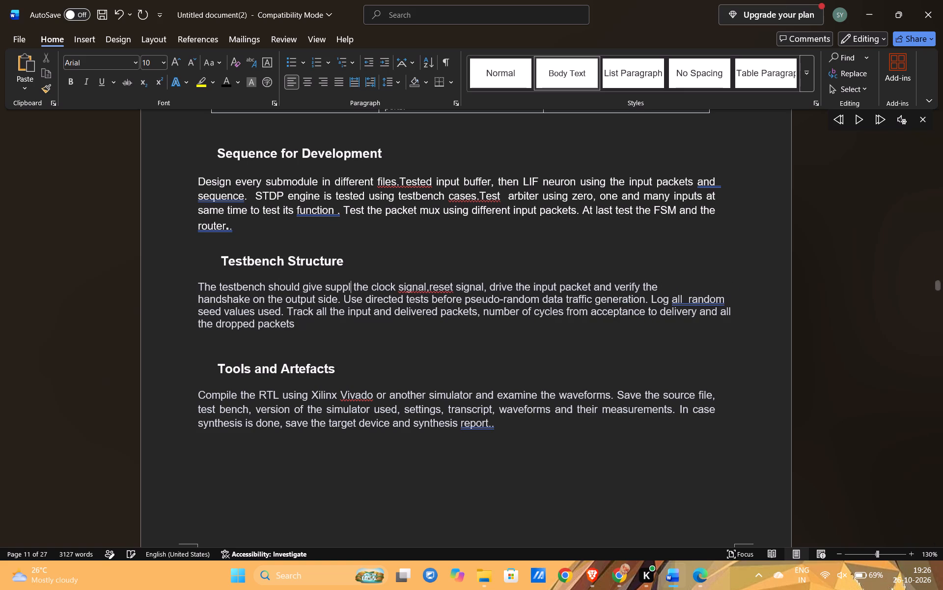
key(BackSpace)
key(BackSpace)
key(BackSpace)
key(BackSpace)
key(BackSpace)
key(BackSpace)
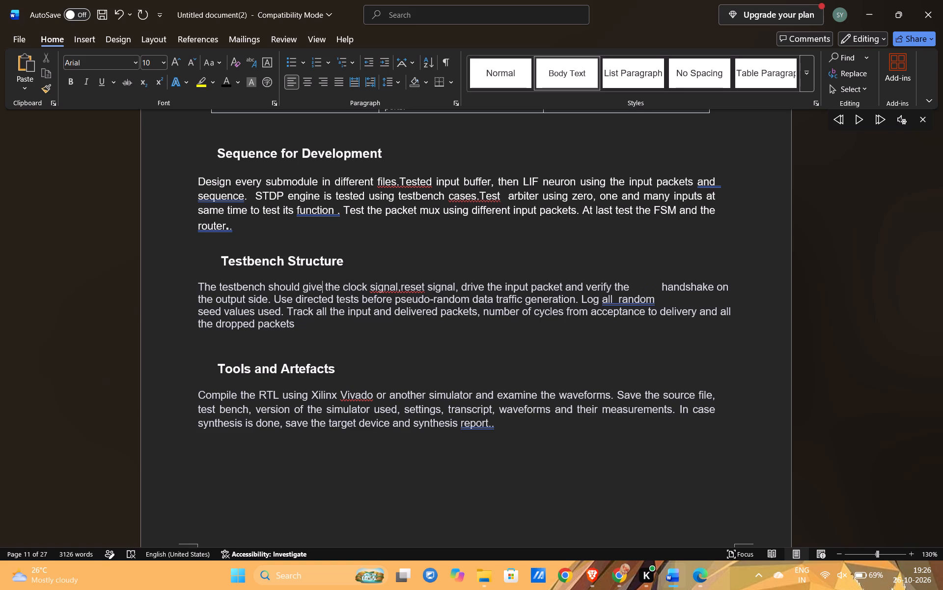
Place the text cursor at the end of the Testbench Structure paragraph, after "the dropped packets".
click(304, 326)
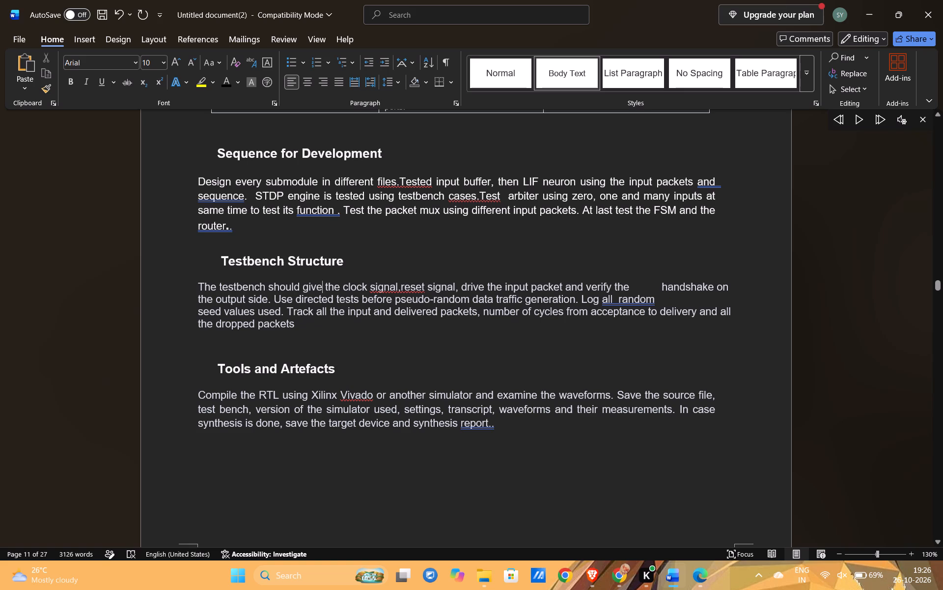
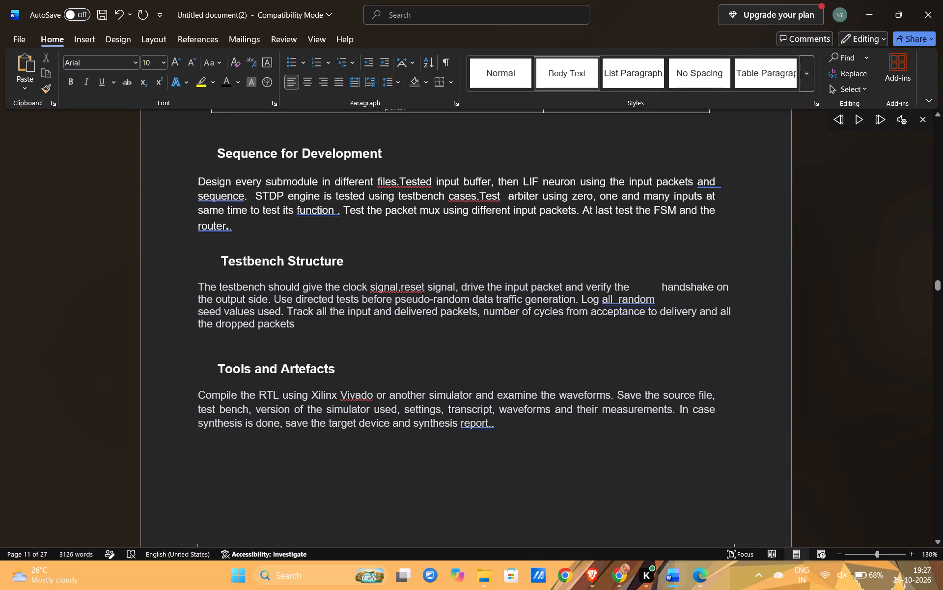
Remove the wide gap before "handshake" in the first Testbench Structure sentence.
click(660, 288)
key(BackSpace)
key(BackSpace)
key(BackSpace)
key(BackSpace)
key(BackSpace)
key(BackSpace)
key(BackSpace)
key(BackSpace)
key(BackSpace)
key(BackSpace)
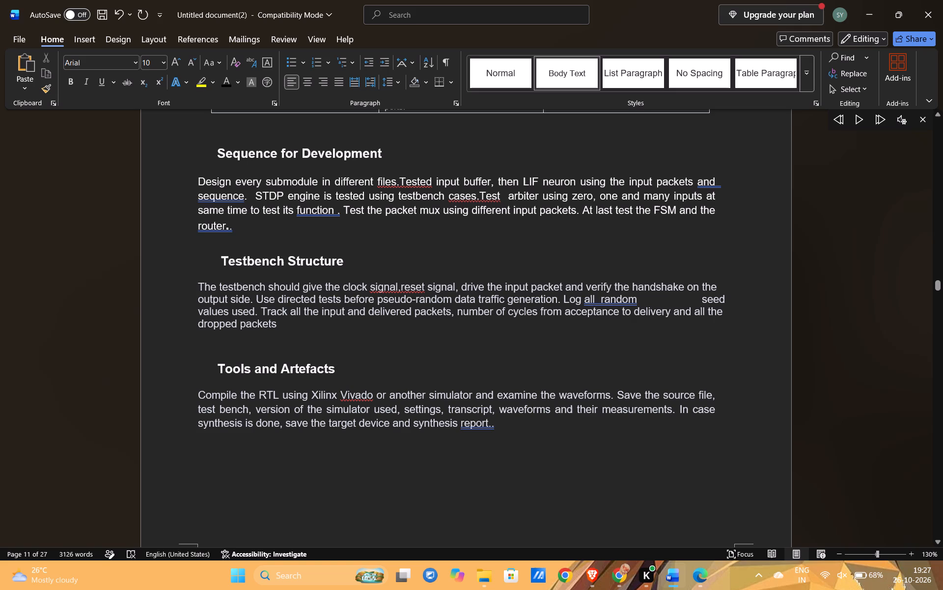
Replace "drive" with "give" before "the input packet" in the first Testbench Structure sentence.
click(484, 287)
key(BackSpace)
key(BackSpace)
key(BackSpace)
key(BackSpace)
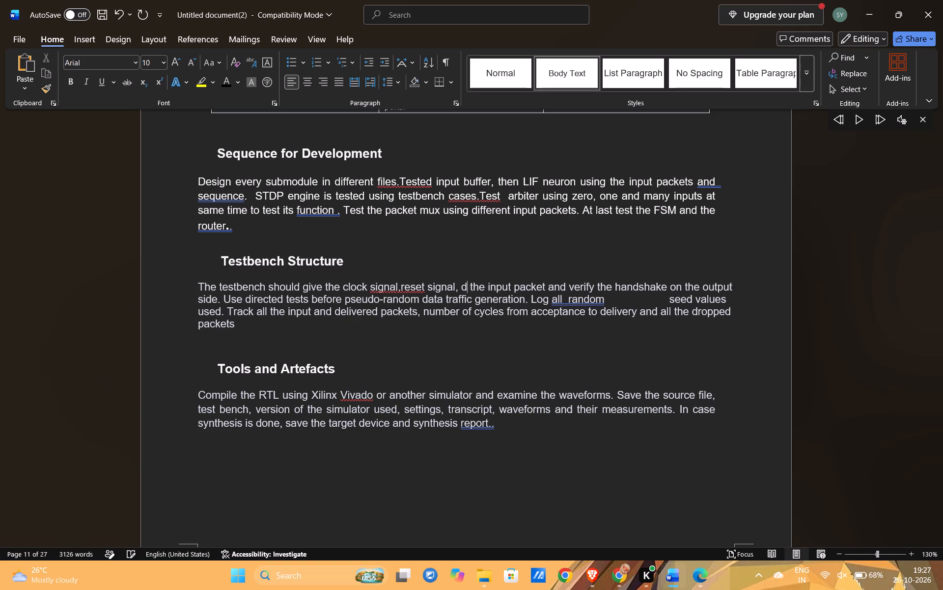
key(BackSpace)
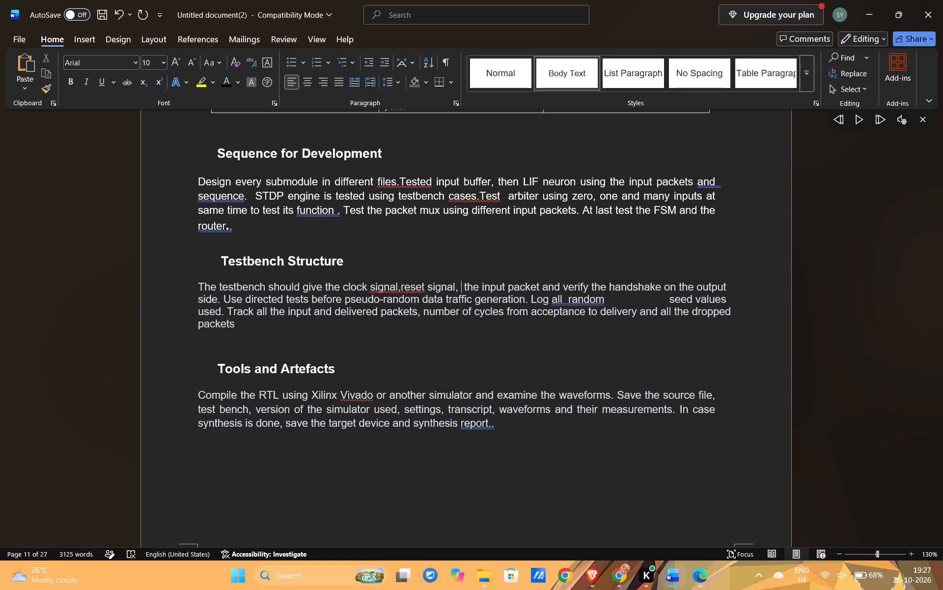
text(give)
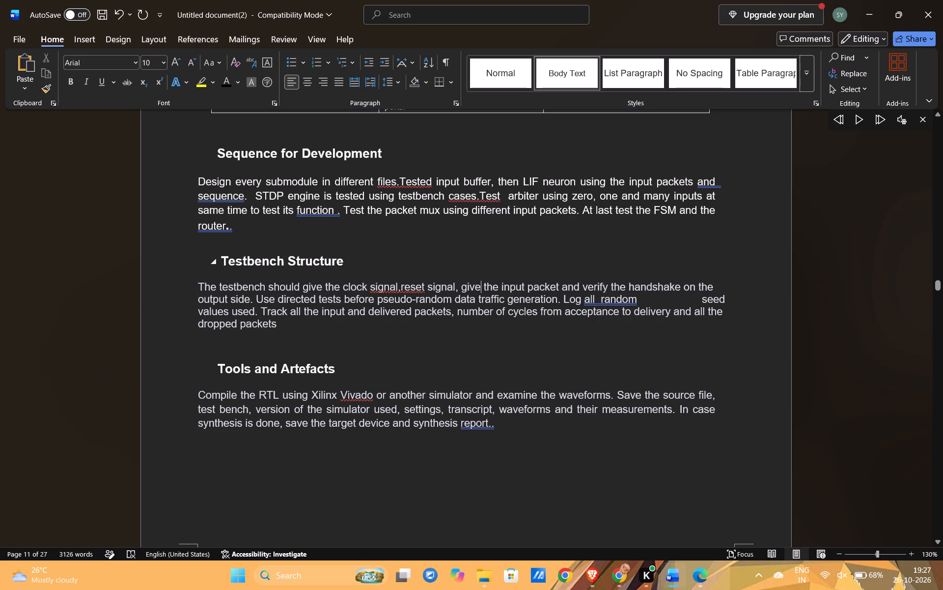
Delete "handshake on" after "verify the" in the first Testbench Structure sentence.
click(679, 287)
key(BackSpace)
key(BackSpace)
key(BackSpace)
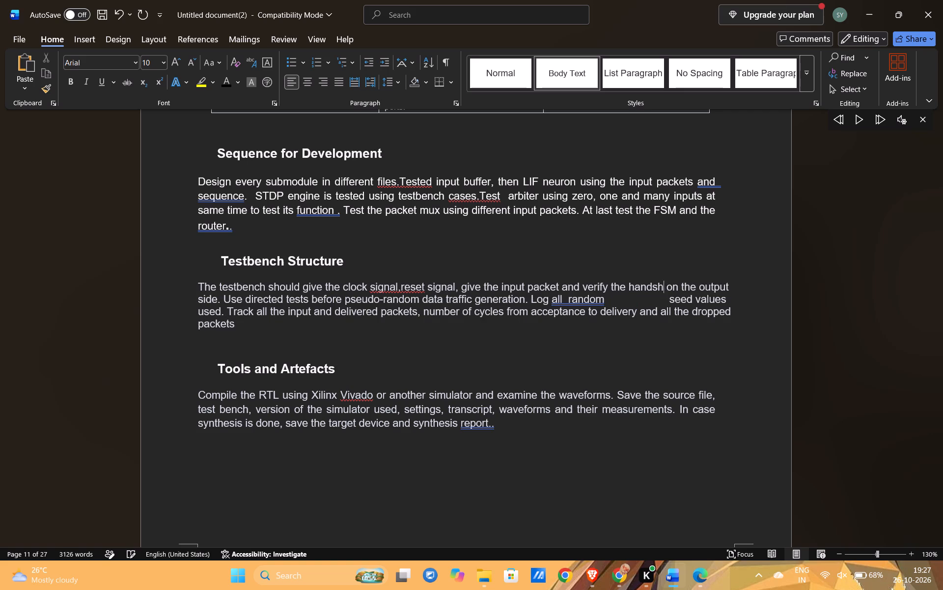
key(BackSpace)
key(BackSpace)
key(BackSpace)
key(BackSpace)
key(BackSpace)
key(BackSpace)
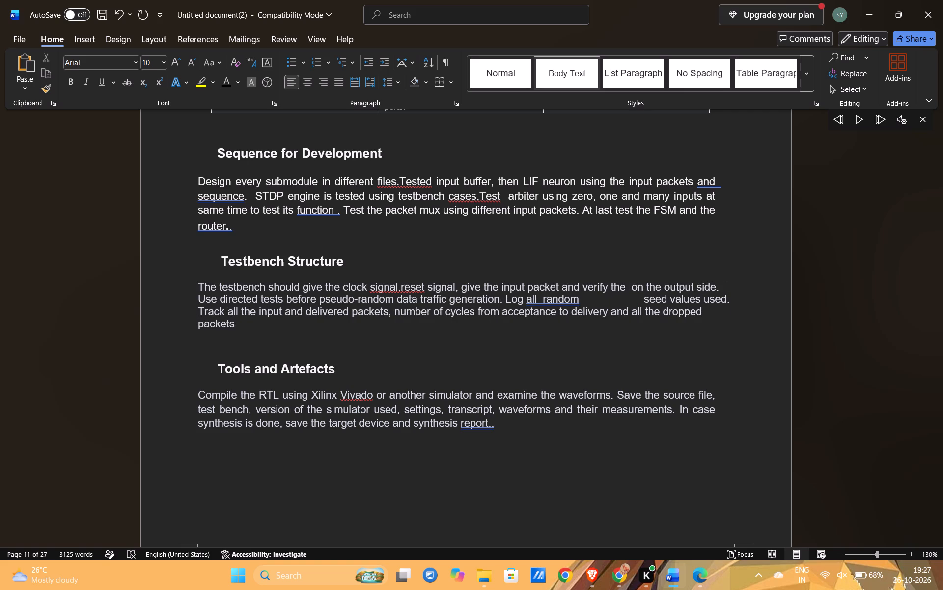
key(Right)
key(Right)
key(Right)
key(BackSpace)
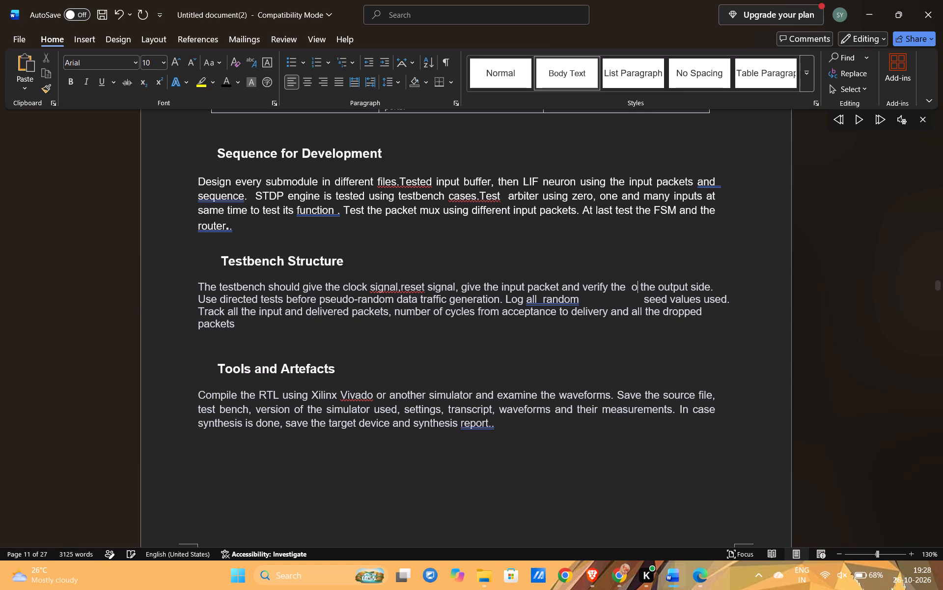
key(BackSpace)
key(BackSpace)
key(BackSpace)
Delete the word "side" after "the output" at the end of the first Testbench Structure sentence.
key(Right)
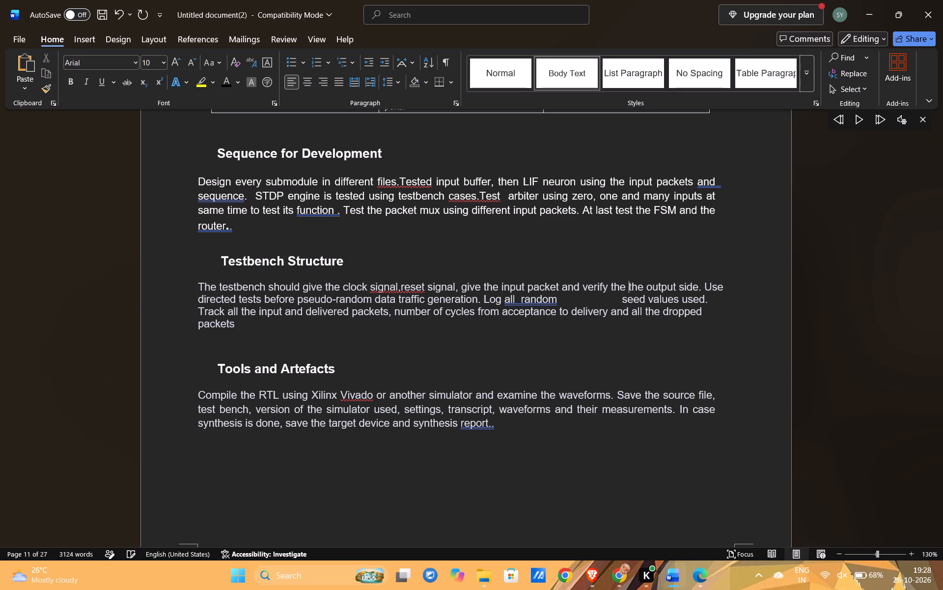
key(Right)
key(Right)
key(Right)
key(Right)
key(Right)
key(Right)
key(Right)
key(Right)
key(Right)
key(Right)
key(Right)
key(Right)
key(Right)
key(Right)
key(Right)
key(BackSpace)
key(BackSpace)
key(BackSpace)
key(BackSpace)
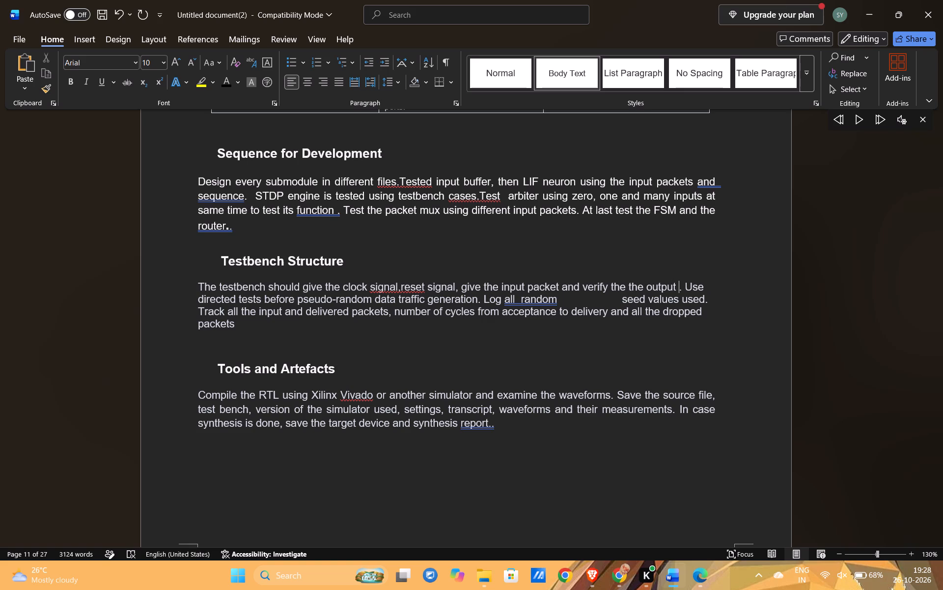
Delete the duplicate "the" before "output" in the first Testbench Structure sentence, leaving "verify the output".
click(632, 291)
key(Left)
key(BackSpace)
key(BackSpace)
key(BackSpace)
key(BackSpace)
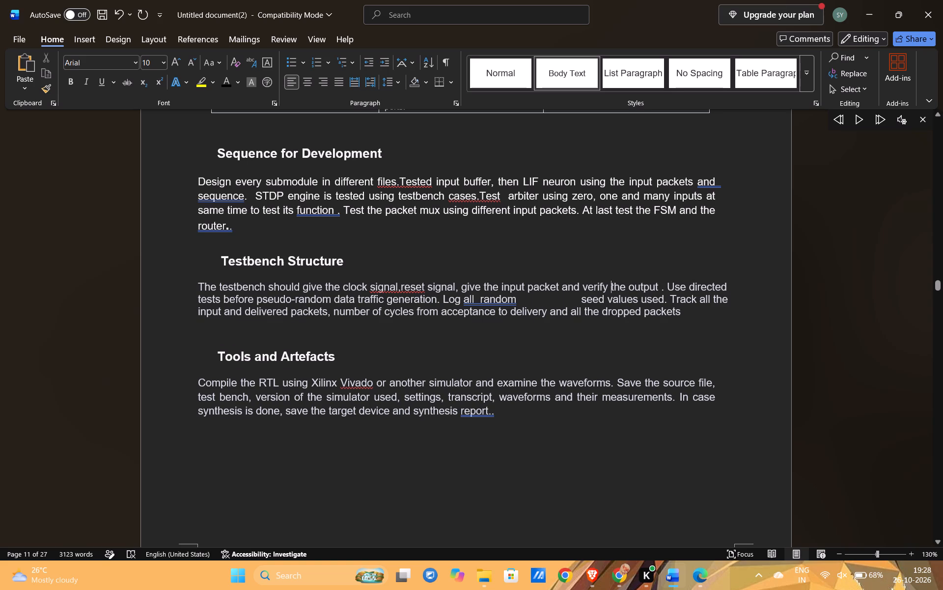
Change "Use" to "Used" at the start of the directed tests sentence under Testbench Structure.
click(685, 287)
key(d)
Delete "pseudo-" from "pseudo-random" in the directed tests sentence, leaving "before random data traffic".
click(293, 297)
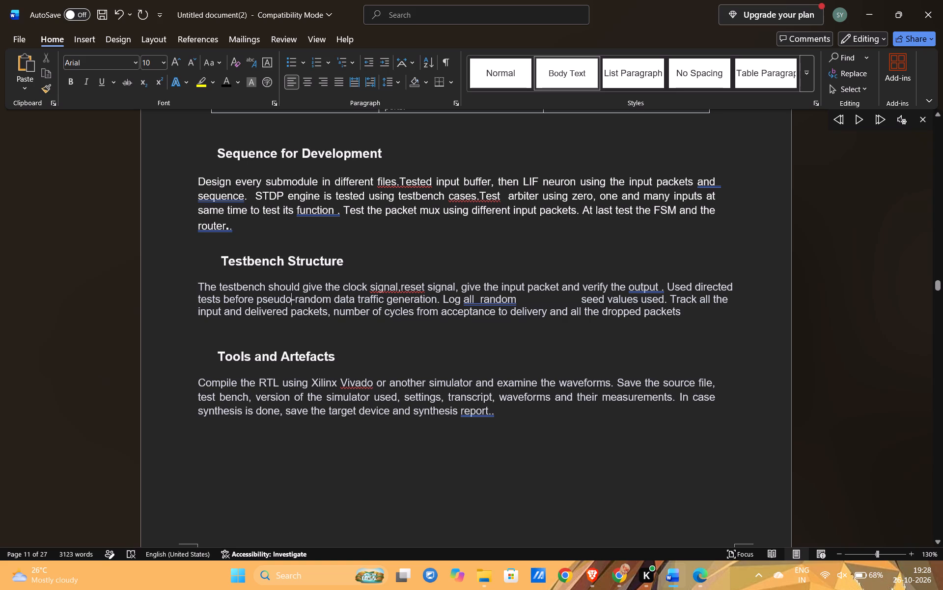
click(295, 299)
key(BackSpace)
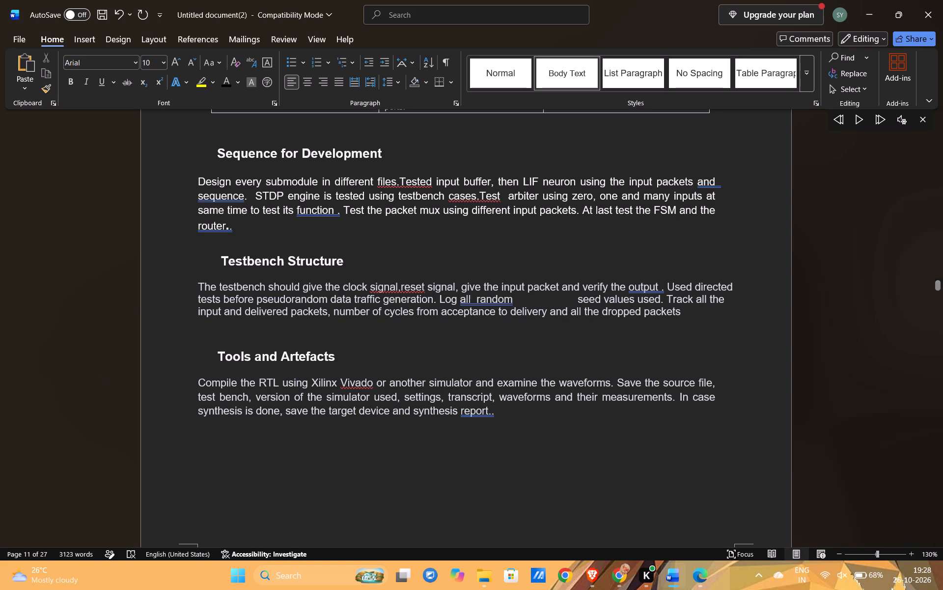
key(BackSpace)
key(BackSpace)
key(BackSpace)
key(BackSpace)
key(BackSpace)
key(BackSpace)
key(BackSpace)
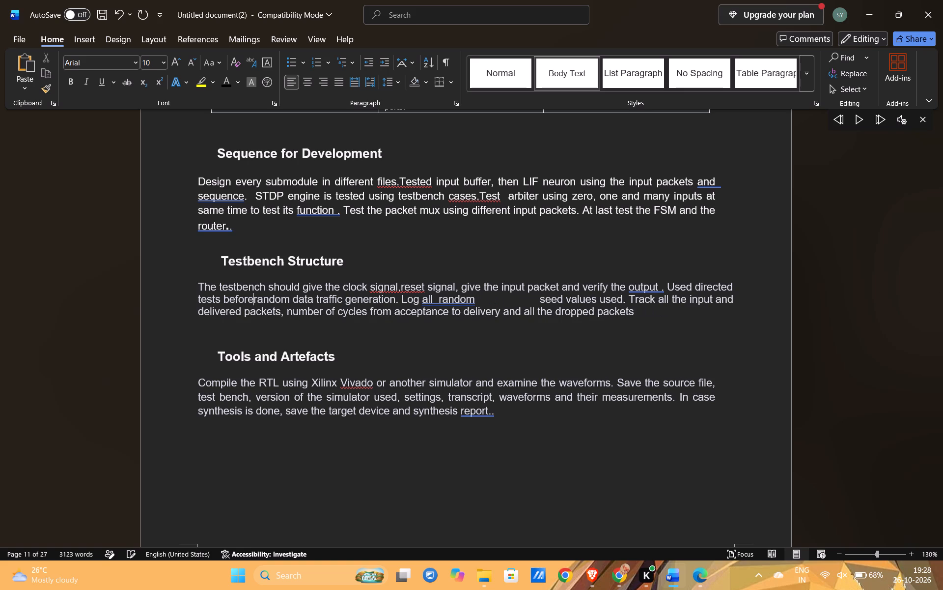
key(space)
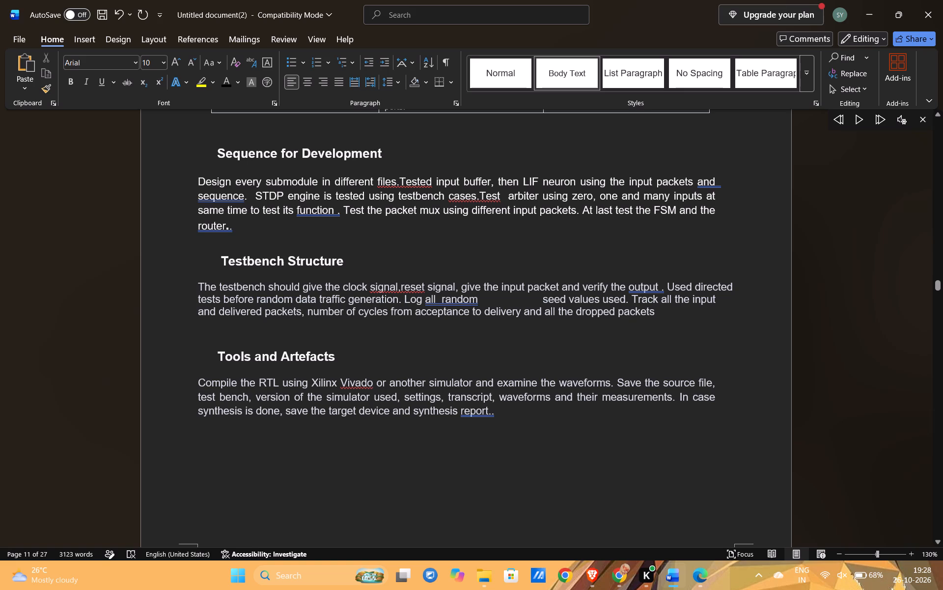
Replace "generation" with "signals" after "random data traffic" in the directed tests sentence.
click(397, 301)
key(BackSpace)
key(BackSpace)
key(BackSpace)
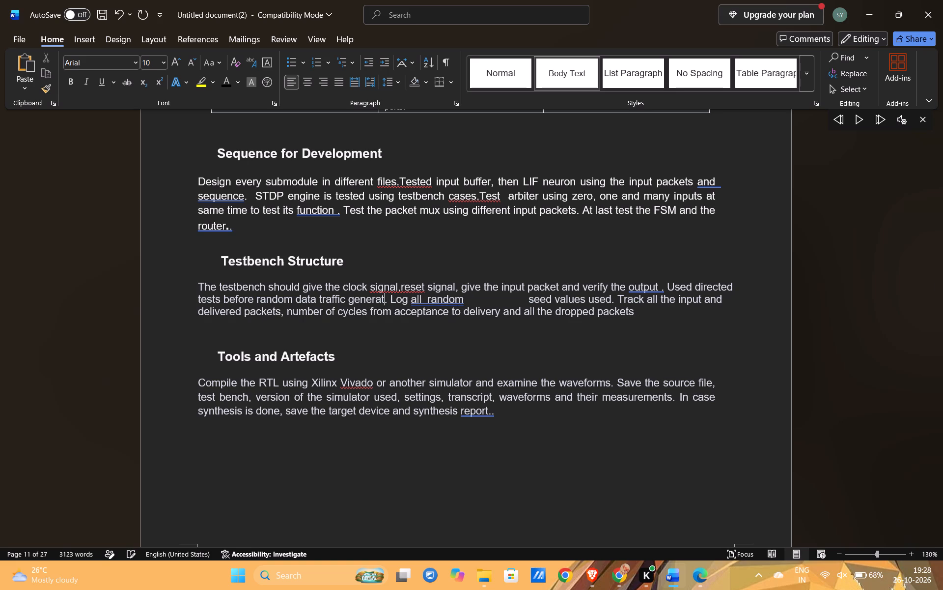
key(BackSpace)
key(BackSpace)
key(BackSpace)
key(BackSpace)
key(BackSpace)
key(BackSpace)
key(BackSpace)
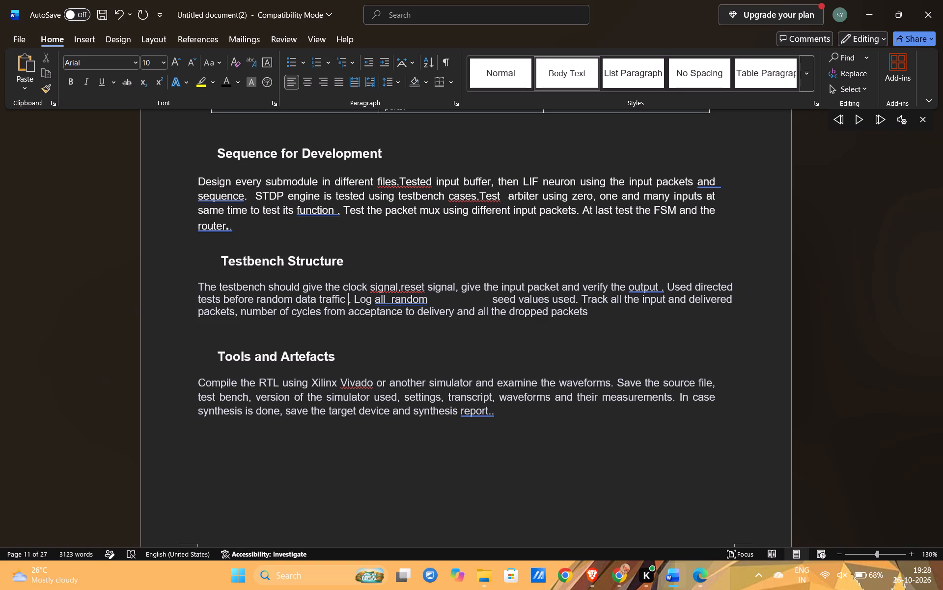
text(signals)
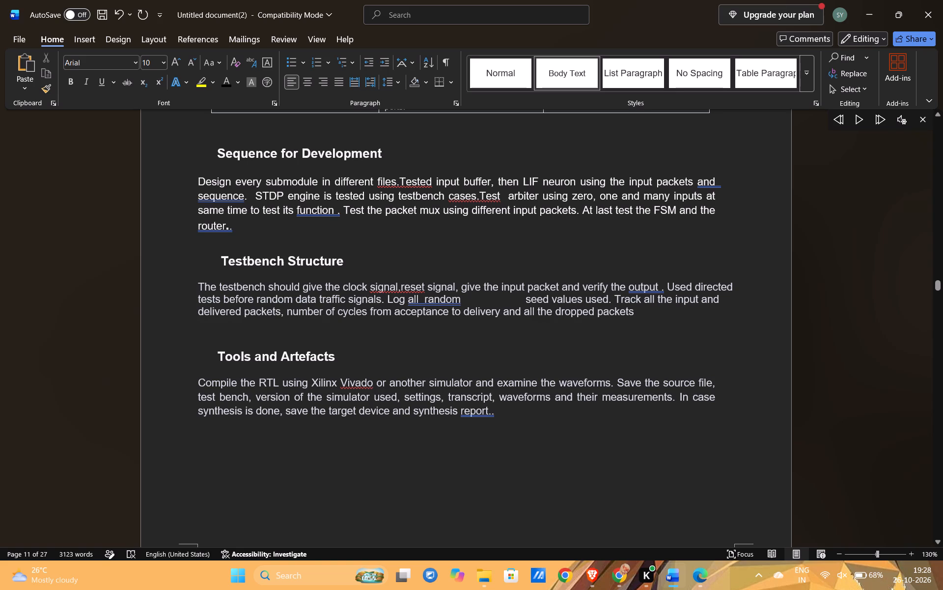
Delete the sentence "Log all random seed values used." from the Testbench Structure paragraph, including its wide gap.
click(610, 300)
key(BackSpace)
key(BackSpace)
key(BackSpace)
key(BackSpace)
key(BackSpace)
key(BackSpace)
key(BackSpace)
key(BackSpace)
key(BackSpace)
key(BackSpace)
key(BackSpace)
key(BackSpace)
key(BackSpace)
key(BackSpace)
key(BackSpace)
key(BackSpace)
key(BackSpace)
key(BackSpace)
key(BackSpace)
key(BackSpace)
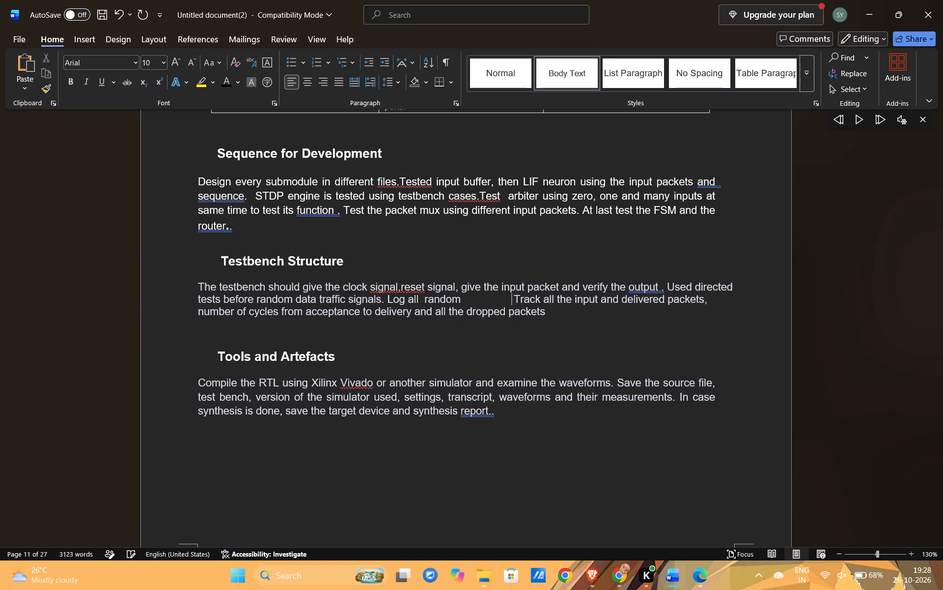
key(BackSpace)
key(BackSpace)
key(BackSpace)
key(BackSpace)
key(BackSpace)
key(BackSpace)
key(BackSpace)
key(BackSpace)
key(BackSpace)
key(BackSpace)
key(BackSpace)
key(BackSpace)
key(BackSpace)
key(BackSpace)
key(BackSpace)
key(BackSpace)
key(BackSpace)
key(BackSpace)
key(BackSpace)
key(BackSpace)
key(BackSpace)
key(BackSpace)
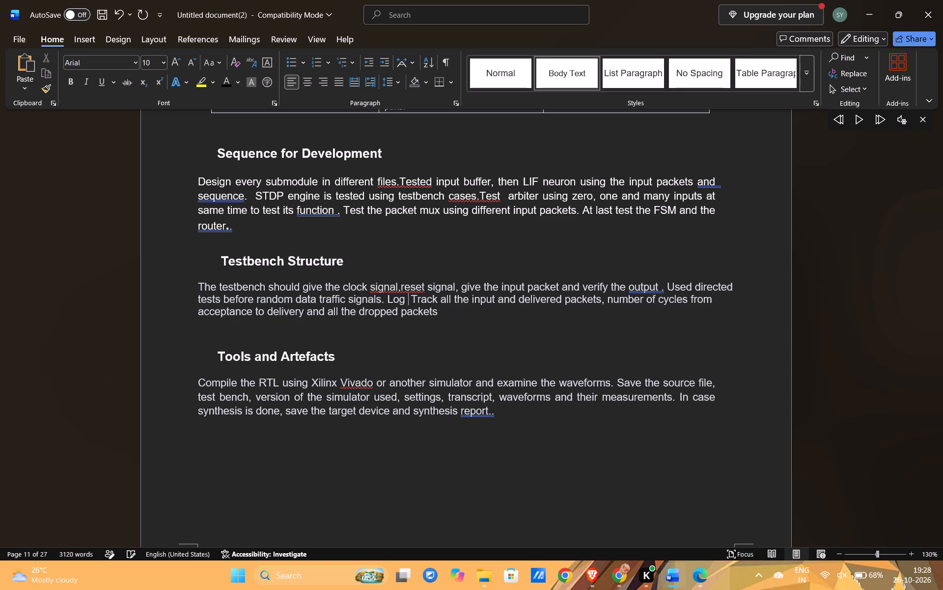
key(BackSpace)
key(BackSpace)
key(BackSpace)
key(BackSpace)
key(BackSpace)
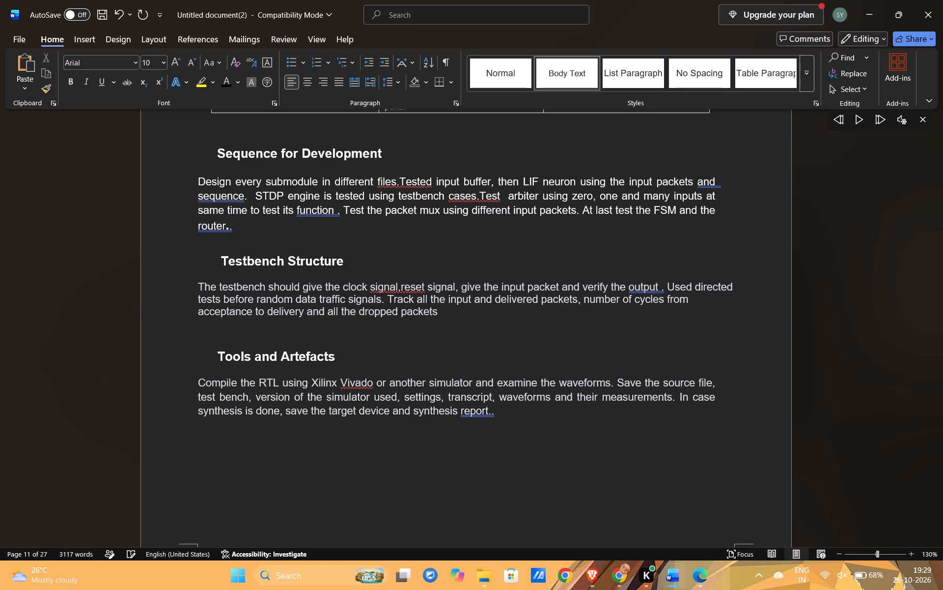
Remove "Track" from the last Testbench Structure sentence so it starts with a capitalised "All" after "signals.".
click(415, 300)
key(BackSpace)
key(BackSpace)
key(BackSpace)
key(BackSpace)
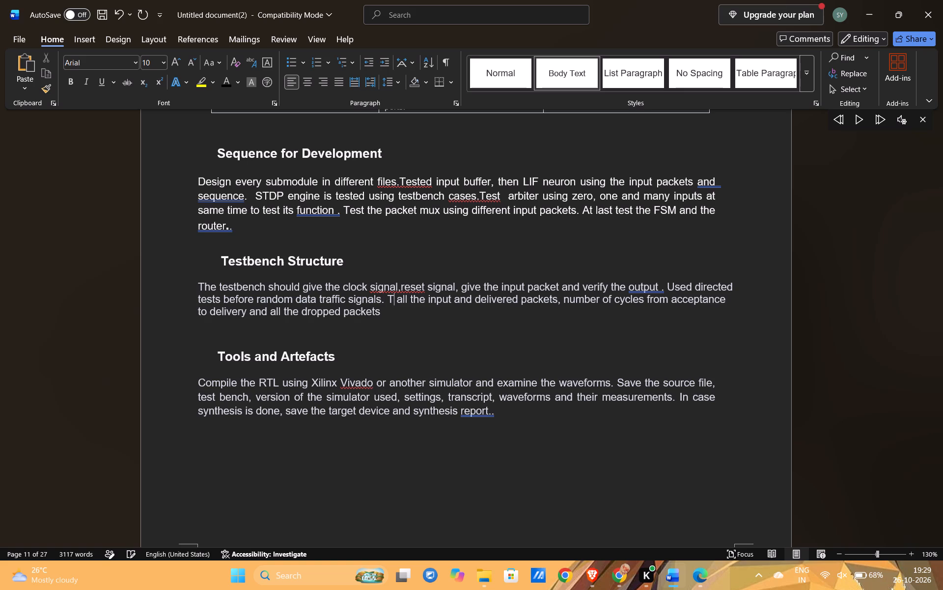
key(BackSpace)
key(BackSpace)
key(BackSpace)
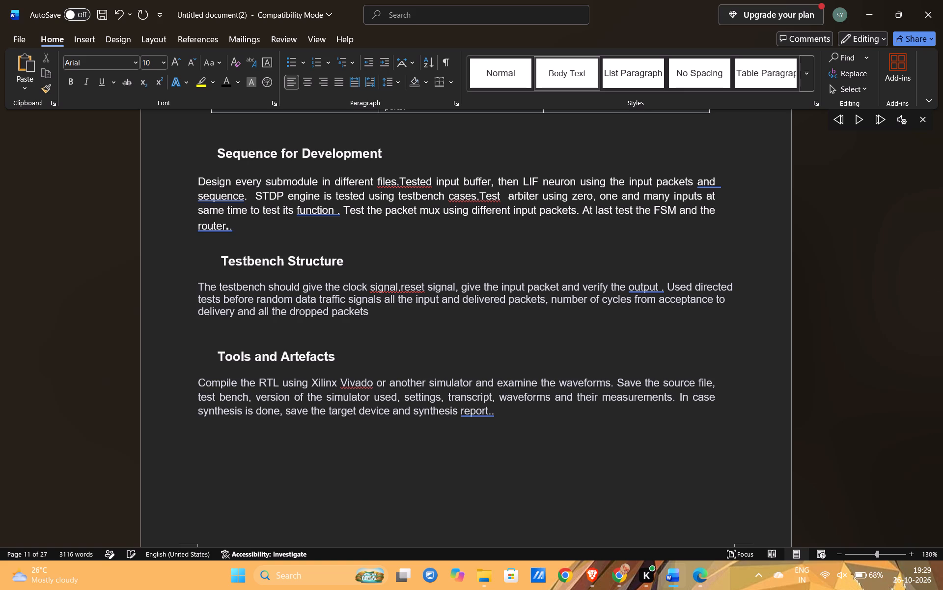
key(period)
key(Right)
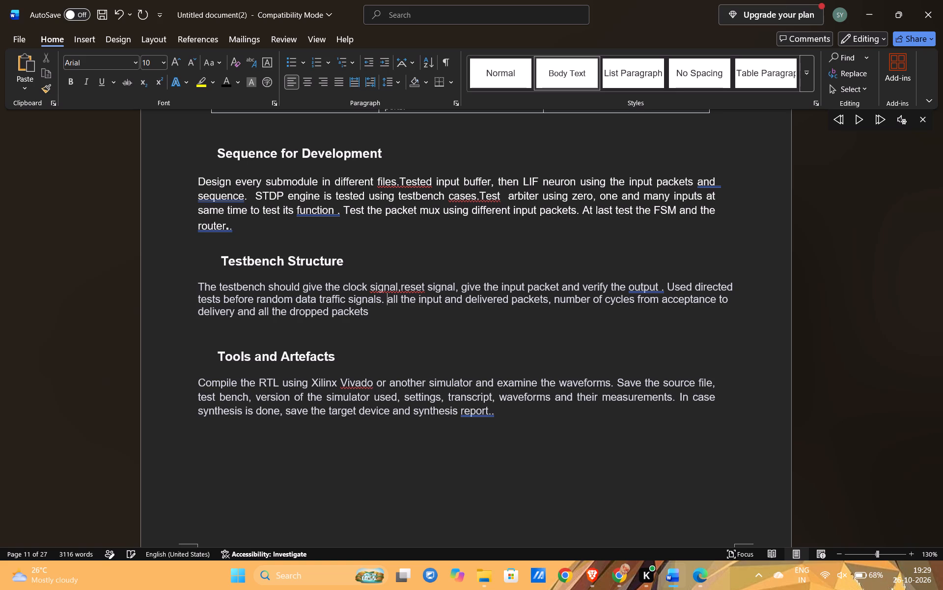
key(Right)
key(BackSpace)
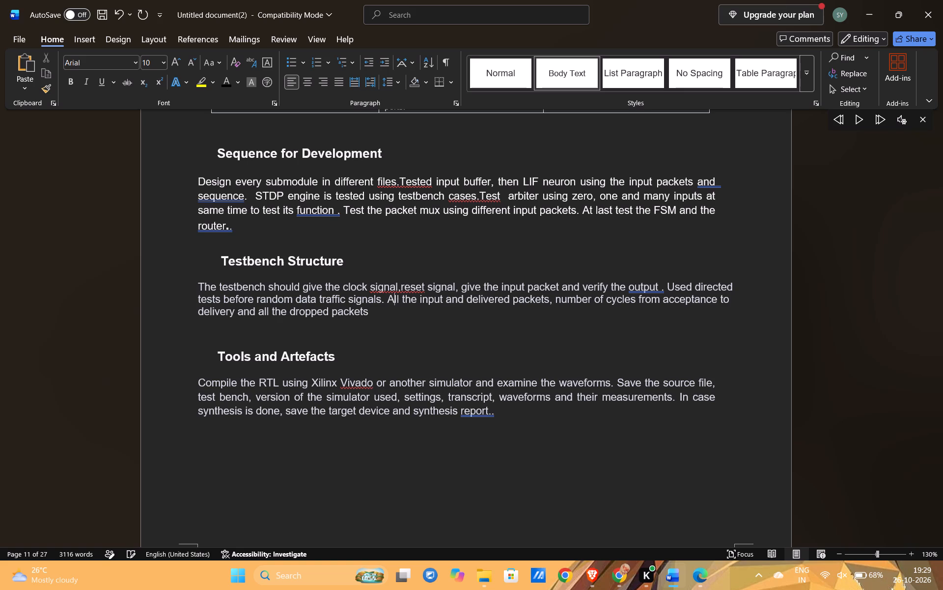
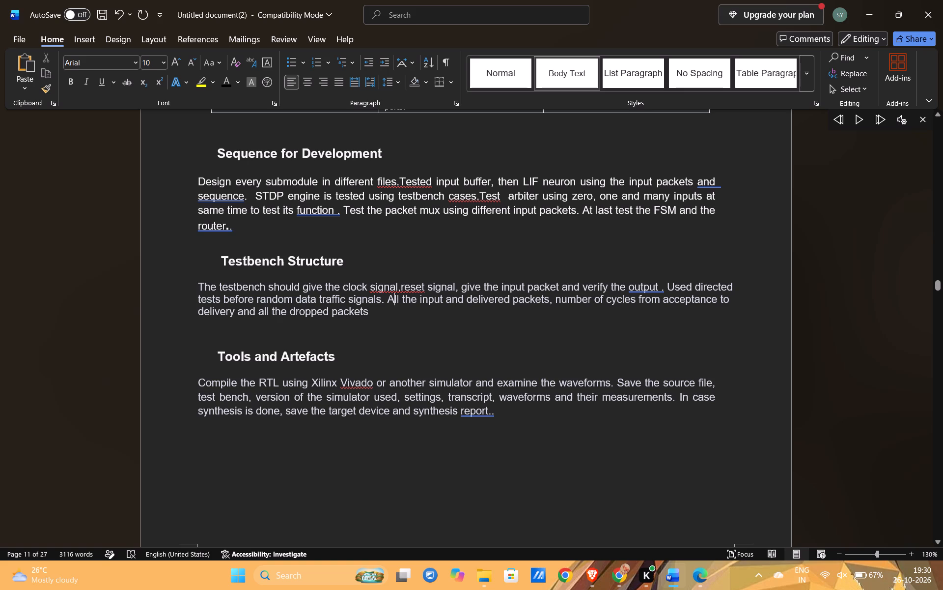
Replace "delivered" with "forwarded" before "packets" in the last Testbench Structure sentence.
click(511, 297)
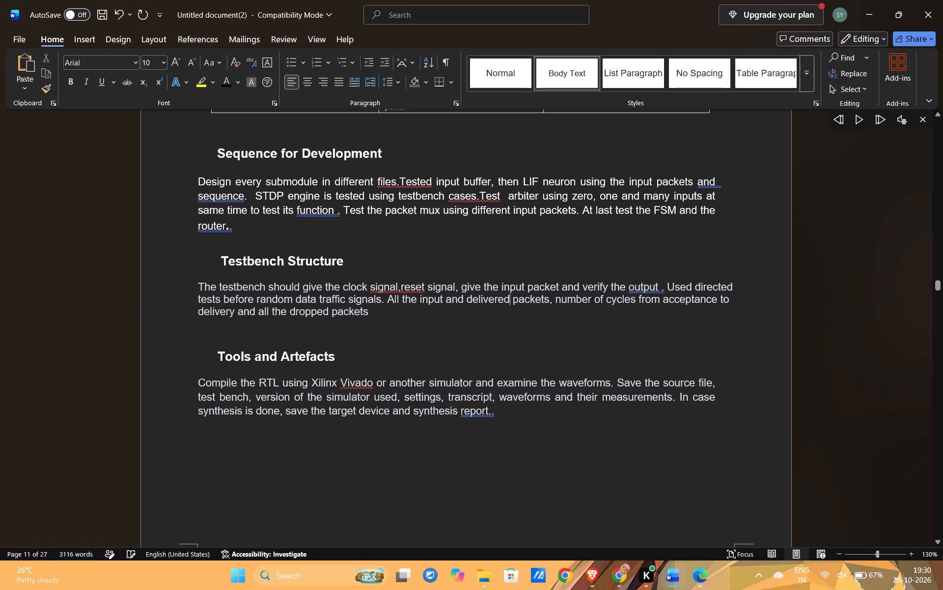
key(BackSpace)
key(BackSpace)
key(BackSpace)
key(BackSpace)
key(BackSpace)
key(BackSpace)
key(BackSpace)
key(BackSpace)
key(BackSpace)
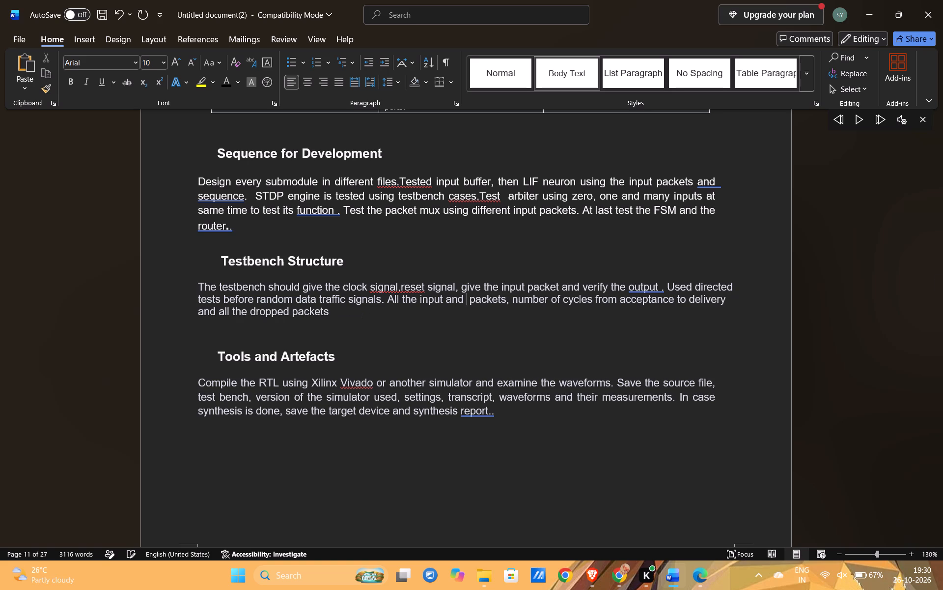
text(forwarded)
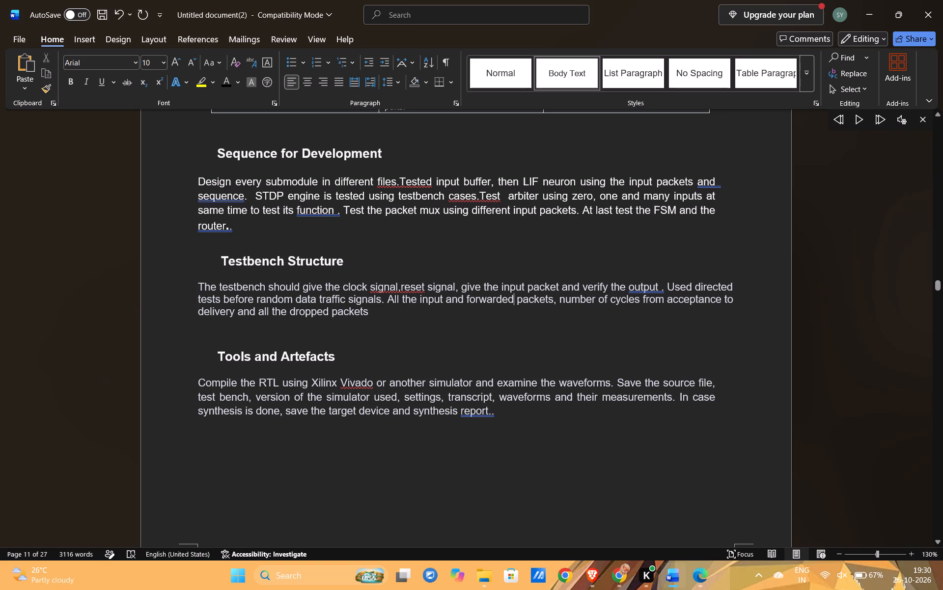
Replace "acceptance" with "input" after "number of cycles from" in the last Testbench Structure sentence.
click(722, 298)
key(BackSpace)
key(BackSpace)
key(BackSpace)
key(BackSpace)
key(BackSpace)
key(BackSpace)
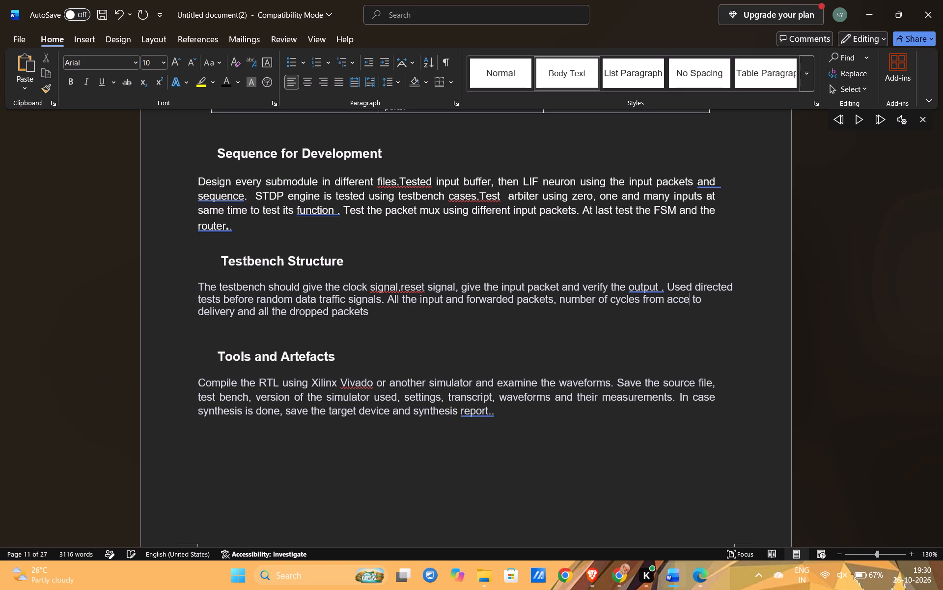
key(BackSpace)
key(BackSpace)
key(BackSpace)
key(BackSpace)
text(input)
Complete the last Testbench Structure sentence by adding "should be supplied from testbench." after "dropped packets".
click(370, 311)
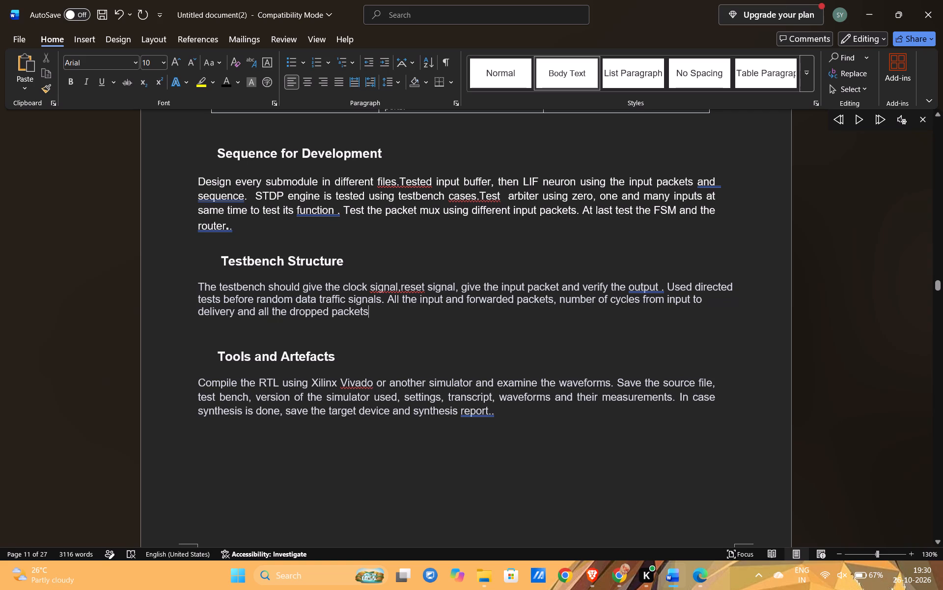
key(space)
text(should be)
key(space)
text(supplied from)
key(space)
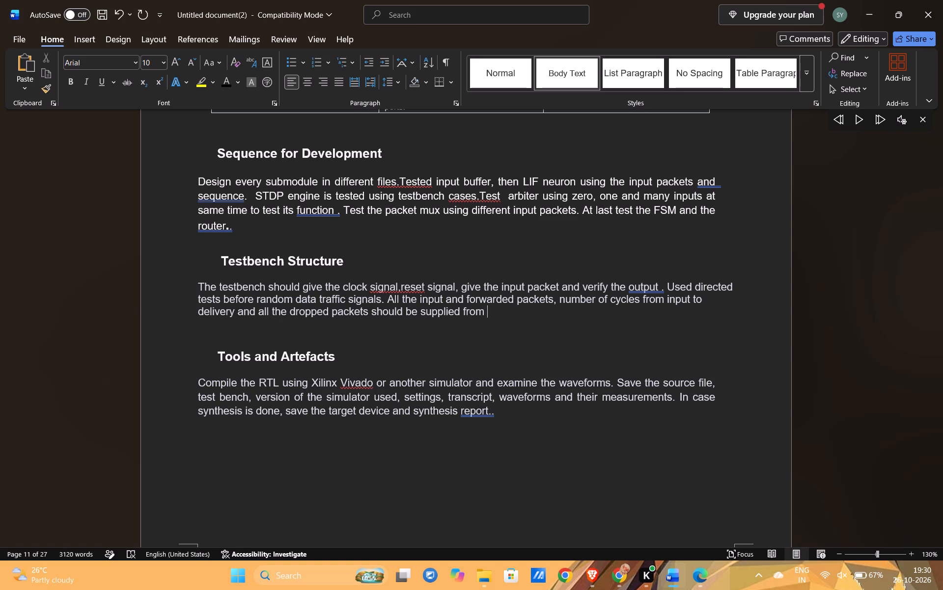
text(testbench.)
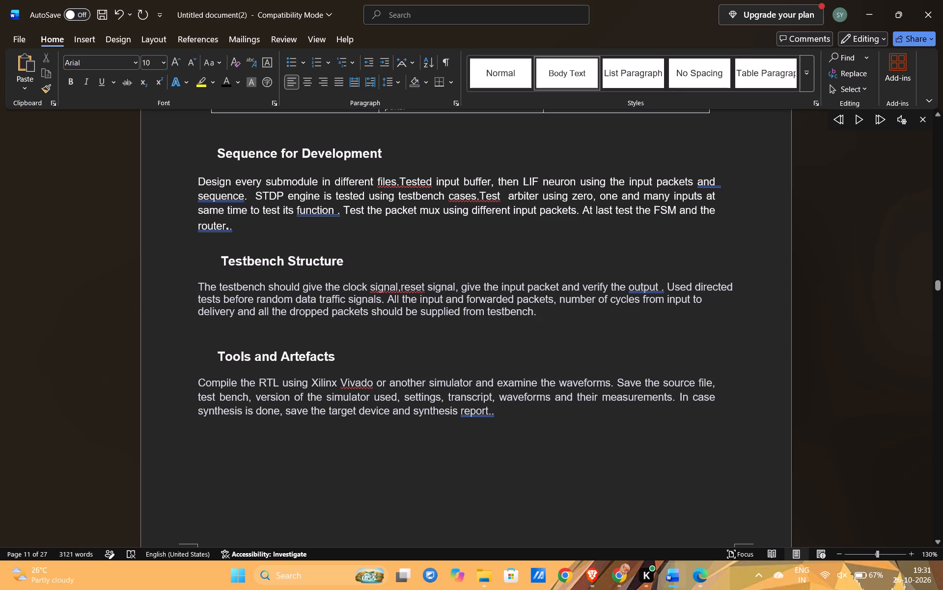
Delete "Compile" from the start of the Tools and Artefacts paragraph and capitalise "The" before "RTL".
click(236, 383)
key(BackSpace)
key(BackSpace)
key(BackSpace)
key(BackSpace)
key(BackSpace)
key(BackSpace)
key(BackSpace)
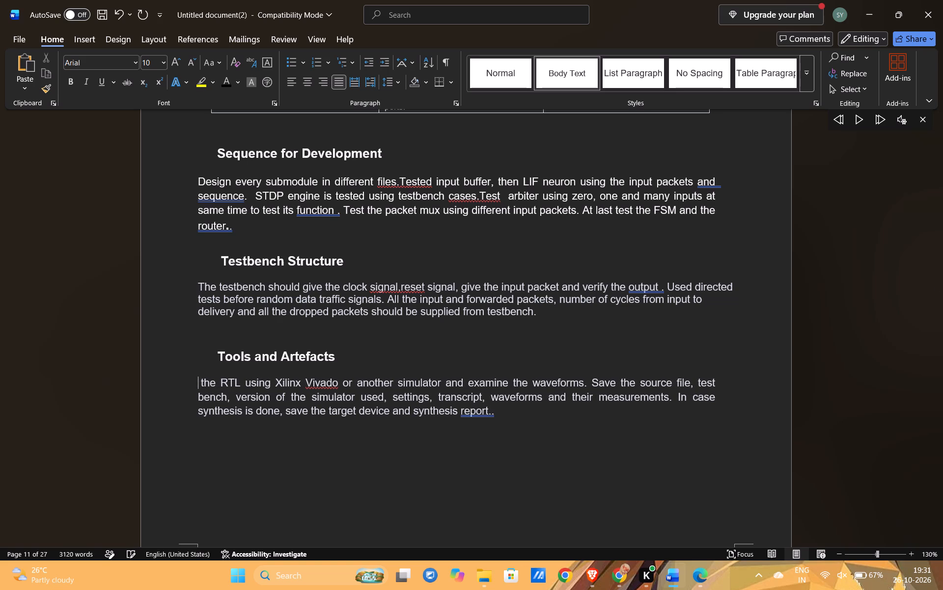
key(Right)
key(Right)
key(BackSpace)
key(t)
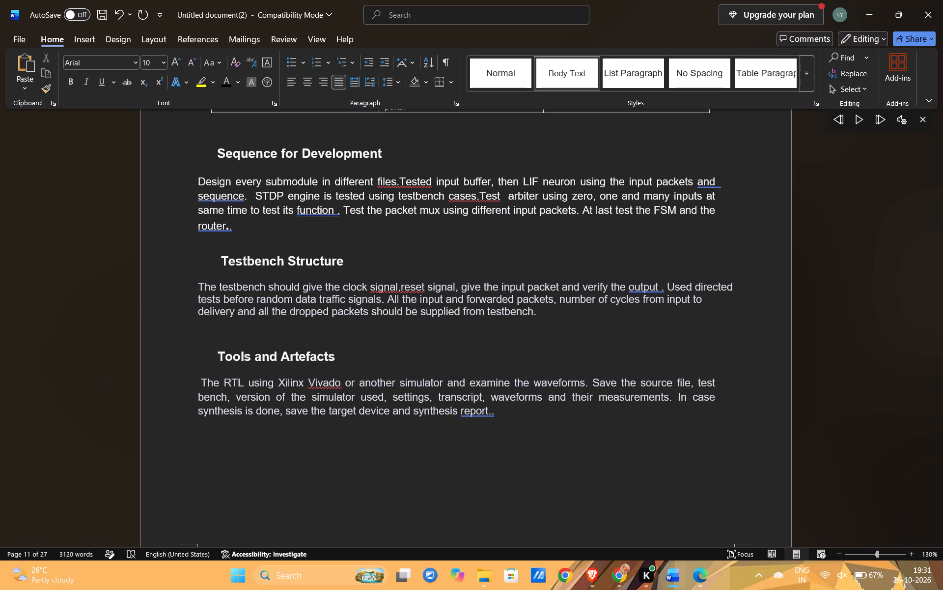
Separate the Tools and Artefacts body text from its heading and format it as non-bold 10 pt text.
click(199, 381)
key(BackSpace)
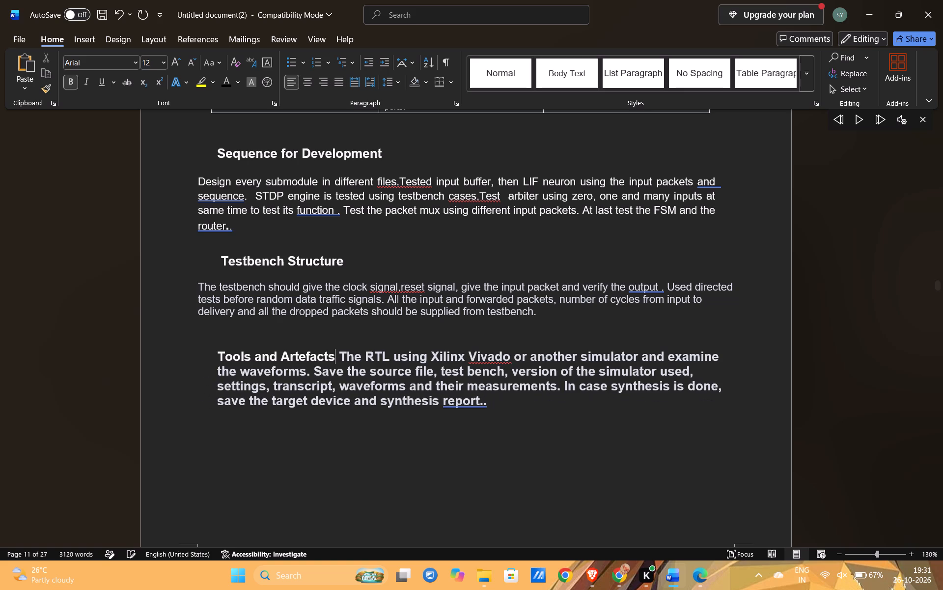
key(Return)
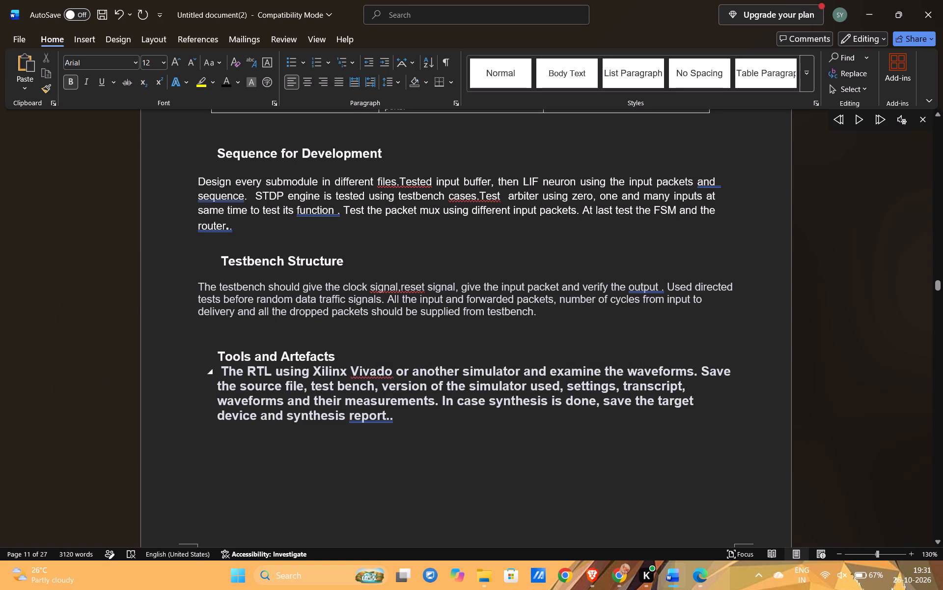
drag(220, 371, 383, 424)
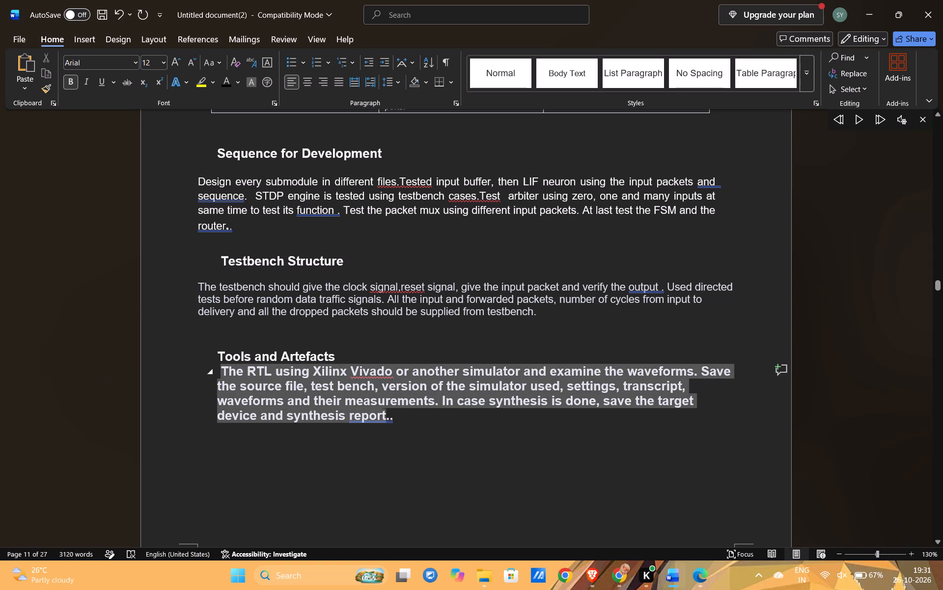
drag(383, 424, 394, 426)
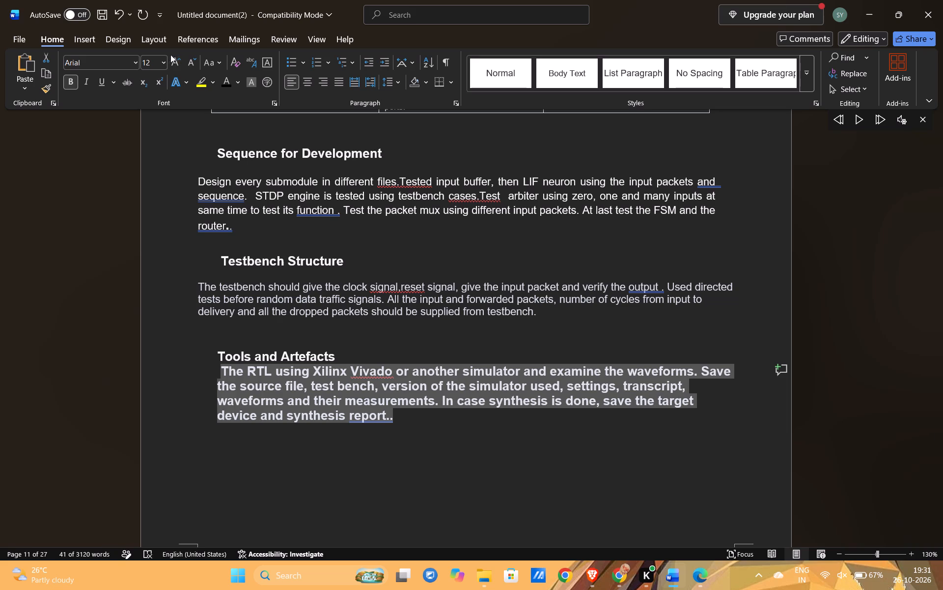
click(166, 60)
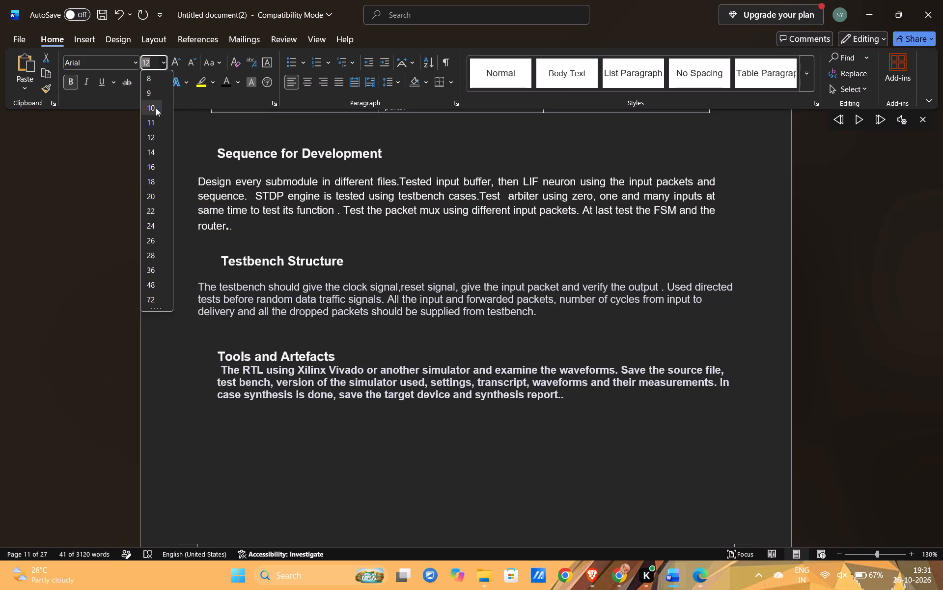
click(156, 108)
click(68, 81)
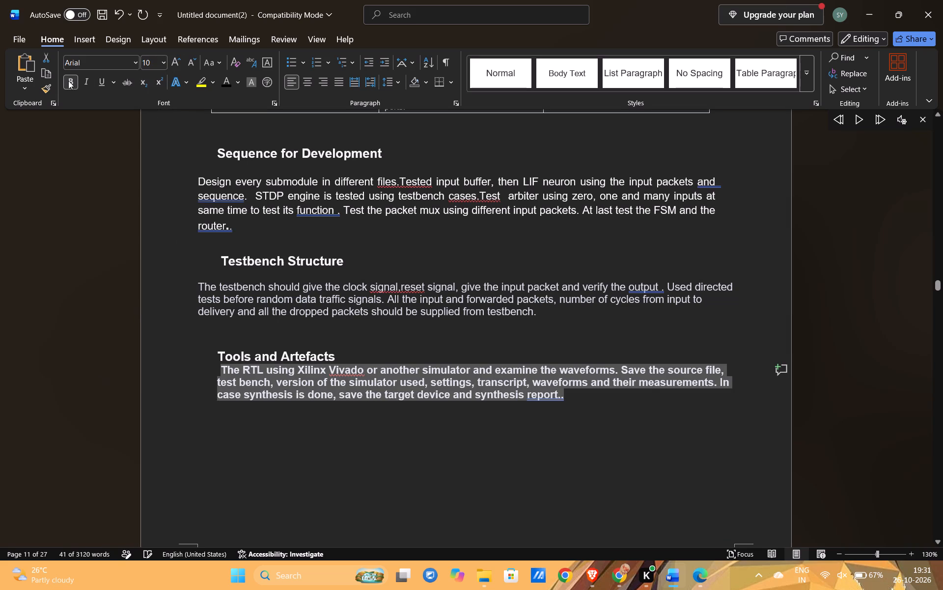
Remove the leading space and indent from the Tools and Artefacts paragraph and leave a blank line below its heading.
click(222, 367)
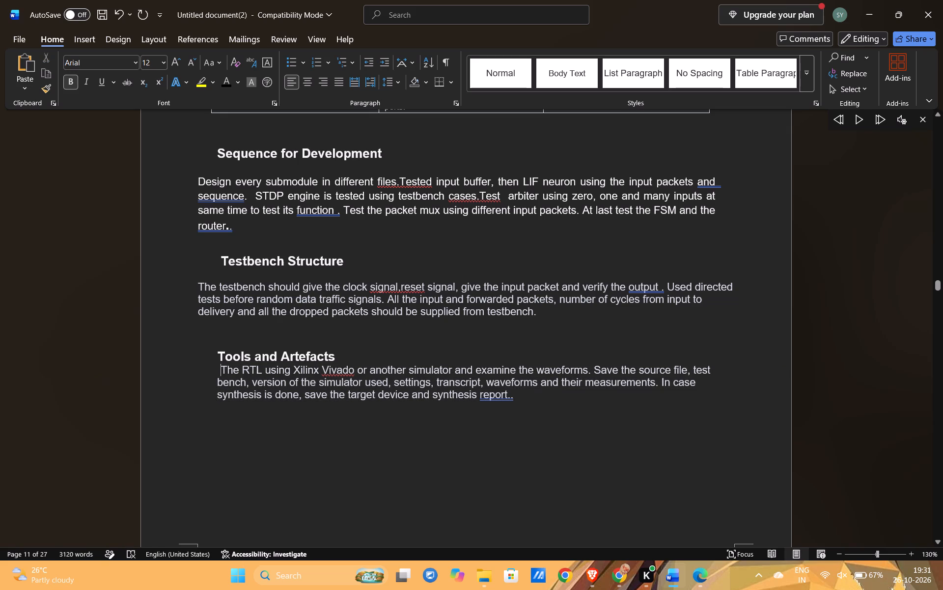
key(BackSpace)
key(BackSpace)
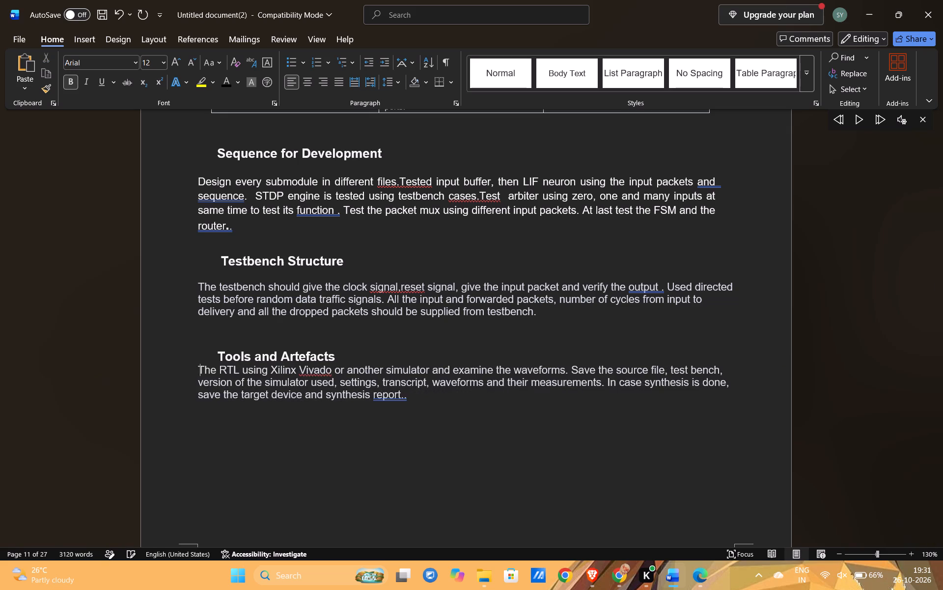
key(BackSpace)
key(Return)
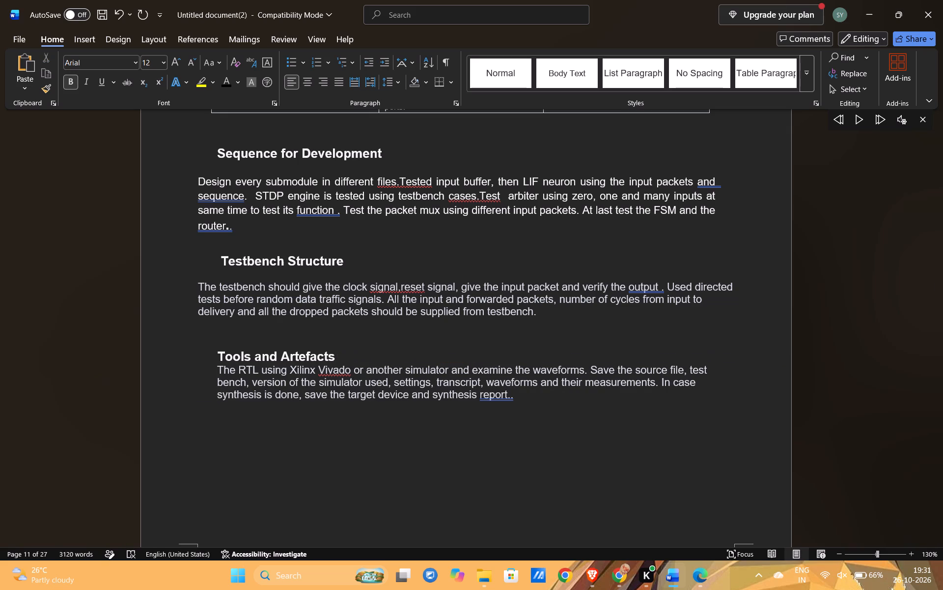
key(BackSpace)
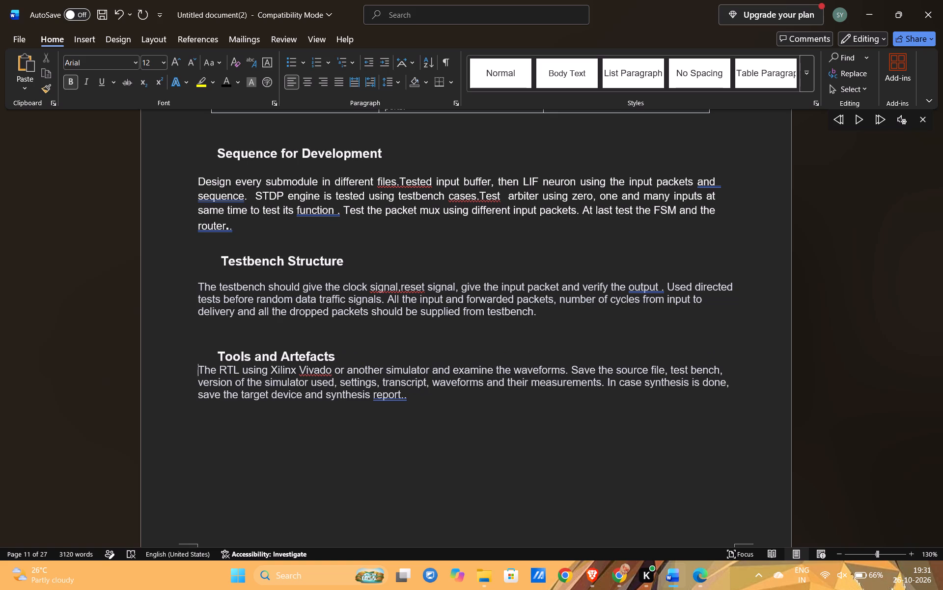
key(Return)
Compare the text formatting of the Tools and Artefacts paragraph with that of the Testbench Structure paragraph.
click(231, 381)
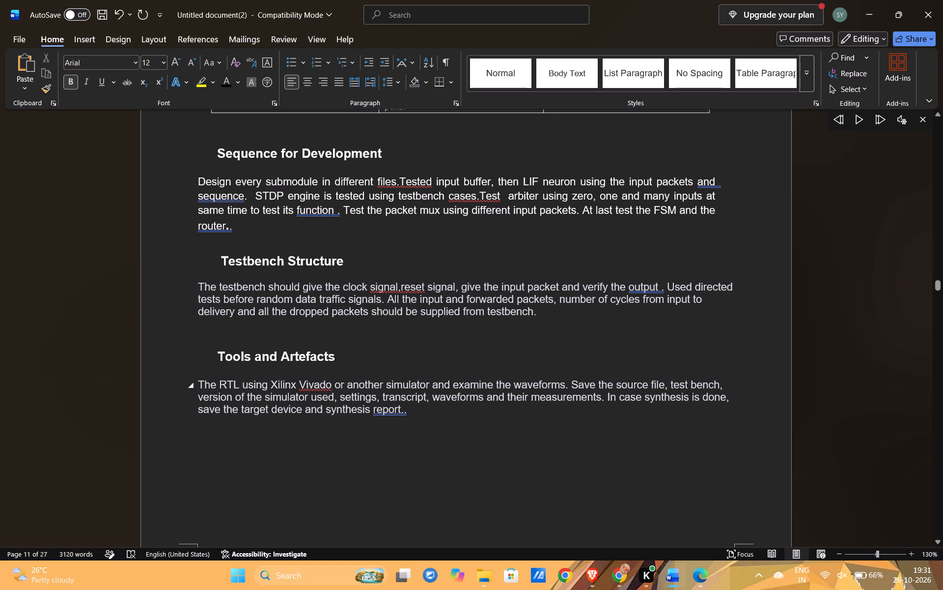
drag(231, 381, 258, 398)
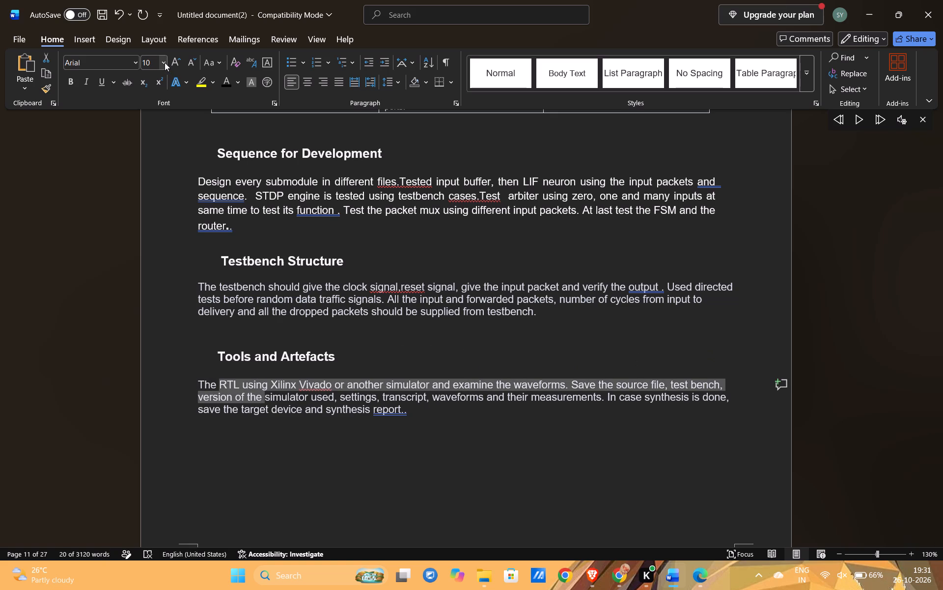
click(376, 303)
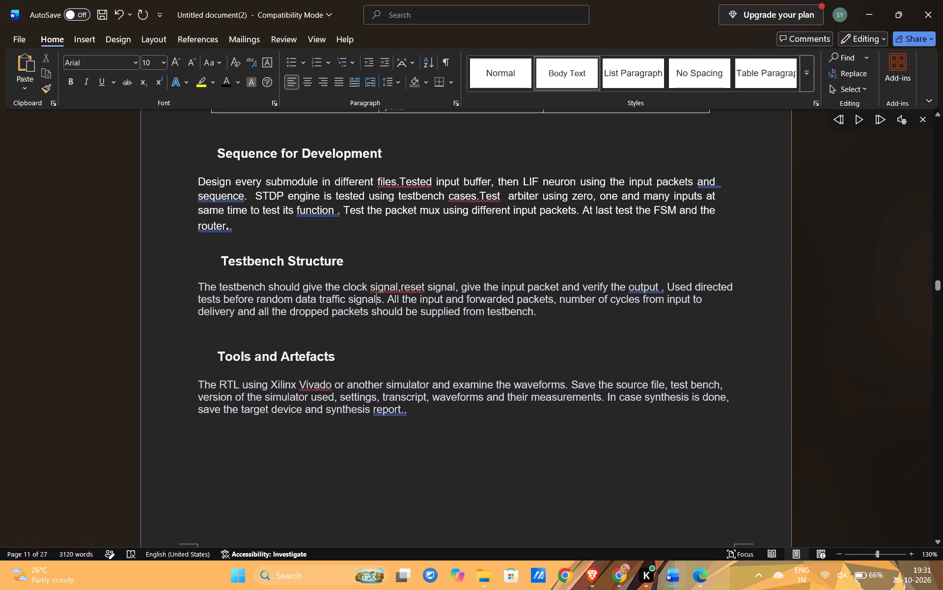
click(310, 287)
drag(310, 287, 336, 302)
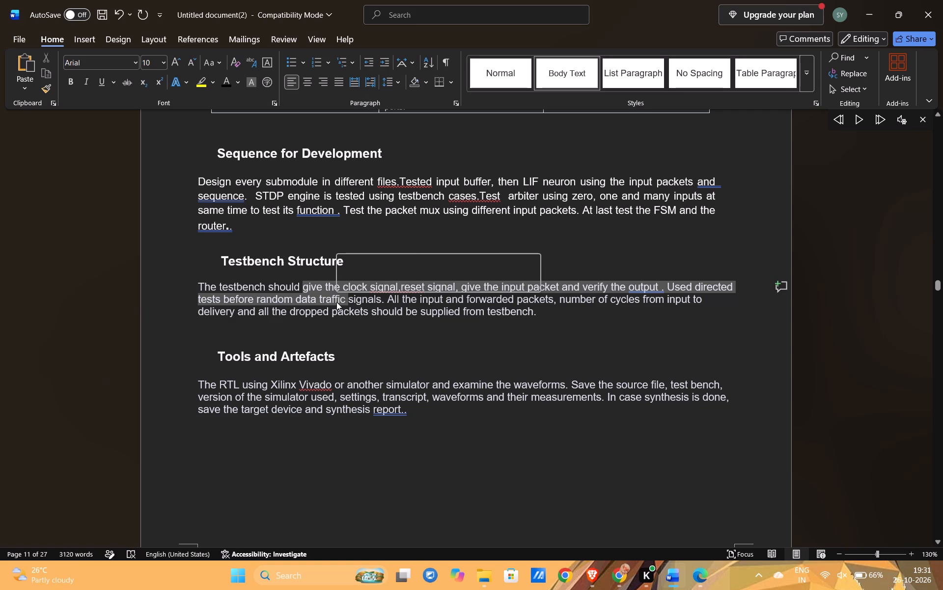
click(397, 388)
drag(397, 388, 315, 393)
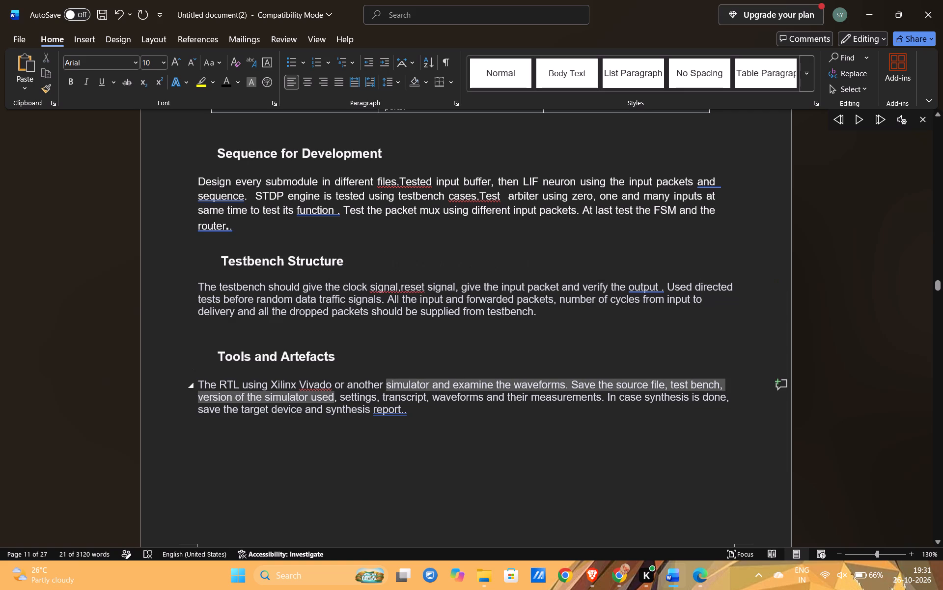
drag(315, 393, 314, 392)
click(336, 422)
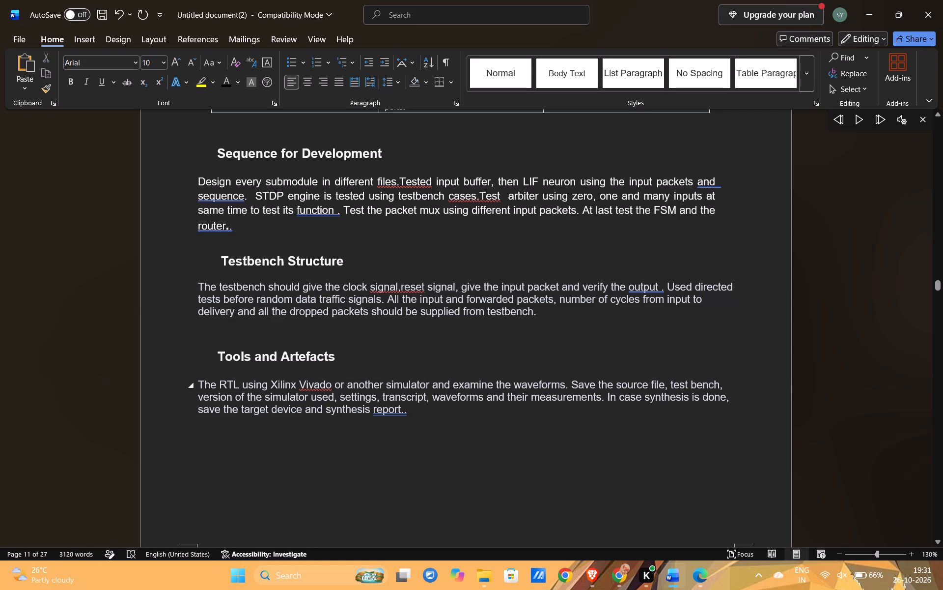
Replace "RTL" with "output is verified" before "using Xilinx Vivado" in the first Tools and Artefacts sentence.
click(241, 384)
key(BackSpace)
key(BackSpace)
key(BackSpace)
key(BackSpace)
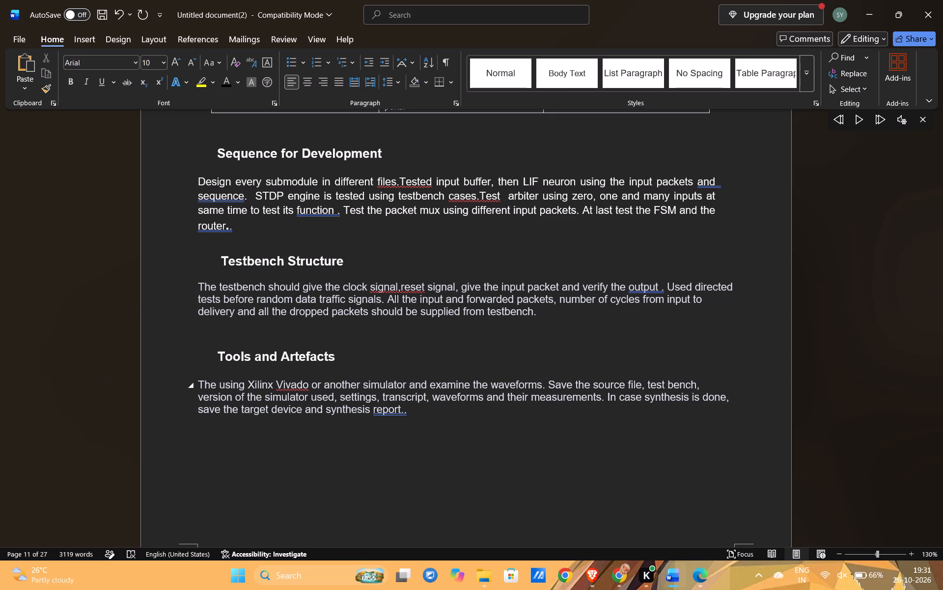
text(output is verified)
key(space)
text(i)
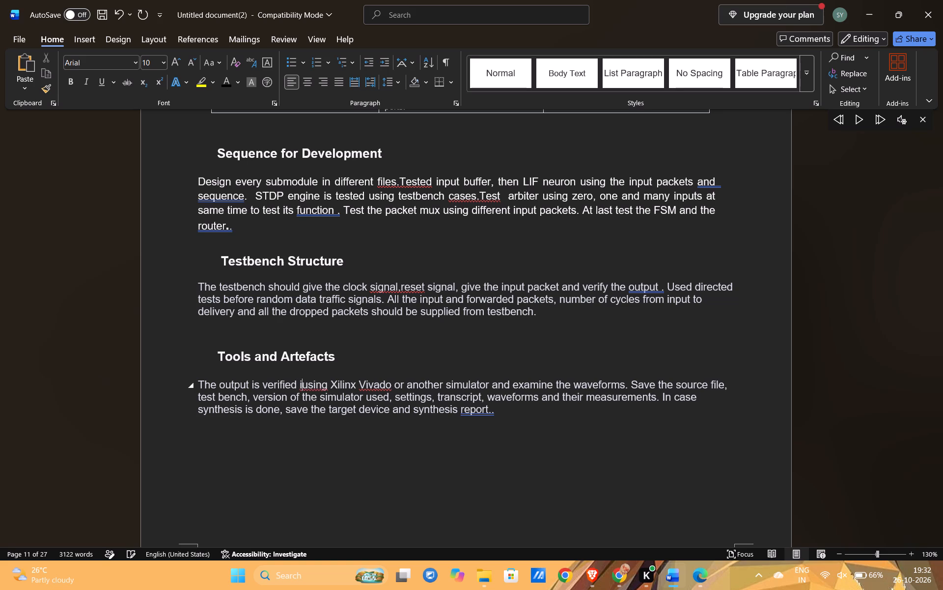
key(BackSpace)
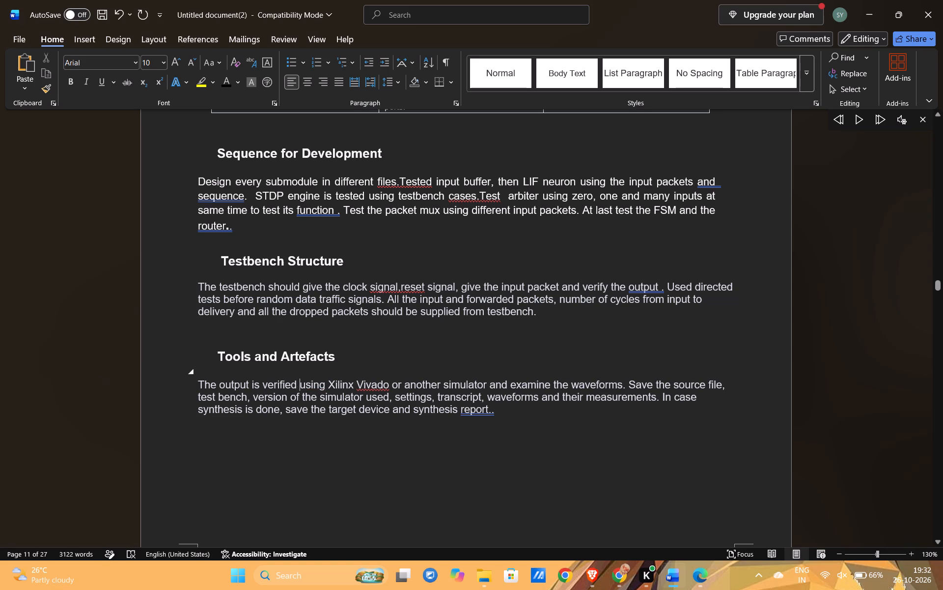
Delete "or another simulator" after "Xilinx Vivado" in the first sentence of the Tools and Artefacts paragraph.
click(486, 383)
key(BackSpace)
key(BackSpace)
key(BackSpace)
key(BackSpace)
key(BackSpace)
key(BackSpace)
key(BackSpace)
key(BackSpace)
key(BackSpace)
key(BackSpace)
key(BackSpace)
key(BackSpace)
key(BackSpace)
key(BackSpace)
key(BackSpace)
key(BackSpace)
key(BackSpace)
key(BackSpace)
key(BackSpace)
key(BackSpace)
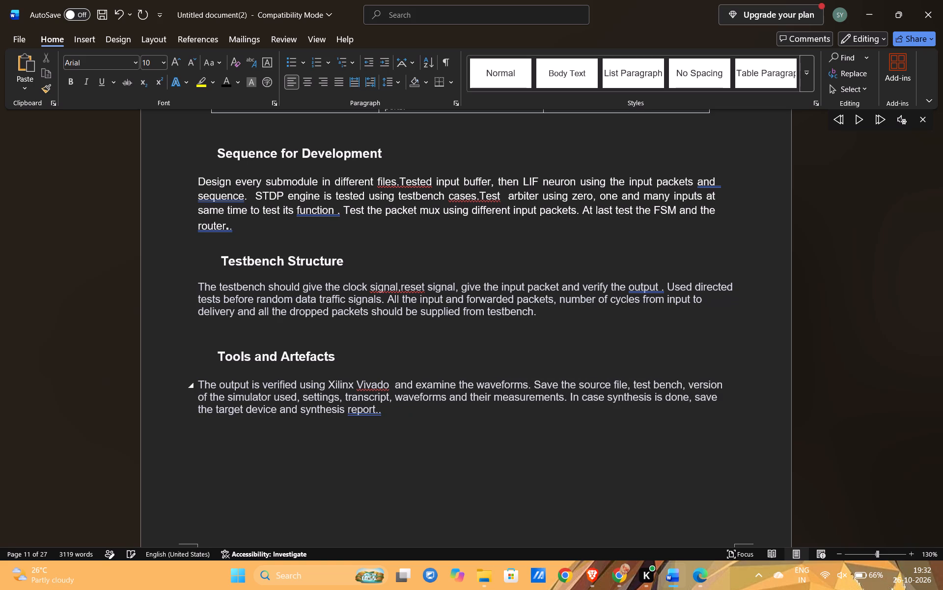
Replace "examine" with "analyzed" before "the waveforms" in the first Tools and Artefacts sentence.
click(456, 386)
key(BackSpace)
key(BackSpace)
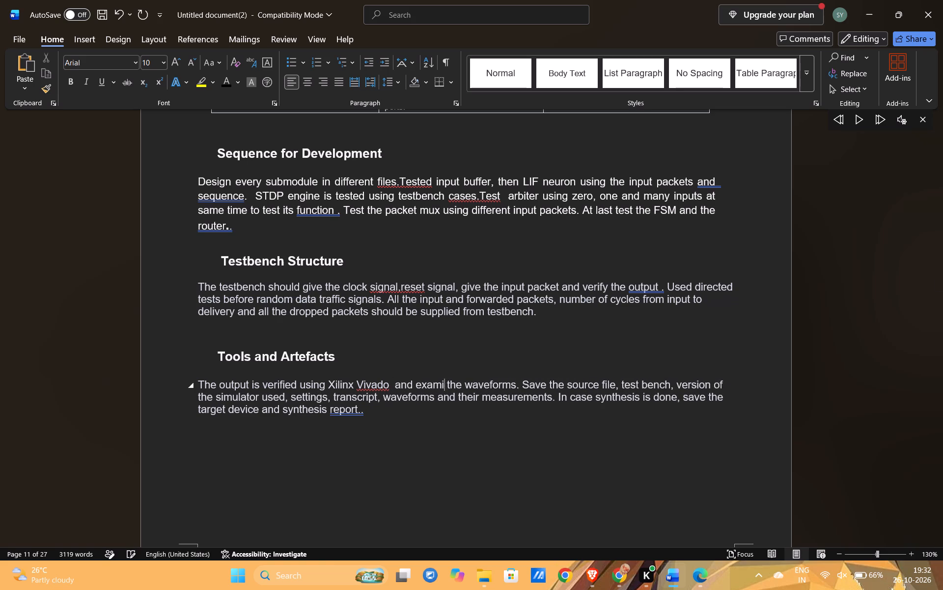
key(BackSpace)
key(BackSpace)
key(BackSpace)
key(BackSpace)
key(BackSpace)
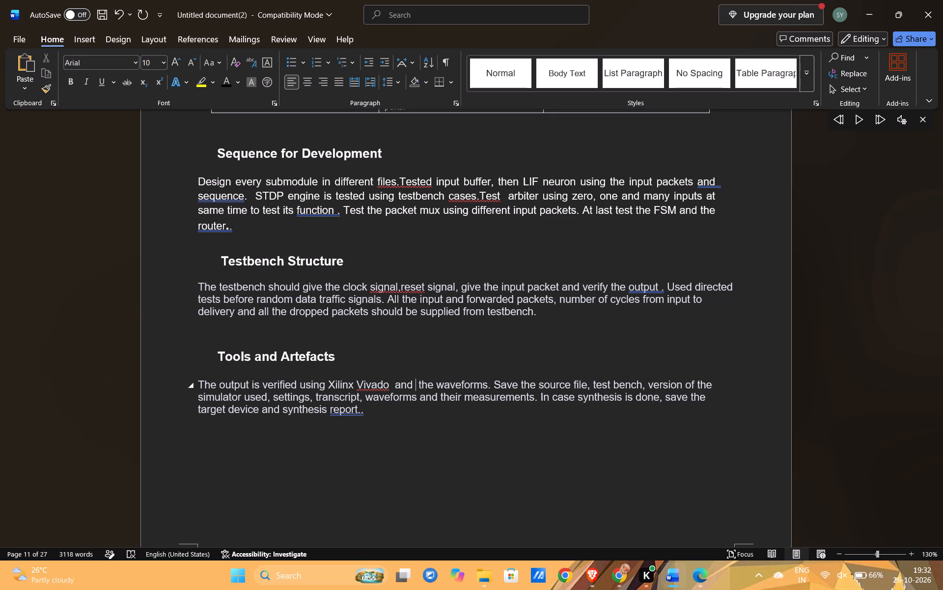
text(analu)
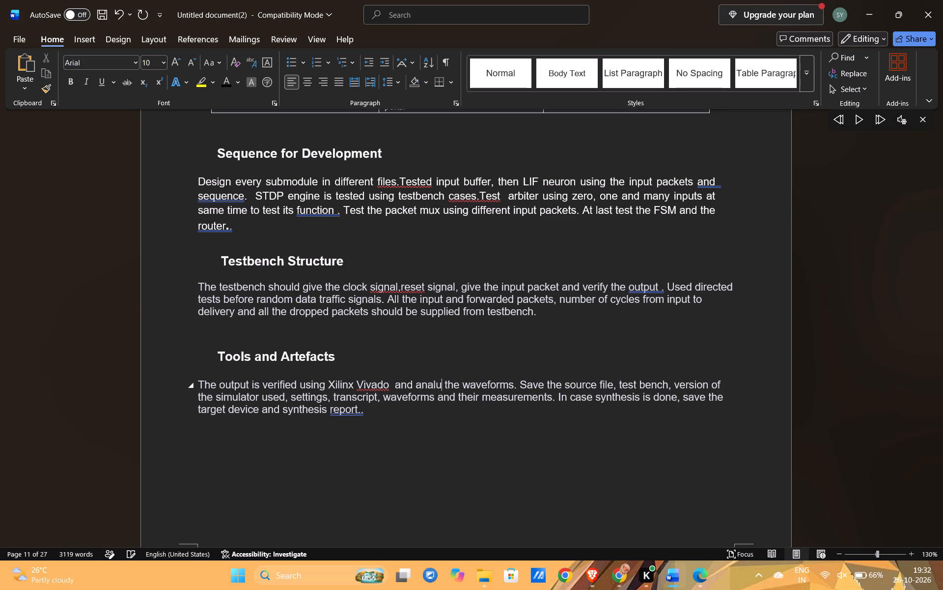
key(BackSpace)
text(yx)
key(BackSpace)
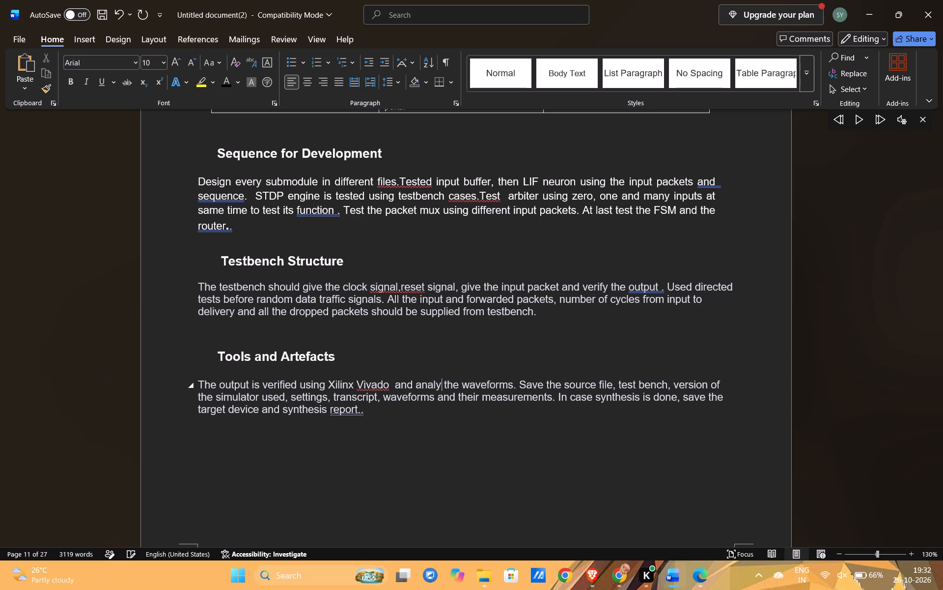
text(zed)
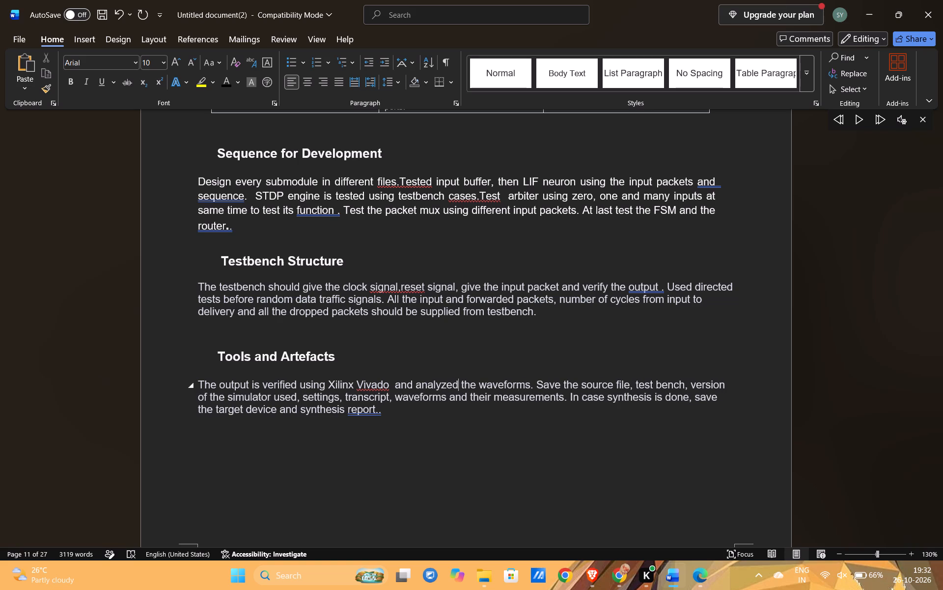
Insert the word "outpiut" before "waveforms" in the first Tools and Artefacts sentence.
click(479, 379)
text(outpii)
key(BackSpace)
text(ut)
key(space)
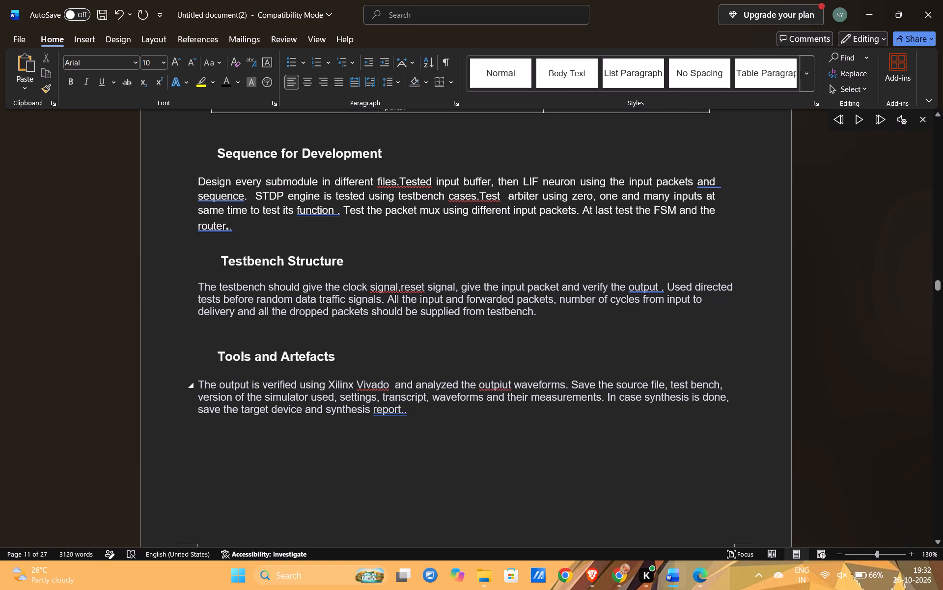
Change "Save" to "Saved" at the start of the second Tools and Artefacts sentence.
click(596, 386)
key(d)
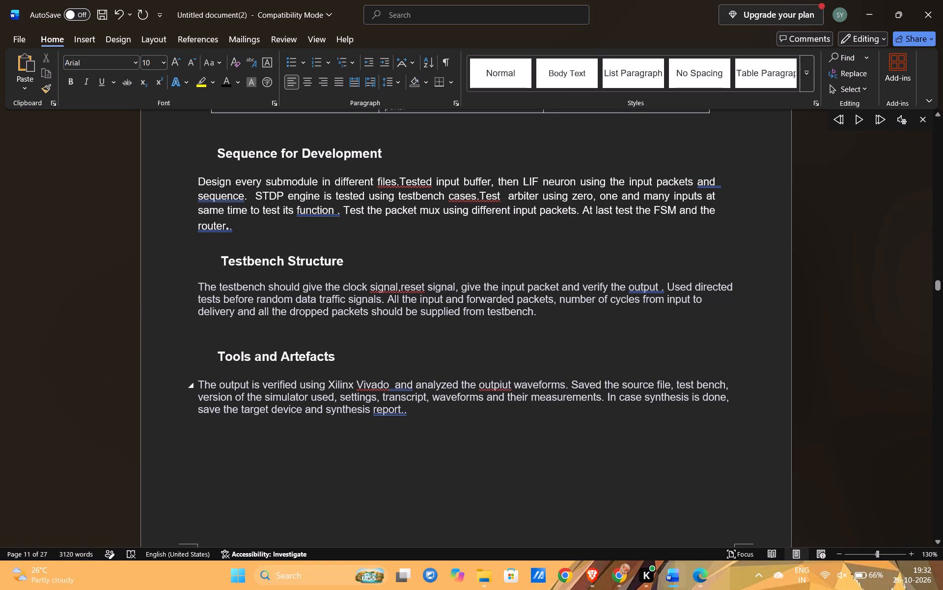
Replace "simulator" with "vivado" in "version of the simulator used", keeping a space after "the".
click(307, 393)
key(BackSpace)
key(BackSpace)
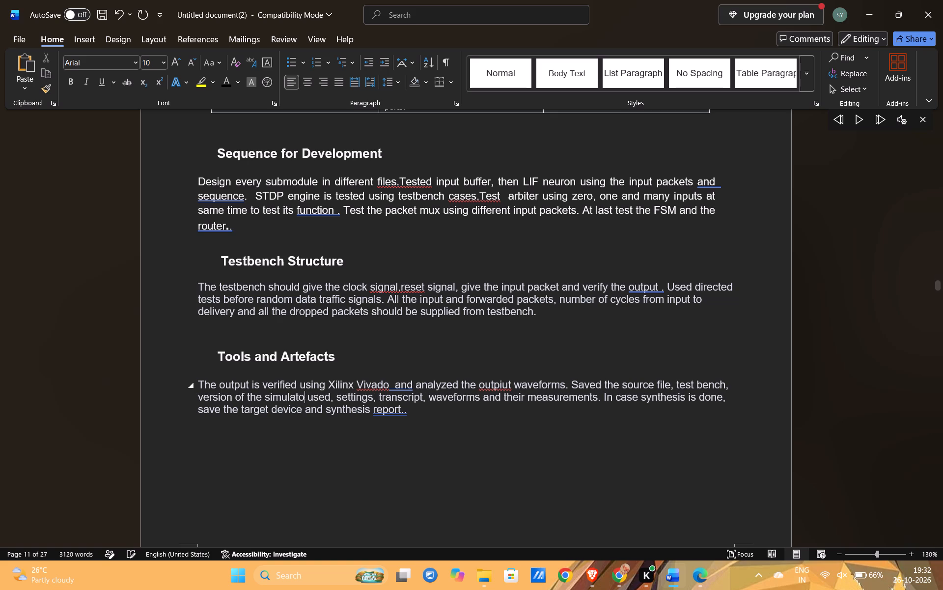
key(BackSpace)
key(BackSpace)
key(BackSpace)
key(BackSpace)
key(BackSpace)
key(BackSpace)
key(BackSpace)
key(BackSpace)
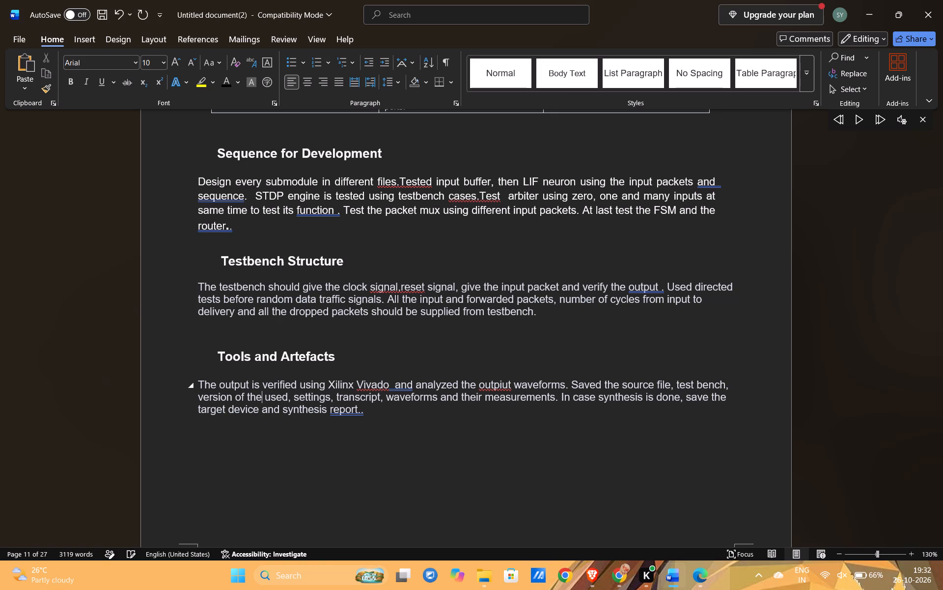
text(vivado)
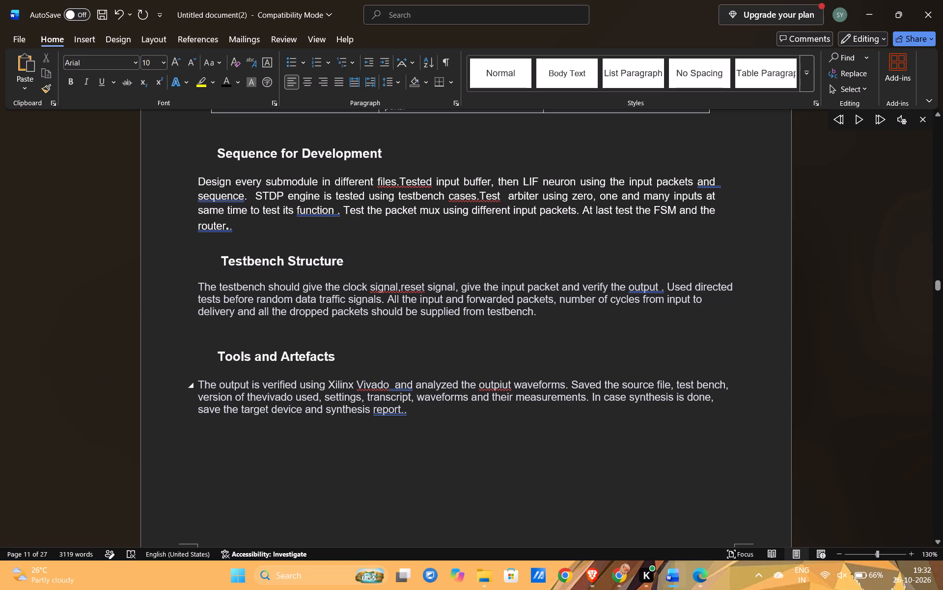
click(263, 396)
key(space)
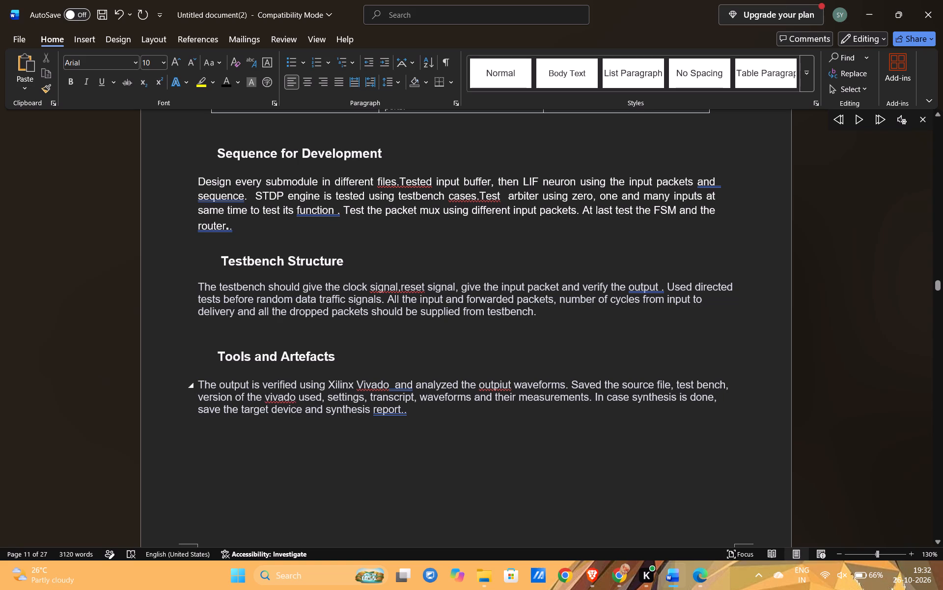
Delete "transcript" and its comma from the list of saved items in the second Tools and Artefacts sentence.
click(414, 397)
key(BackSpace)
key(BackSpace)
key(BackSpace)
key(BackSpace)
key(BackSpace)
key(BackSpace)
key(BackSpace)
key(BackSpace)
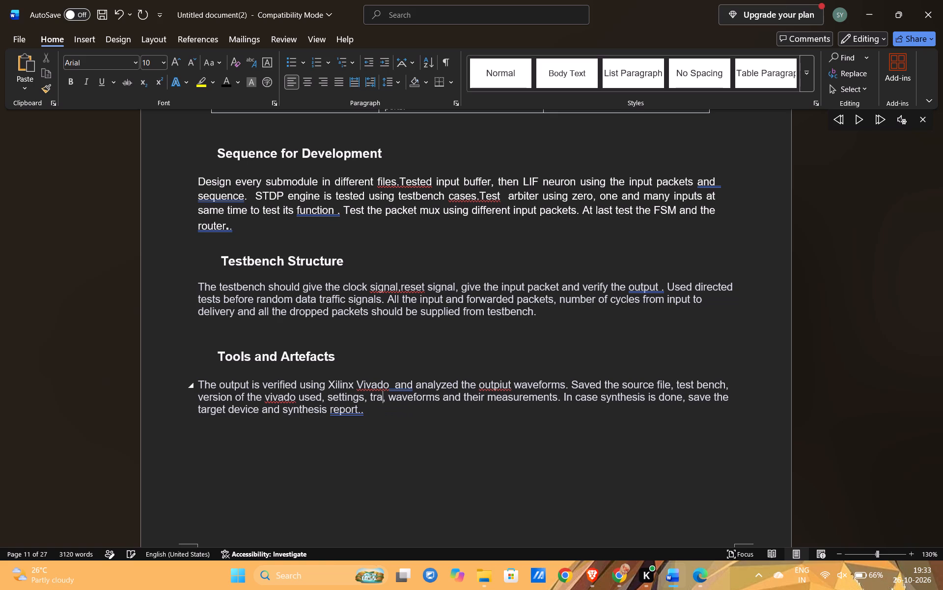
key(BackSpace)
key(BackSpace)
key(BackSpace)
key(BackSpace)
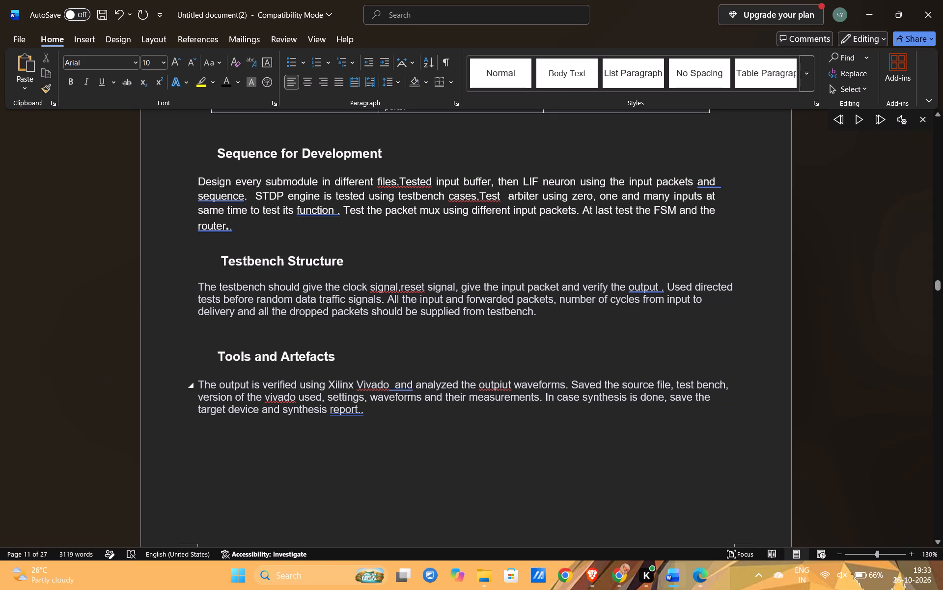
Delete "In case" before "synthesis is done" in the last Tools and Artefacts sentence.
click(581, 395)
key(BackSpace)
key(BackSpace)
key(BackSpace)
key(BackSpace)
key(BackSpace)
key(BackSpace)
key(BackSpace)
key(BackSpace)
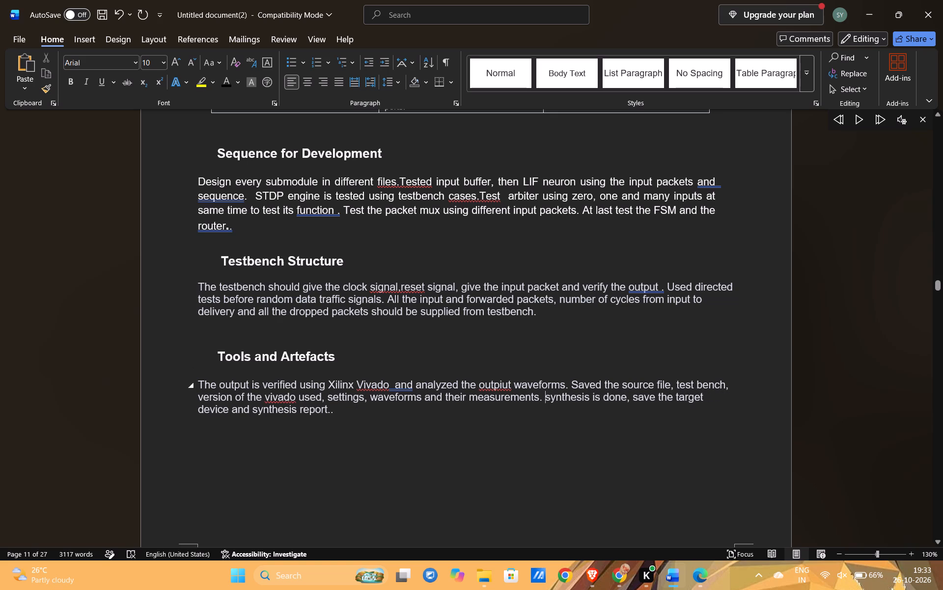
Change "save" to "saved" before "the target device" in the last Tools and Artefacts sentence.
click(654, 398)
key(d)
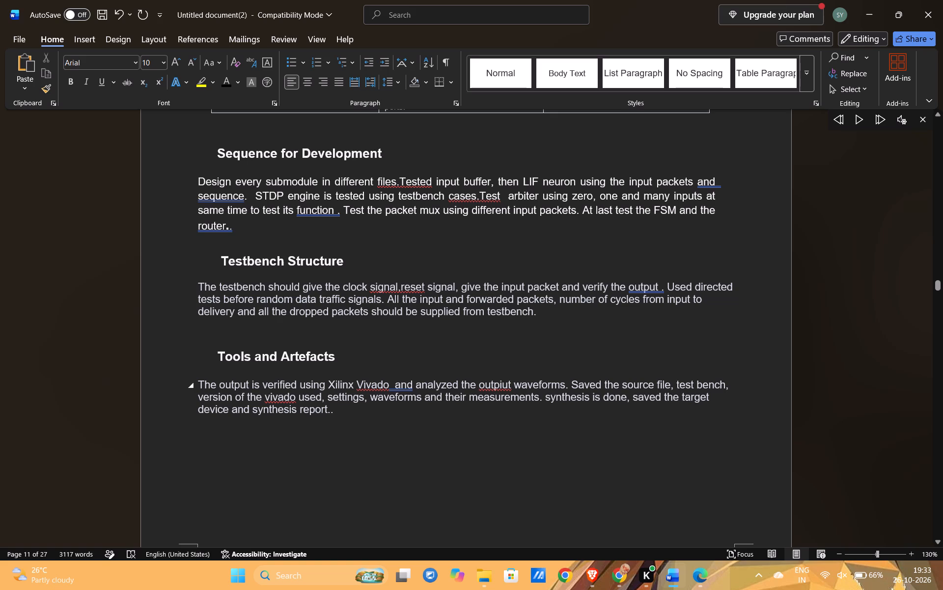
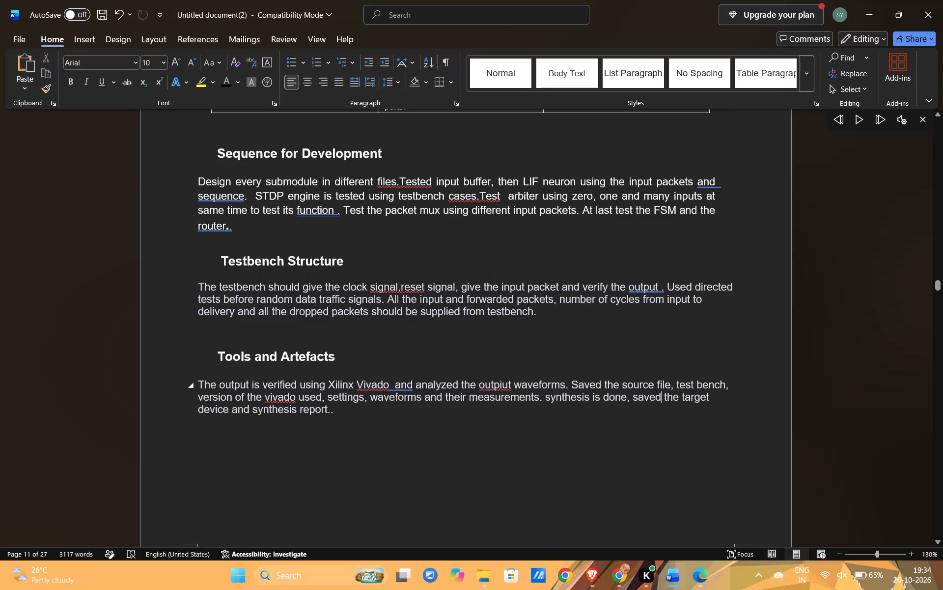
Remove the extra full stop after "synthesis report" at the end of the Tools and Artefacts paragraph.
click(333, 411)
key(BackSpace)
click(341, 453)
scroll(341, 453, down, 1)
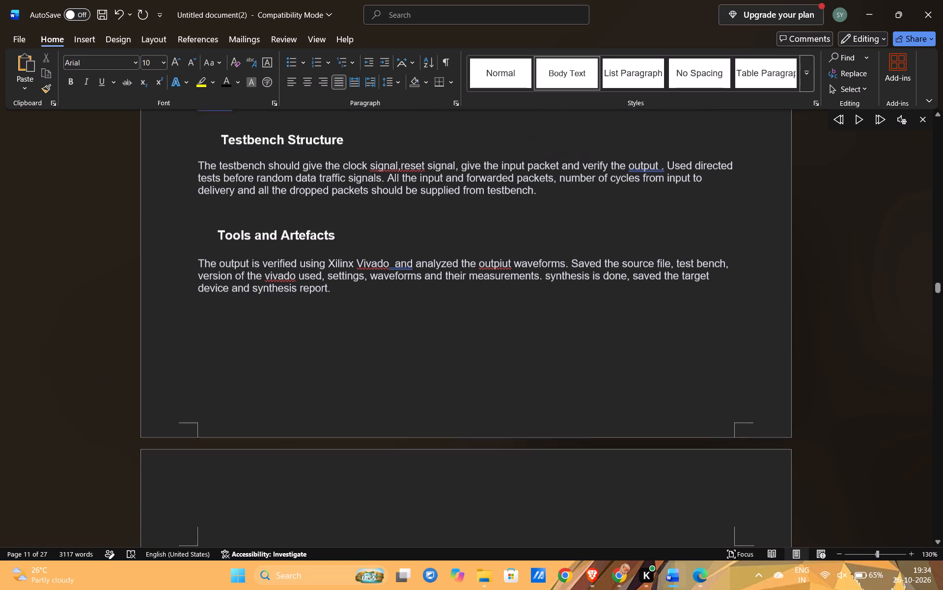
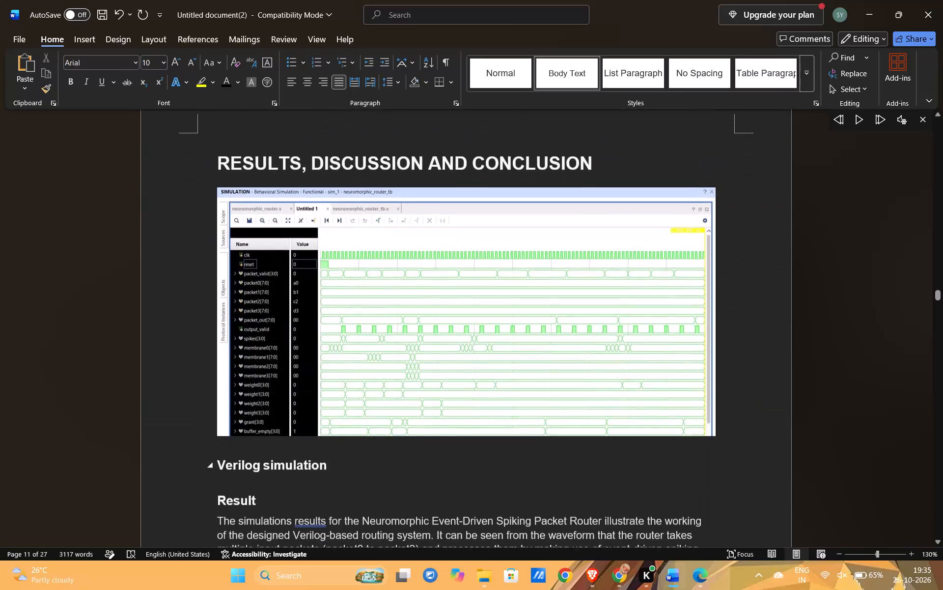
Look through the simulation waveform, Result, Discussion, Conclusion and Future Scope sections to find the text that needs rewording.
scroll(341, 453, down, 6)
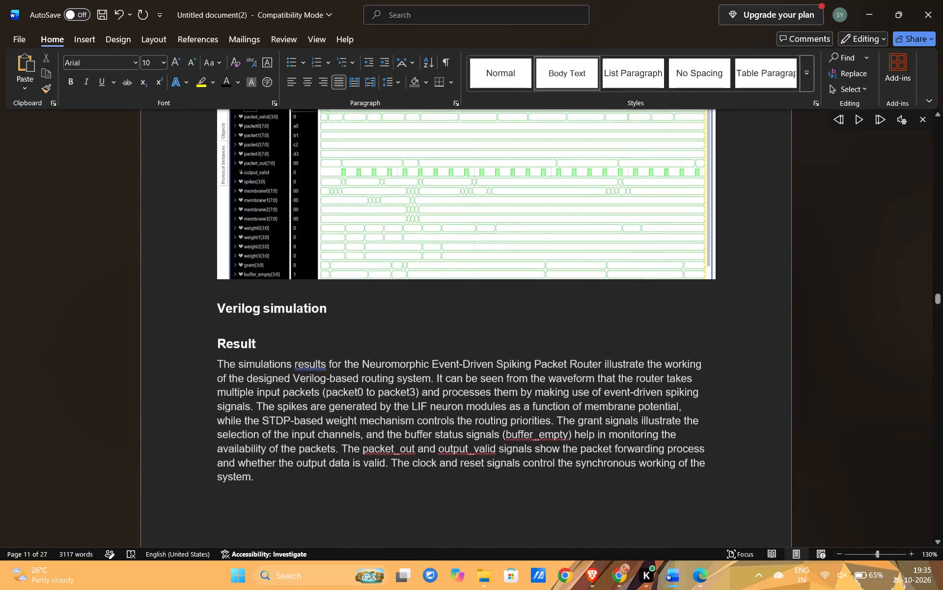
scroll(341, 453, down, 6)
scroll(341, 453, up, 6)
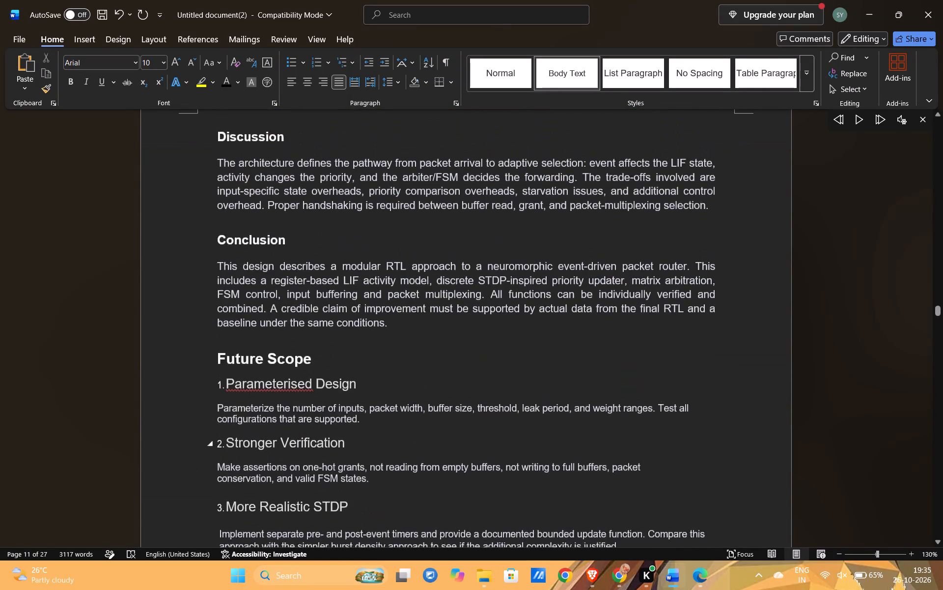
scroll(341, 453, up, 3)
scroll(341, 453, down, 3)
scroll(341, 453, up, 1)
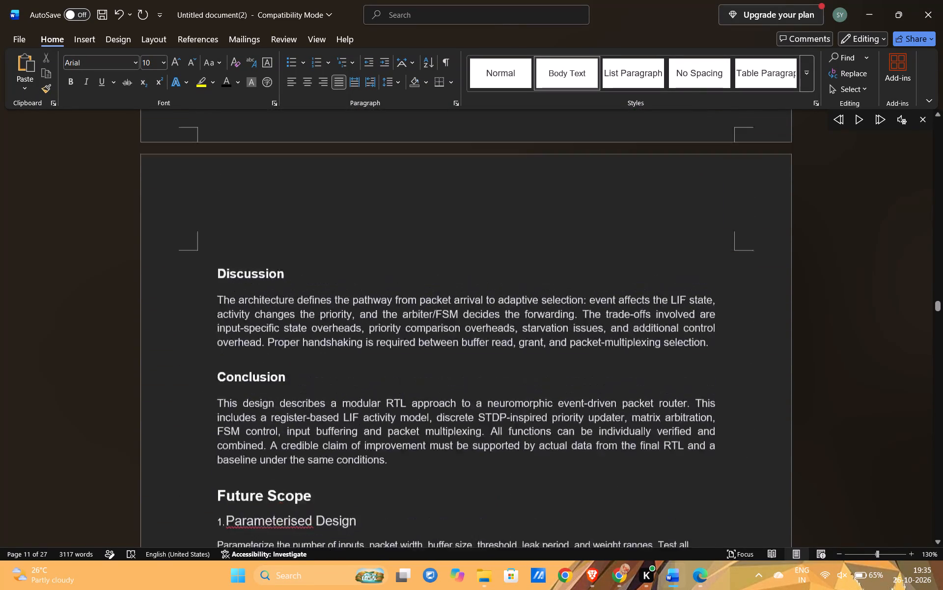
scroll(341, 453, up, 3)
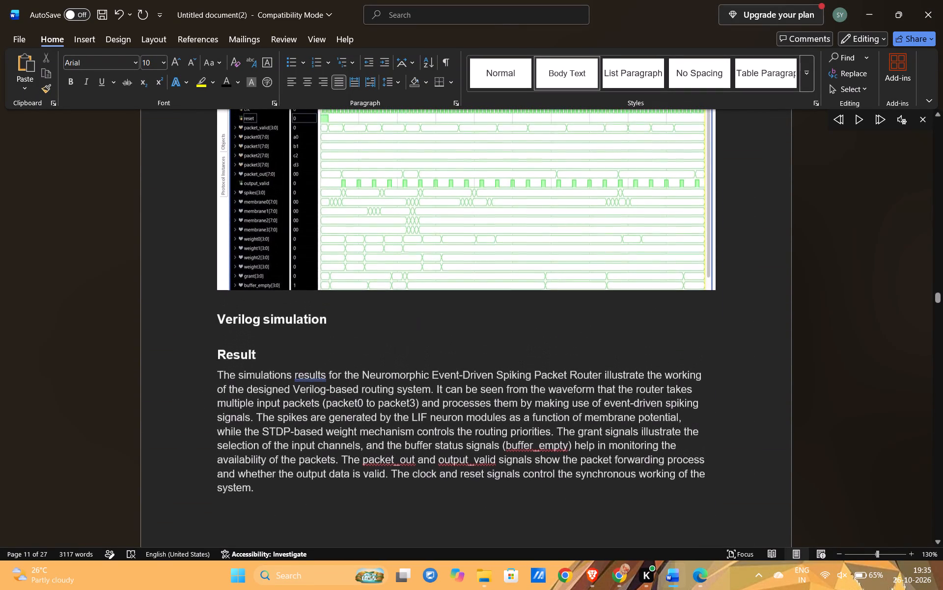
Correct "simulations results" to "simulation results" at the start of the Result paragraph.
scroll(341, 453, down, 1)
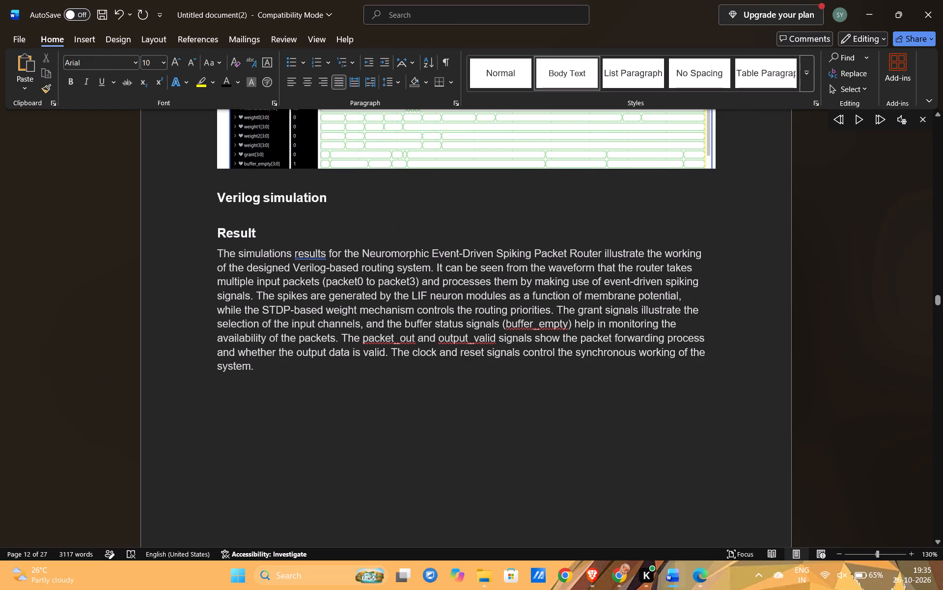
click(291, 254)
key(BackSpace)
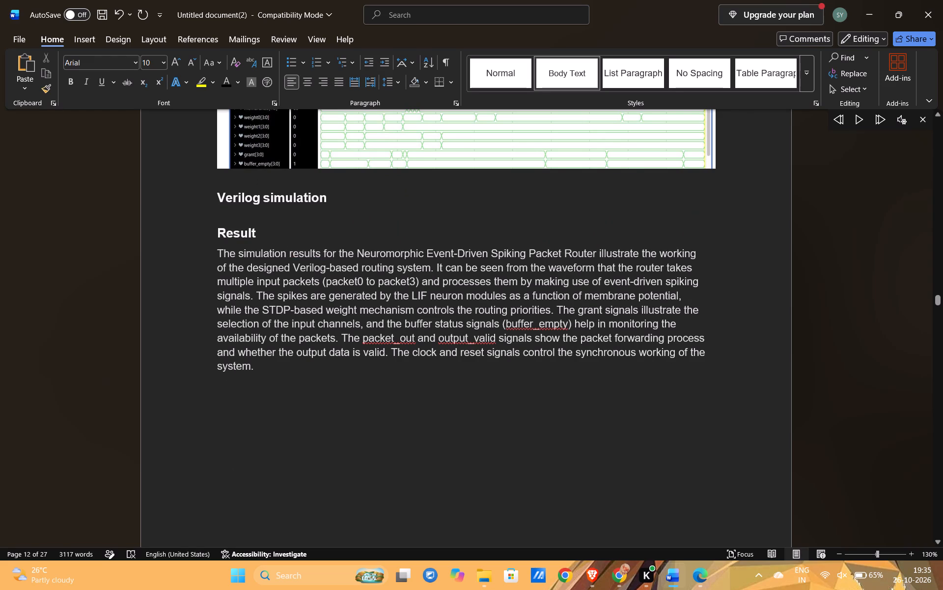
Replace "illustrate" with "explains" in the first sentence of the Result paragraph.
click(638, 255)
key(backslash)
key(BackSpace)
key(BackSpace)
key(BackSpace)
key(BackSpace)
key(BackSpace)
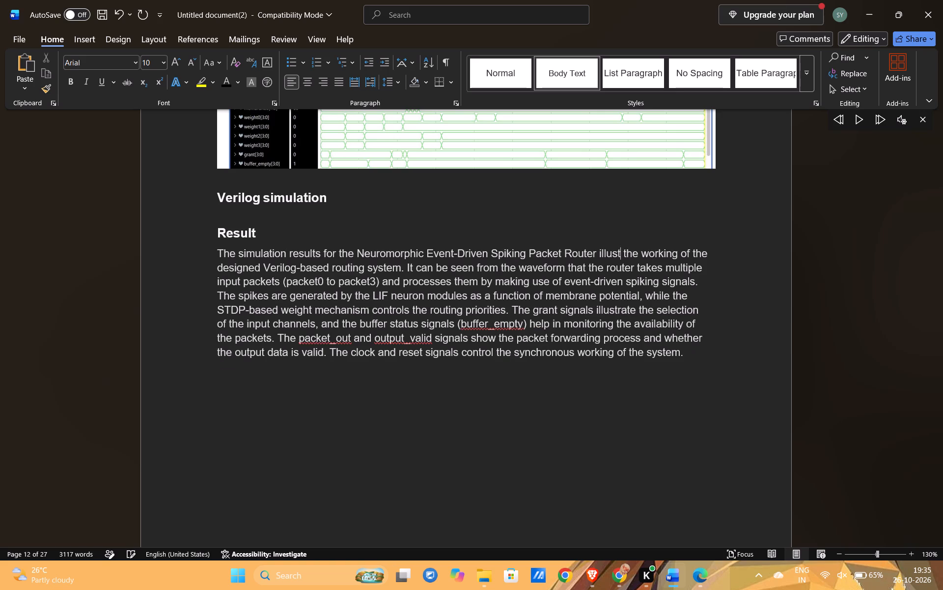
key(BackSpace)
key(BackSpace)
key(BackSpace)
key(BackSpace)
key(BackSpace)
key(BackSpace)
text(explains)
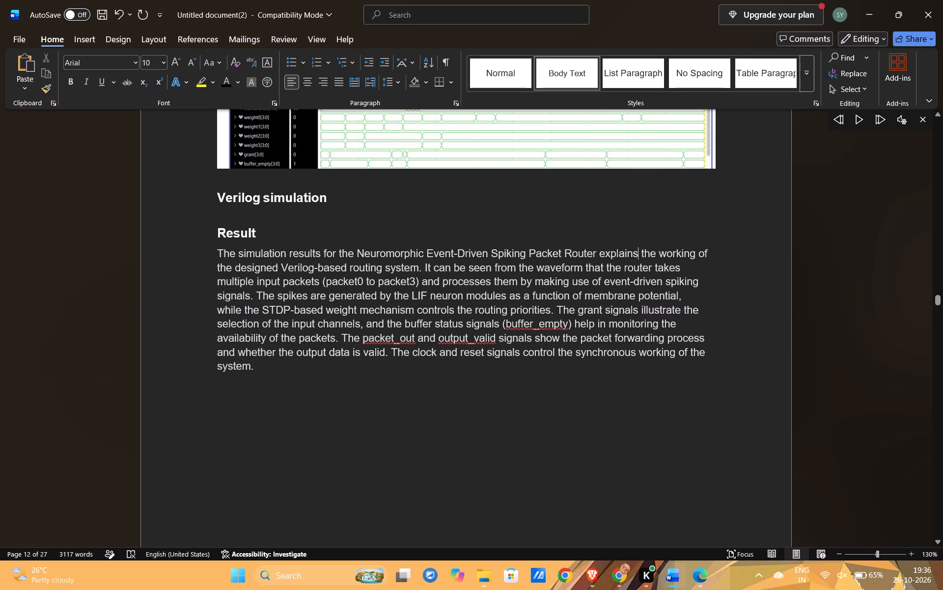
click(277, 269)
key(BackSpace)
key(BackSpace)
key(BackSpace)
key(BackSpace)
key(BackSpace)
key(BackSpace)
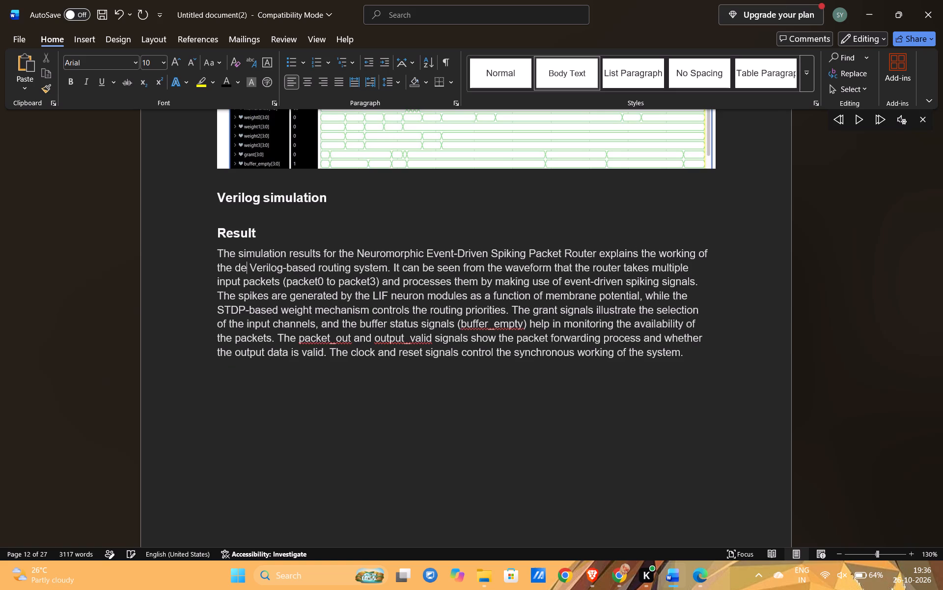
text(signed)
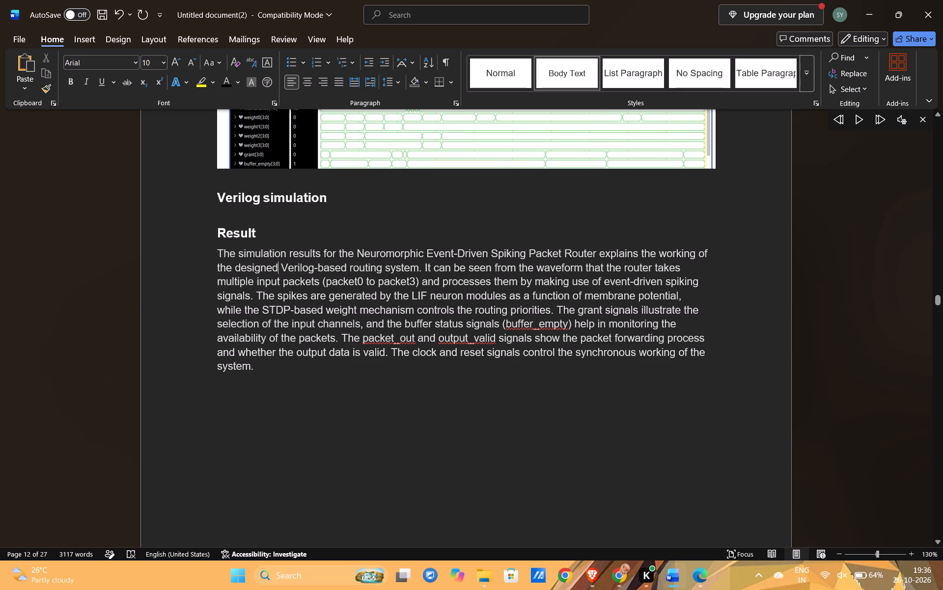
Delete the bracketed text "(packet0 to packet3)" after "multiple input packets" in the Result paragraph.
click(418, 281)
key(BackSpace)
key(BackSpace)
key(BackSpace)
key(BackSpace)
key(BackSpace)
key(BackSpace)
key(BackSpace)
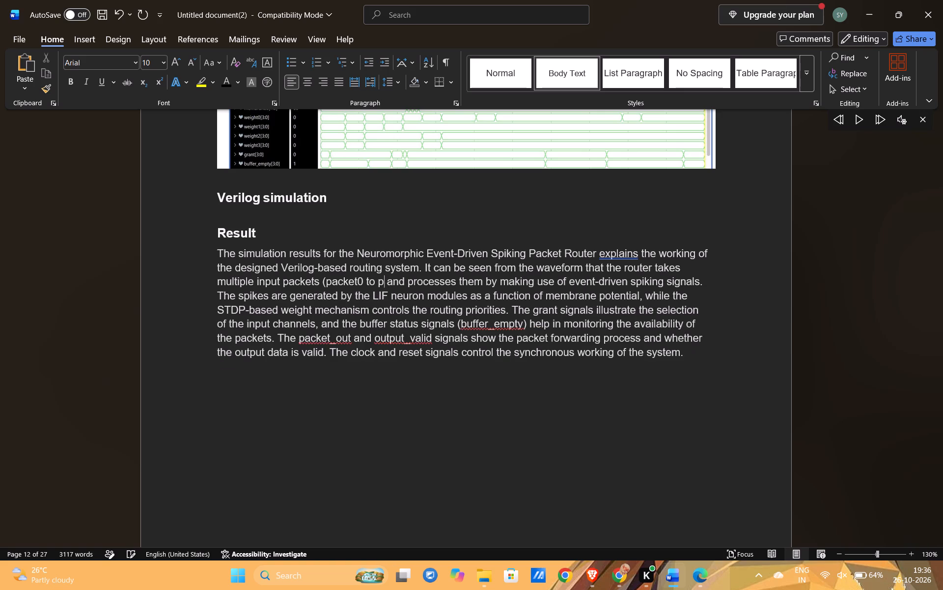
key(BackSpace)
key(BackSpace)
key(BackSpace)
key(BackSpace)
key(BackSpace)
key(BackSpace)
key(BackSpace)
key(BackSpace)
key(BackSpace)
key(BackSpace)
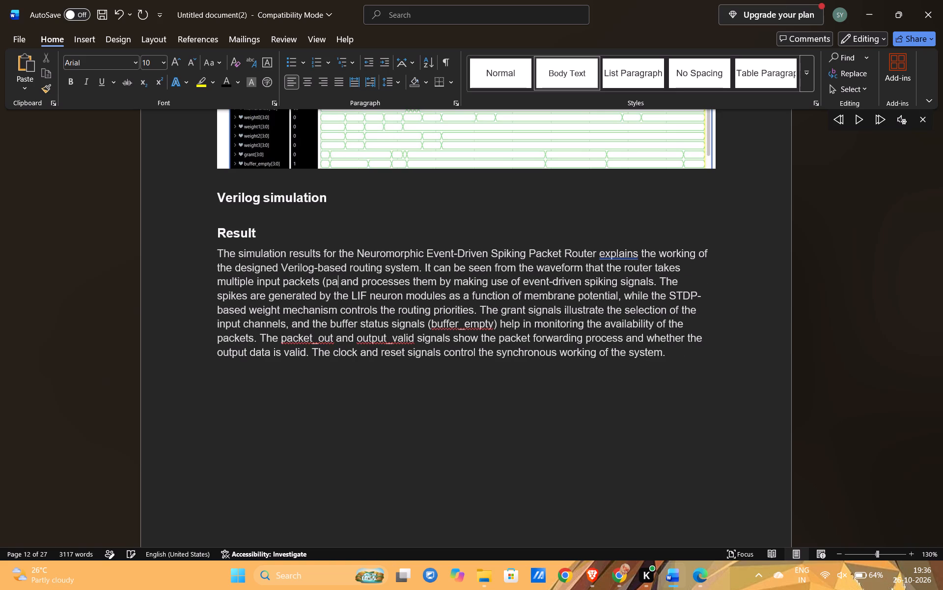
key(BackSpace)
key(BackSpace)
key(BackSpace)
key(BackSpace)
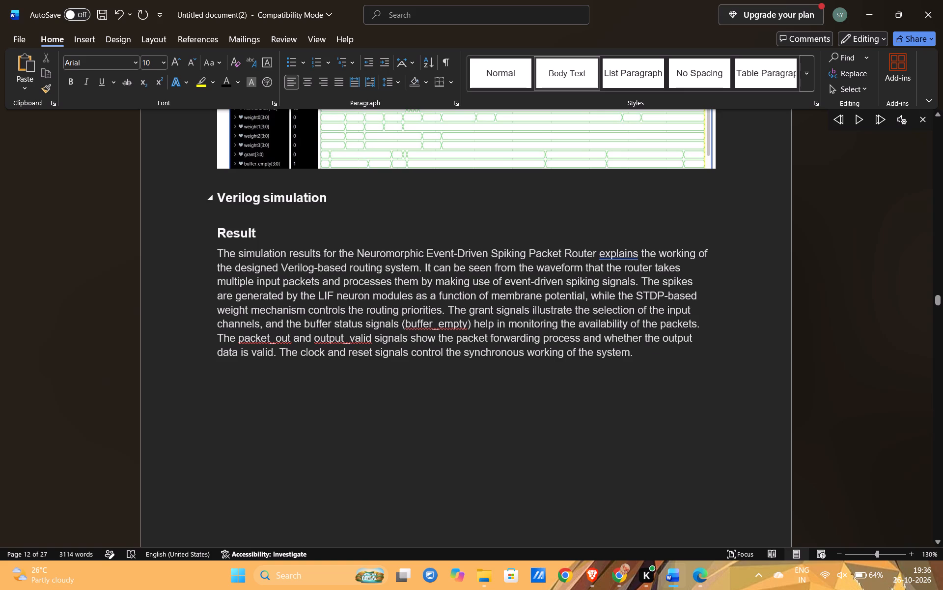
Replace "takes" with "receives" after "the router" in the second sentence of the Result paragraph.
click(681, 267)
key(BackSpace)
key(BackSpace)
key(BackSpace)
key(BackSpace)
key(BackSpace)
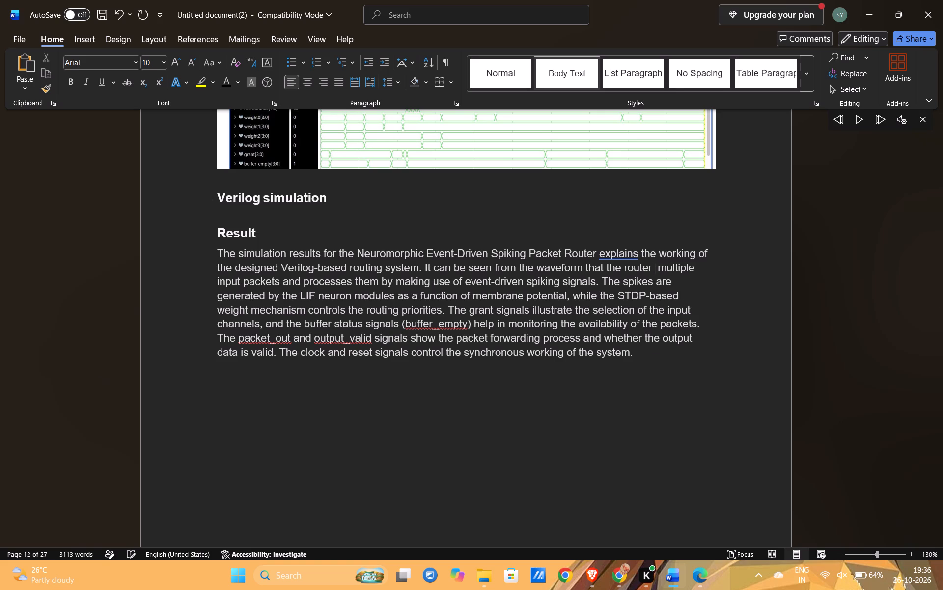
text(receives)
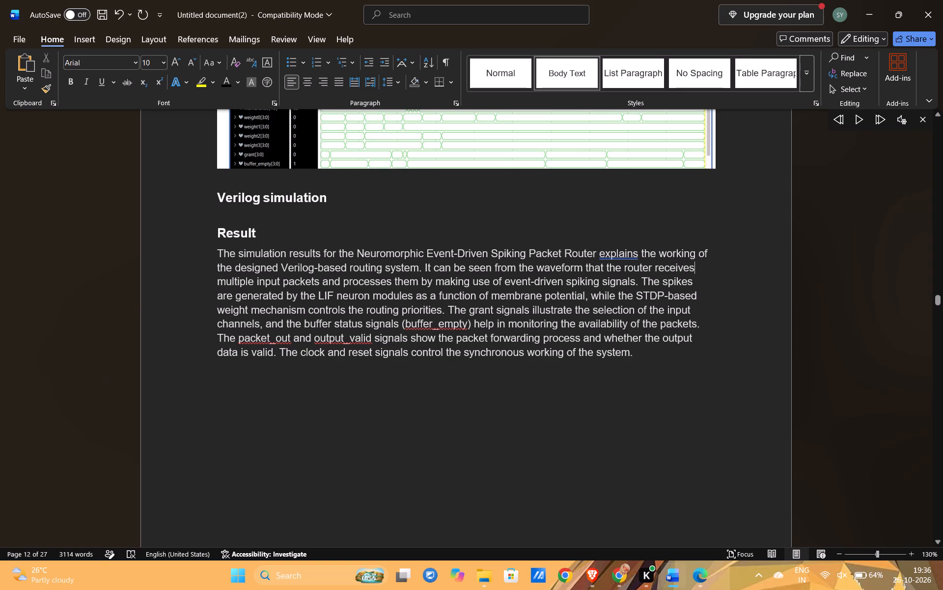
Replace "generated" with "produced" in the Result paragraph's sentence about spikes from the LIF neuron modules.
click(392, 284)
click(284, 295)
key(BackSpace)
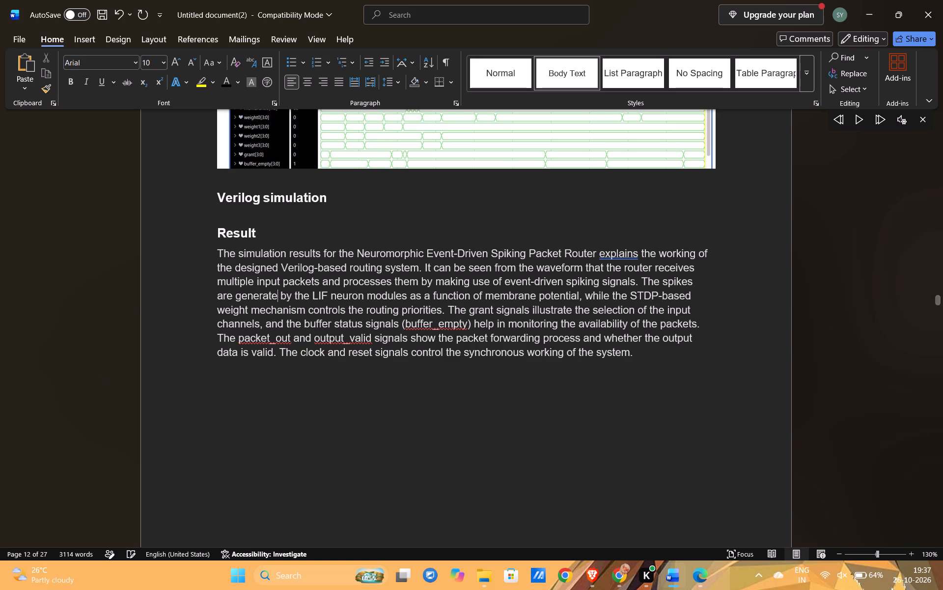
key(BackSpace)
key(BackSpace)
key(BackSpace)
key(BackSpace)
key(BackSpace)
key(BackSpace)
key(BackSpace)
key(BackSpace)
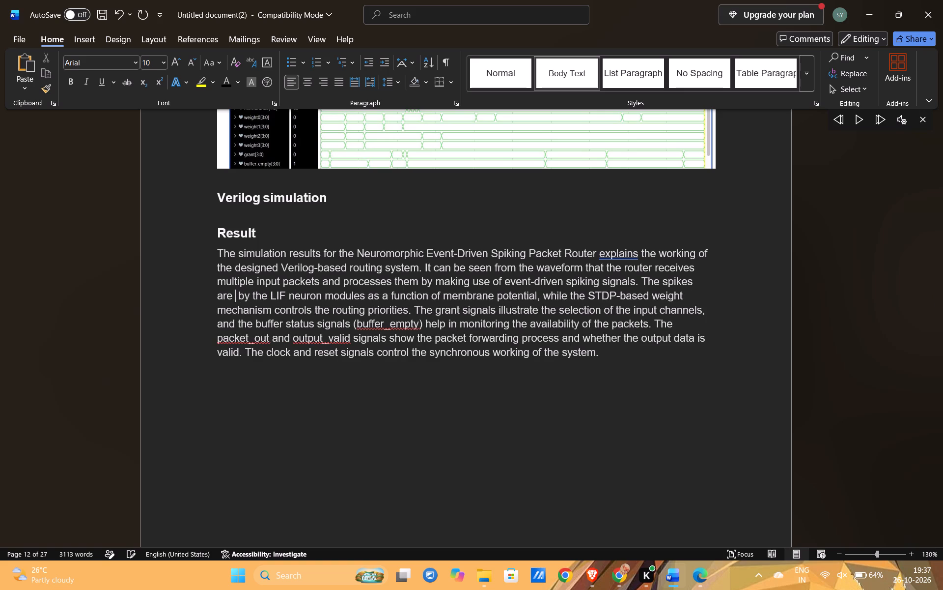
text(produced)
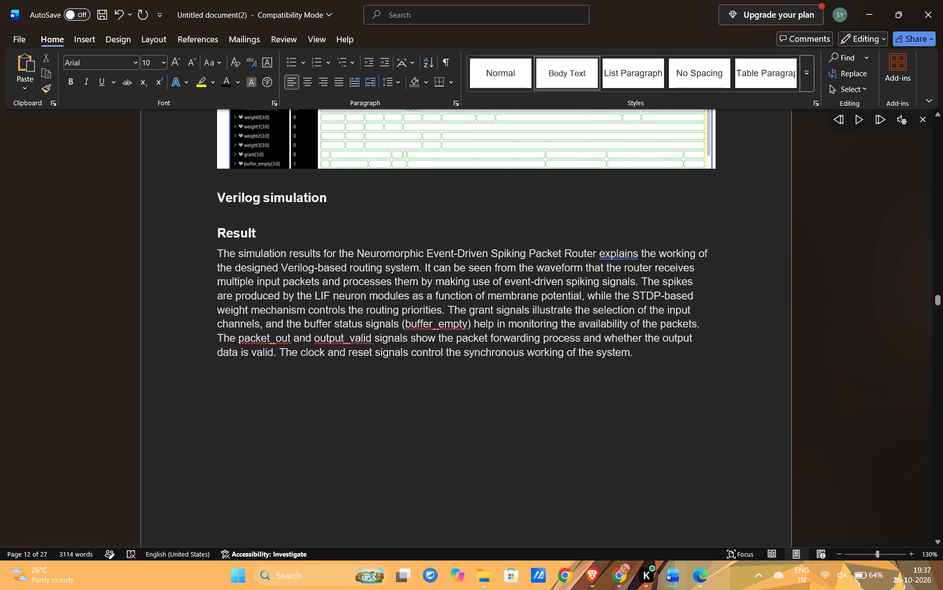
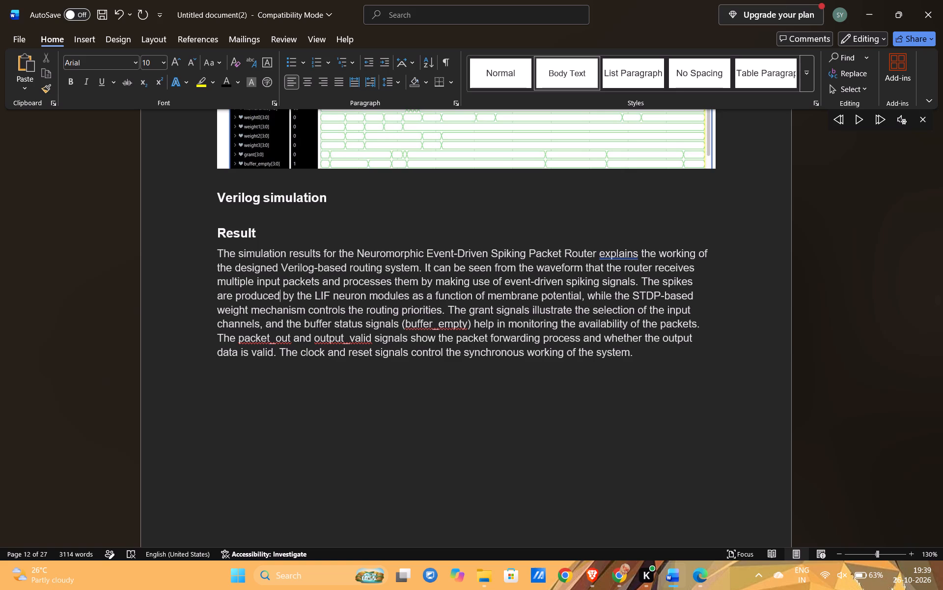
Delete "a function of" before "membrane potential" in the Result paragraph's sentence about spikes, keeping the word "as".
click(472, 296)
key(BackSpace)
key(BackSpace)
key(BackSpace)
key(BackSpace)
key(BackSpace)
key(BackSpace)
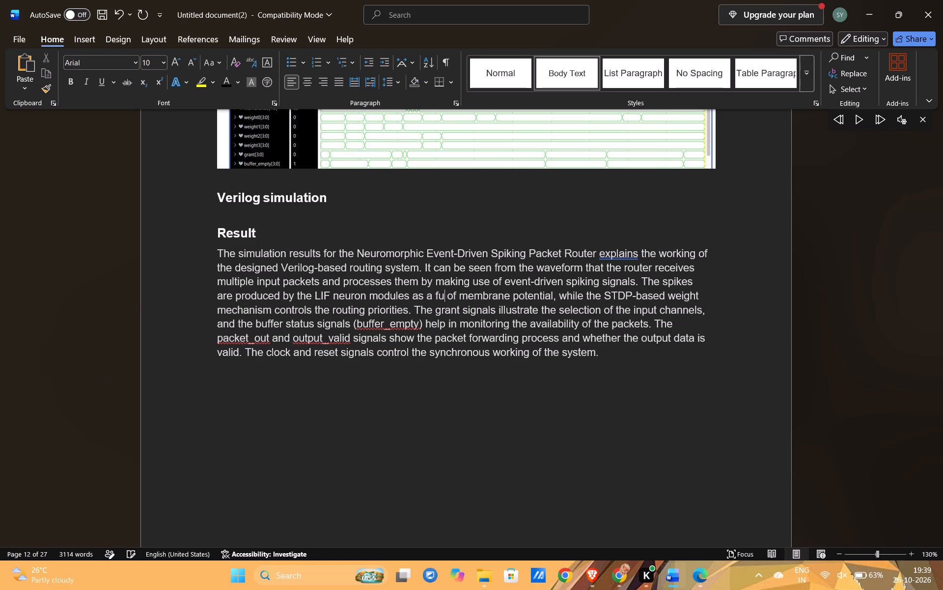
key(BackSpace)
key(BackSpace)
key(BackSpace)
key(BackSpace)
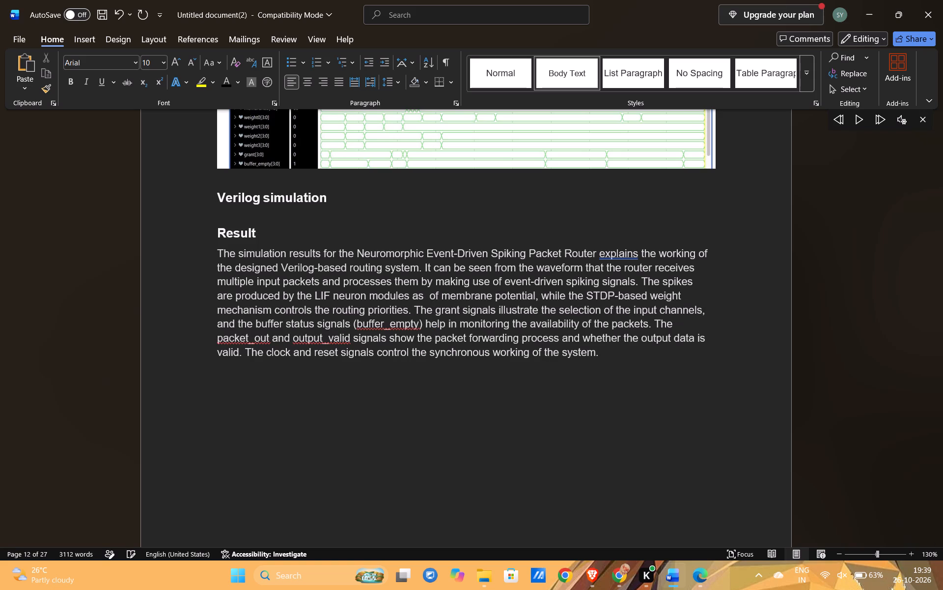
click(439, 293)
key(BackSpace)
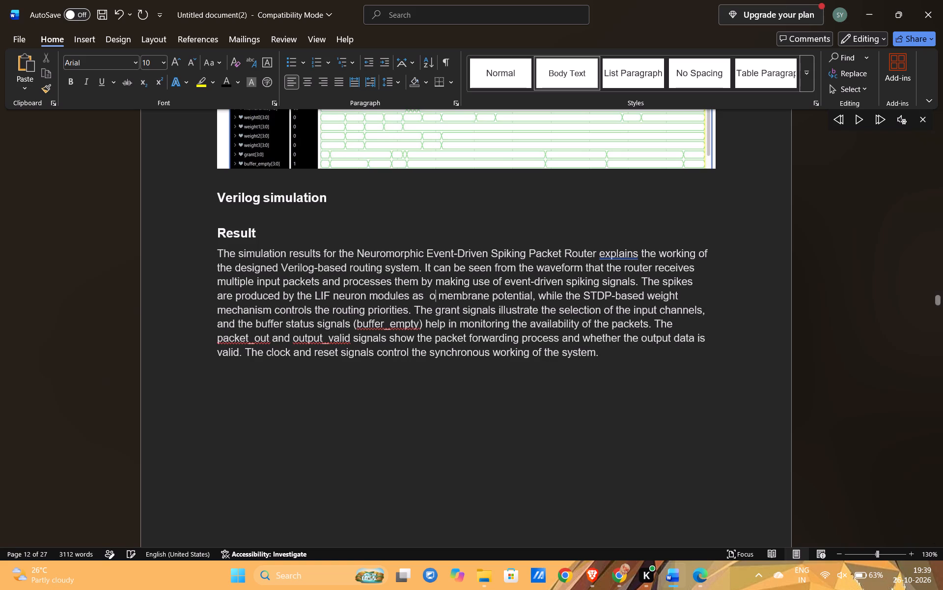
key(BackSpace)
key(BackSpace)
key(BackSpace)
key(BackSpace)
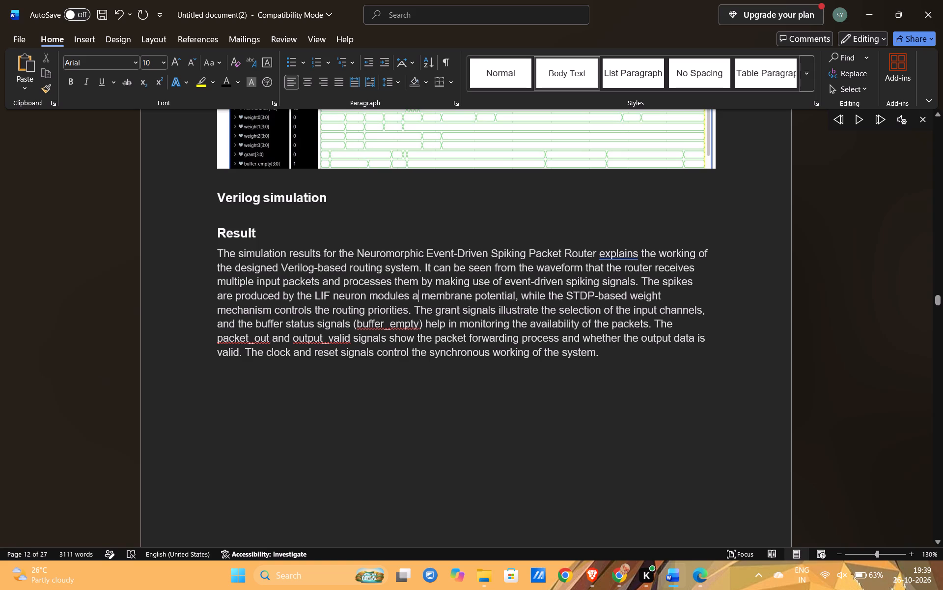
key(s)
Insert "reaches threshold level" after "membrane potential" in the Result paragraph.
key(Right)
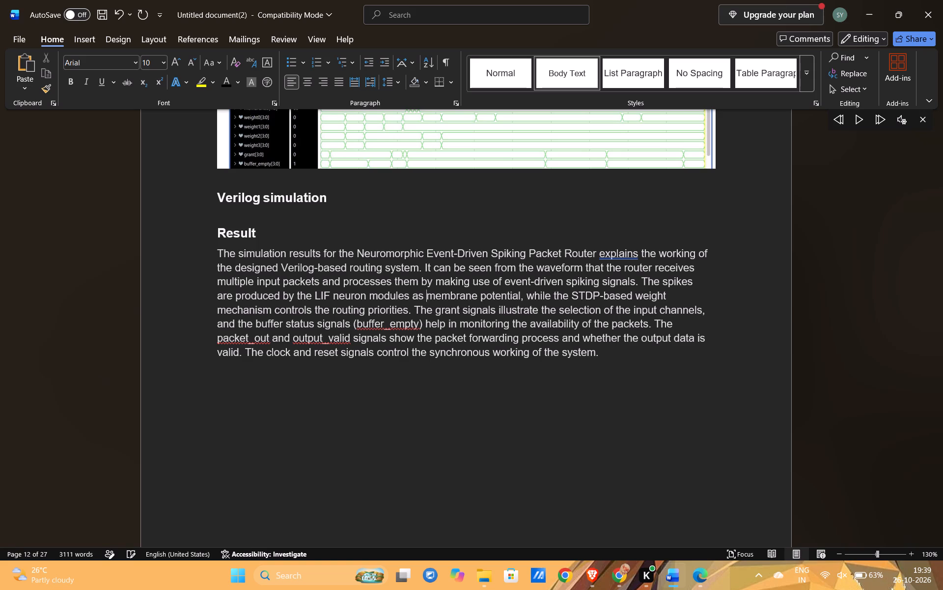
key(Right)
key(Right)
key(Right)
key(Right)
key(Right)
key(Right)
key(Right)
key(Right)
key(Right)
key(Right)
key(Right)
key(Right)
key(Right)
key(Right)
key(Right)
key(Right)
key(Right)
key(Right)
key(space)
text(res)
key(BackSpace)
text(aches)
key(space)
text(th)
text(reshold level)
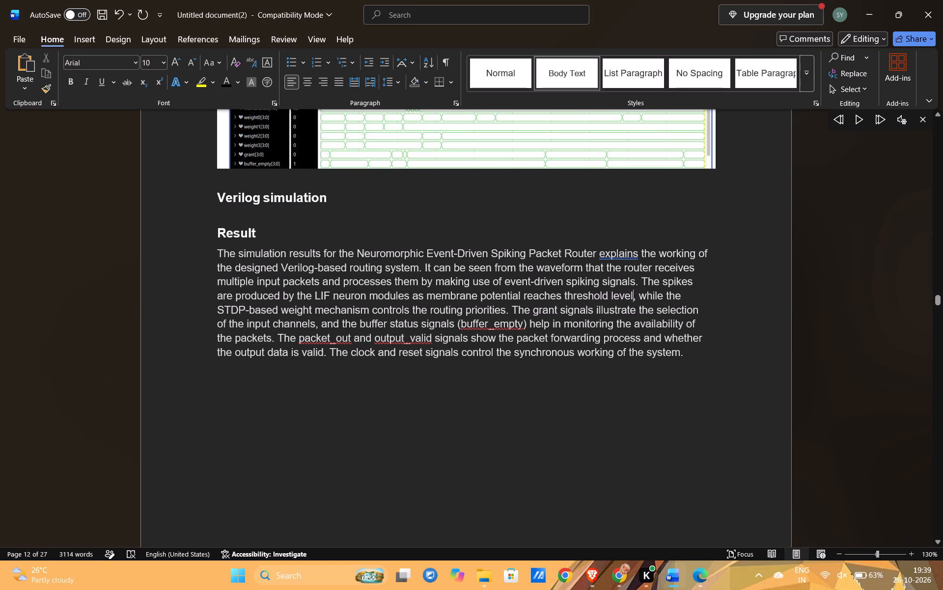
Insert "of input packets" between "membrane potential" and "reaches threshold level" in the Result paragraph.
click(523, 295)
text(of input packets)
key(space)
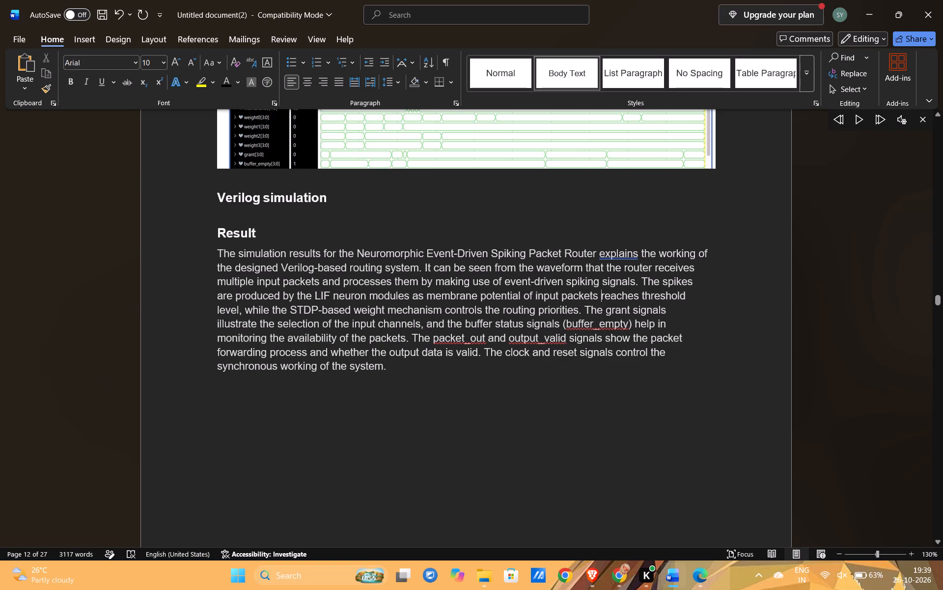
Replace "while" with "and" before "the STDP-based weight mechanism" in the Result paragraph.
click(270, 313)
key(BackSpace)
key(BackSpace)
key(BackSpace)
key(BackSpace)
key(BackSpace)
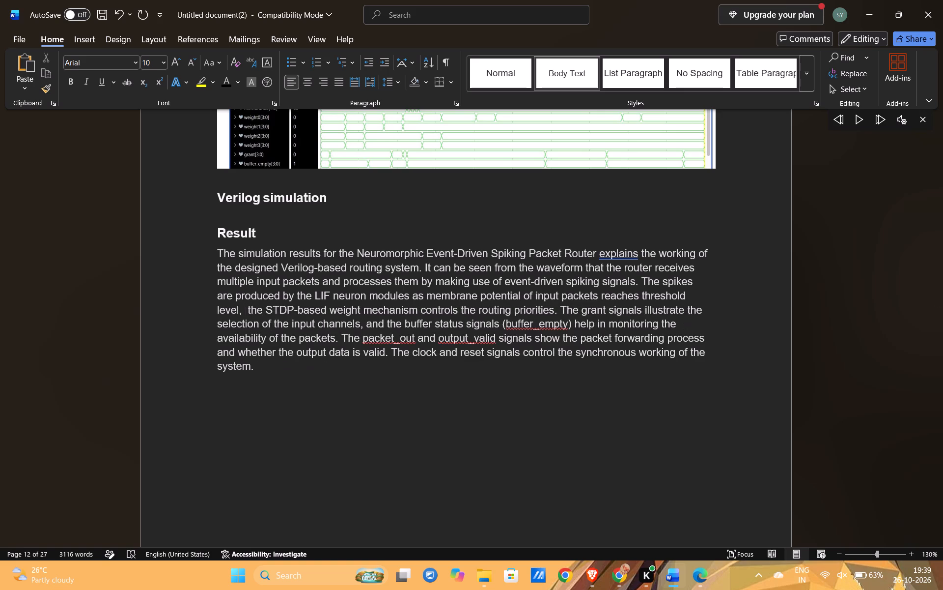
text(and)
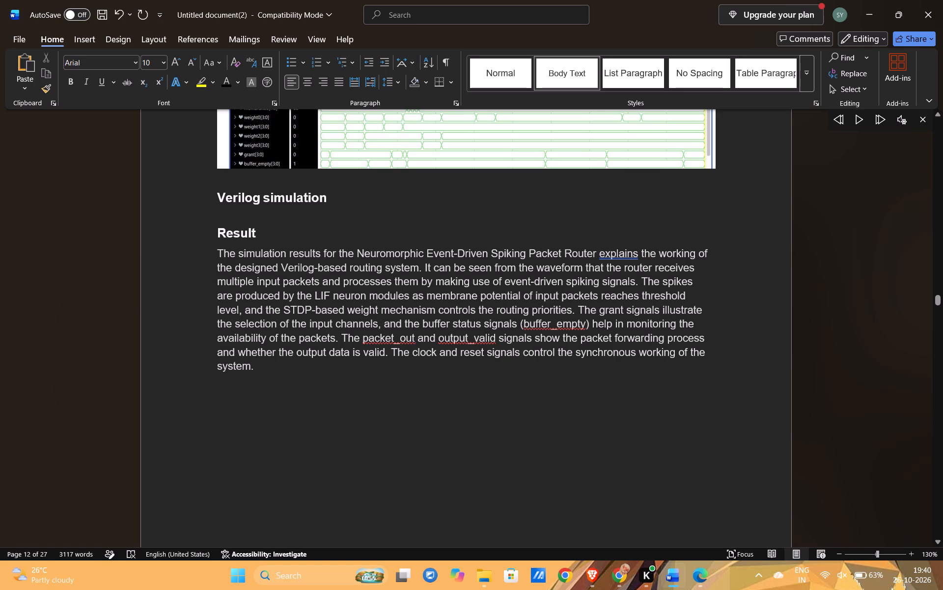
Replace the hyphen in "STDP-based" with a single space in the Result paragraph.
click(315, 309)
key(BackSpace)
key(space)
key(space)
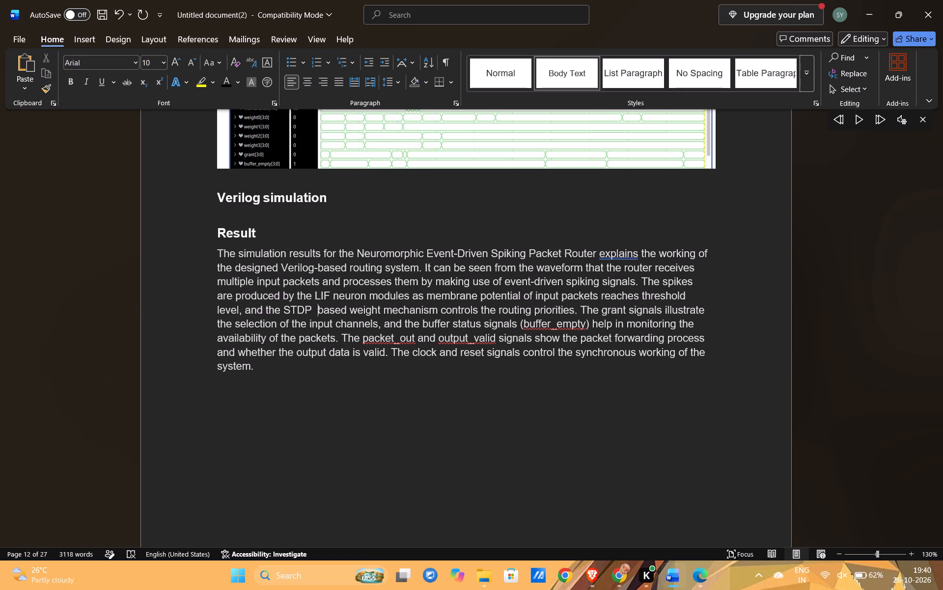
key(BackSpace)
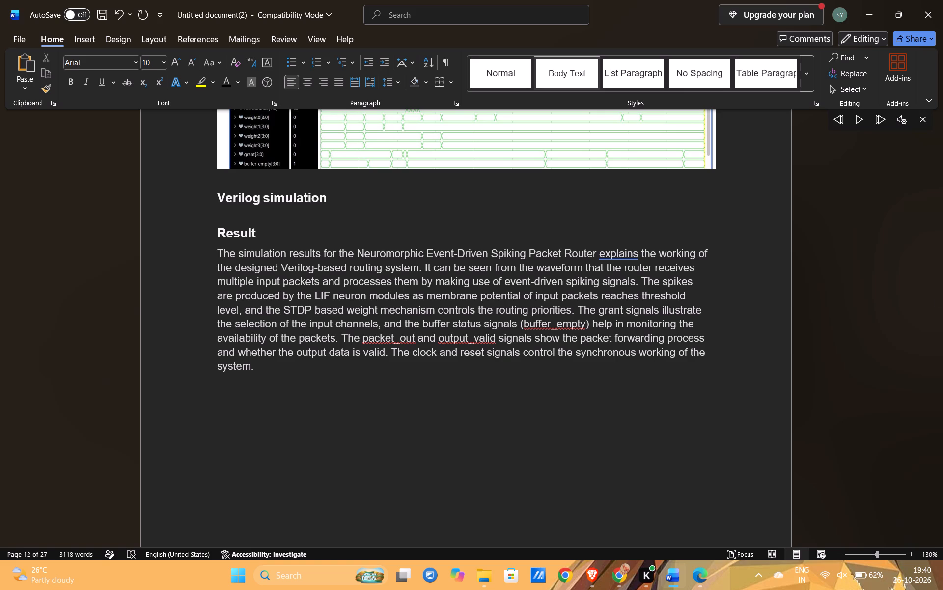
Replace "controls" with "handles" after "weight mechanism" in the Result paragraph.
click(474, 309)
key(BackSpace)
key(BackSpace)
key(BackSpace)
key(BackSpace)
key(BackSpace)
key(BackSpace)
key(BackSpace)
key(BackSpace)
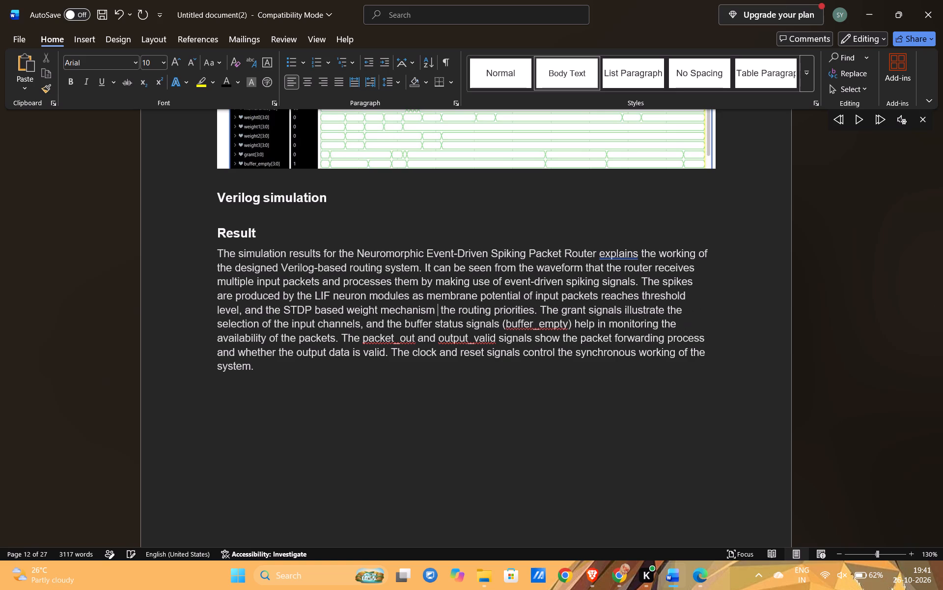
text(handles)
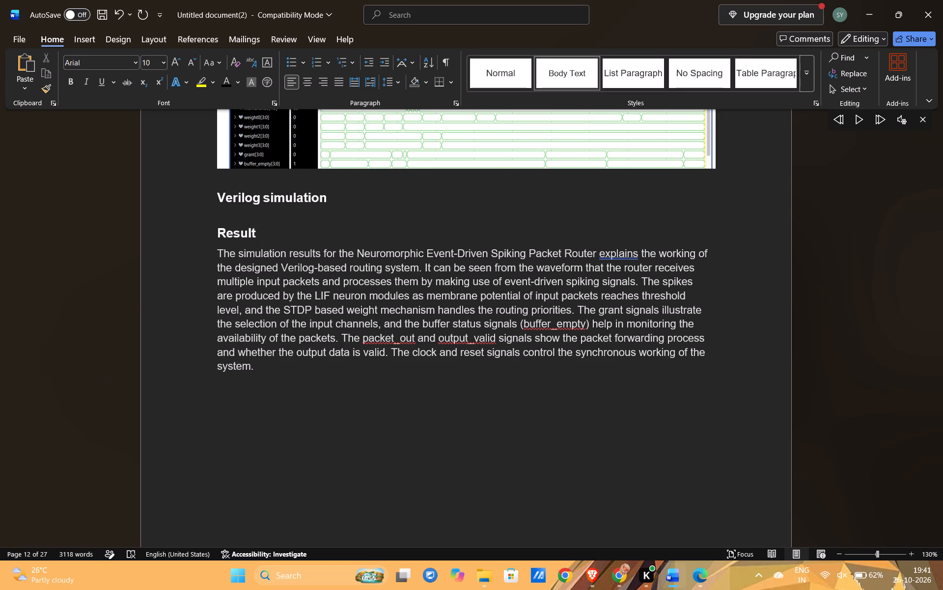
Change "routing priorities" to "routing priority" in the Result paragraph.
click(572, 309)
key(BackSpace)
key(BackSpace)
key(BackSpace)
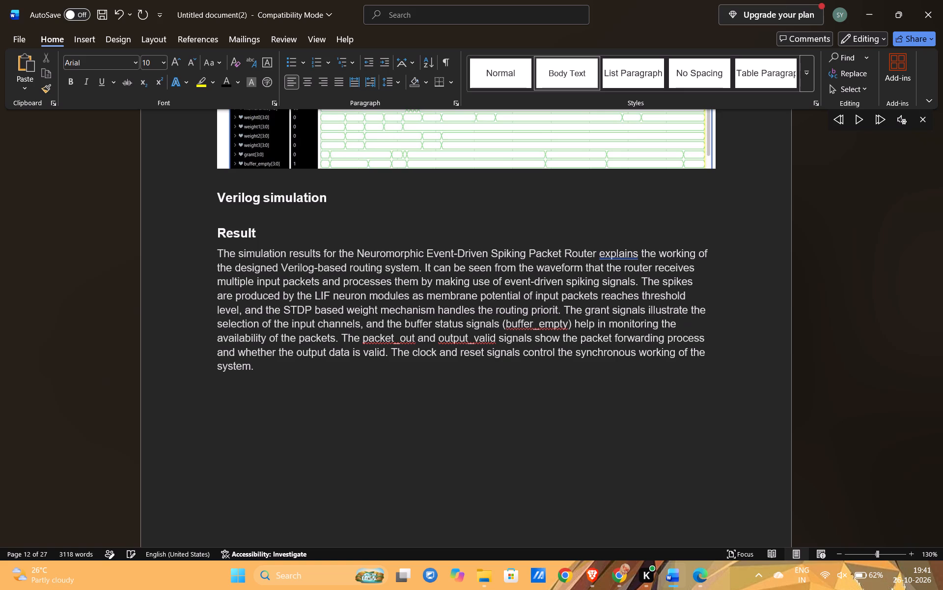
key(y)
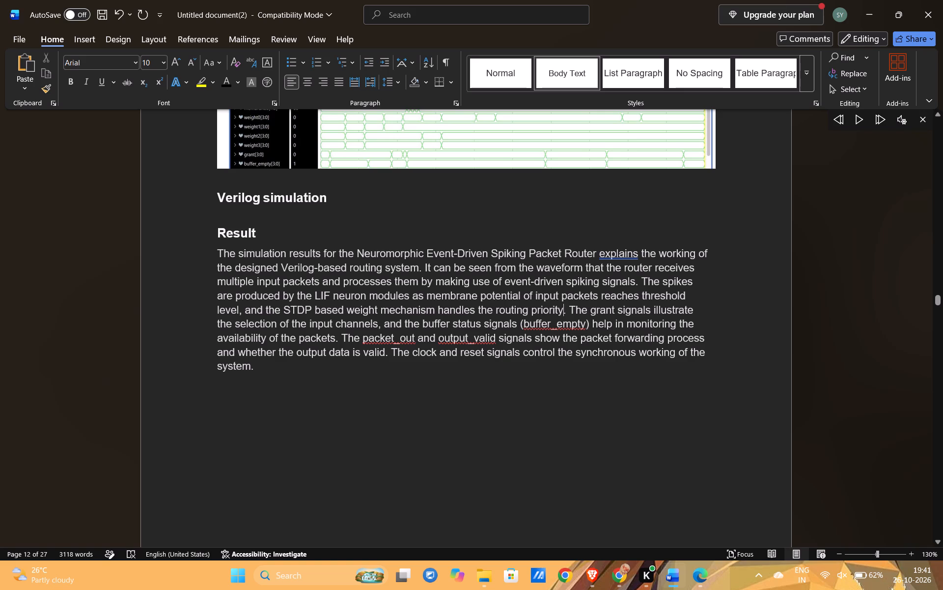
Delete the word "grant" before "signals illustrate" in the Result paragraph.
click(615, 310)
key(BackSpace)
key(BackSpace)
key(BackSpace)
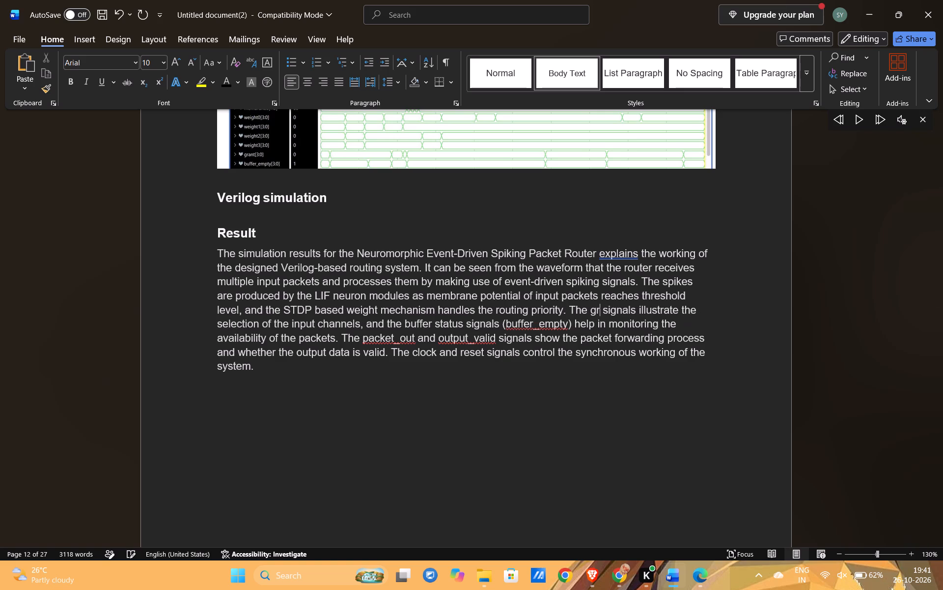
key(BackSpace)
key(BackSpace)
key(BackSpace)
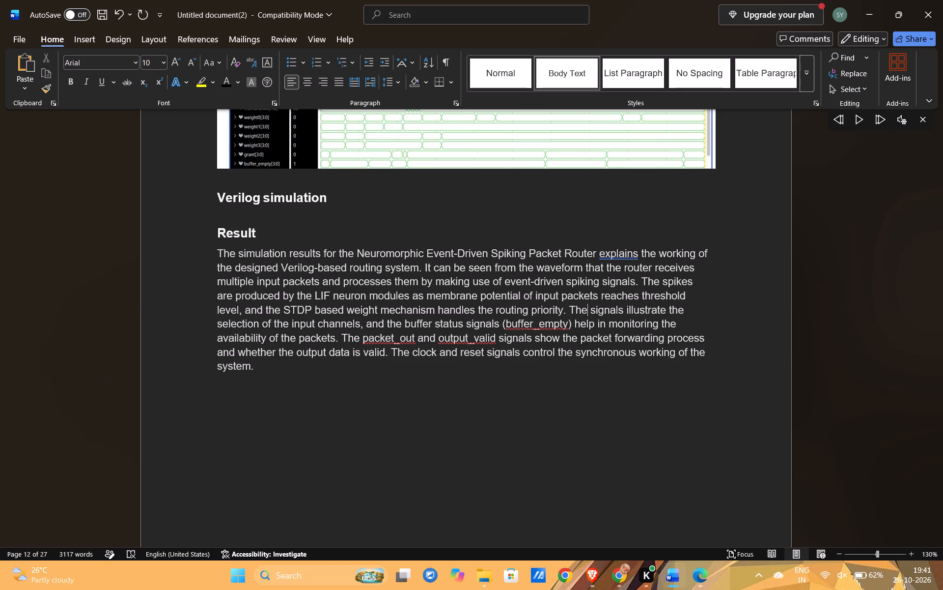
Replace "illustrate" with "shows" in the Result paragraph's sentence about selecting the input channels.
click(666, 310)
key(BackSpace)
key(BackSpace)
key(BackSpace)
key(BackSpace)
key(BackSpace)
key(BackSpace)
key(BackSpace)
key(BackSpace)
key(BackSpace)
key(BackSpace)
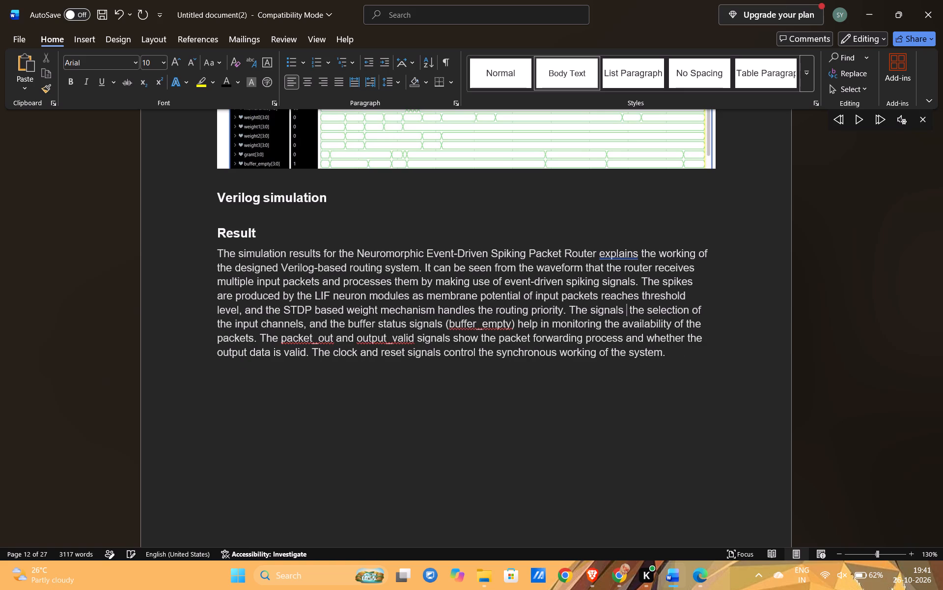
text(shows)
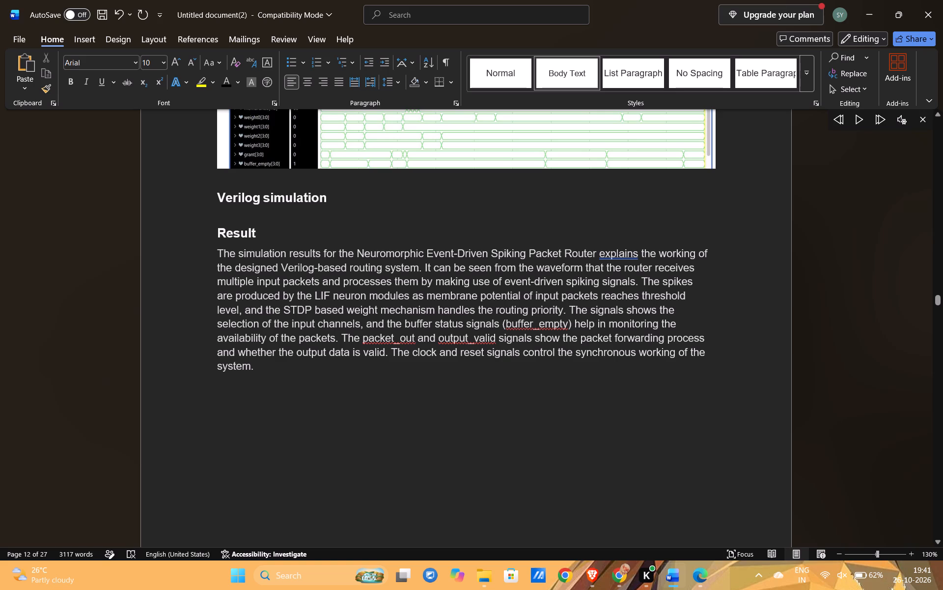
Delete the bracketed text "(buffer_empty)" after "buffer status signals" in the Result paragraph.
click(572, 324)
key(BackSpace)
key(BackSpace)
key(BackSpace)
key(BackSpace)
key(BackSpace)
key(BackSpace)
key(BackSpace)
key(BackSpace)
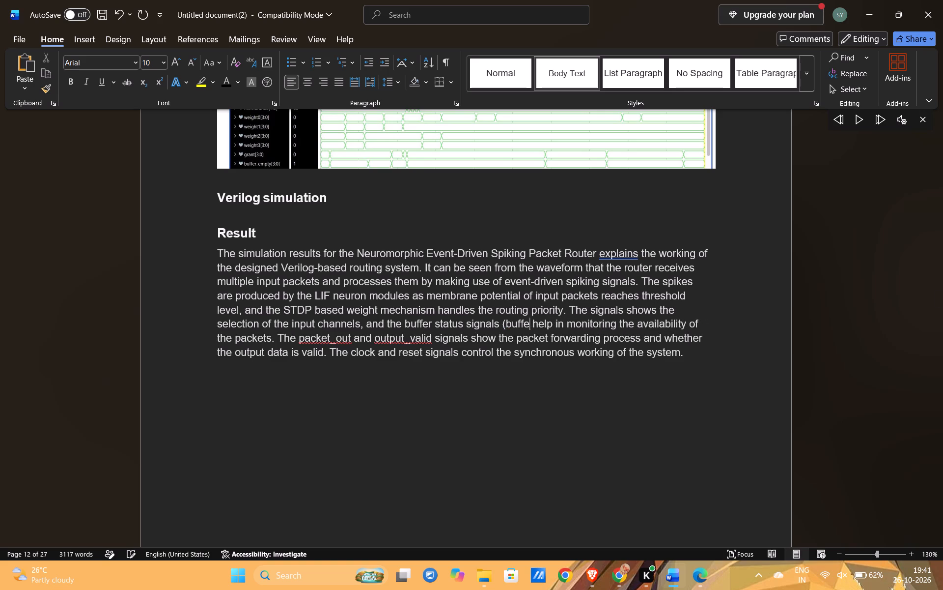
key(BackSpace)
key(BackSpace)
key(BackSpace)
key(BackSpace)
key(BackSpace)
key(BackSpace)
key(BackSpace)
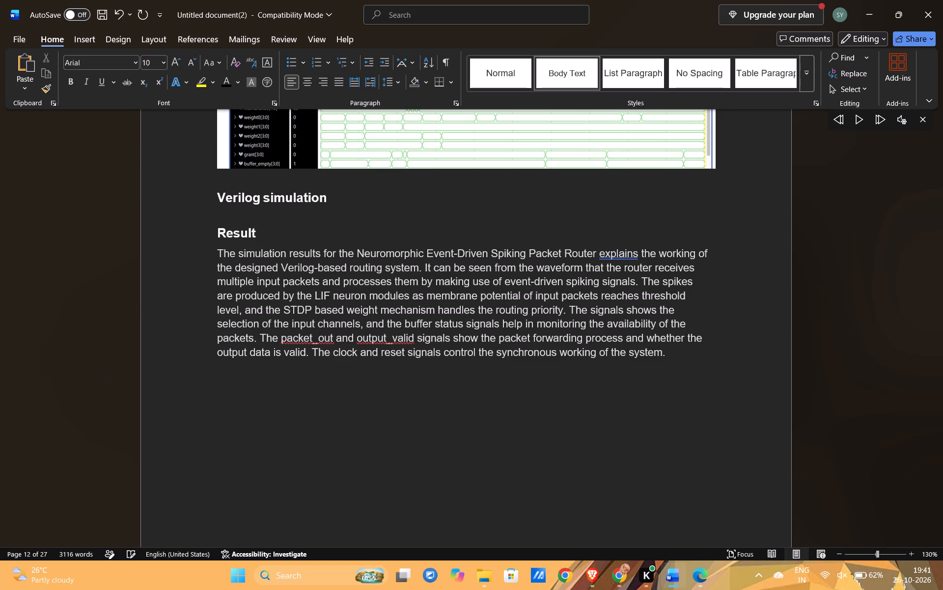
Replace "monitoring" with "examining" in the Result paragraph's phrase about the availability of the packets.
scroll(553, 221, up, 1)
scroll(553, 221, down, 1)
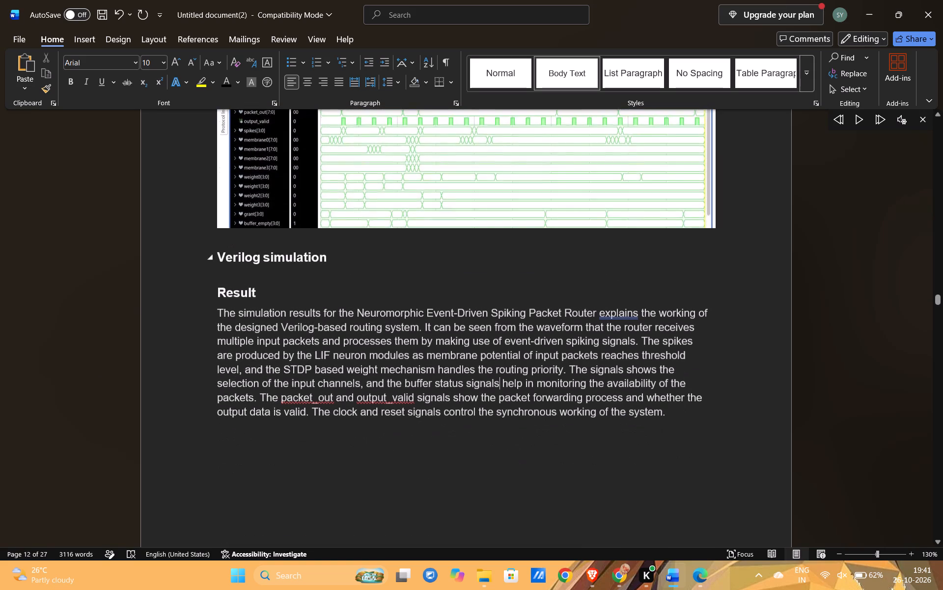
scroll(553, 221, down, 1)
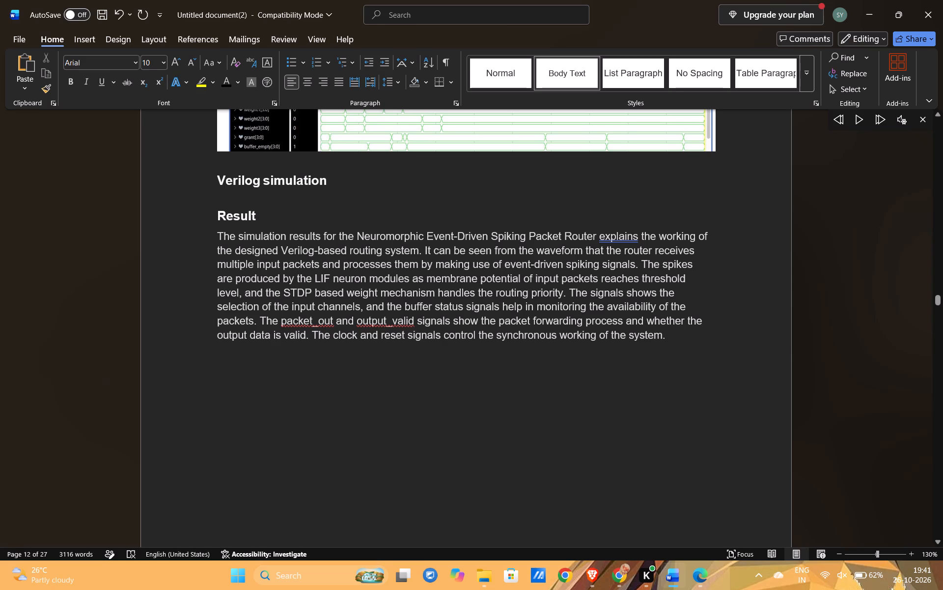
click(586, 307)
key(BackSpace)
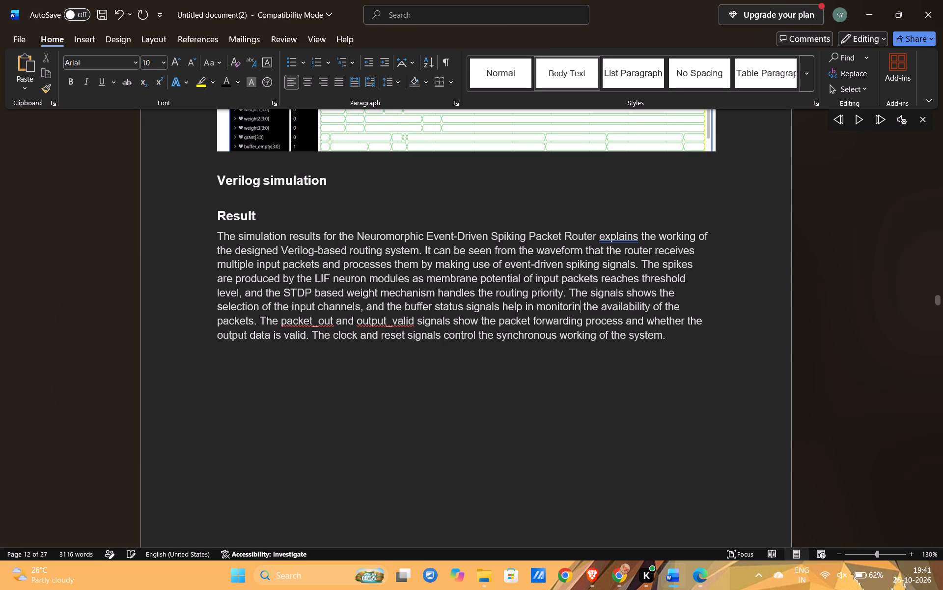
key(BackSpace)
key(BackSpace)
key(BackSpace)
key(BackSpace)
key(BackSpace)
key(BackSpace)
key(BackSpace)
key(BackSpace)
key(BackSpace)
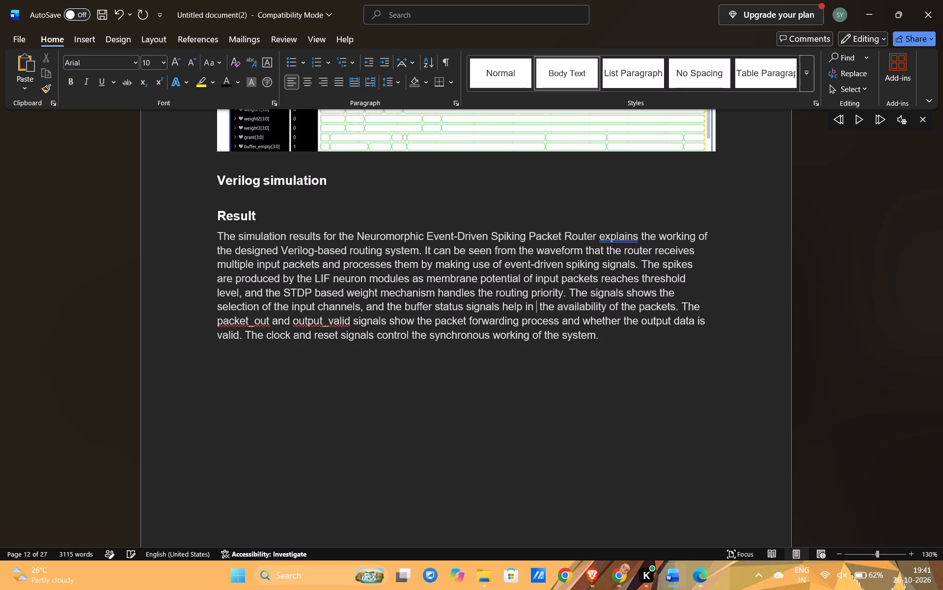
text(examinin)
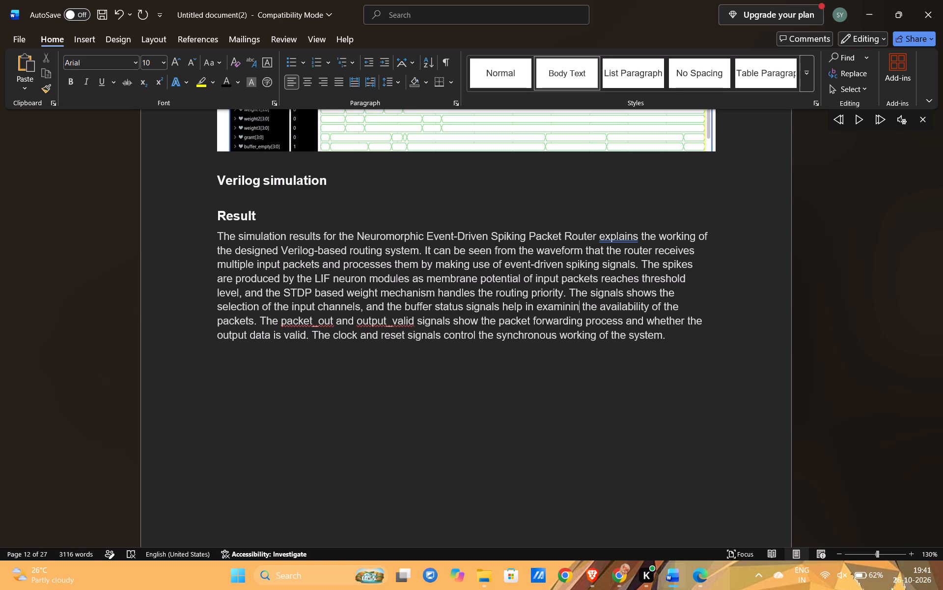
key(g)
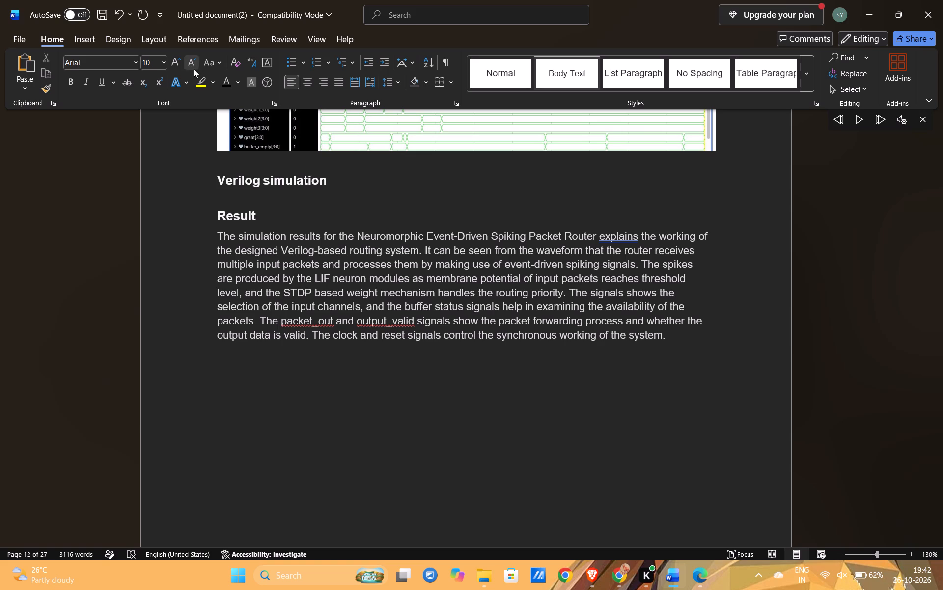
Undo the recent Result paragraph edits back to the wording "the router takes multiple input packets (packet0 to packet3)".
click(120, 15)
click(120, 15)
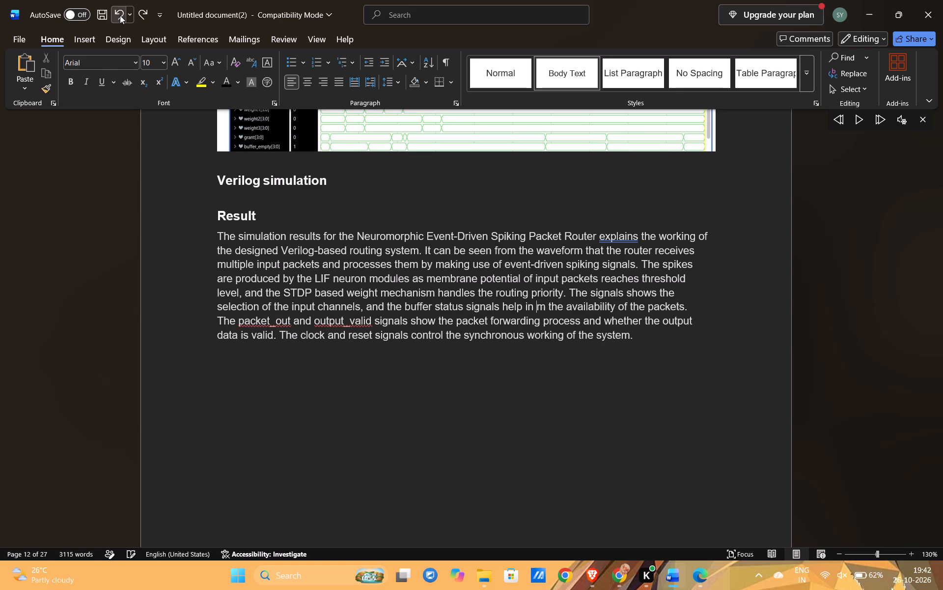
click(120, 15)
click(120, 15)
click(120, 15)
click(120, 15)
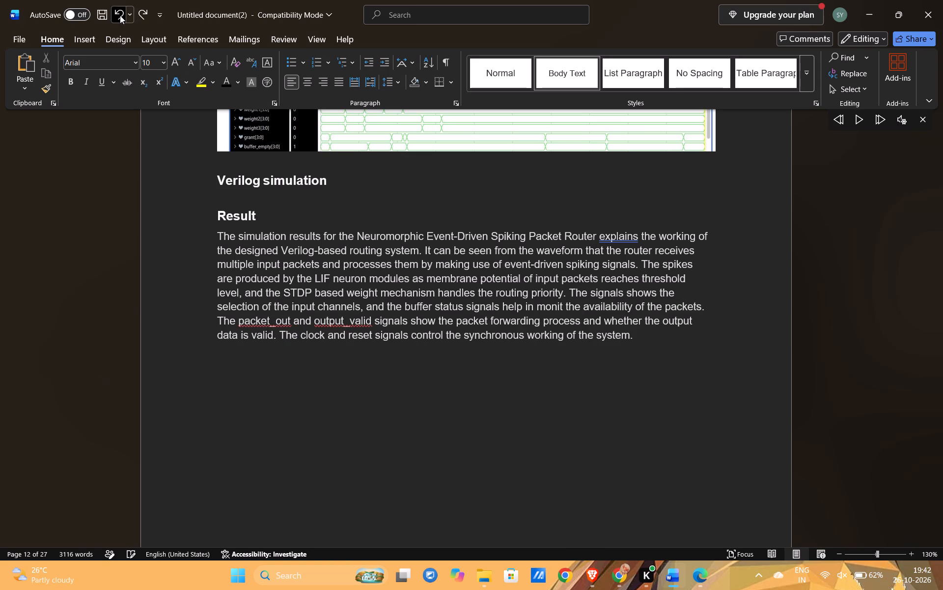
triple_click(120, 15)
triple_click(120, 15)
triple_click(120, 15)
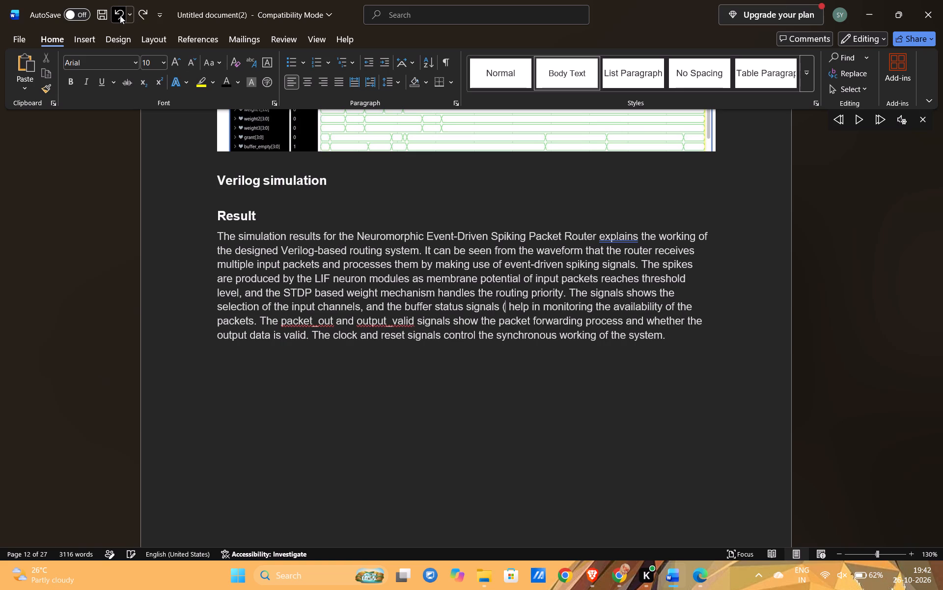
triple_click(120, 15)
triple_click(120, 15)
triple_click(120, 15)
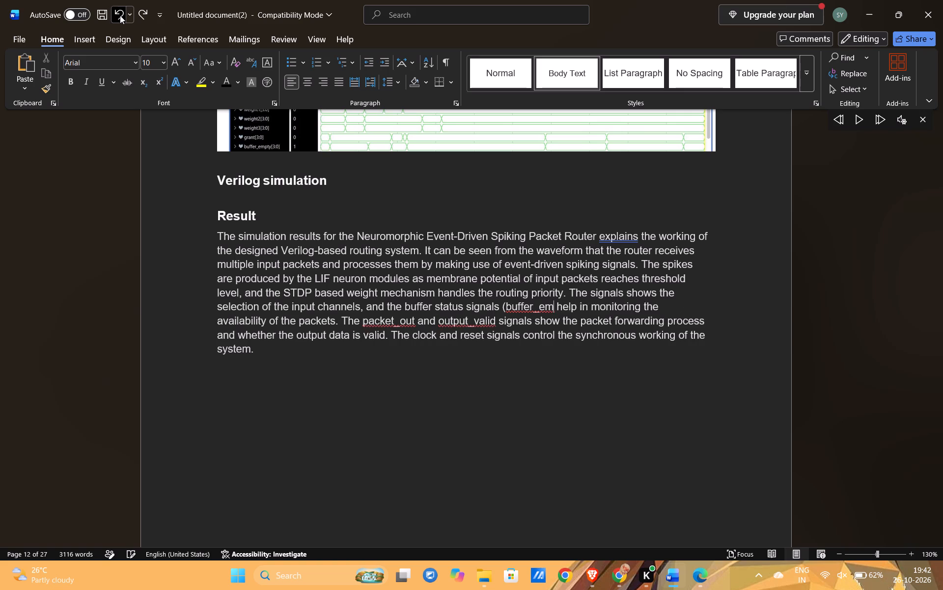
triple_click(120, 15)
triple_click(120, 15)
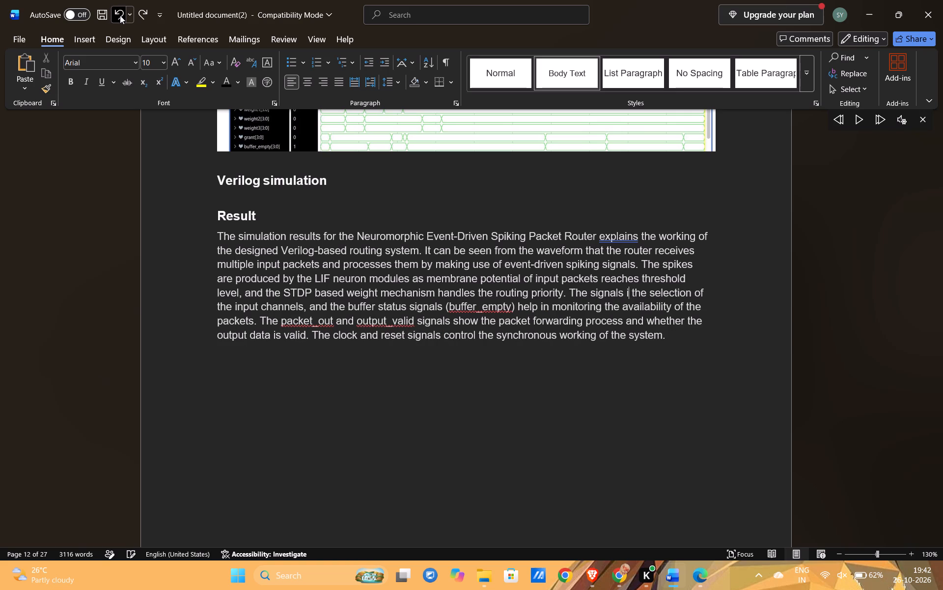
triple_click(120, 15)
triple_click(120, 15)
triple_click(120, 15)
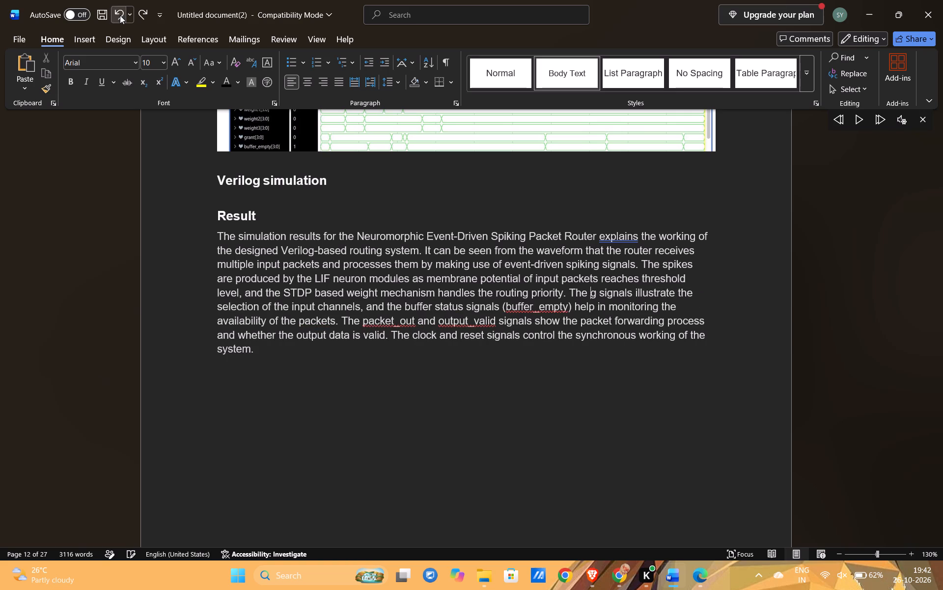
triple_click(120, 15)
triple_click(120, 15)
triple_click(120, 15)
triple_click(120, 15)
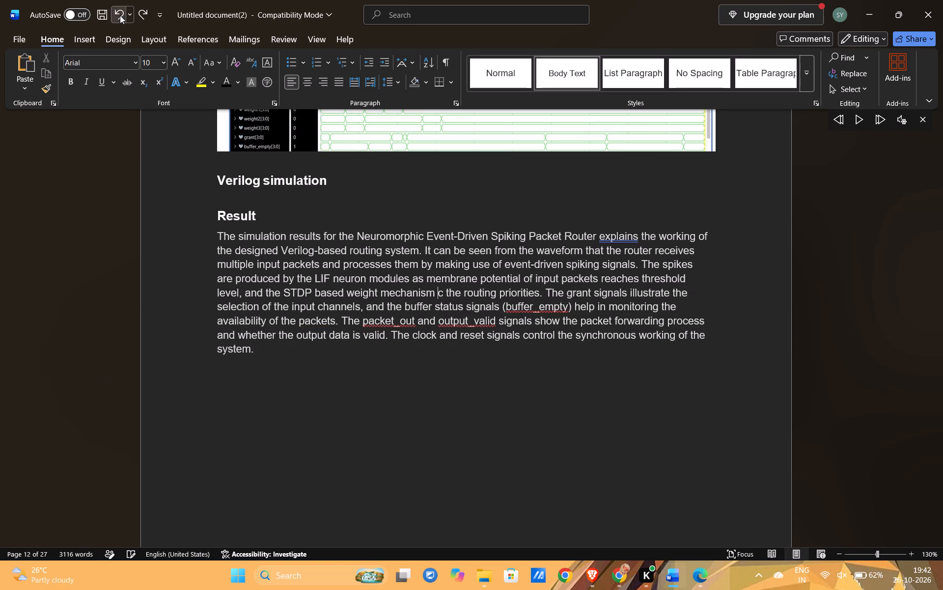
triple_click(120, 15)
triple_click(120, 15)
triple_click(120, 15)
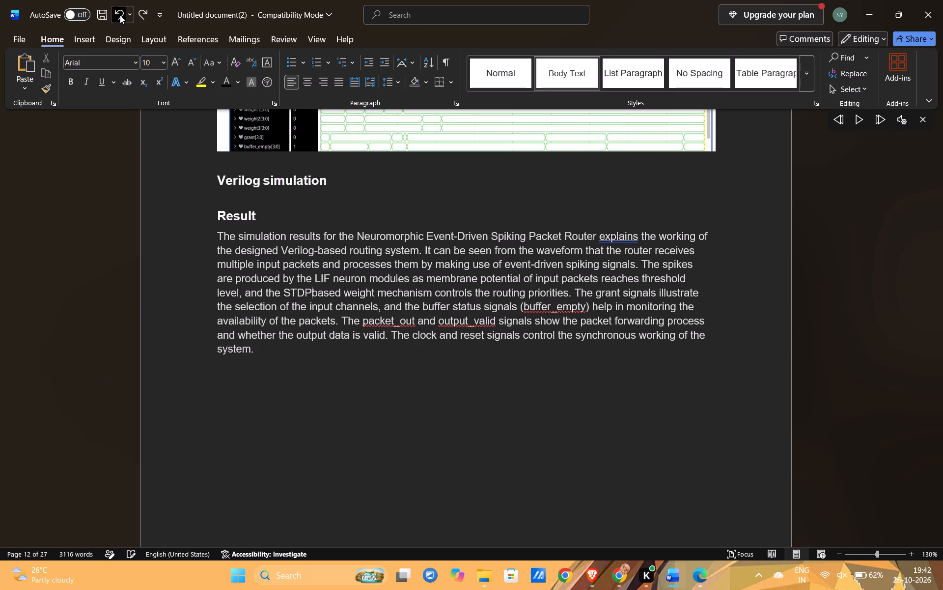
triple_click(120, 15)
triple_click(120, 15)
triple_click(120, 15)
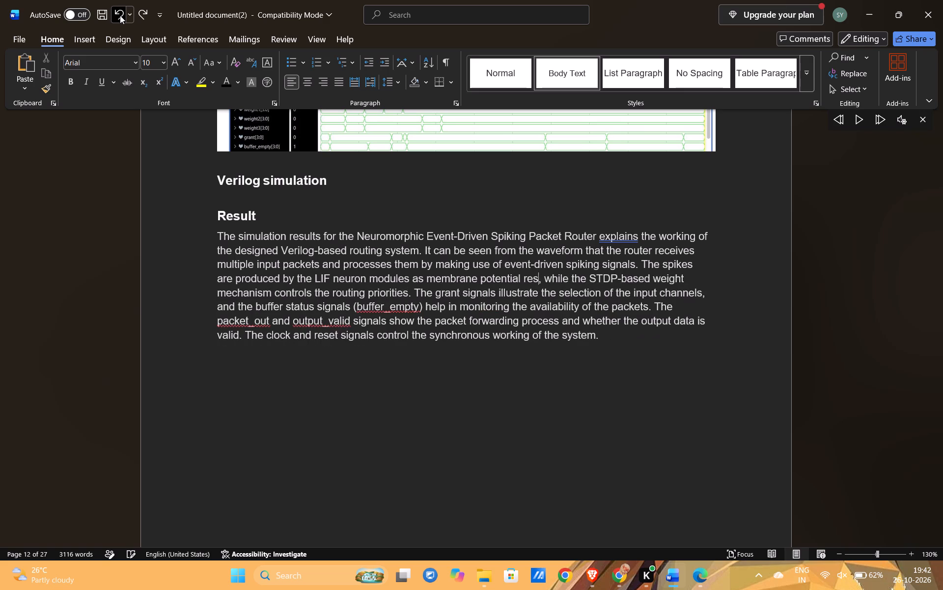
triple_click(120, 15)
triple_click(120, 15)
triple_click(120, 15)
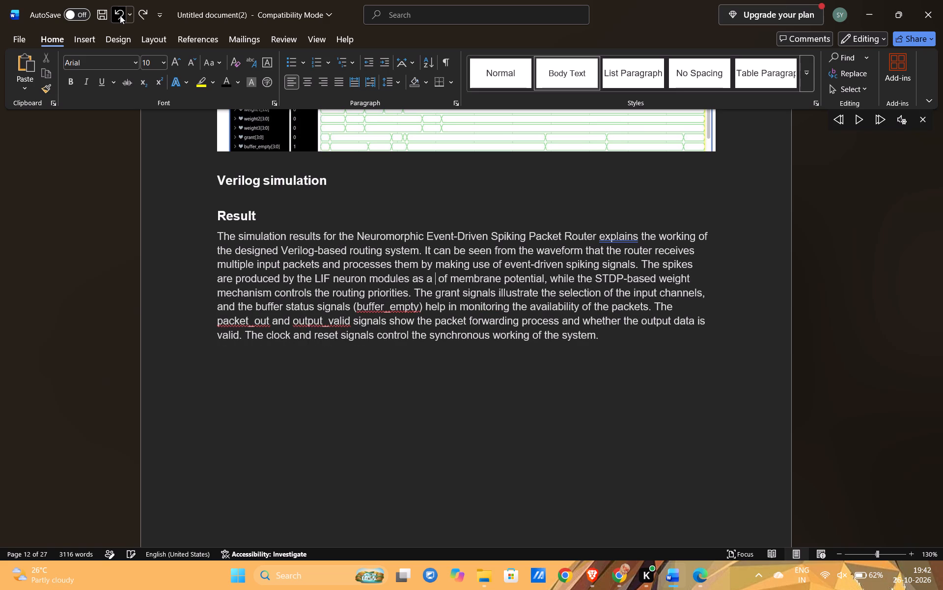
triple_click(120, 15)
triple_click(120, 15)
triple_click(120, 15)
triple_click(120, 15)
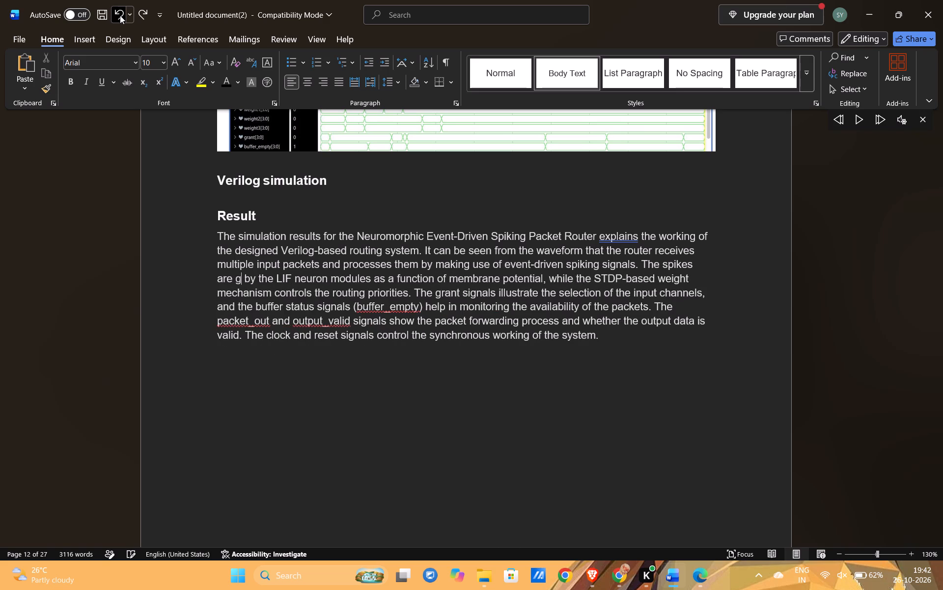
triple_click(120, 15)
triple_click(120, 15)
triple_click(120, 15)
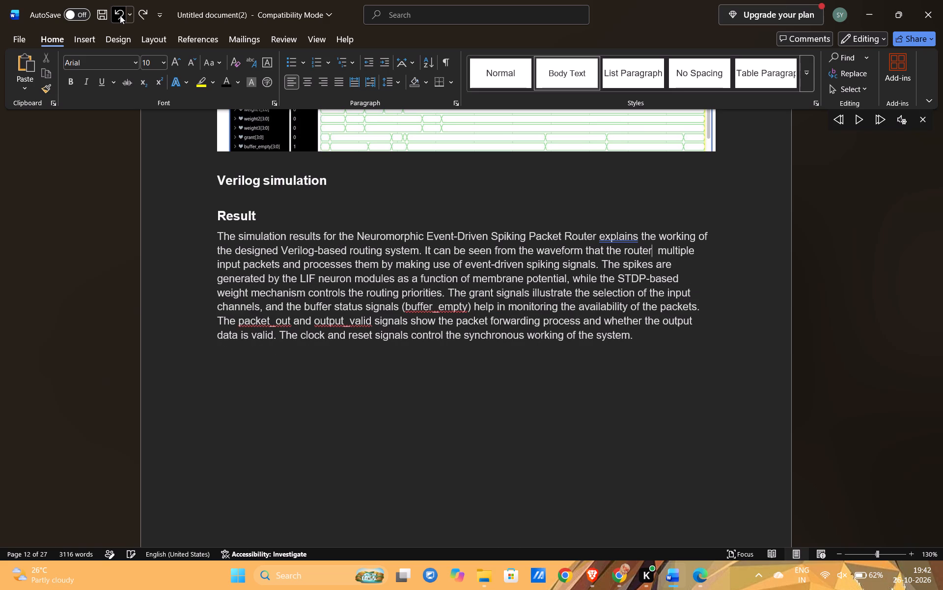
triple_click(120, 15)
triple_click(120, 15)
triple_click(120, 15)
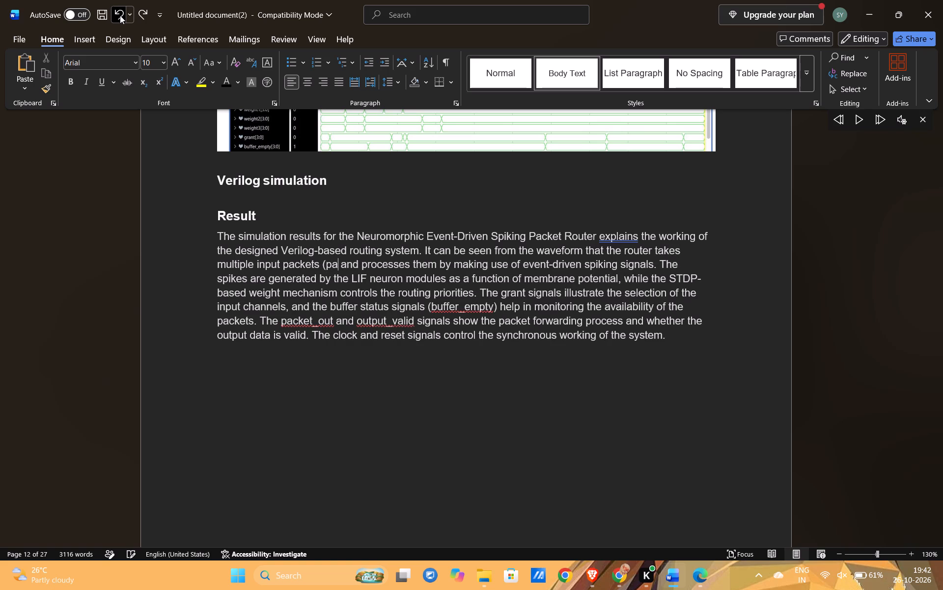
triple_click(120, 15)
triple_click(120, 15)
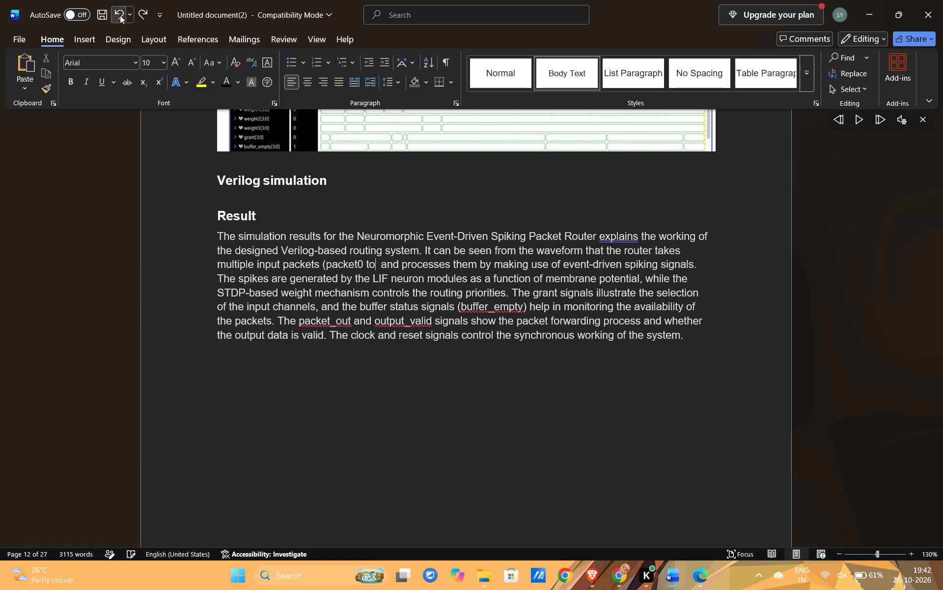
triple_click(120, 15)
triple_click(120, 15)
double_click(120, 15)
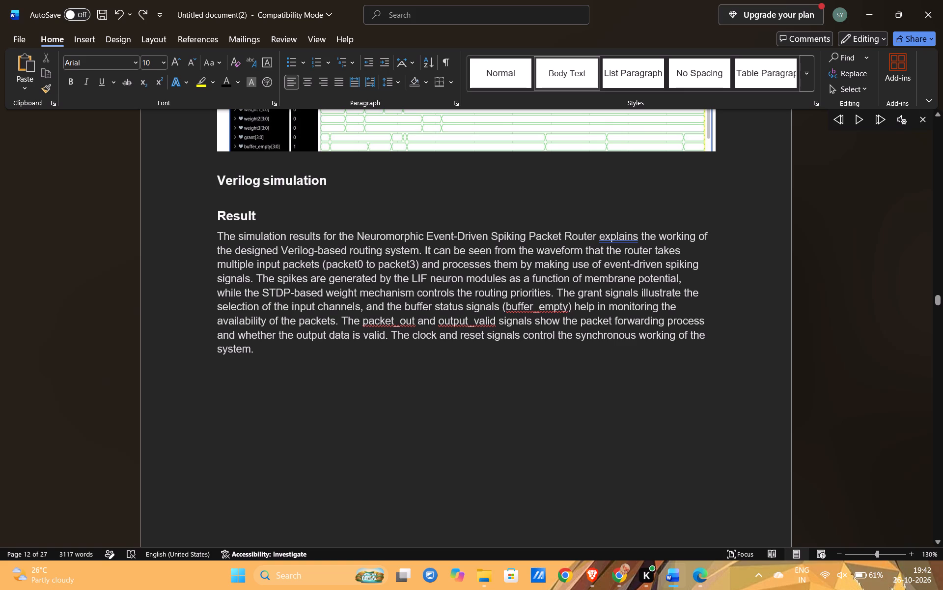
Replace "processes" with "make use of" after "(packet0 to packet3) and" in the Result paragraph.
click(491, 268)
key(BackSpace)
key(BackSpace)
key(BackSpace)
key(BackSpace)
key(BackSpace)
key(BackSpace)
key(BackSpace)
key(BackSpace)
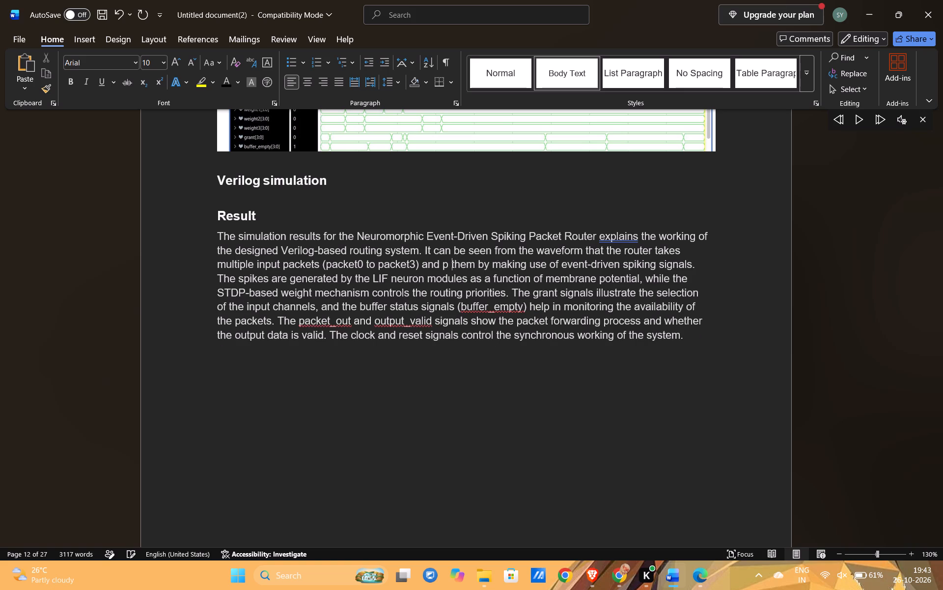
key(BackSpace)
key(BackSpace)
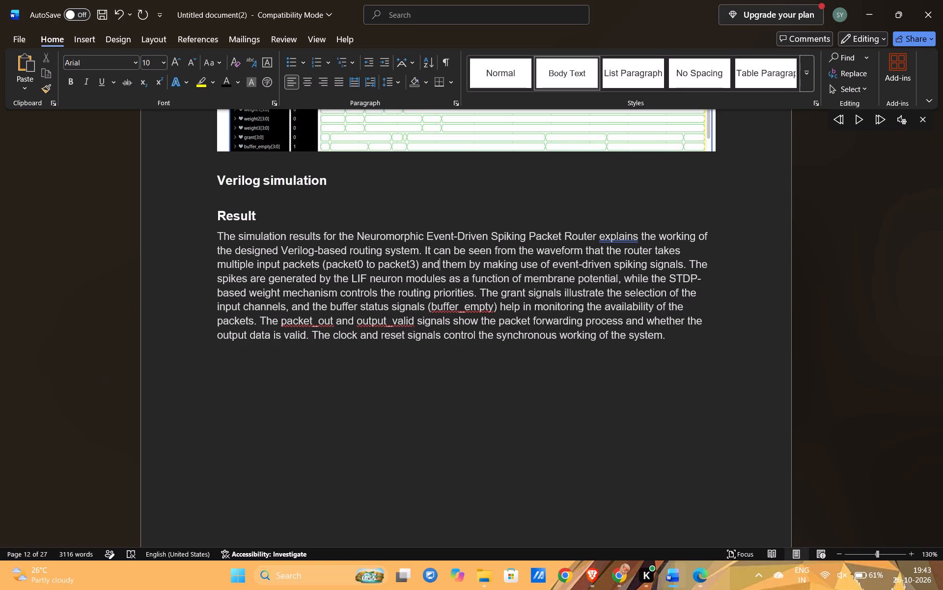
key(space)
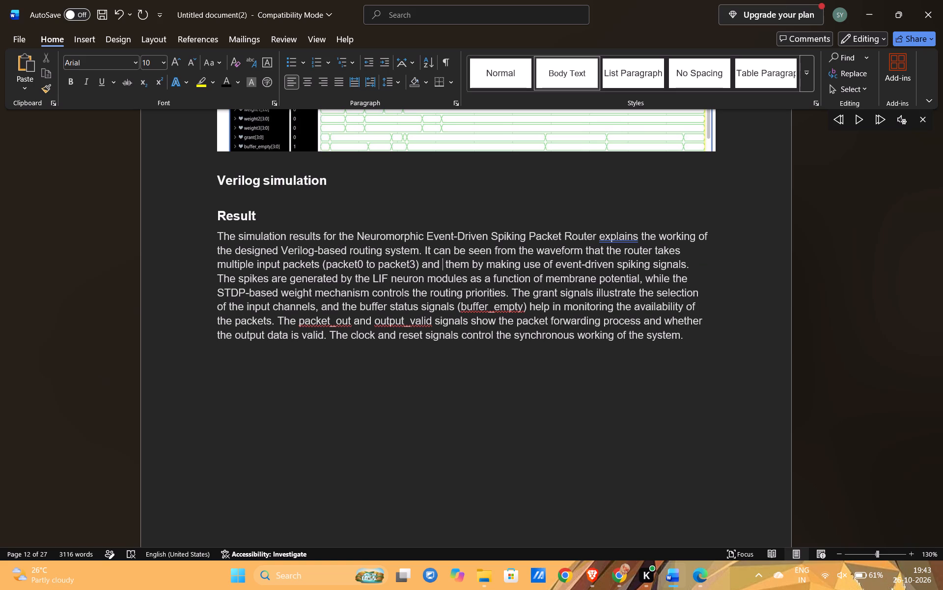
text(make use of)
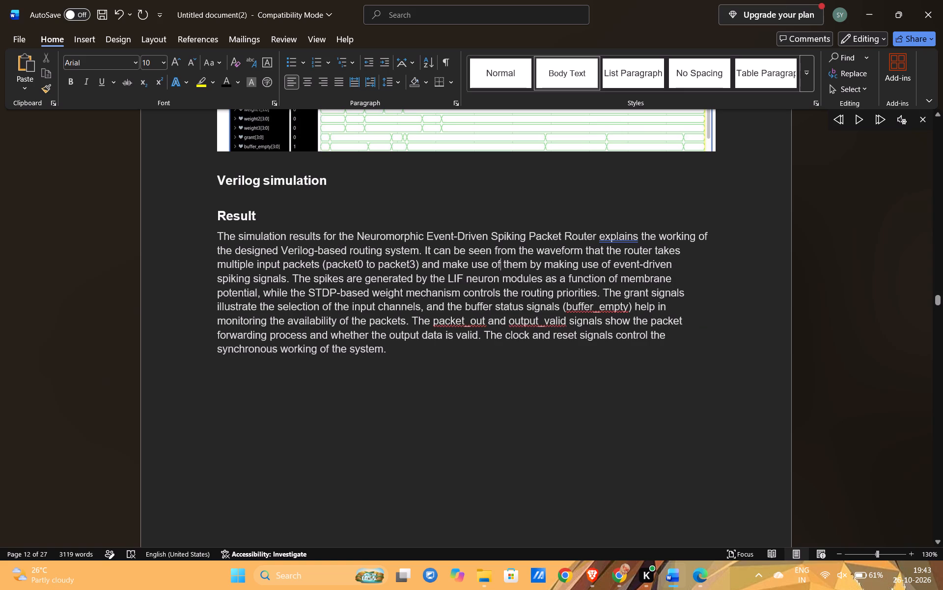
Replace the first "make use of" with "process" after "(packet0 to packet3) and" in the Result paragraph.
key(BackSpace)
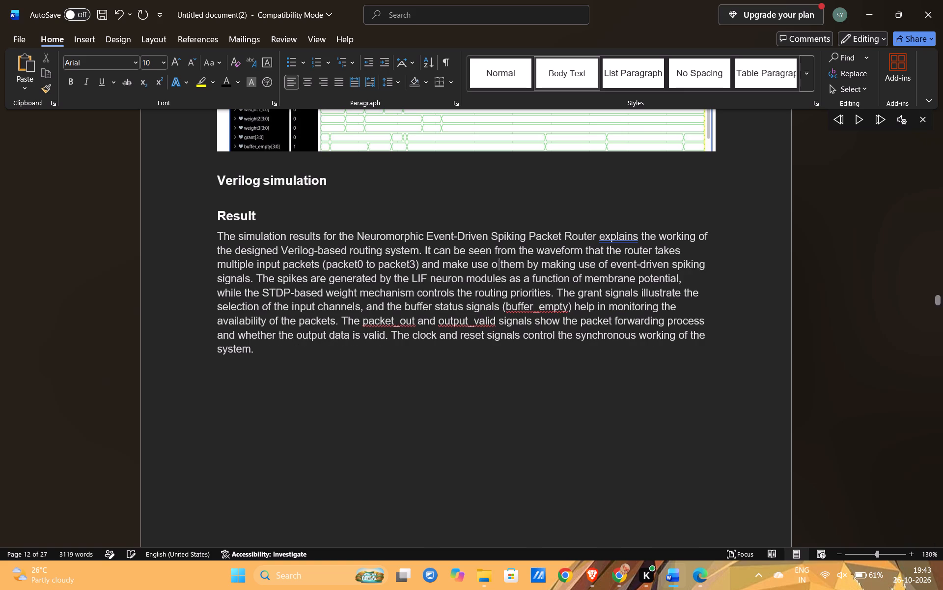
key(BackSpace)
key(BackSpace)
key(BackSpace)
key(BackSpace)
key(BackSpace)
key(BackSpace)
key(BackSpace)
key(BackSpace)
key(BackSpace)
key(BackSpace)
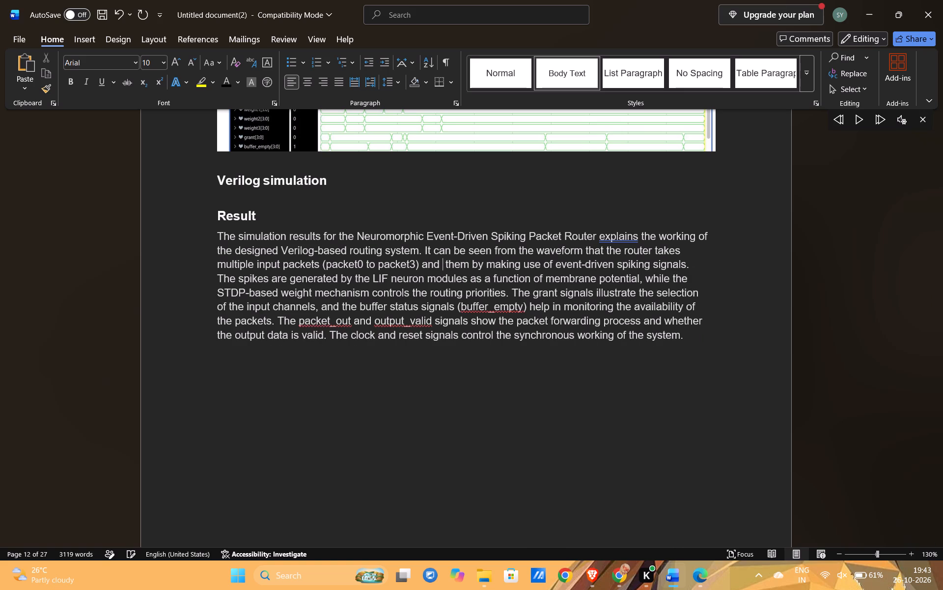
text(process)
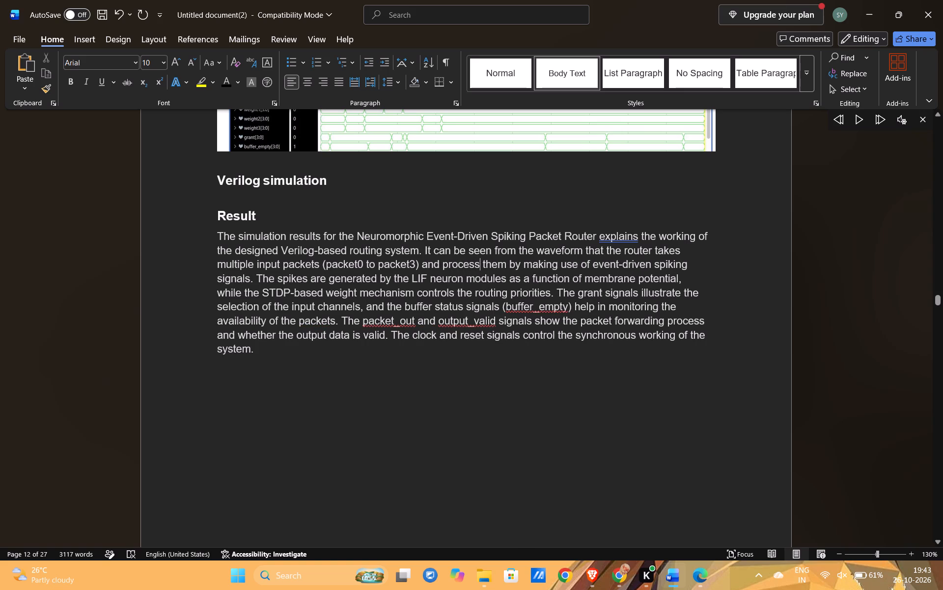
Delete "a function of" before "membrane potential" in the Result paragraph's sentence about spike generation.
click(581, 278)
key(BackSpace)
key(BackSpace)
key(BackSpace)
key(BackSpace)
key(BackSpace)
key(BackSpace)
key(BackSpace)
key(BackSpace)
key(BackSpace)
key(BackSpace)
key(BackSpace)
key(BackSpace)
key(BackSpace)
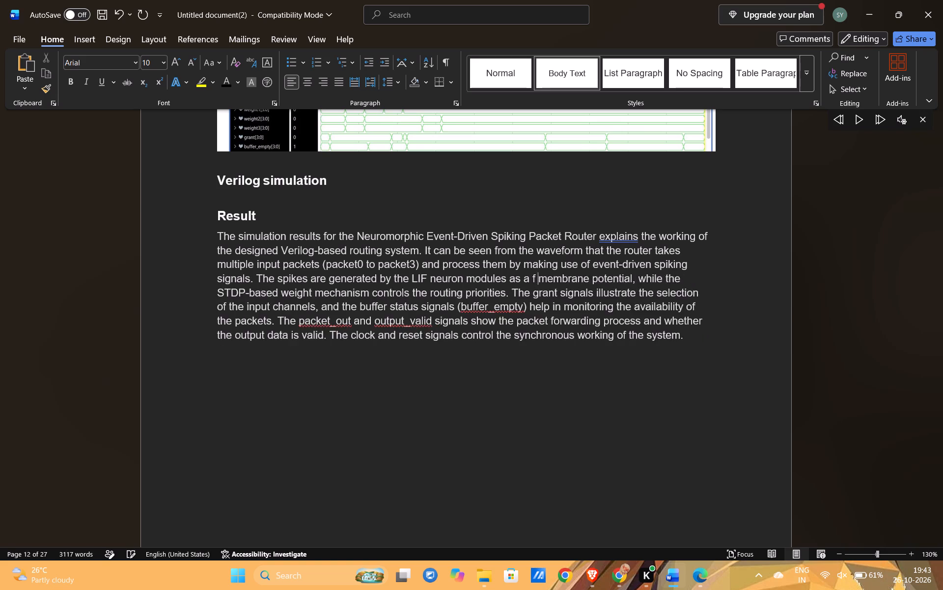
key(BackSpace)
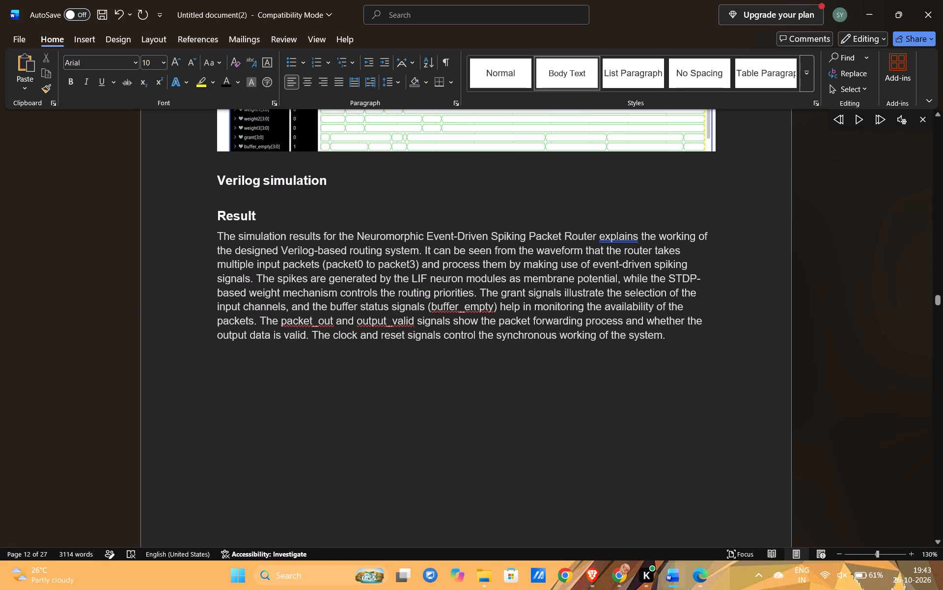
Insert "reaches the threshold level" after "membrane potential" in the Result paragraph.
click(617, 278)
key(space)
text(reaches the threshold level)
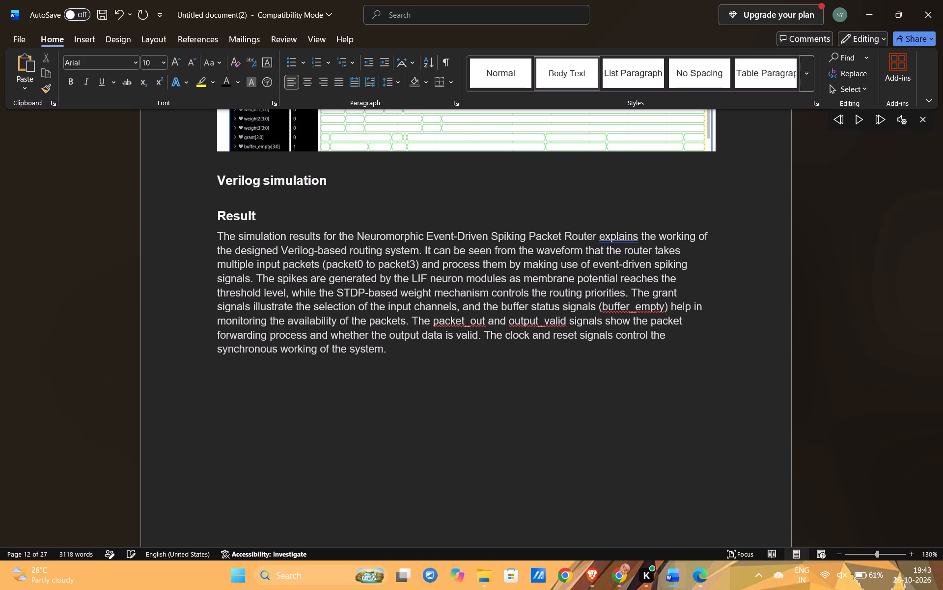
Replace "while" with "and" before "the STDP-based weight mechanism" in the Result paragraph.
key(Right)
key(Right)
key(Right)
key(Right)
key(Right)
key(Right)
key(Right)
key(BackSpace)
key(BackSpace)
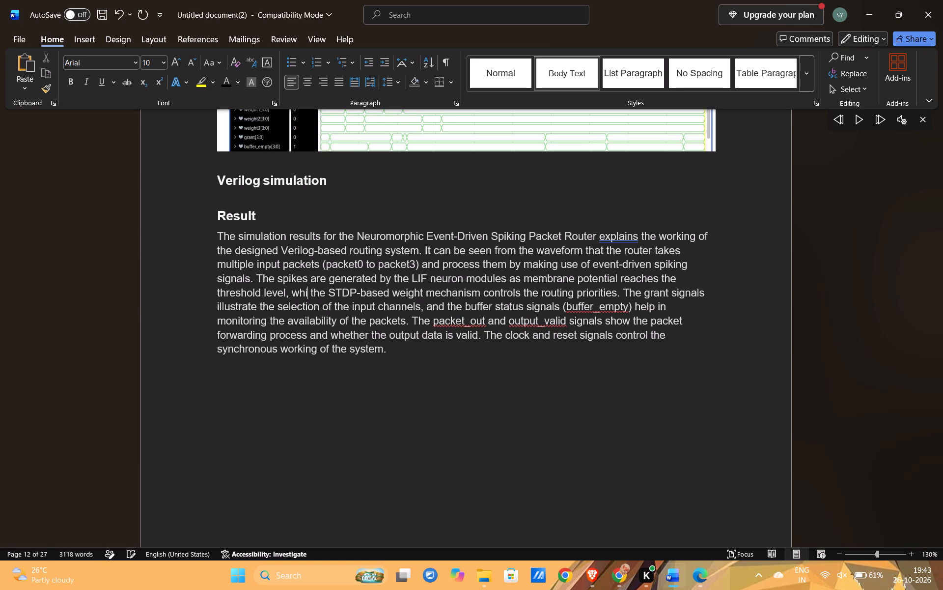
key(BackSpace)
key(BackSpace)
key(BackSpace)
text(bu)
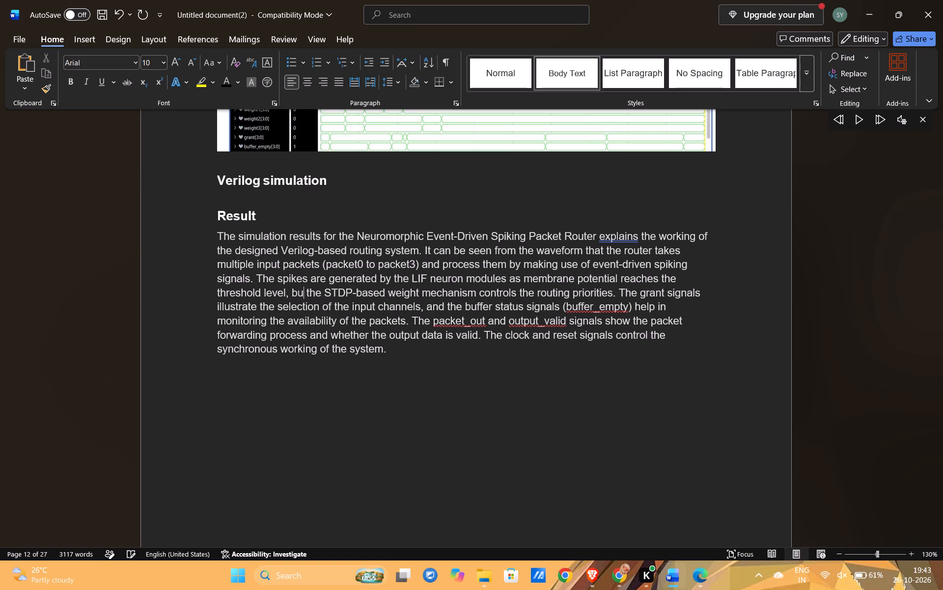
key(BackSpace)
key(BackSpace)
text(and)
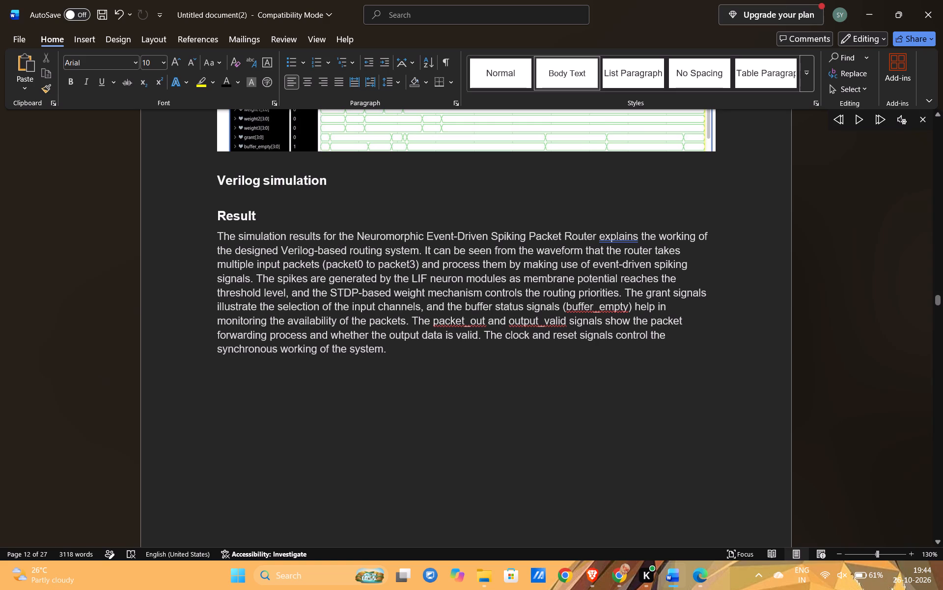
Change "priorities" to "priority" at the end of the STDP-based weight mechanism sentence in the Result paragraph.
click(620, 292)
key(BackSpace)
key(BackSpace)
key(BackSpace)
key(BackSpace)
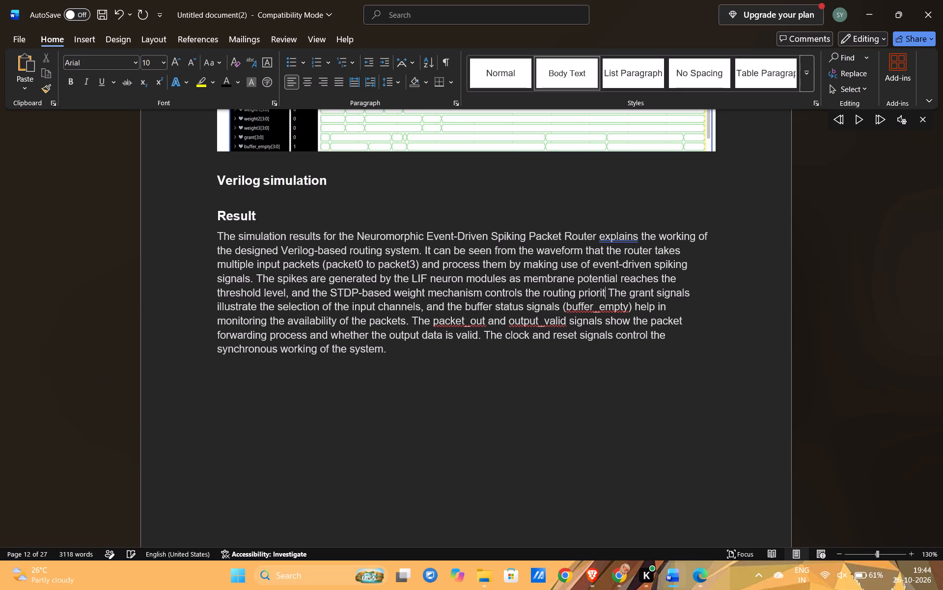
text(y.)
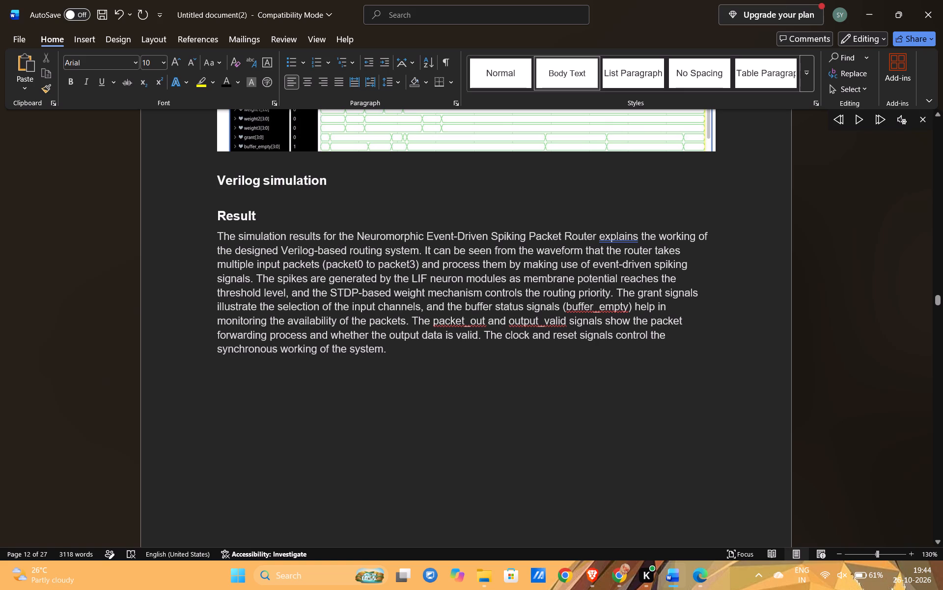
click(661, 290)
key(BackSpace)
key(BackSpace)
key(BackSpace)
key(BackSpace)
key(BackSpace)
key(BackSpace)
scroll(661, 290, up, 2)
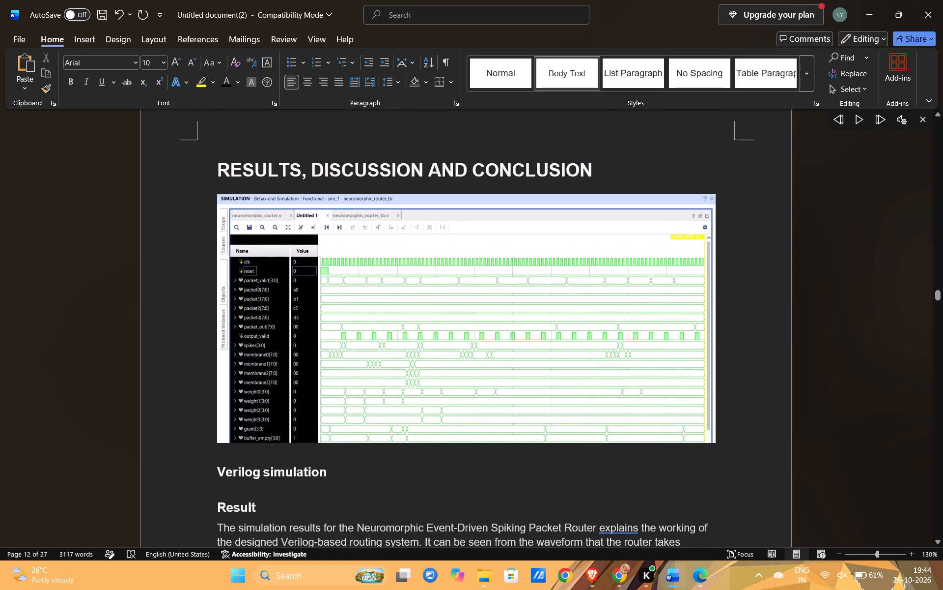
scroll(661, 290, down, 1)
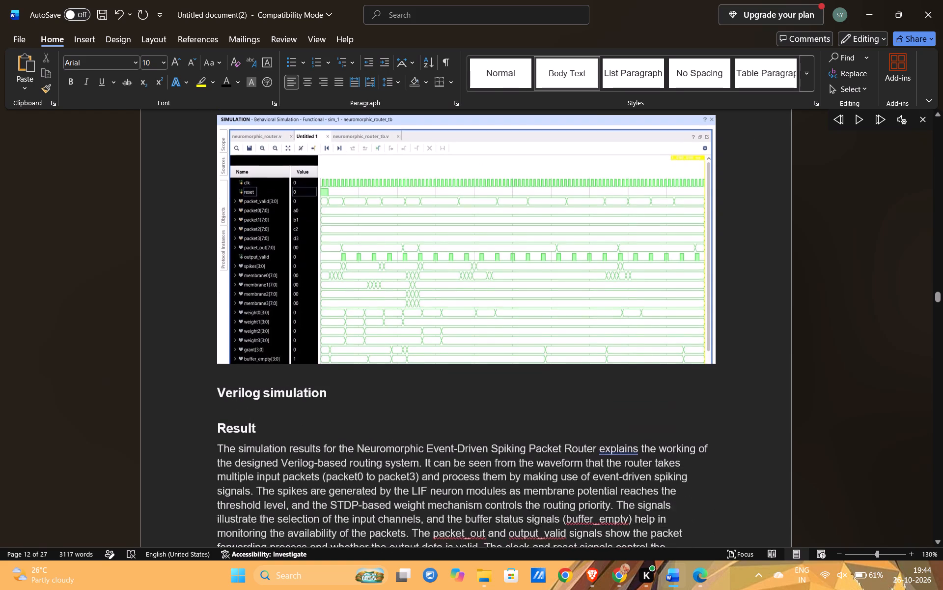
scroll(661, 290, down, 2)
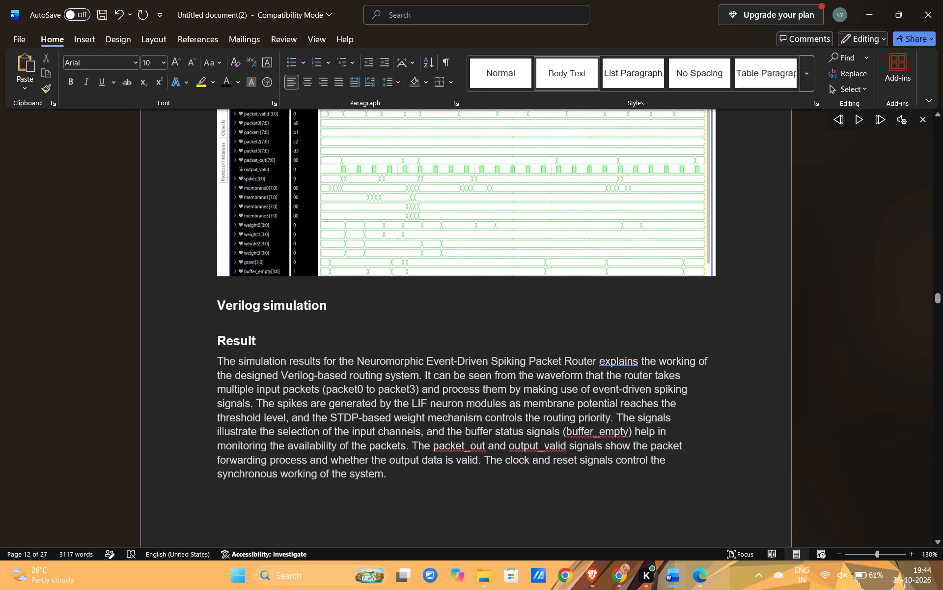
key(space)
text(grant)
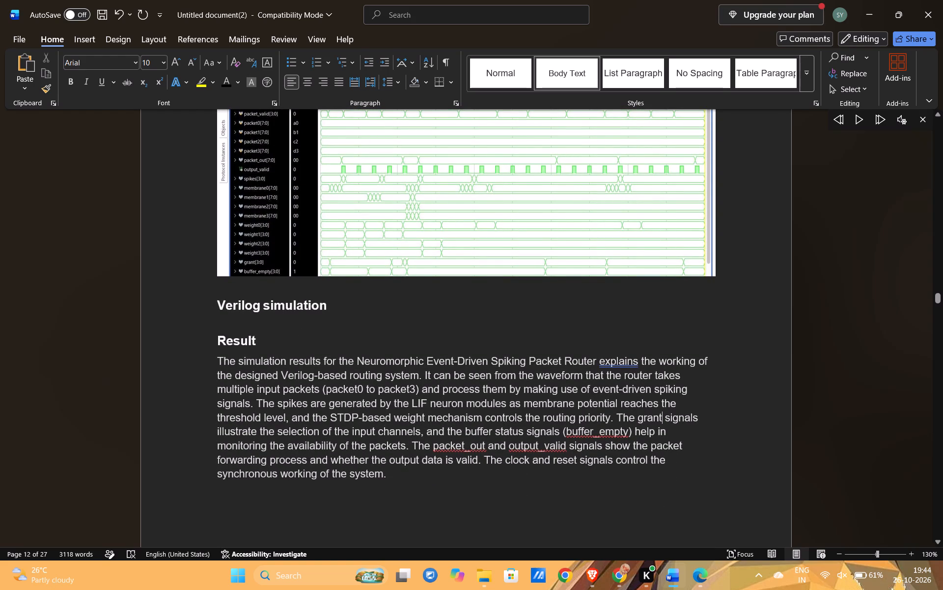
Replace "illustrate" with "shows" after "The grant signals" in the Result paragraph.
click(257, 432)
key(BackSpace)
key(BackSpace)
key(BackSpace)
key(BackSpace)
key(BackSpace)
key(BackSpace)
key(BackSpace)
key(BackSpace)
key(BackSpace)
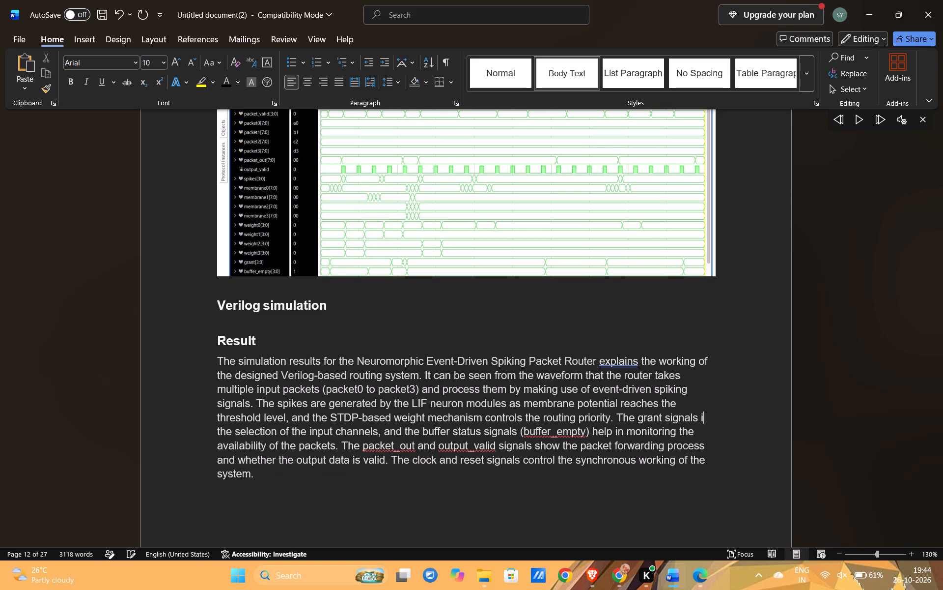
key(BackSpace)
text(shoe)
key(BackSpace)
text(ws)
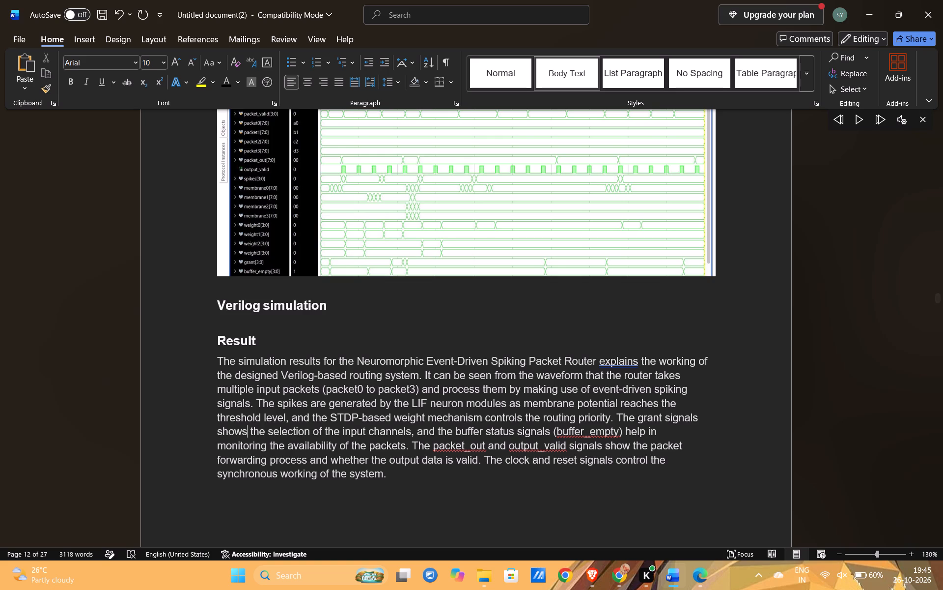
Delete "buffer status signals" before "(buffer_empty)" in the Result paragraph.
click(551, 431)
key(BackSpace)
key(BackSpace)
key(BackSpace)
key(BackSpace)
key(BackSpace)
key(BackSpace)
key(BackSpace)
key(BackSpace)
key(BackSpace)
key(BackSpace)
key(BackSpace)
key(BackSpace)
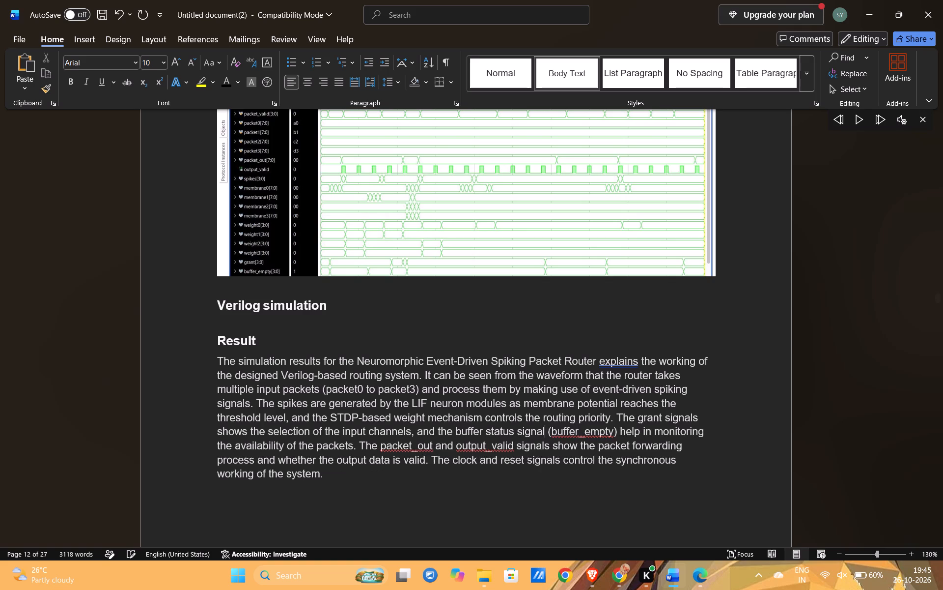
key(BackSpace)
key(BackSpace)
key(BackSpace)
key(BackSpace)
key(BackSpace)
key(BackSpace)
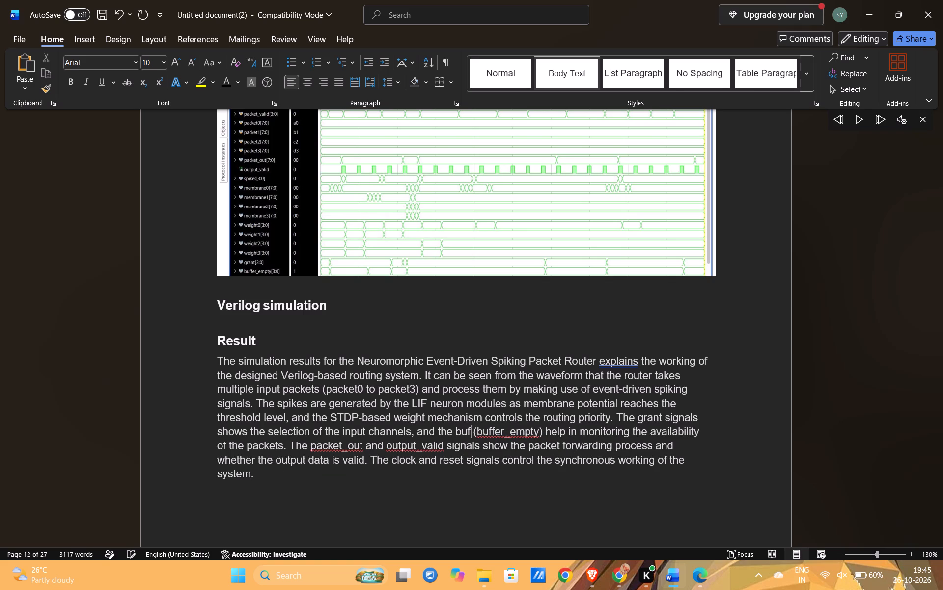
key(BackSpace)
key(BackSpace)
key(BackSpace)
Remove the parentheses around "buffer_empty" and add "signals" after it in the Result paragraph.
key(Right)
key(Right)
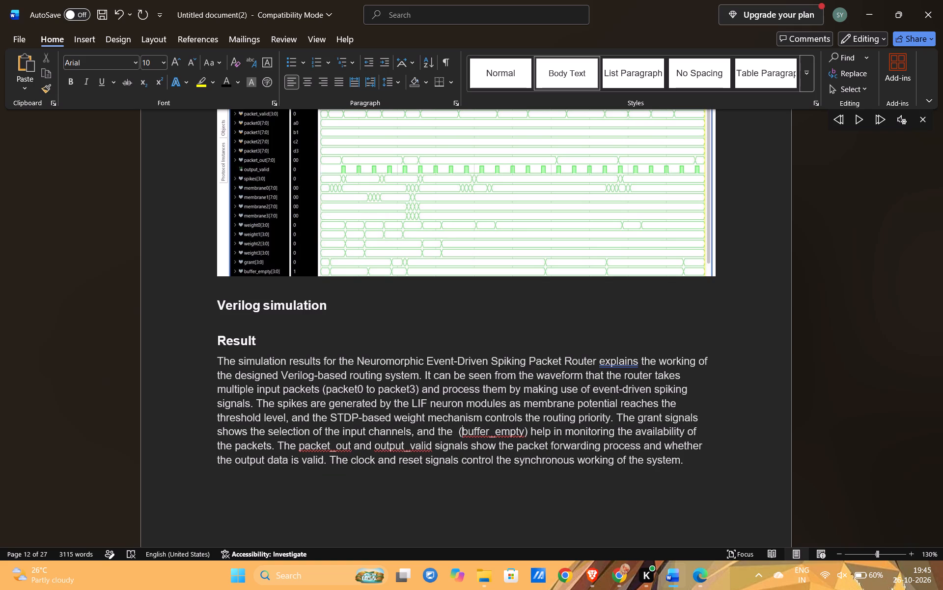
key(BackSpace)
key(BackSpace)
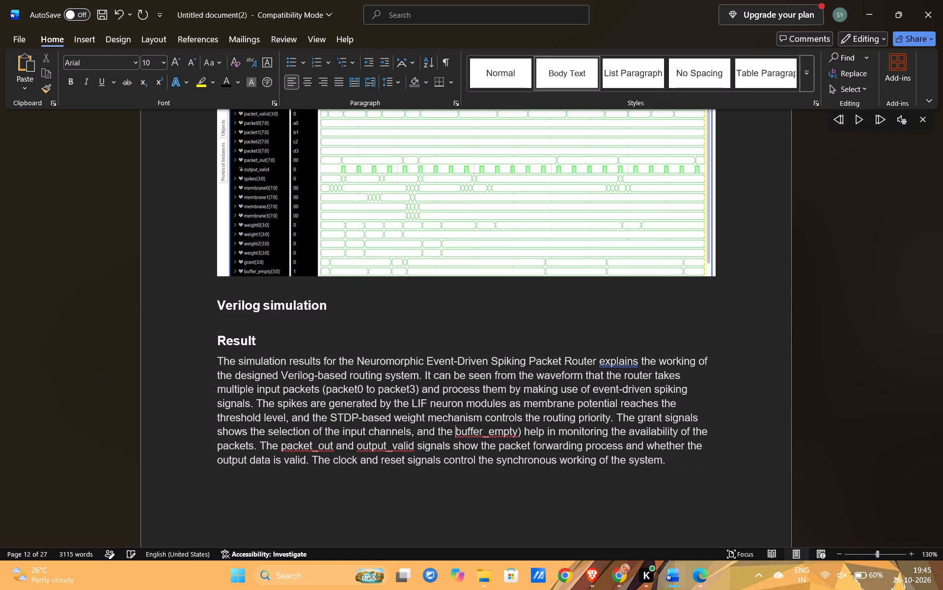
key(Right)
key(Right)
key(Right)
key(Right)
key(Right)
key(Right)
key(Right)
key(Right)
key(Right)
key(Right)
key(Right)
key(Right)
key(Right)
key(BackSpace)
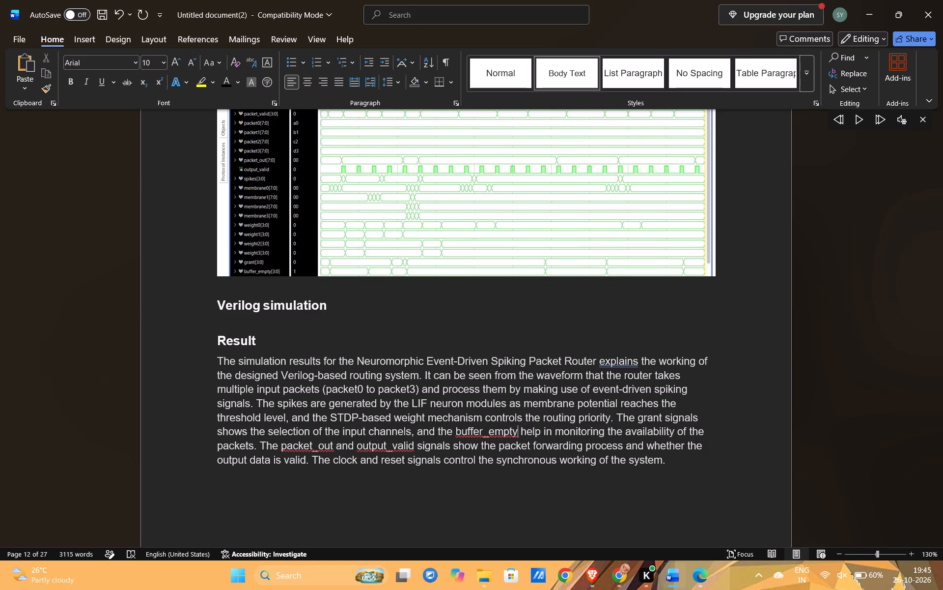
key(space)
text(signals)
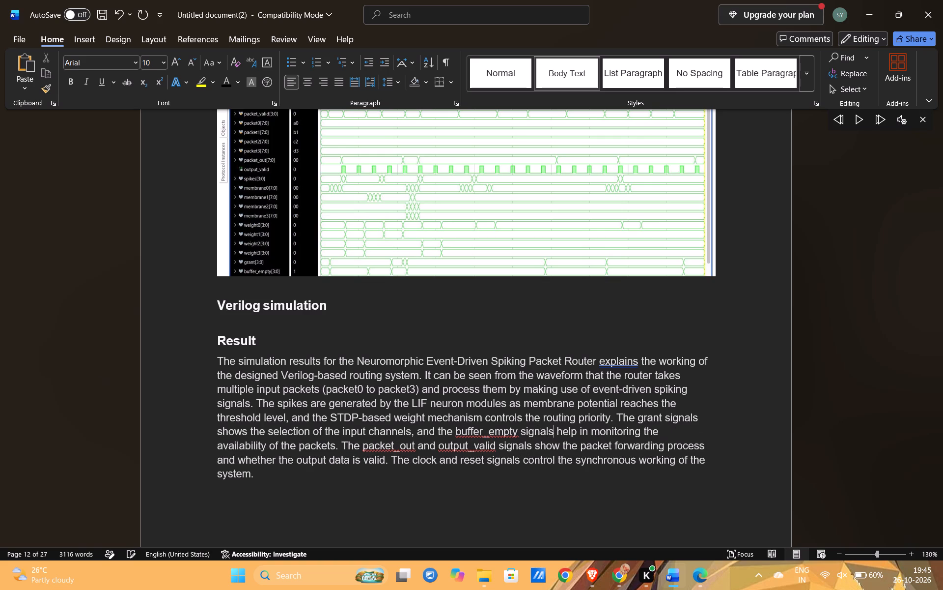
Replace "monitoring" with "seeing whether packet is available or not" after "signals help in" in the Result paragraph.
click(639, 432)
key(BackSpace)
key(BackSpace)
key(BackSpace)
key(BackSpace)
key(BackSpace)
key(BackSpace)
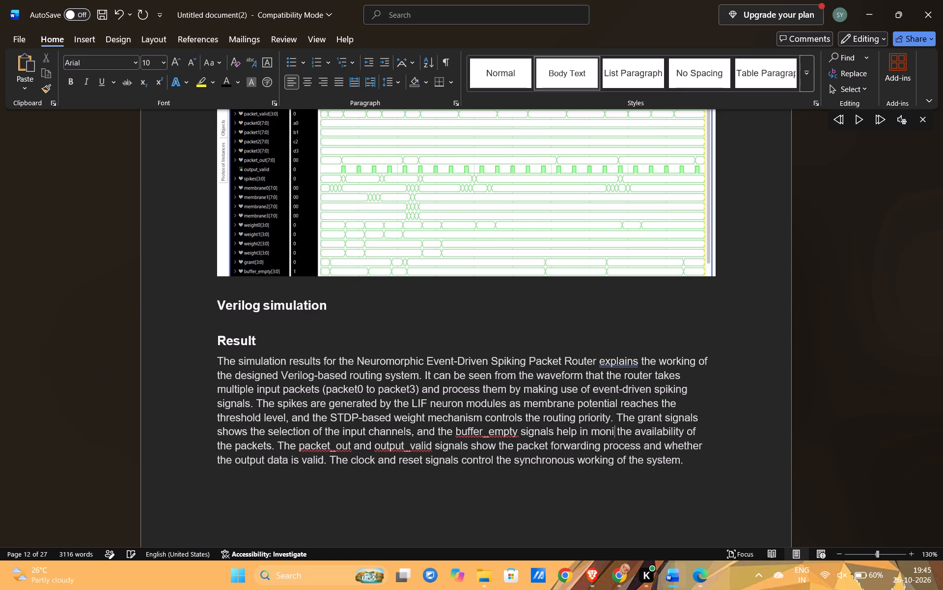
key(BackSpace)
key(BackSpace)
key(BackSpace)
key(BackSpace)
text(seeinhg)
key(BackSpace)
key(BackSpace)
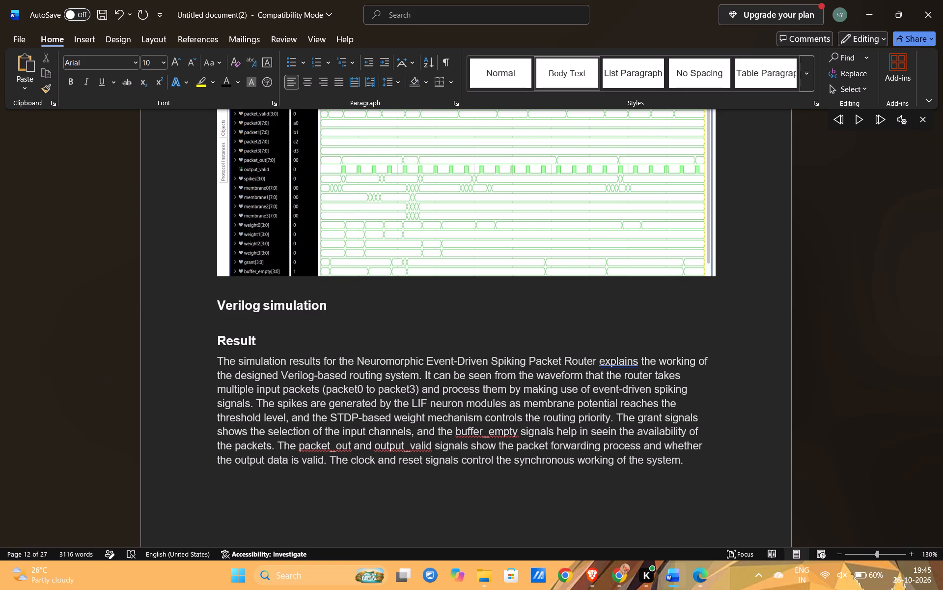
key(g)
key(space)
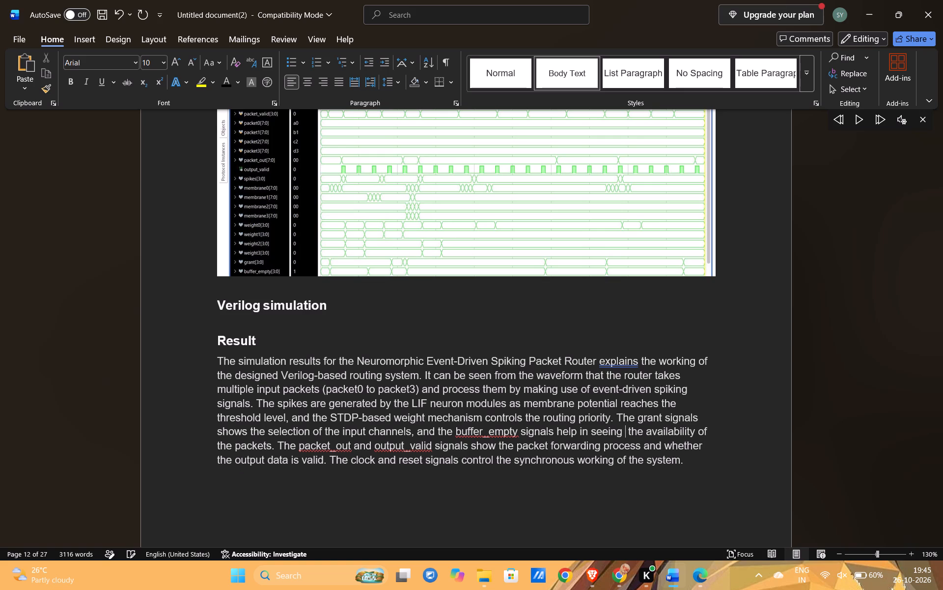
text(whether)
key(space)
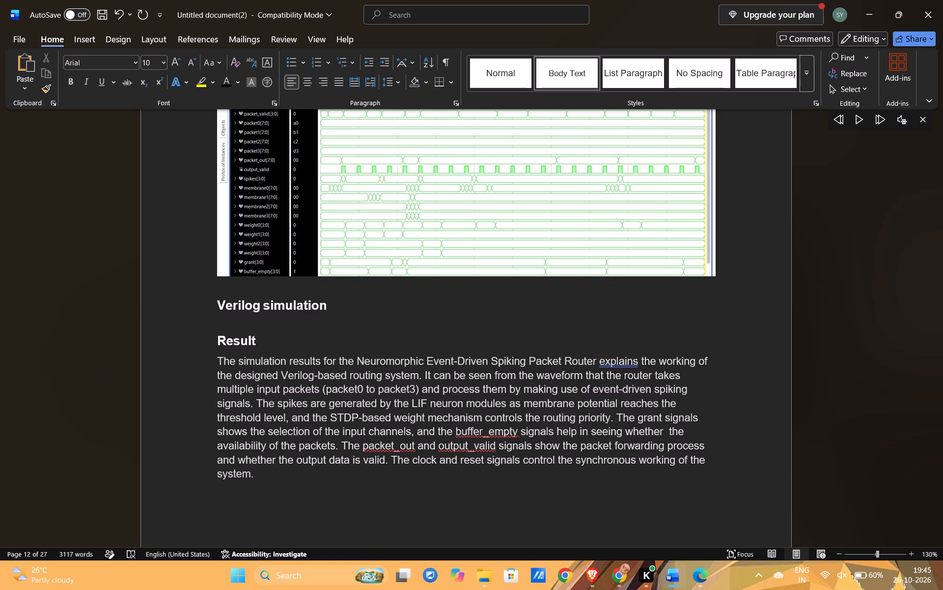
text(packet is available or not)
Delete "the availability of the packets" after "whether packet is available or not" in the Result paragraph.
key(Right)
key(Right)
key(Right)
key(Right)
key(Right)
key(Right)
key(Right)
key(Right)
key(Right)
key(Right)
key(Right)
key(Right)
key(Right)
key(Right)
key(Right)
key(Right)
key(Right)
key(Right)
key(Right)
key(Right)
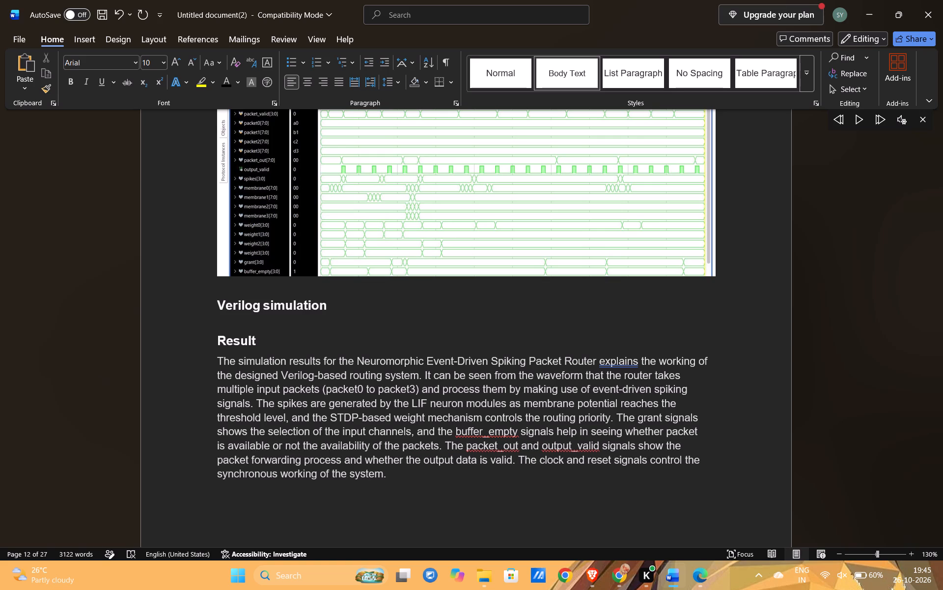
key(BackSpace)
key(BackSpace)
key(BackSpace)
key(BackSpace)
key(BackSpace)
key(BackSpace)
key(BackSpace)
key(BackSpace)
key(BackSpace)
key(BackSpace)
key(BackSpace)
key(BackSpace)
key(BackSpace)
key(BackSpace)
key(BackSpace)
key(BackSpace)
key(BackSpace)
key(BackSpace)
key(BackSpace)
key(BackSpace)
key(BackSpace)
key(BackSpace)
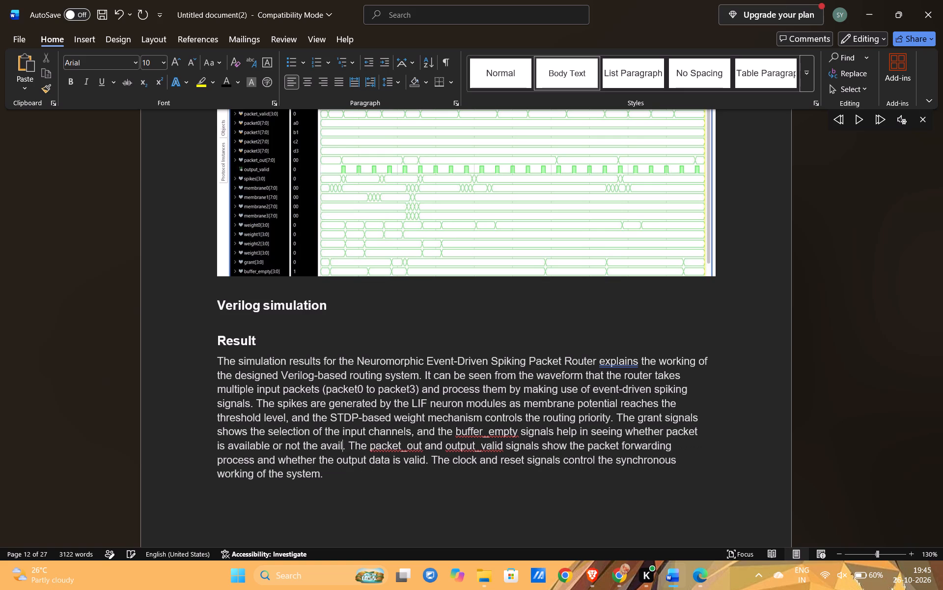
key(BackSpace)
key(BackSpace)
key(BackSpace)
key(BackSpace)
key(BackSpace)
key(BackSpace)
key(BackSpace)
key(BackSpace)
key(BackSpace)
key(BackSpace)
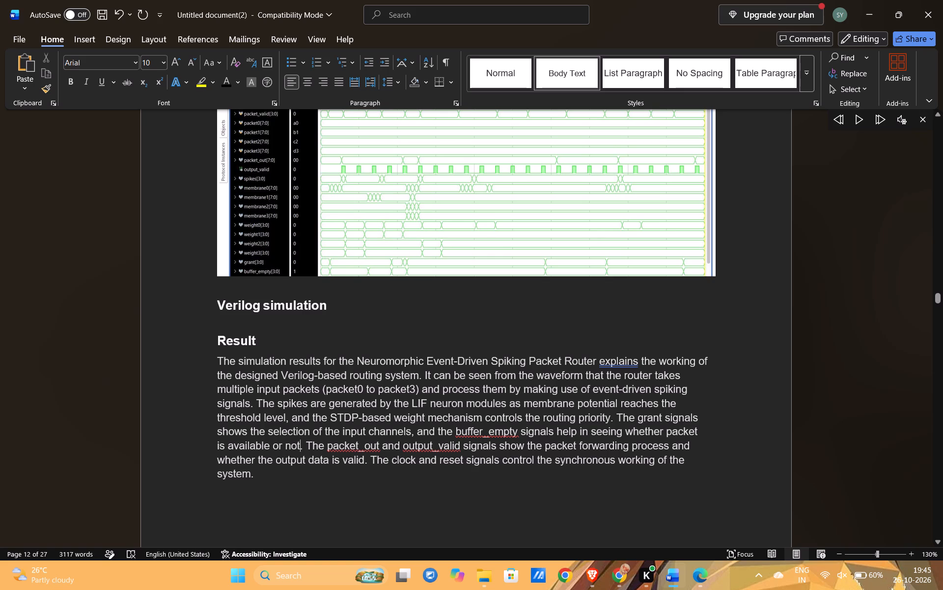
Look over the Result paragraph and the Discussion, Conclusion and Future Scope sections on the following page.
scroll(406, 470, down, 3)
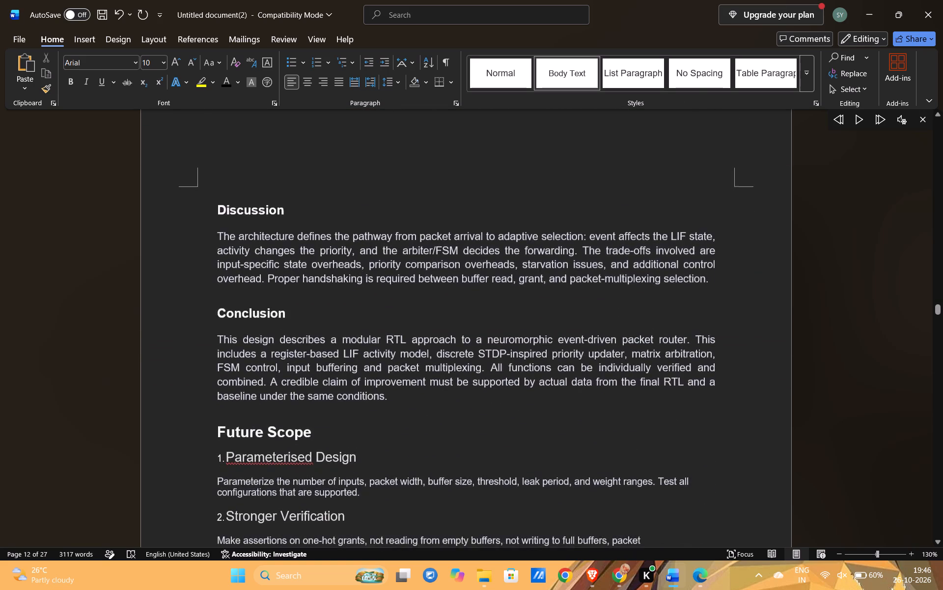
scroll(406, 470, up, 4)
scroll(406, 470, down, 2)
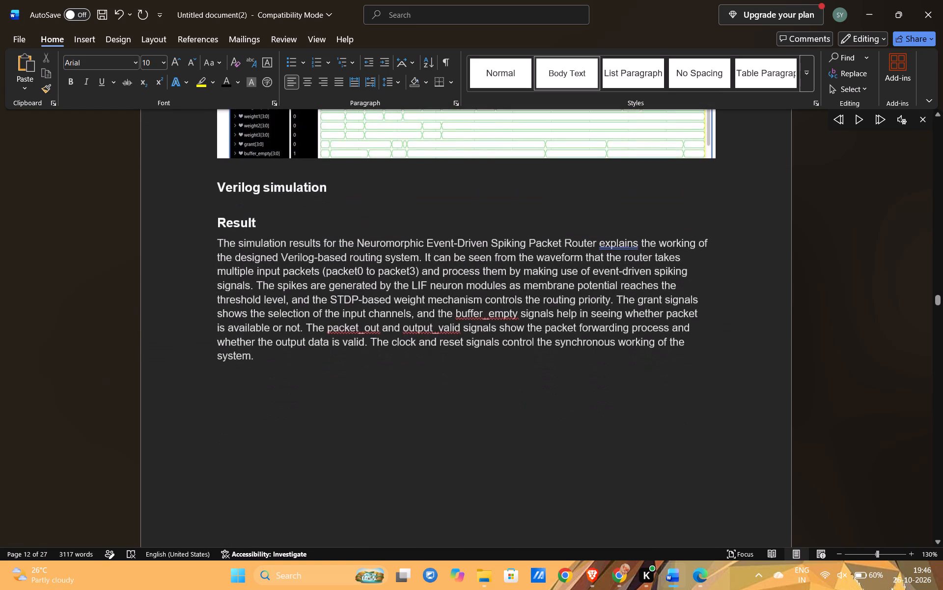
scroll(406, 470, up, 1)
scroll(406, 470, down, 4)
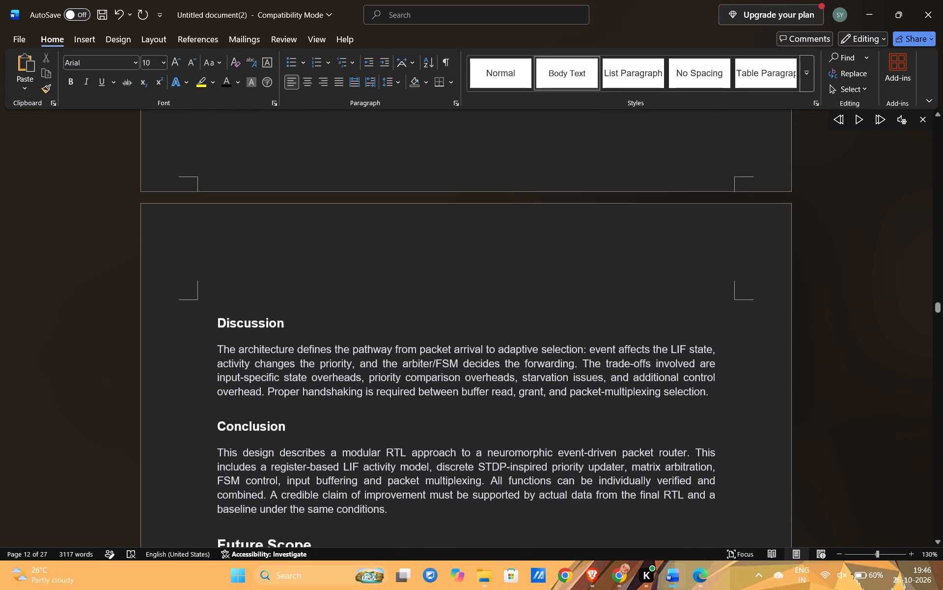
scroll(406, 470, down, 2)
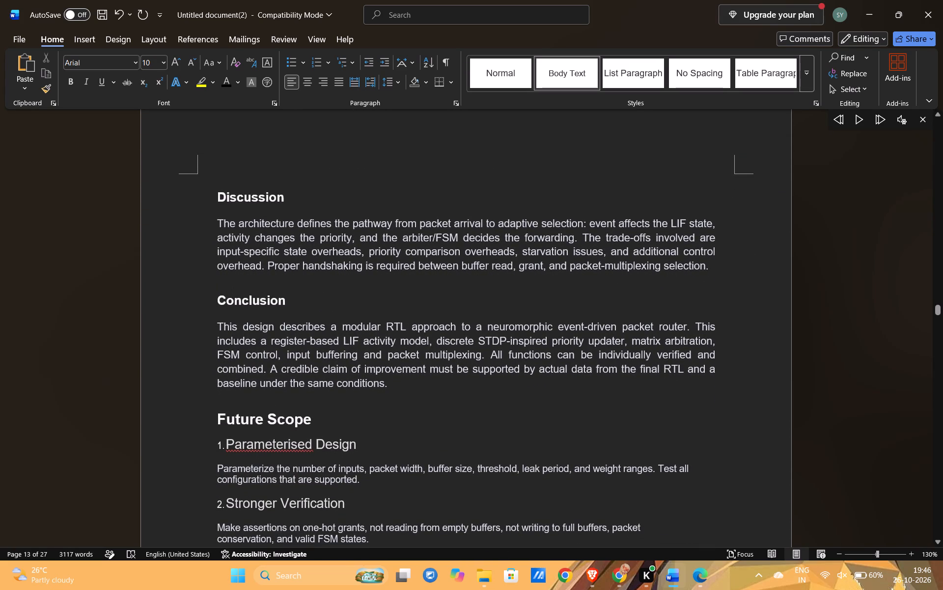
scroll(220, 227, up, 3)
scroll(220, 227, down, 1)
scroll(220, 227, up, 1)
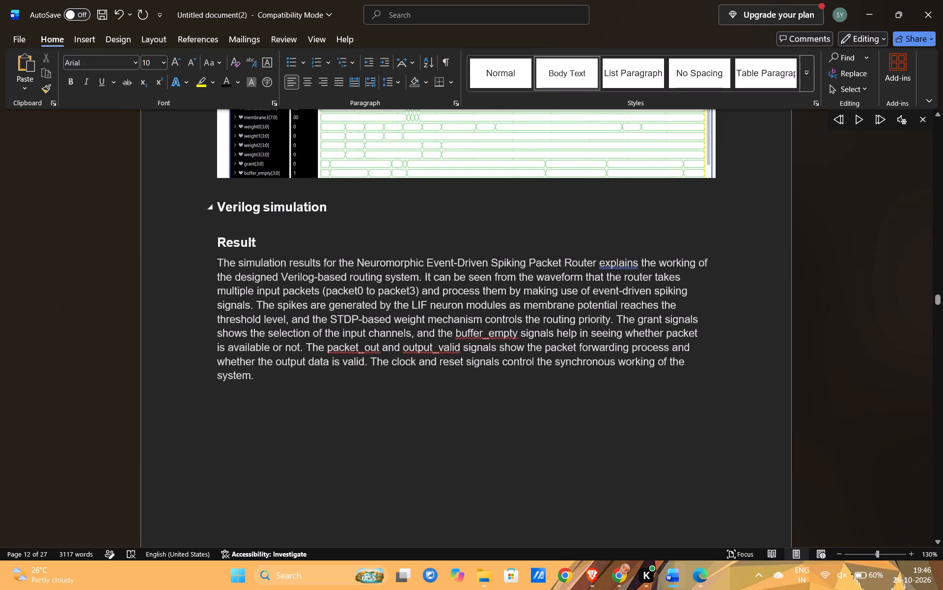
scroll(220, 227, up, 1)
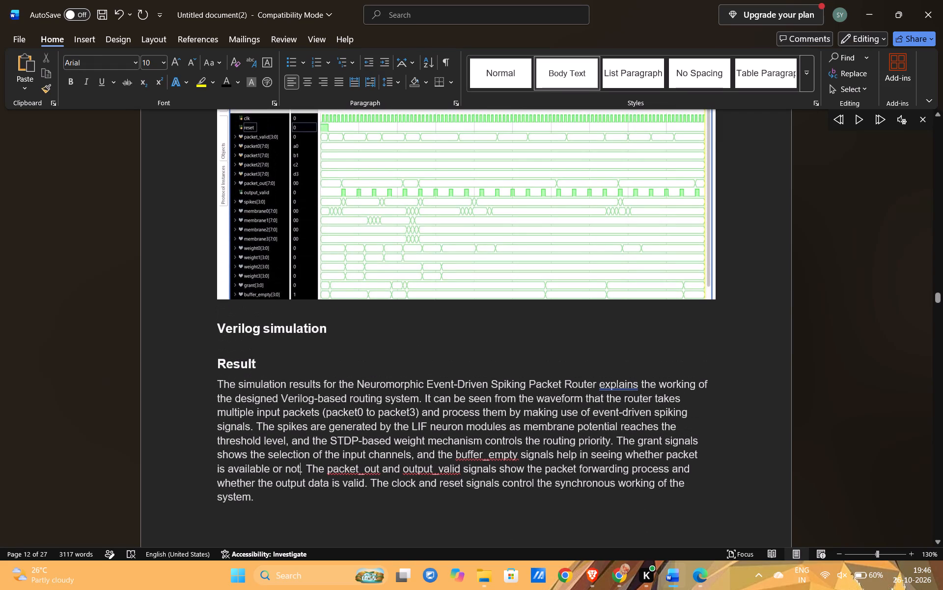
scroll(220, 227, down, 3)
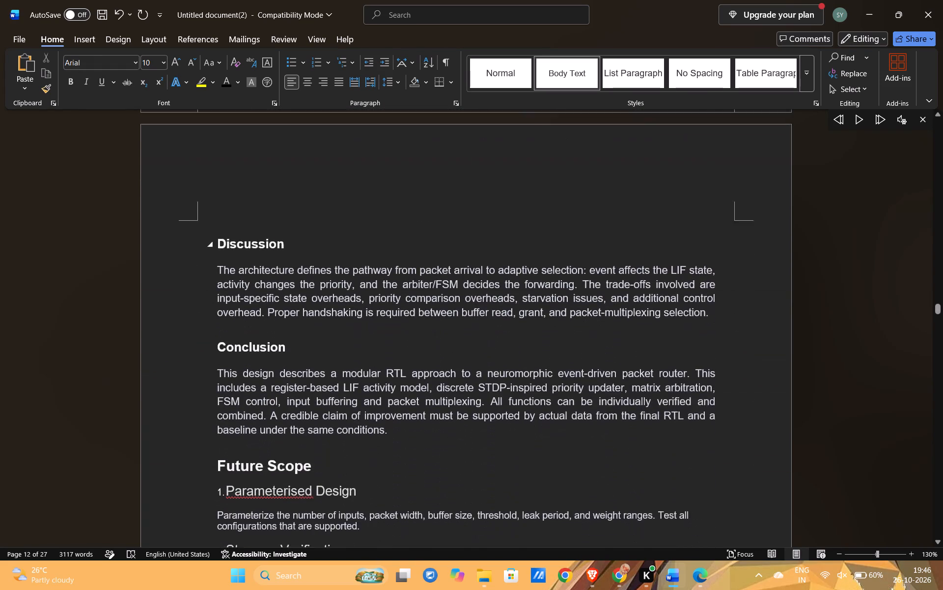
scroll(220, 227, down, 3)
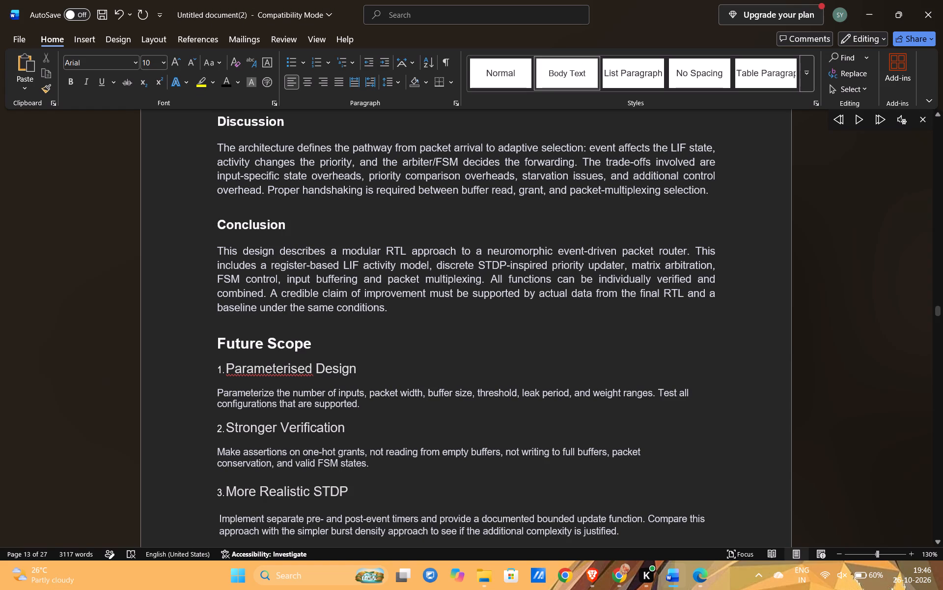
scroll(215, 144, up, 5)
scroll(215, 144, down, 1)
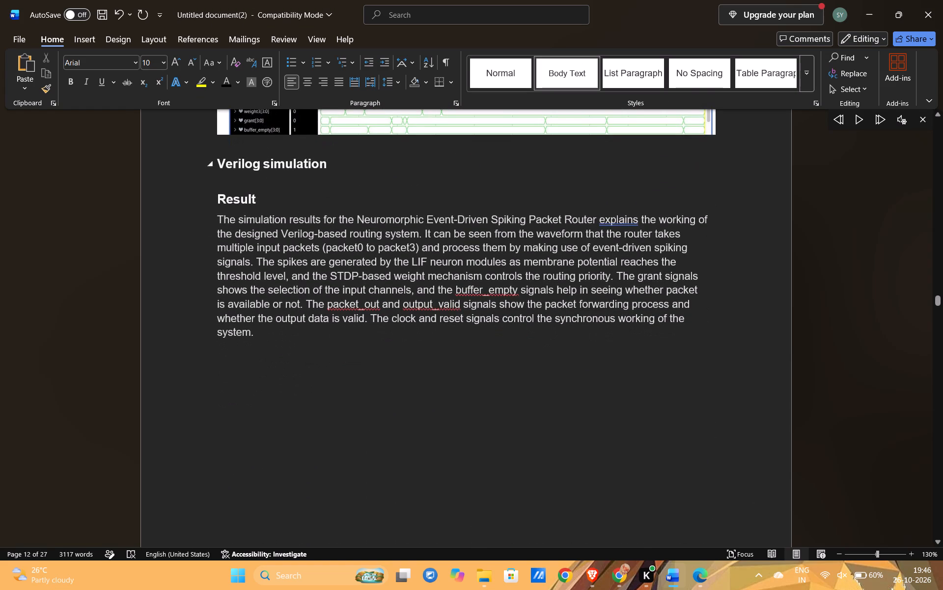
scroll(215, 144, down, 3)
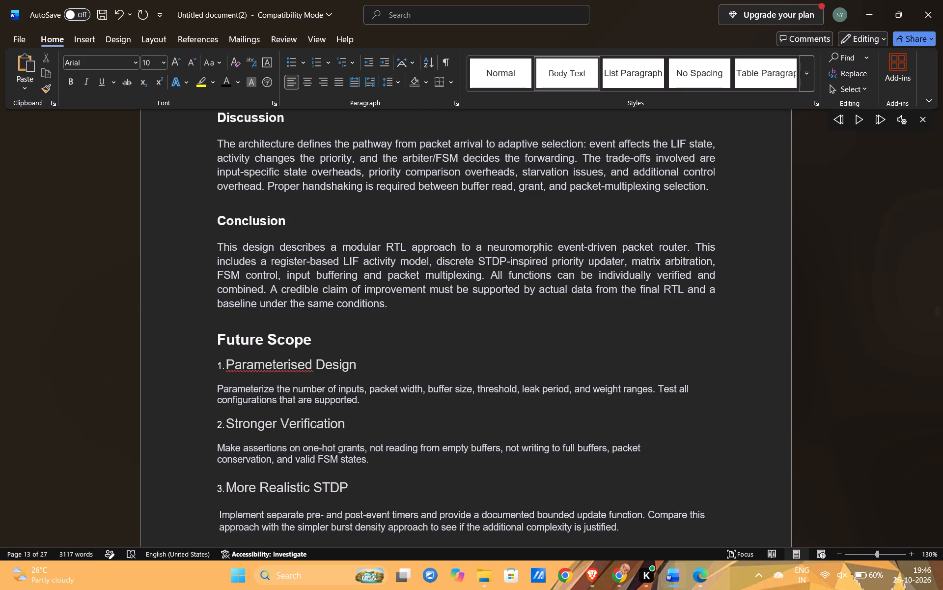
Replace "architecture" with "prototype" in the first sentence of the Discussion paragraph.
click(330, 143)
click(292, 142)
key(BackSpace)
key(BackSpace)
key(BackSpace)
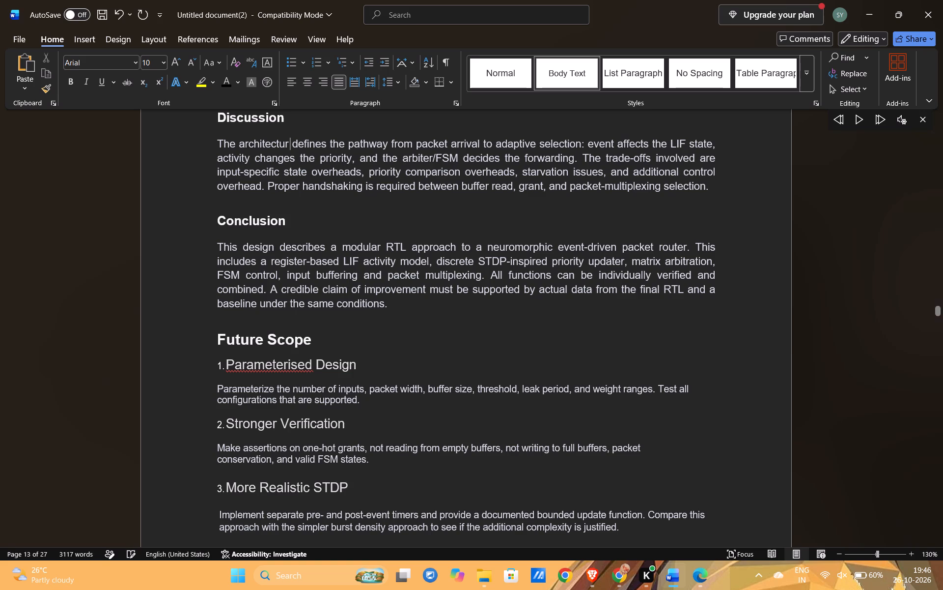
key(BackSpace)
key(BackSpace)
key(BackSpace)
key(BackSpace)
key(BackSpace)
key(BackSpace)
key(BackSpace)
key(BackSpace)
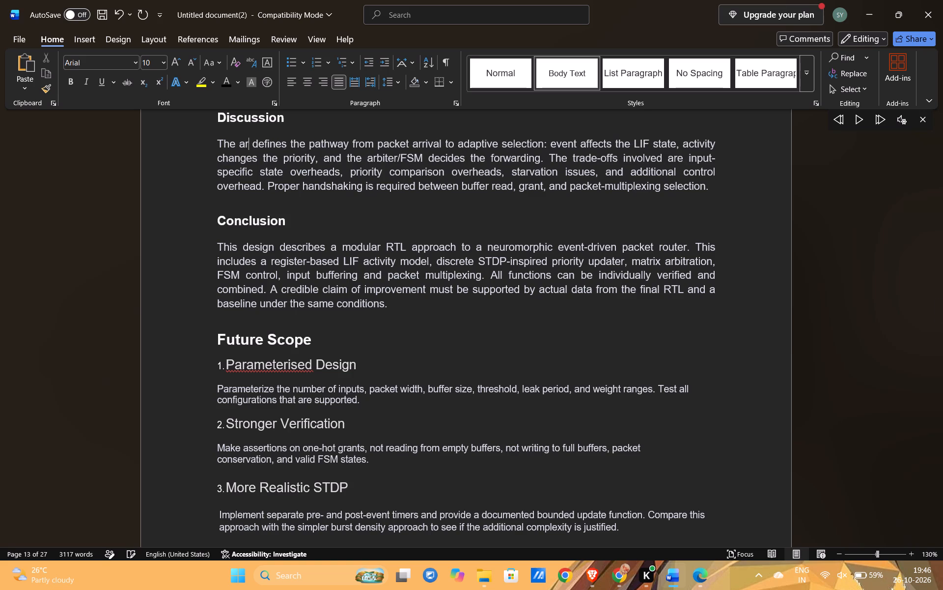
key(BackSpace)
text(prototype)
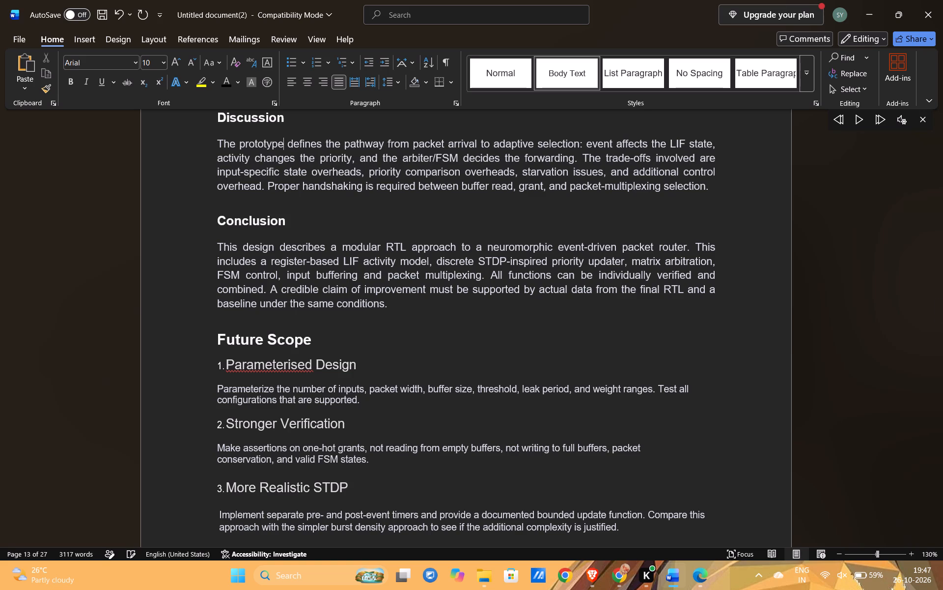
Replace "defines" with "shows" before "the pathway" in the first sentence of the Discussion paragraph.
key(Right)
key(Right)
key(Right)
key(Right)
key(Right)
key(Right)
key(Right)
key(Right)
key(BackSpace)
key(BackSpace)
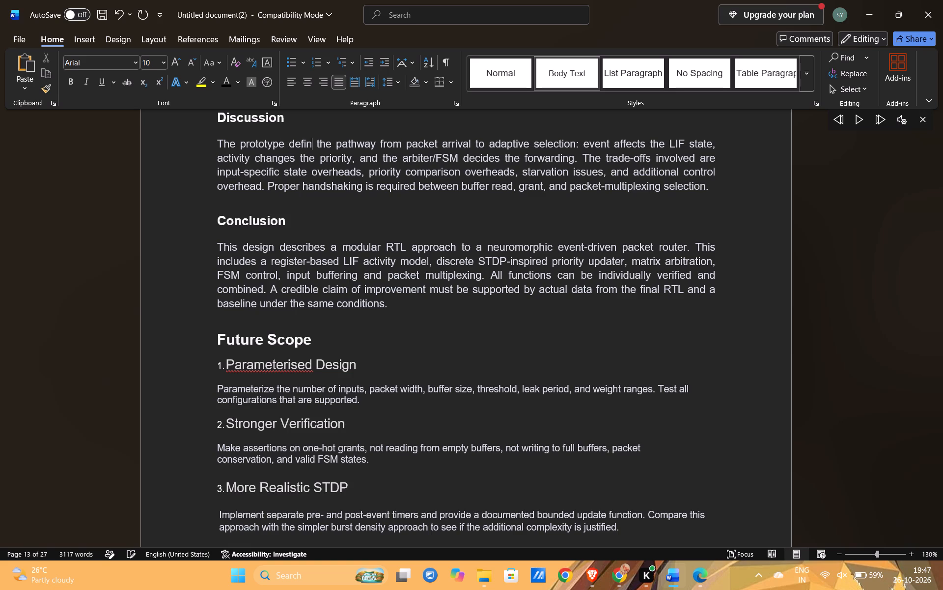
key(BackSpace)
key(BackSpace)
key(BackSpace)
key(BackSpace)
key(BackSpace)
text(sj)
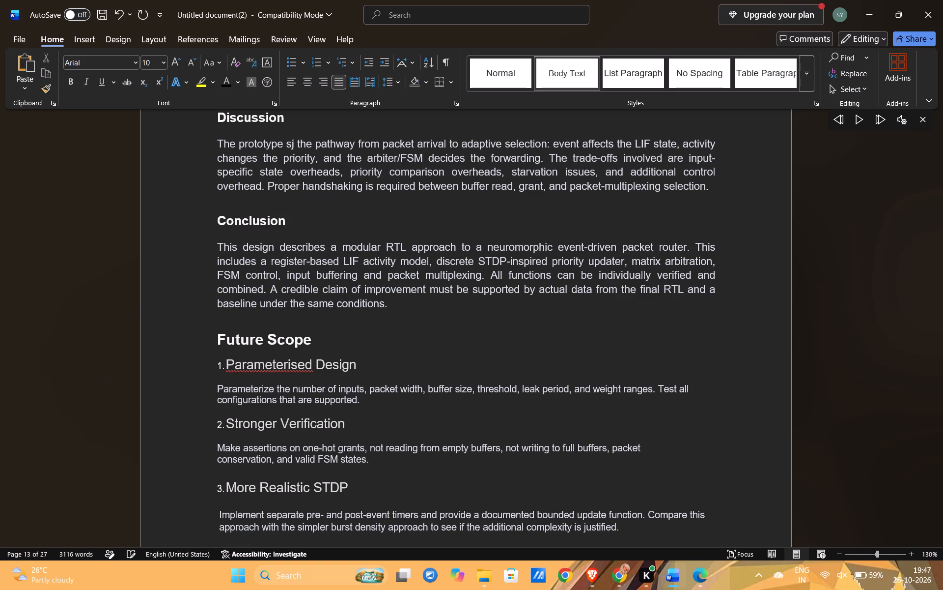
key(BackSpace)
text(hoe)
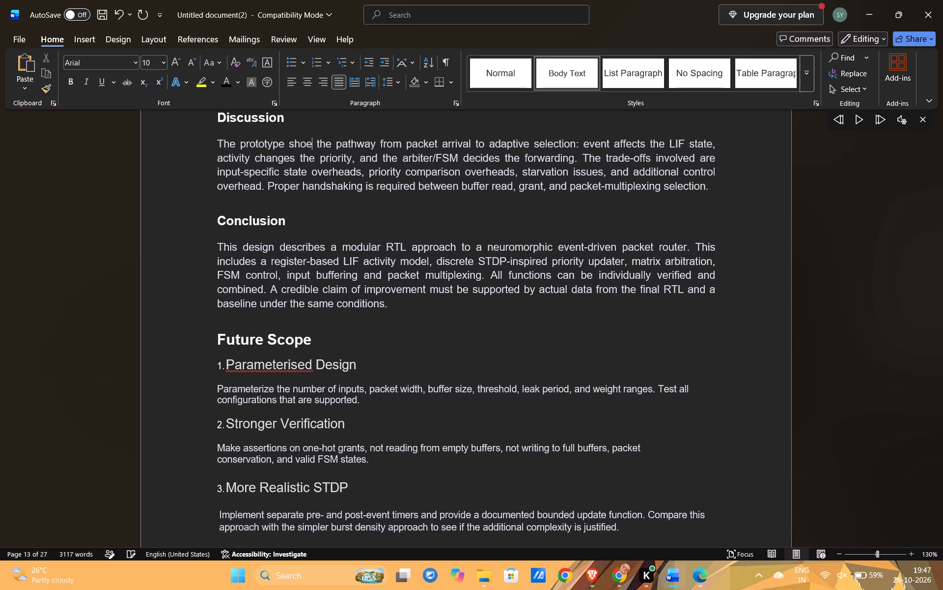
key(BackSpace)
text(ws)
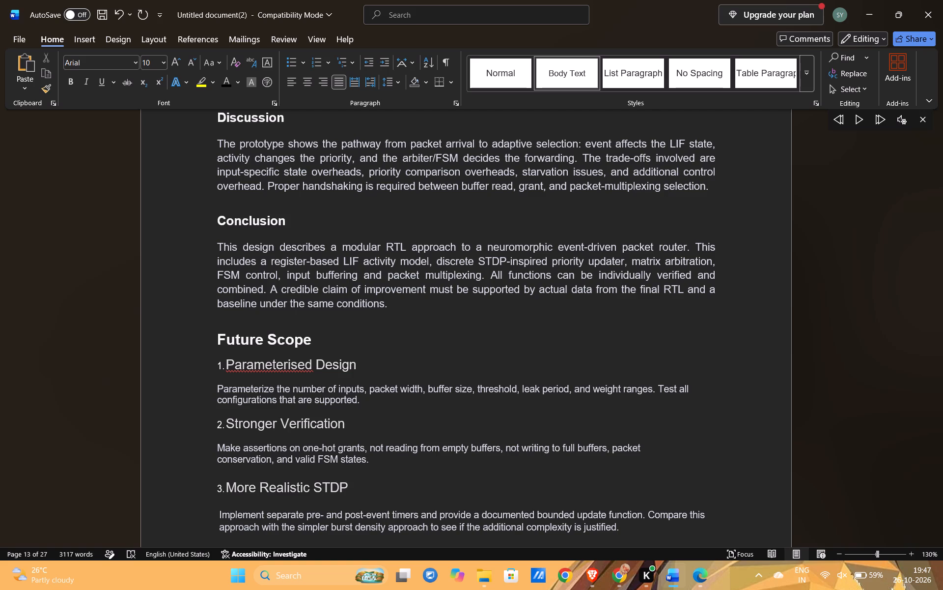
Replace "prototype" with "design" at the start of the Discussion paragraph.
click(281, 140)
key(BackSpace)
key(BackSpace)
key(BackSpace)
key(BackSpace)
key(BackSpace)
key(BackSpace)
key(BackSpace)
key(BackSpace)
key(BackSpace)
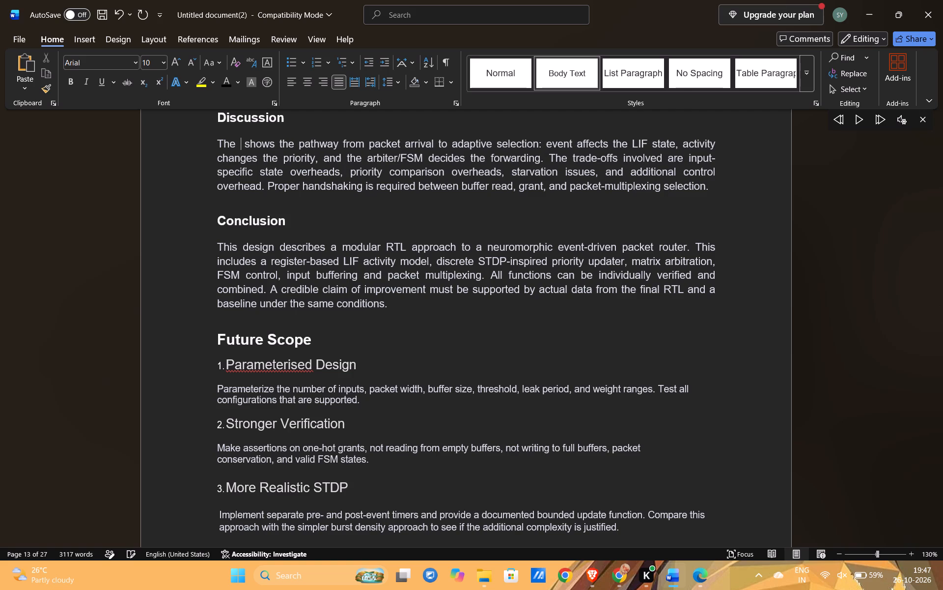
text(design)
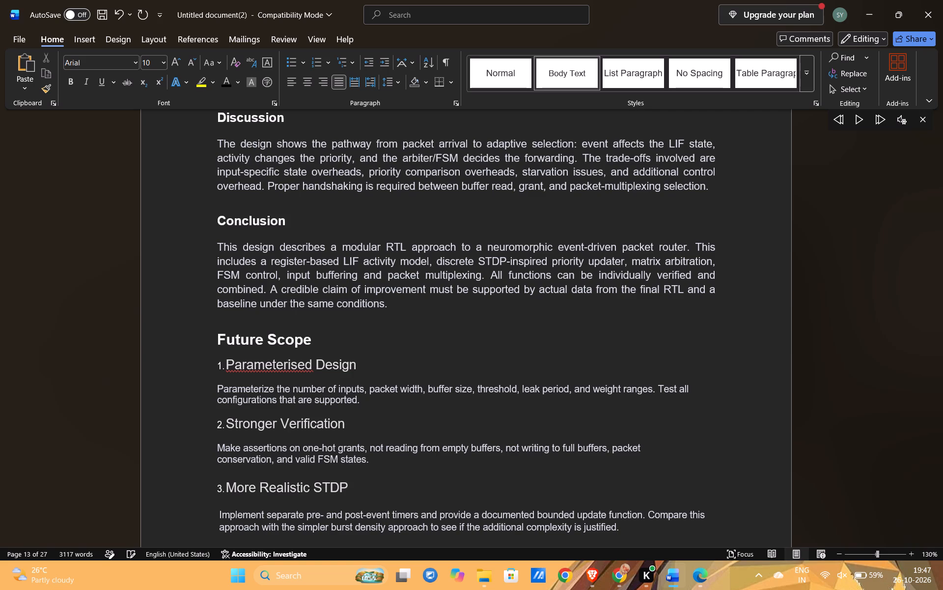
Shorten "pathway" to "path" in the first sentence of the Discussion paragraph.
click(371, 144)
key(BackSpace)
key(BackSpace)
key(BackSpace)
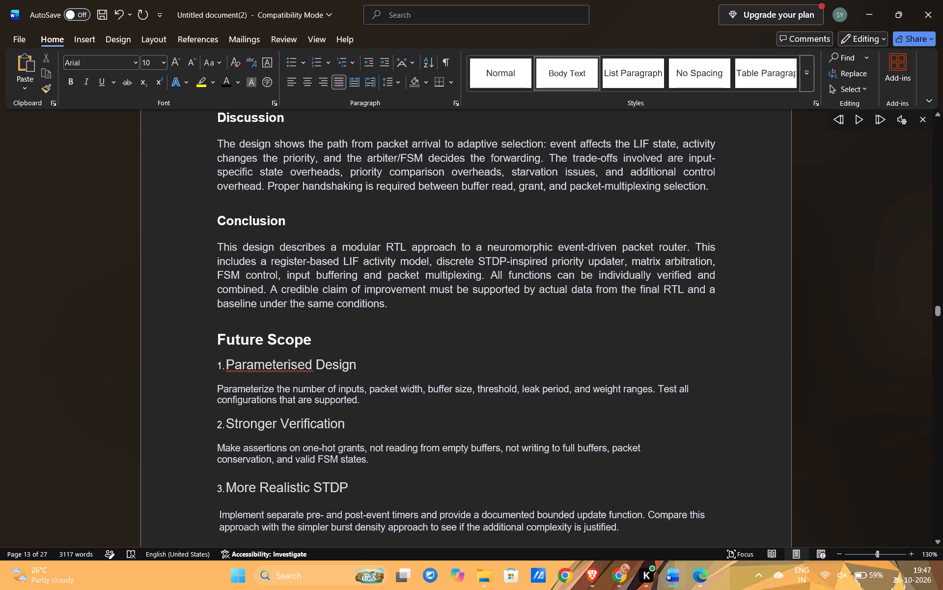
Replace "adaptive" with "priority based" before "selection" in the first sentence of the Discussion paragraph.
click(497, 143)
key(BackSpace)
key(BackSpace)
key(BackSpace)
key(BackSpace)
key(BackSpace)
key(BackSpace)
key(BackSpace)
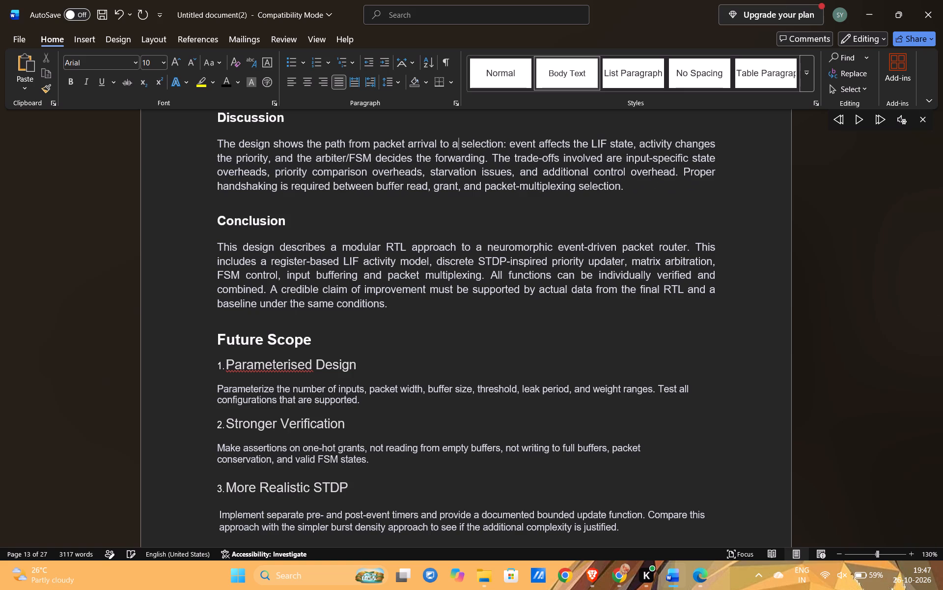
key(BackSpace)
text(priority)
key(space)
text(based)
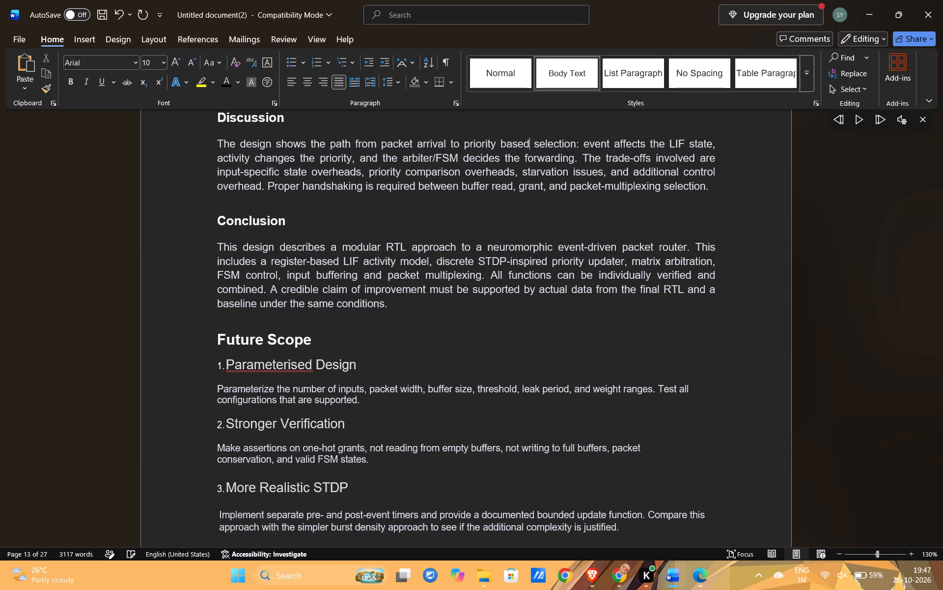
key(space)
key(BackSpace)
Replace the colon after "priority based selection" with a comma in the Discussion paragraph.
click(580, 145)
key(BackSpace)
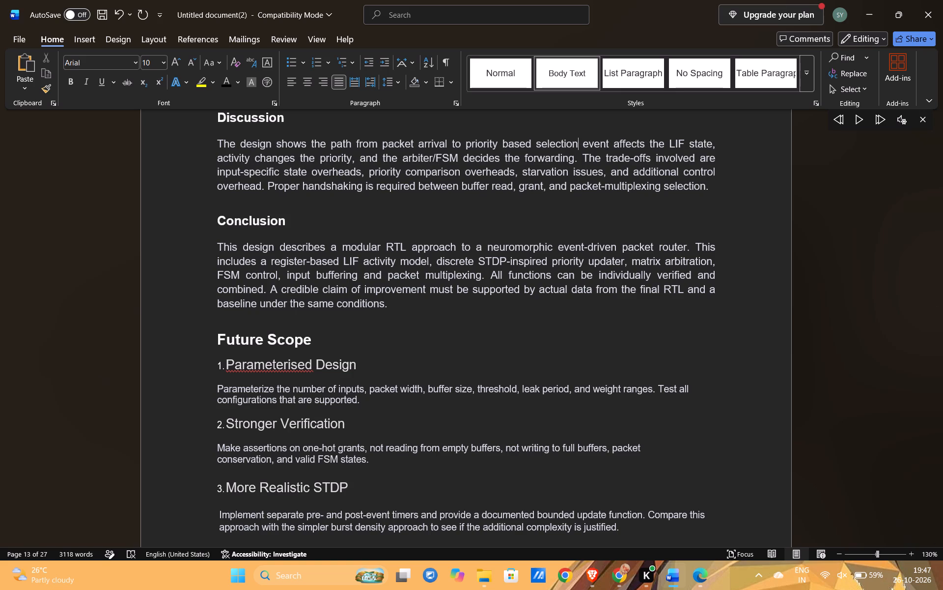
key(comma)
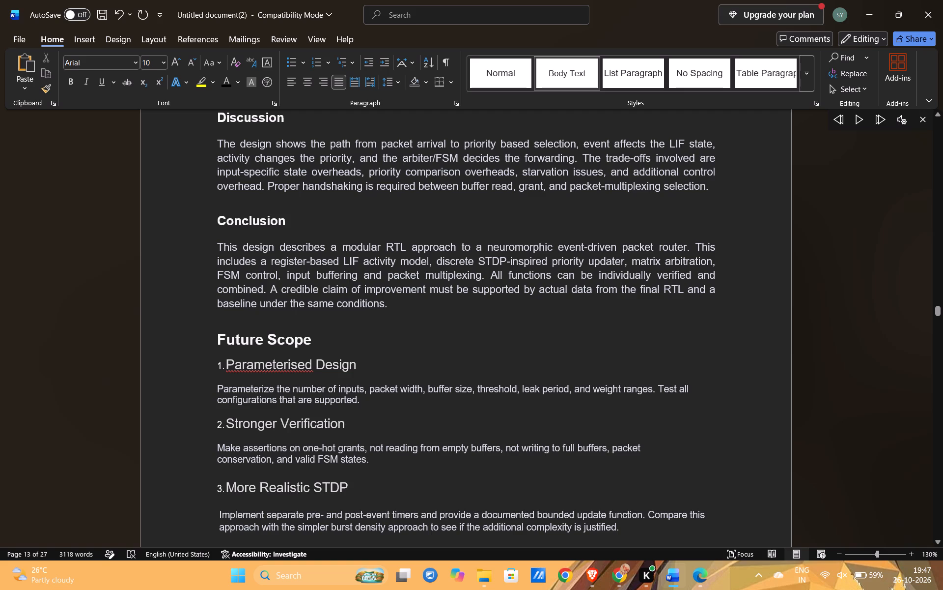
Replace "event" with "input packets" before "affects the LIF state" in the Discussion paragraph.
click(611, 145)
click(611, 145)
key(BackSpace)
key(BackSpace)
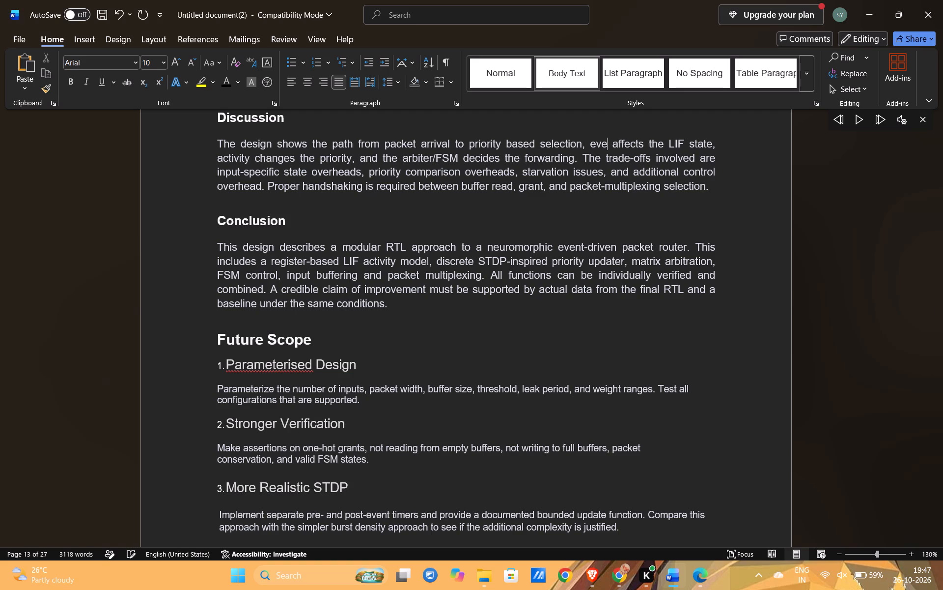
key(BackSpace)
key(BackSpace)
key(BackSpace)
text(input packes)
key(BackSpace)
text(ts)
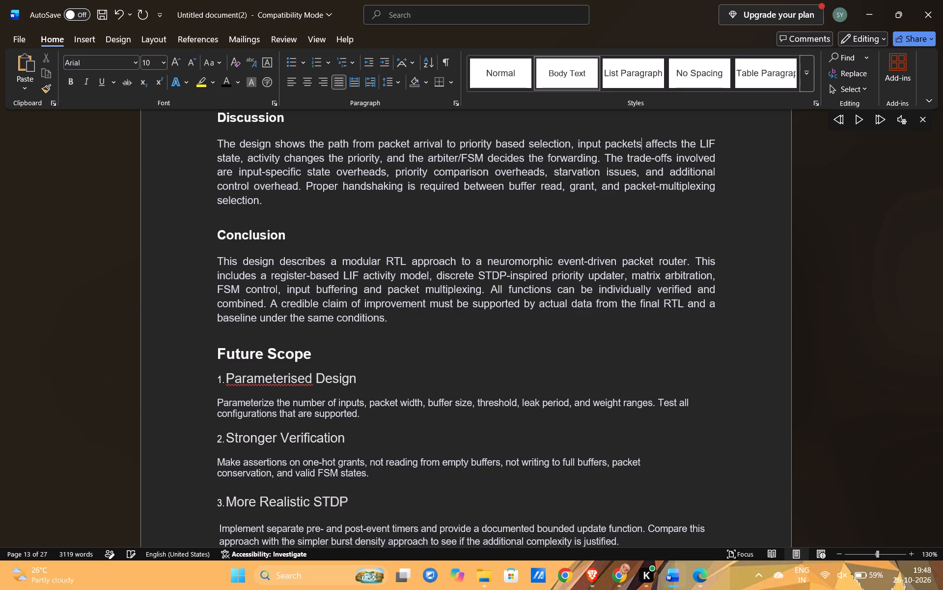
Correct "affects" to "affect" after "input packets" in the first sentence of the Discussion paragraph.
click(676, 144)
key(BackSpace)
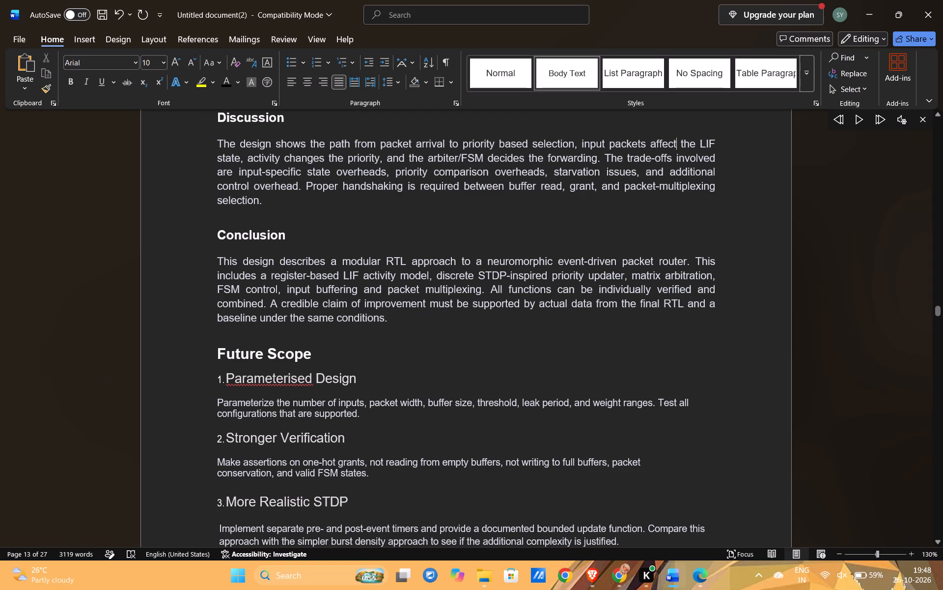
Insert "of packets" after "activity" in the first sentence of the Discussion paragraph.
click(278, 160)
key(space)
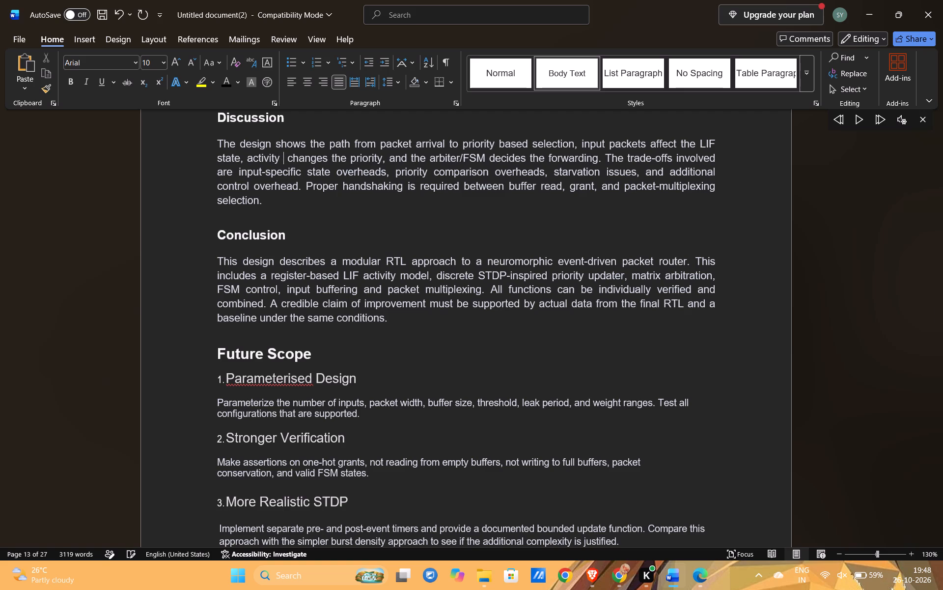
text(of packets)
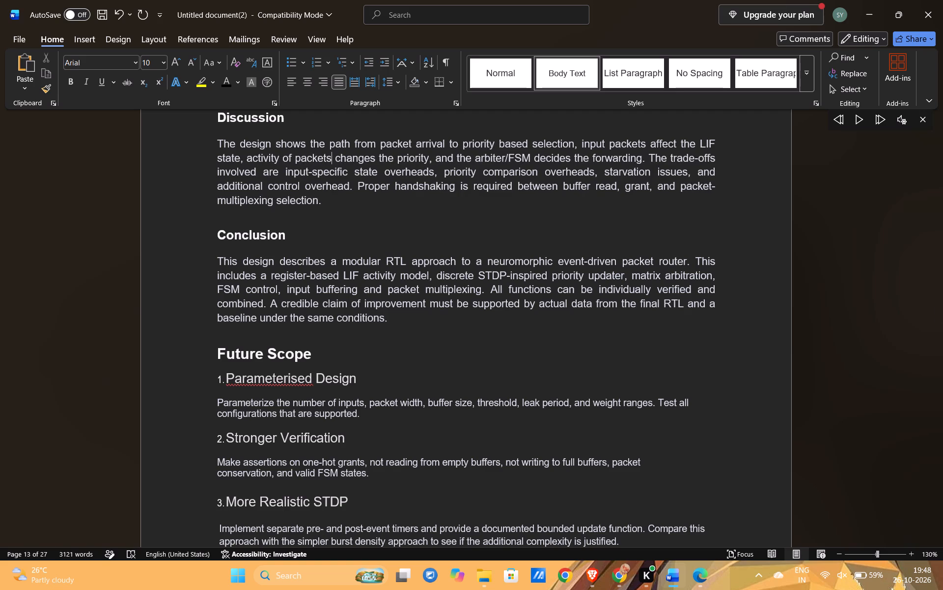
Remove "/FSM" after "arbiter" in the first sentence of the Discussion paragraph.
click(507, 156)
click(532, 157)
key(BackSpace)
key(BackSpace)
key(BackSpace)
key(BackSpace)
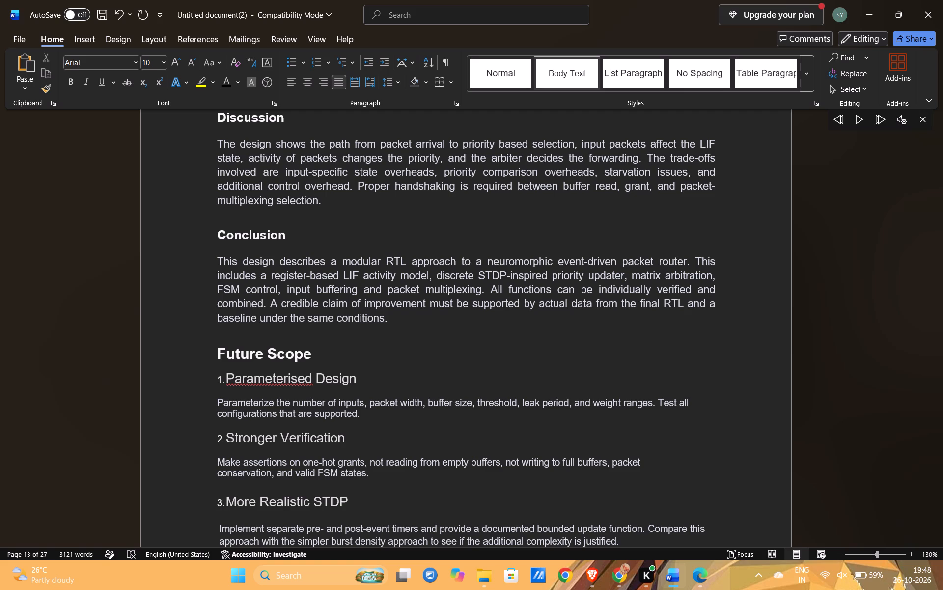
Add "of packets" after "forwarding" at the end of the first sentence in the Discussion paragraph.
click(638, 159)
key(space)
text(of)
key(space)
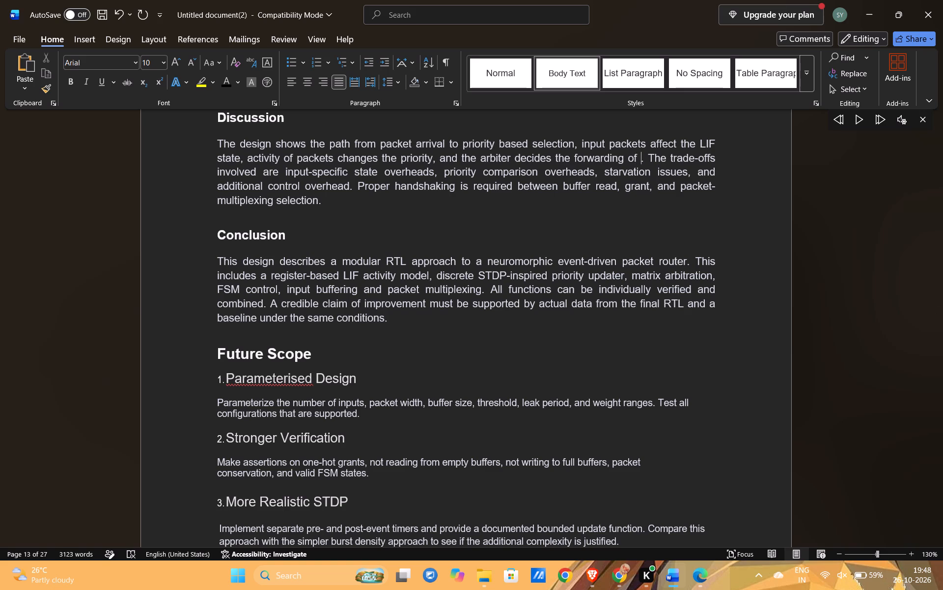
text(packets)
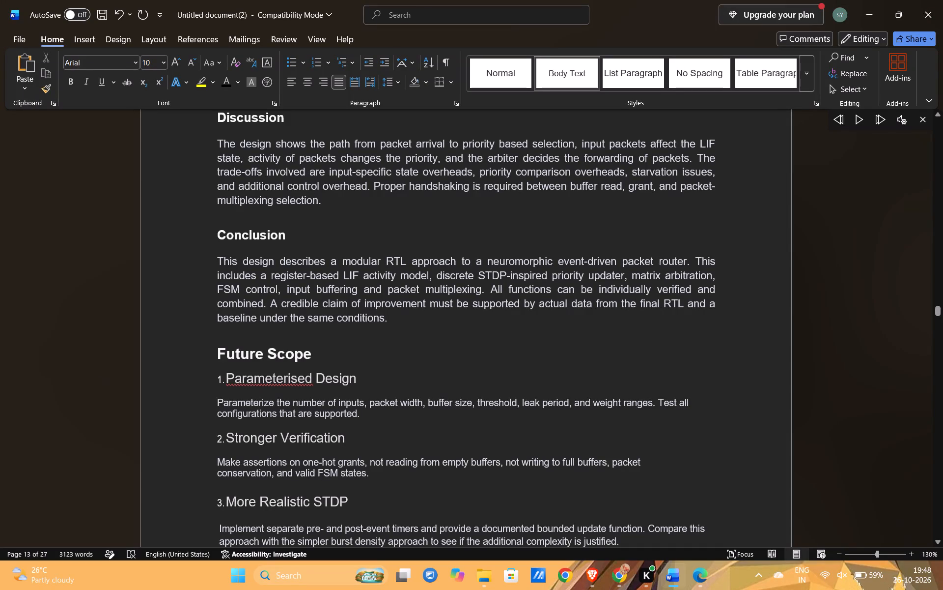
Delete the whole sentence about the trade-offs involved from the Discussion paragraph, leaving a single space before "Proper handshaking".
click(263, 173)
key(BackSpace)
key(BackSpace)
key(BackSpace)
key(BackSpace)
key(BackSpace)
key(BackSpace)
key(BackSpace)
key(BackSpace)
key(BackSpace)
key(BackSpace)
key(BackSpace)
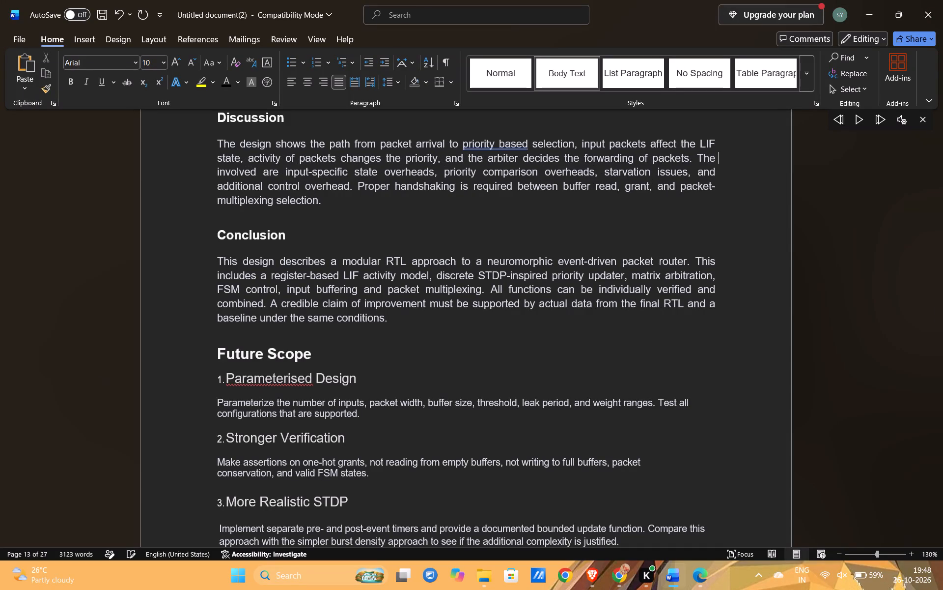
key(BackSpace)
key(BackSpace)
key(BackSpace)
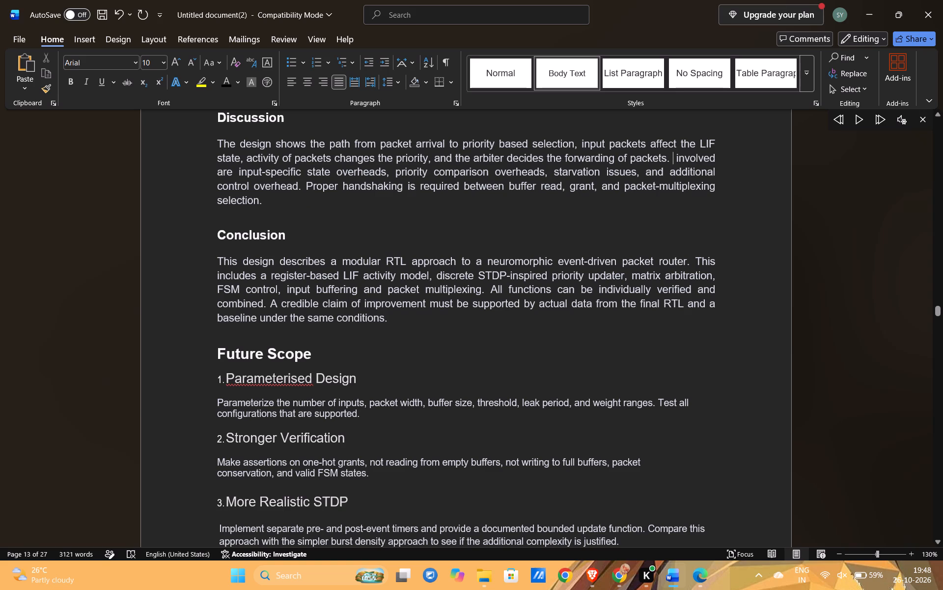
click(299, 187)
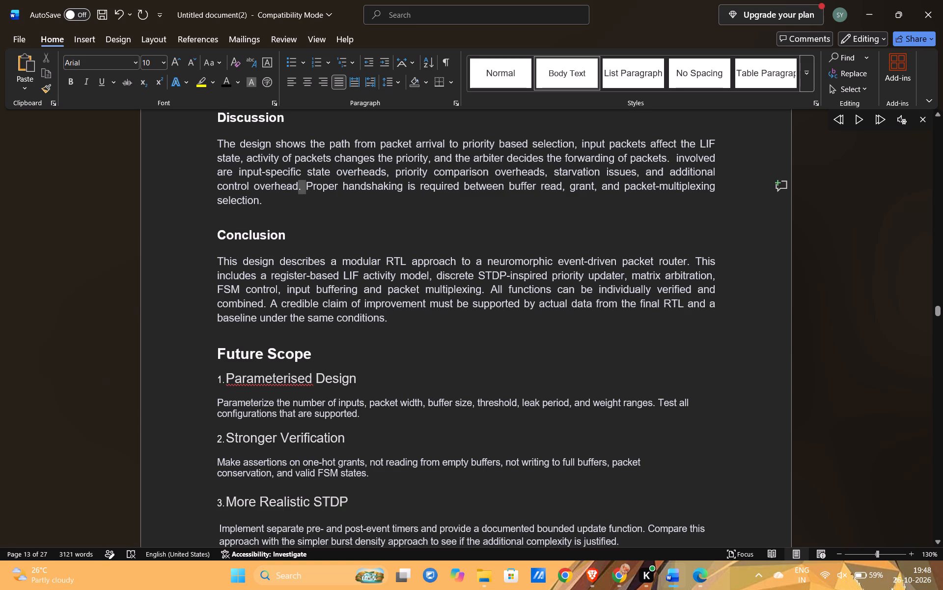
click(303, 188)
drag(303, 188, 232, 174)
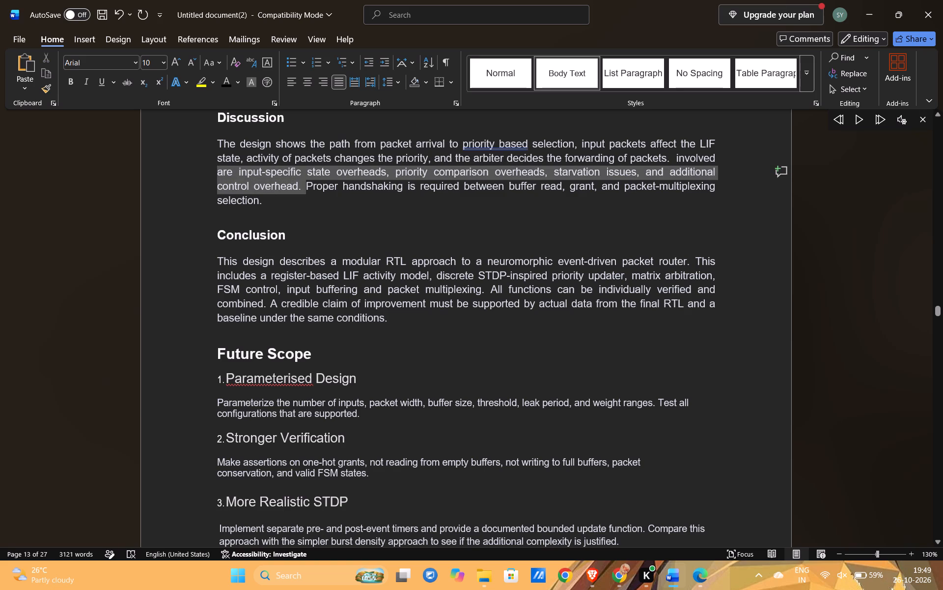
drag(232, 174, 231, 173)
key(BackSpace)
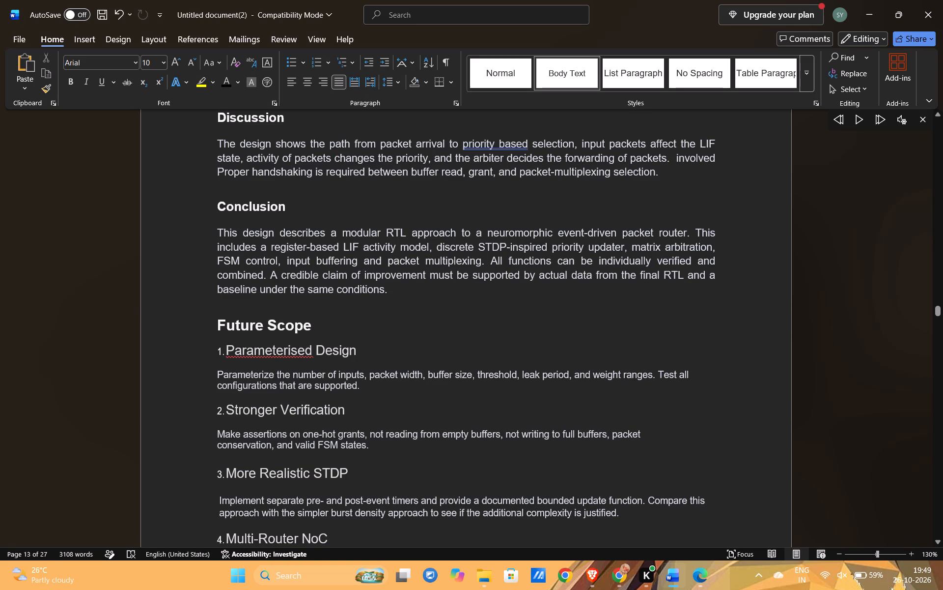
click(715, 156)
key(BackSpace)
key(BackSpace)
key(BackSpace)
key(BackSpace)
key(BackSpace)
key(BackSpace)
key(BackSpace)
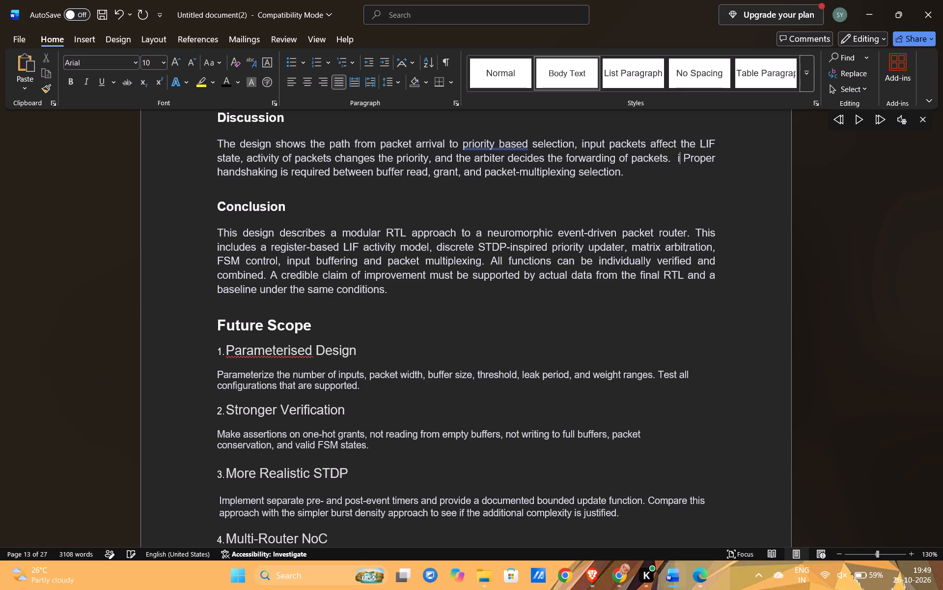
key(BackSpace)
key(BackSpace)
key(BackSpace)
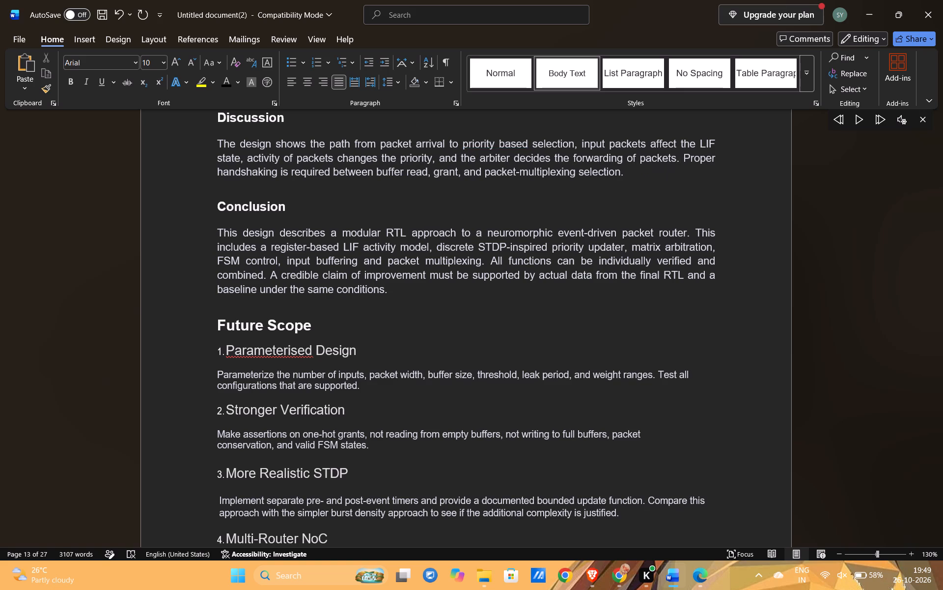
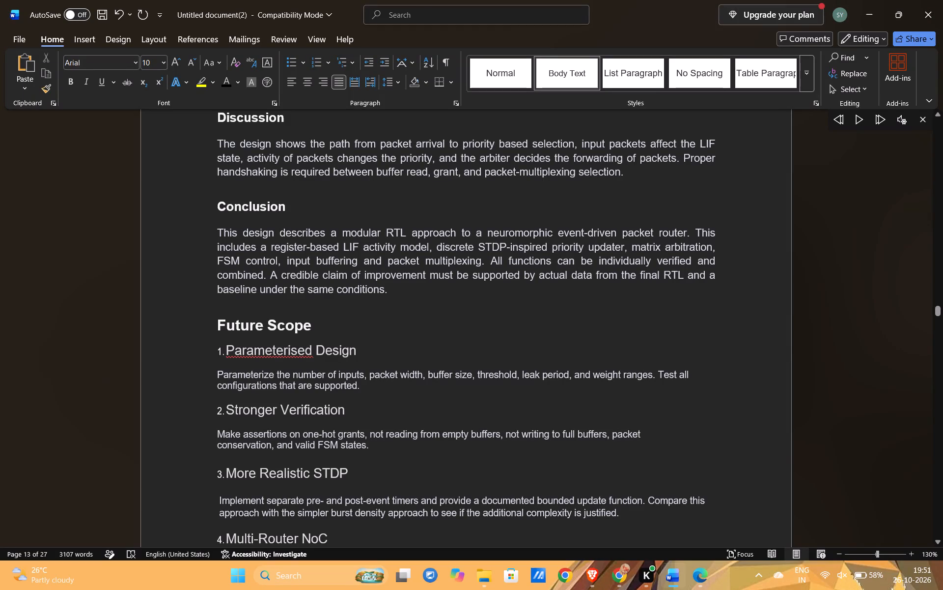
Delete the last sentence of the Discussion paragraph, starting with "Proper handshaking", so the paragraph ends at "forwarding of packets.".
click(681, 156)
drag(625, 176, 280, 177)
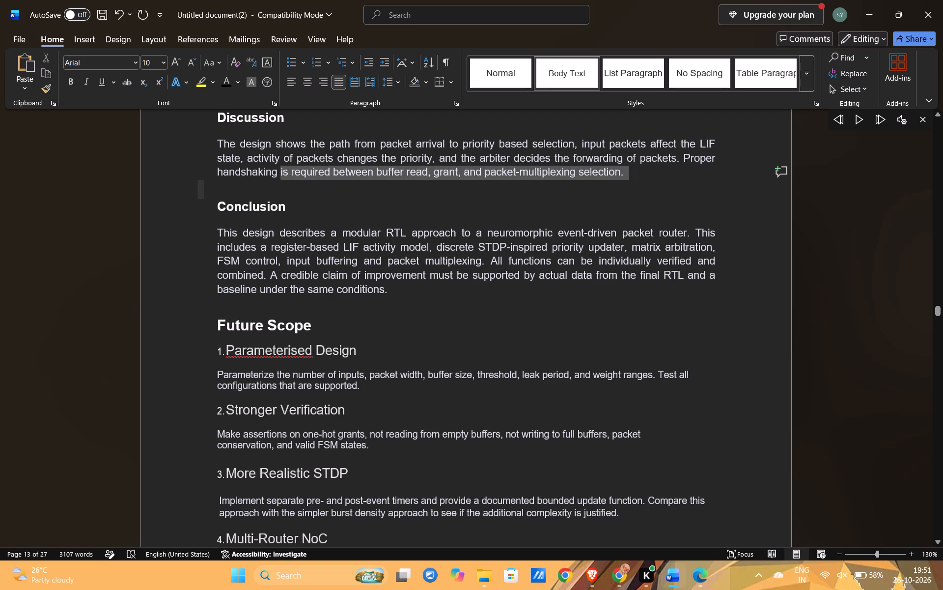
drag(280, 177, 239, 165)
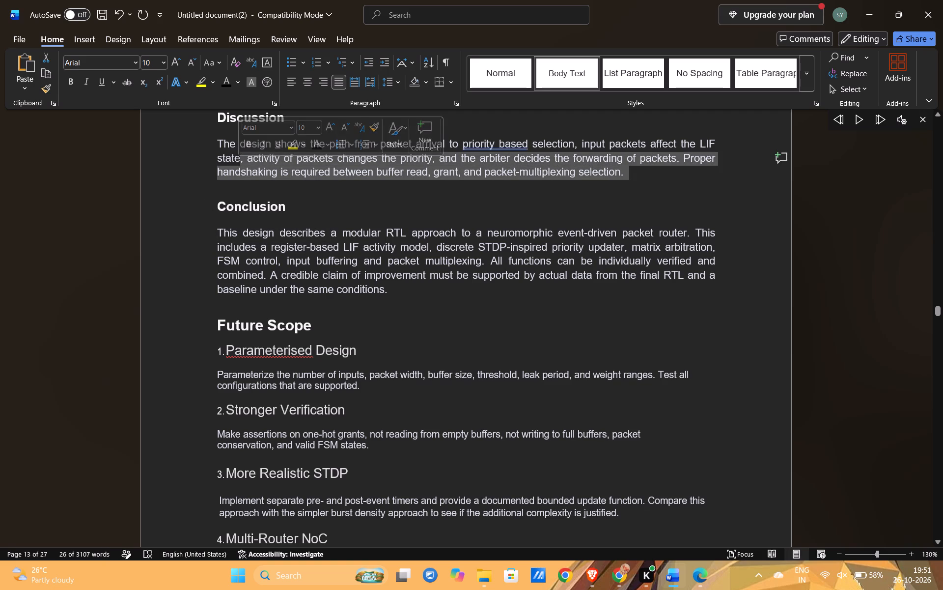
click(642, 171)
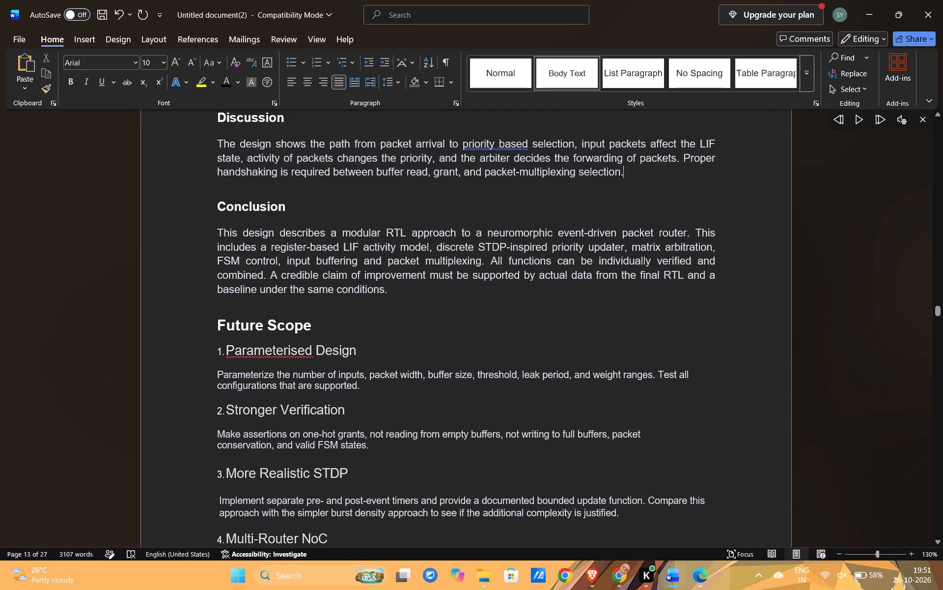
drag(629, 171, 206, 189)
drag(206, 189, 214, 174)
key(BackSpace)
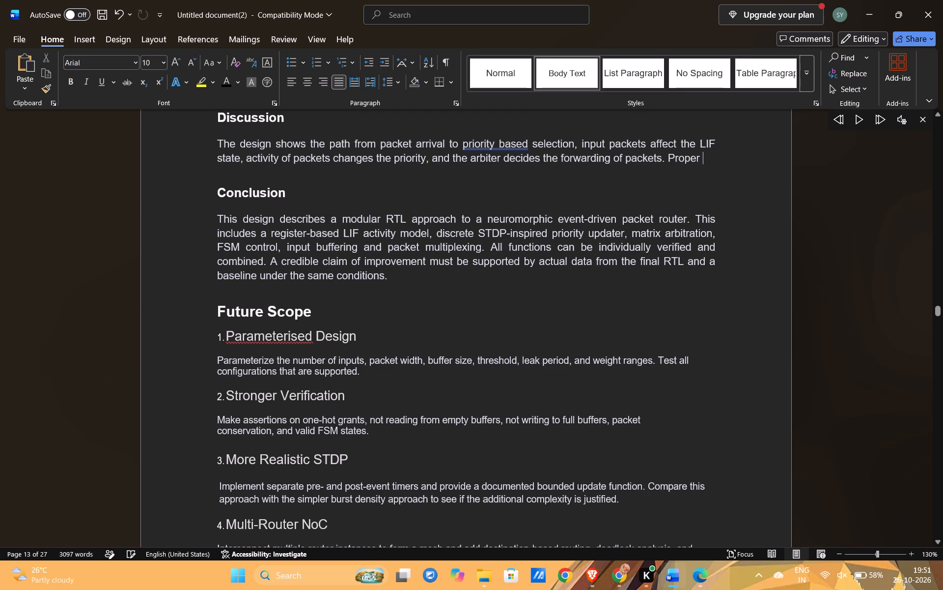
key(BackSpace)
key(BackSpace)
key(BackSpace)
key(BackSpace)
key(BackSpace)
key(BackSpace)
key(BackSpace)
key(BackSpace)
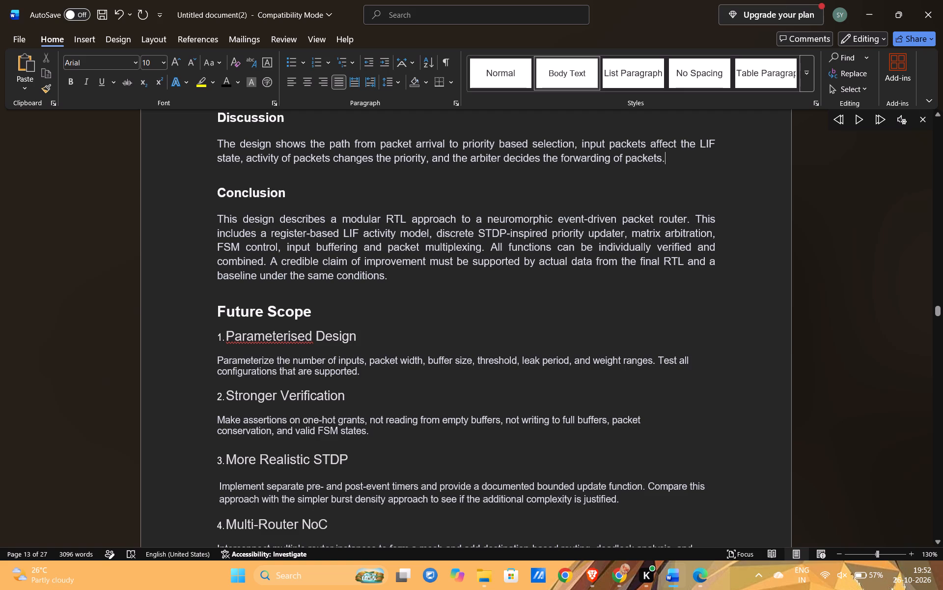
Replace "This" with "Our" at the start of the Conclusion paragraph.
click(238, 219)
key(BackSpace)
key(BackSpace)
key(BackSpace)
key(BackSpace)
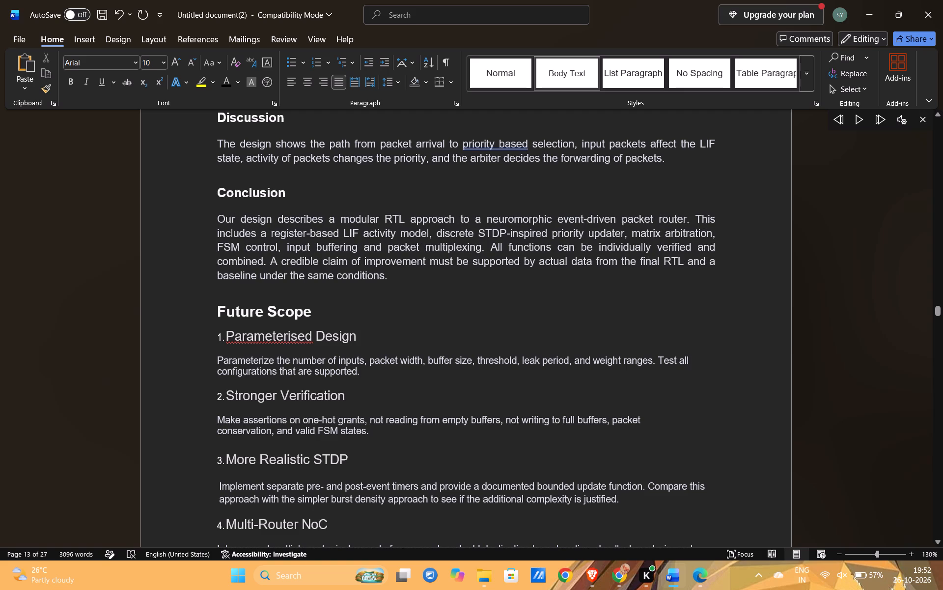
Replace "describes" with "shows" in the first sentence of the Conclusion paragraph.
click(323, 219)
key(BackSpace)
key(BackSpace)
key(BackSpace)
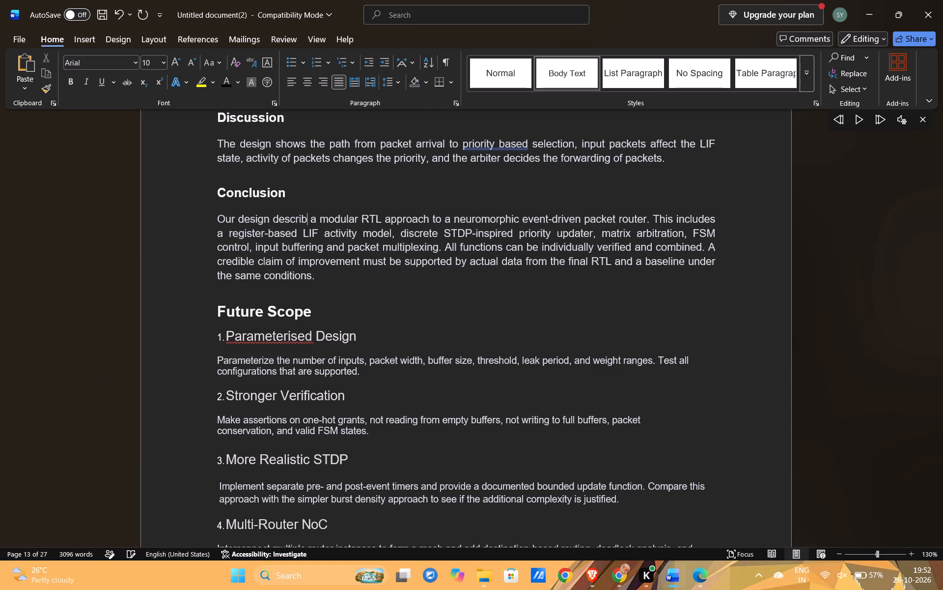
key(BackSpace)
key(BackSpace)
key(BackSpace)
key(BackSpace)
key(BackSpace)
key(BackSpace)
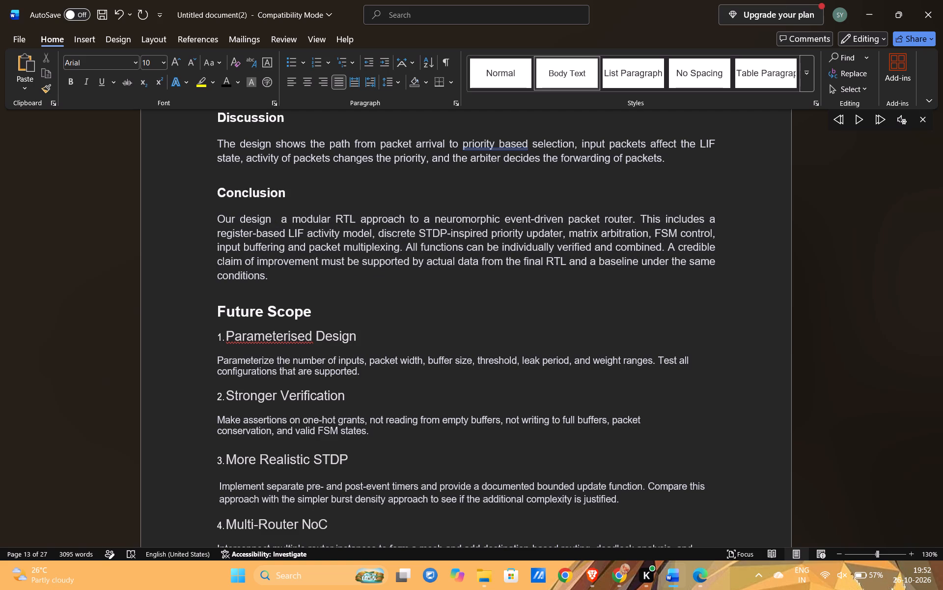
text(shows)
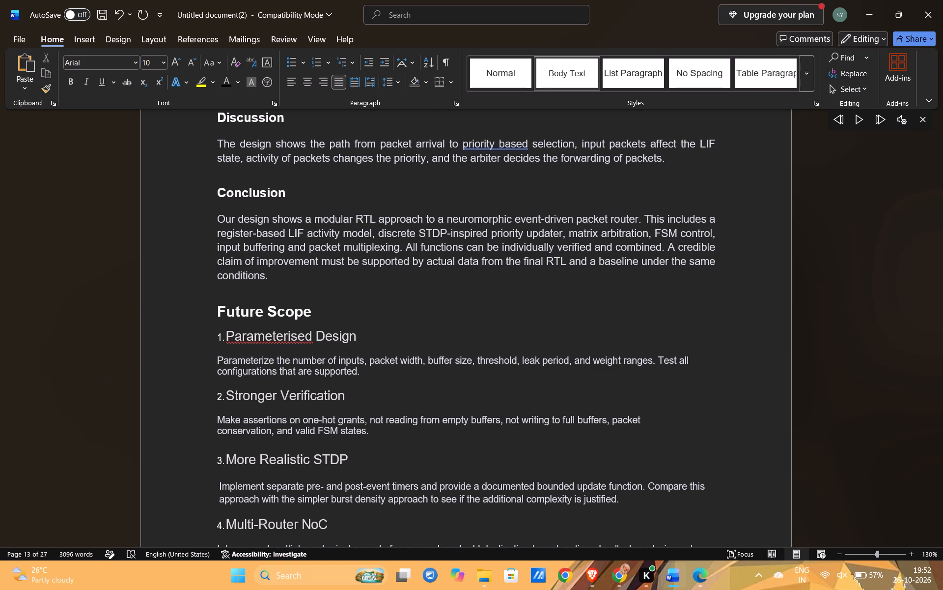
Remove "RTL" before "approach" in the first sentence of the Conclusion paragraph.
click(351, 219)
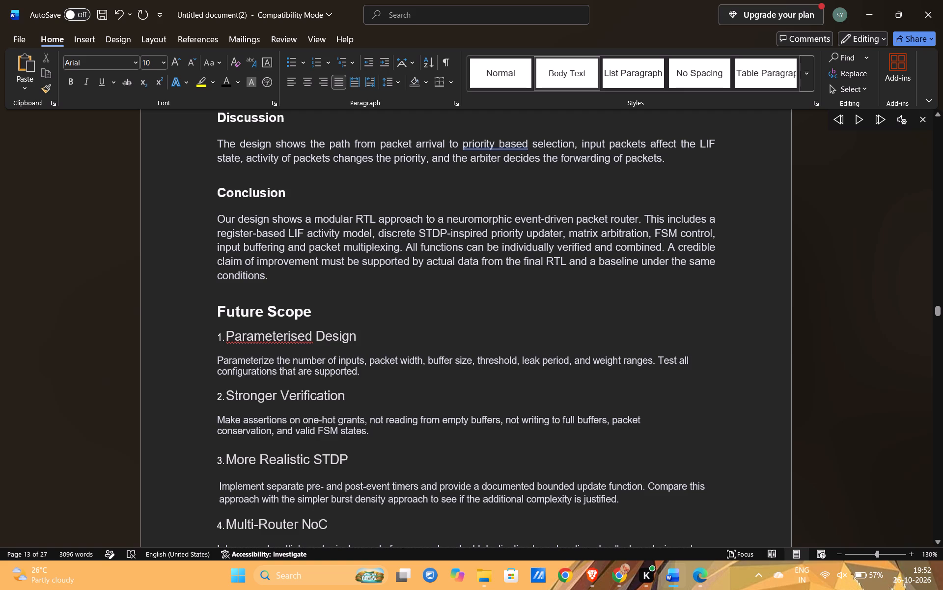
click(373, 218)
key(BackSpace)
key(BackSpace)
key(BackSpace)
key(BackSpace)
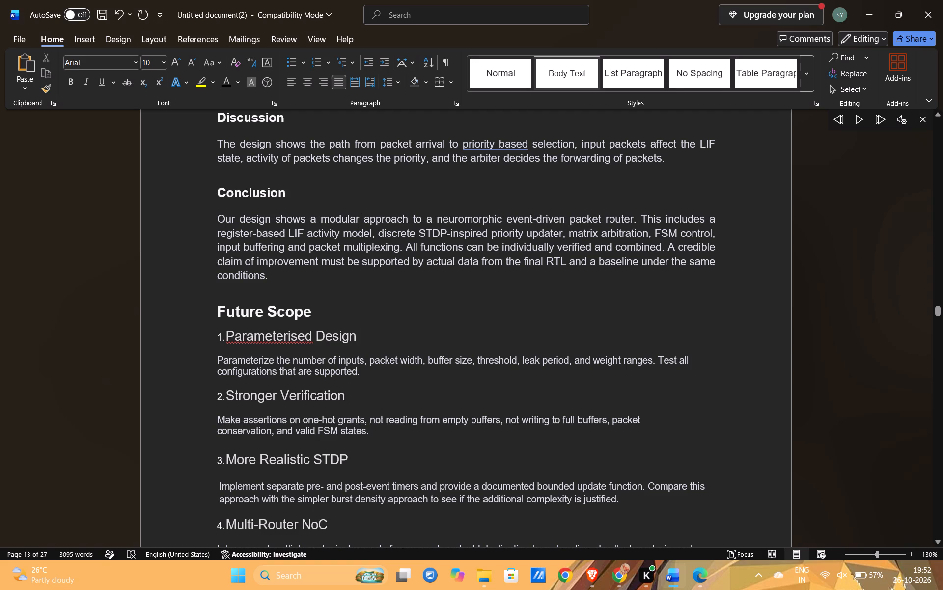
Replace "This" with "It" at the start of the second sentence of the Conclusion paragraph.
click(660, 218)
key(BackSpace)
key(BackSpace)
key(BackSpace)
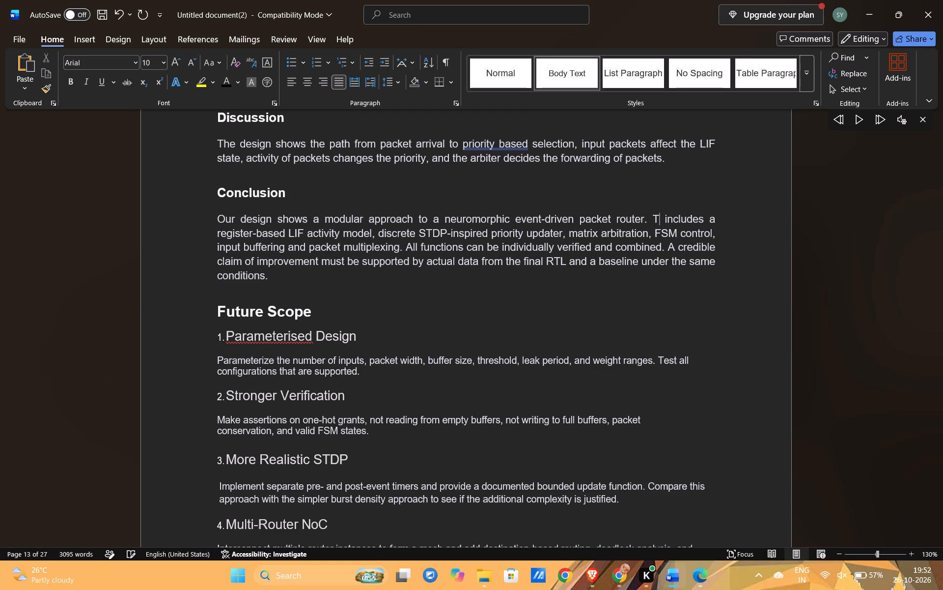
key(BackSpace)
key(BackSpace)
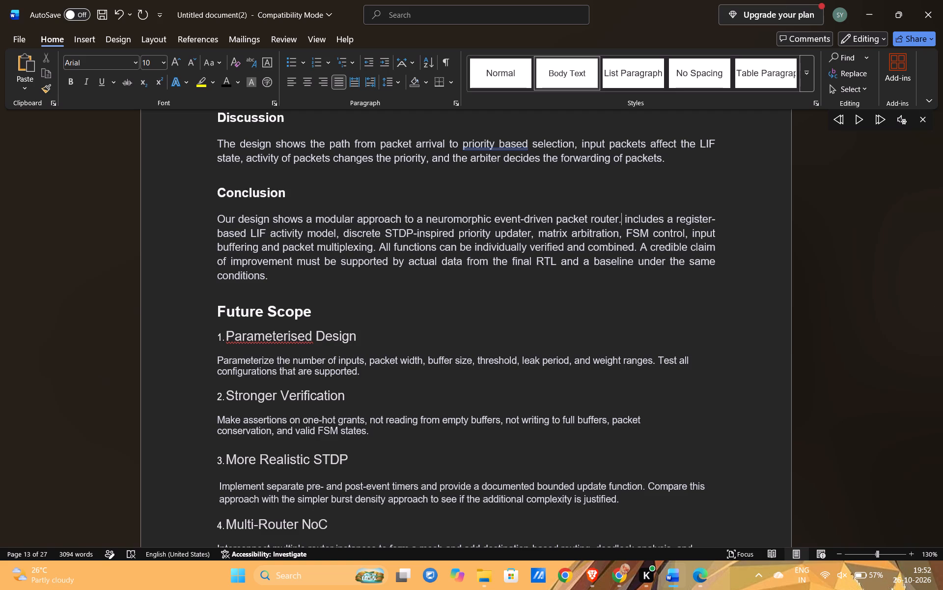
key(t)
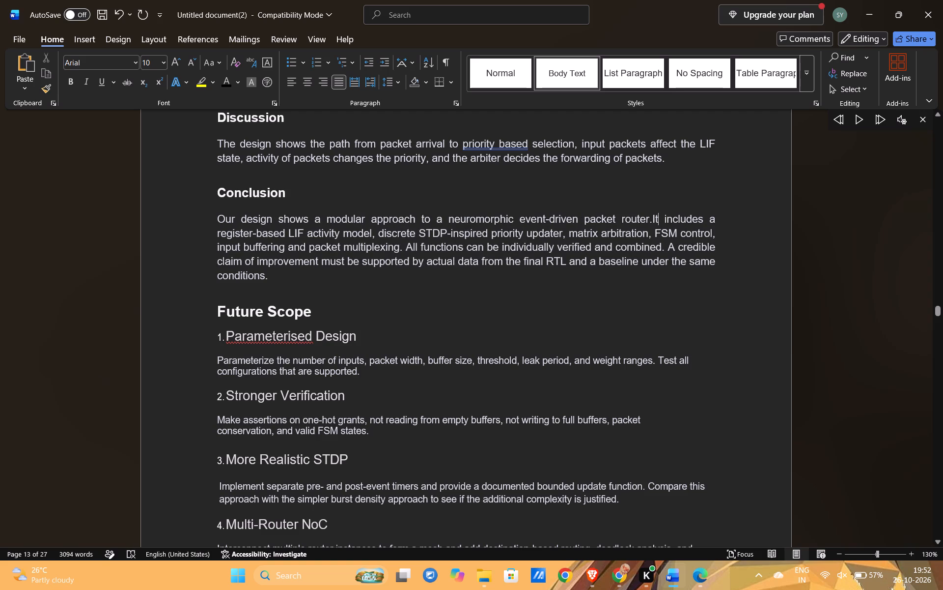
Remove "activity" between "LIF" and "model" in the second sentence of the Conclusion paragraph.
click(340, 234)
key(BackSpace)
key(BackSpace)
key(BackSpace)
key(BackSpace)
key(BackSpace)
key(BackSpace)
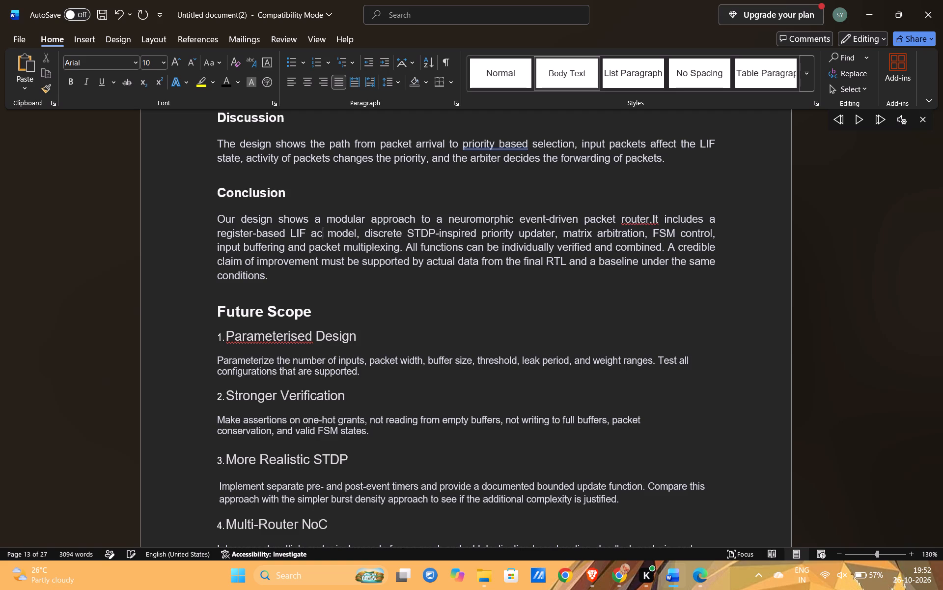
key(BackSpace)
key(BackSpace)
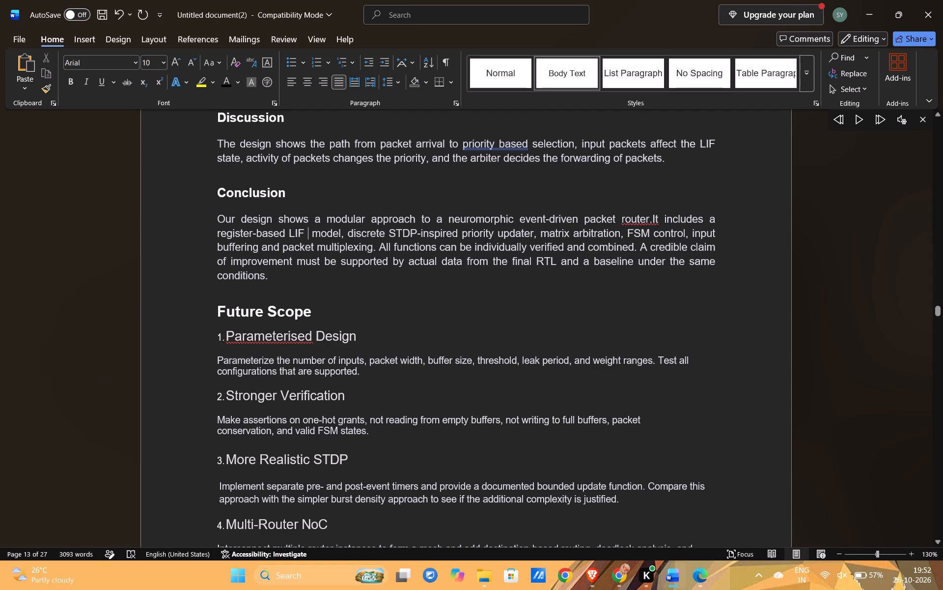
Delete the entire Conclusion paragraph and put an empty line between the Conclusion and Future Scope headings.
drag(218, 221, 250, 287)
key(BackSpace)
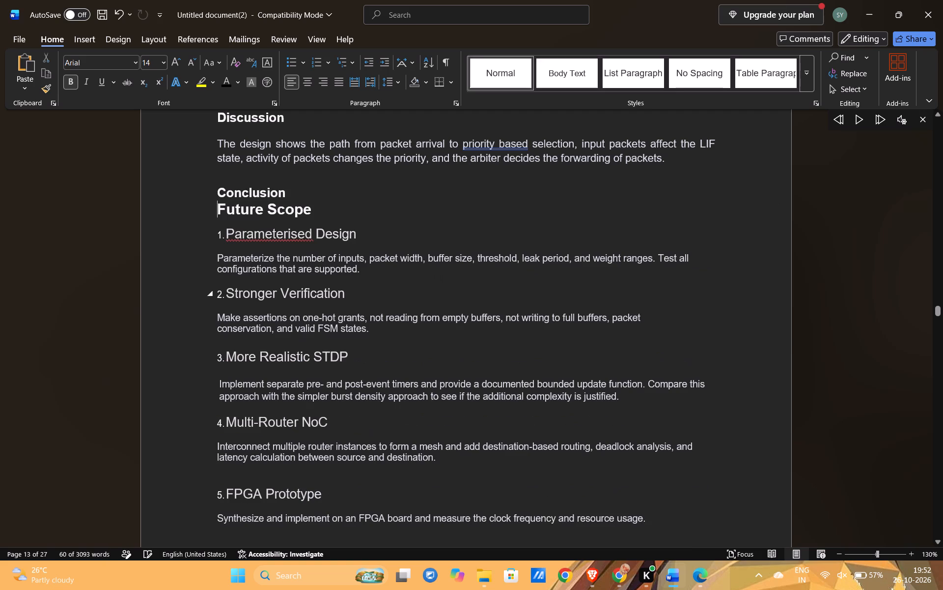
key(Return)
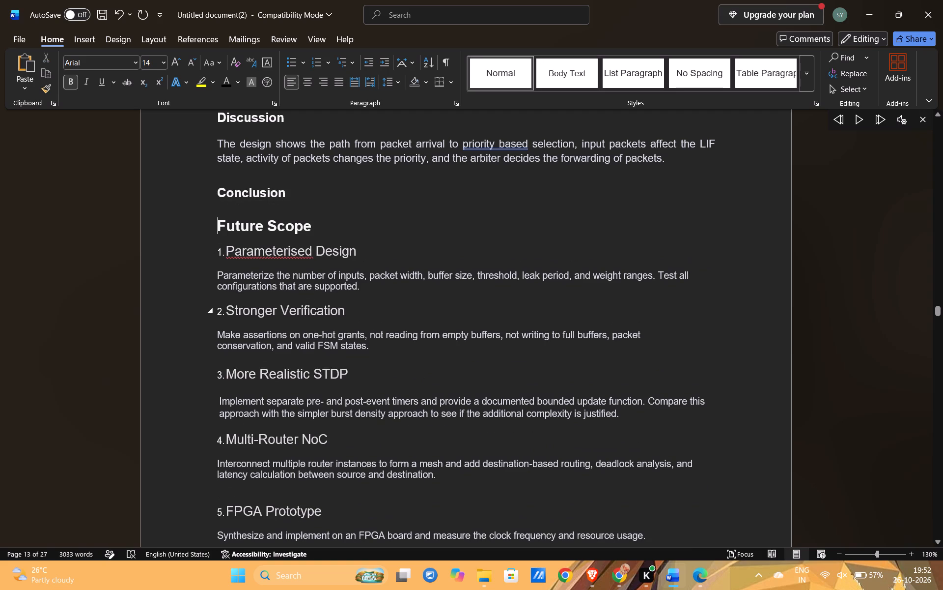
click(234, 209)
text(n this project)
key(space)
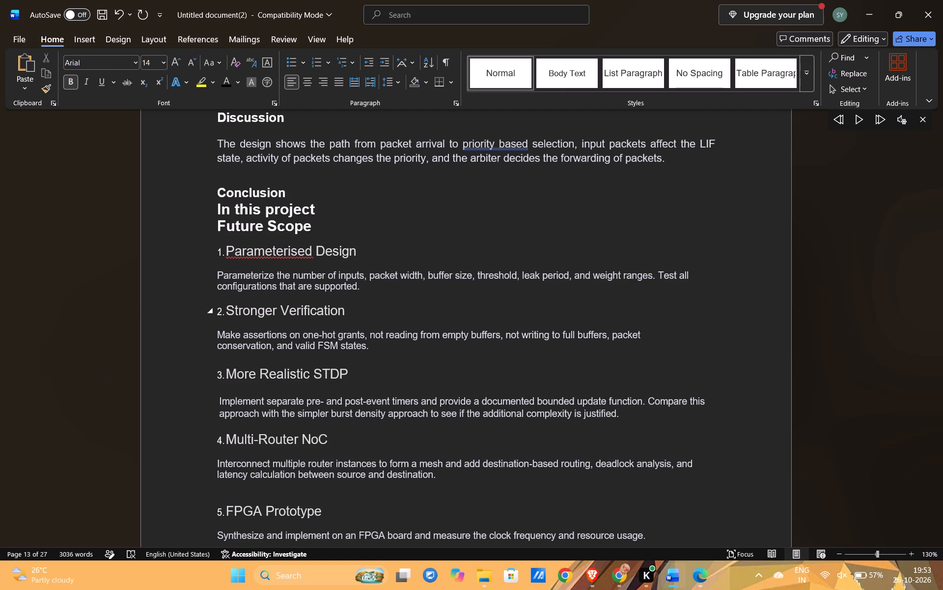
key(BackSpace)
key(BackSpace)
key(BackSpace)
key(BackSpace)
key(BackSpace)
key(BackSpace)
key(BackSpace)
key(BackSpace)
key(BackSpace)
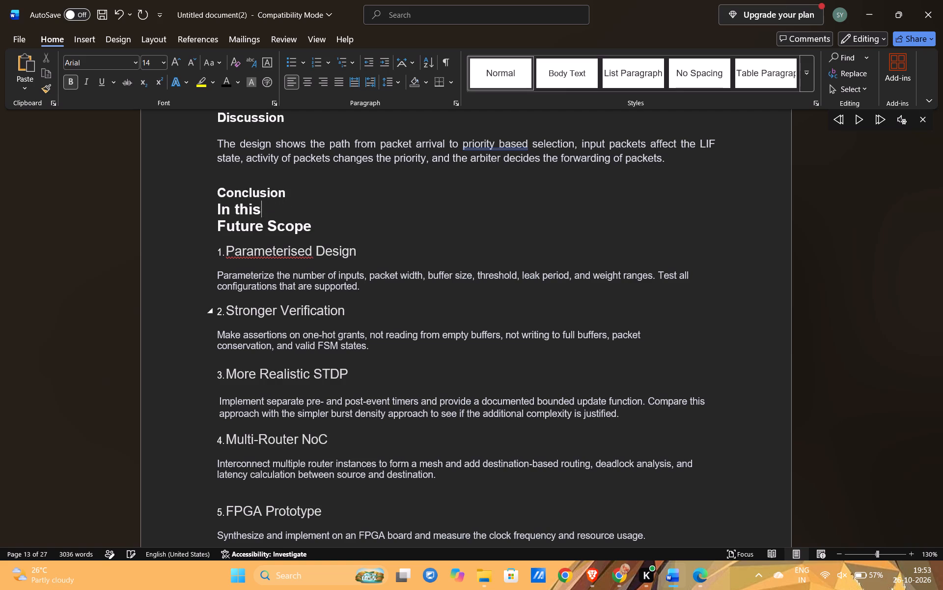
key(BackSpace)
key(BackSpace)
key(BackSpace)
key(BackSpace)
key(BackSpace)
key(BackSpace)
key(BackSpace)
Set the empty line under the Conclusion heading to font size 10 without bold.
click(165, 59)
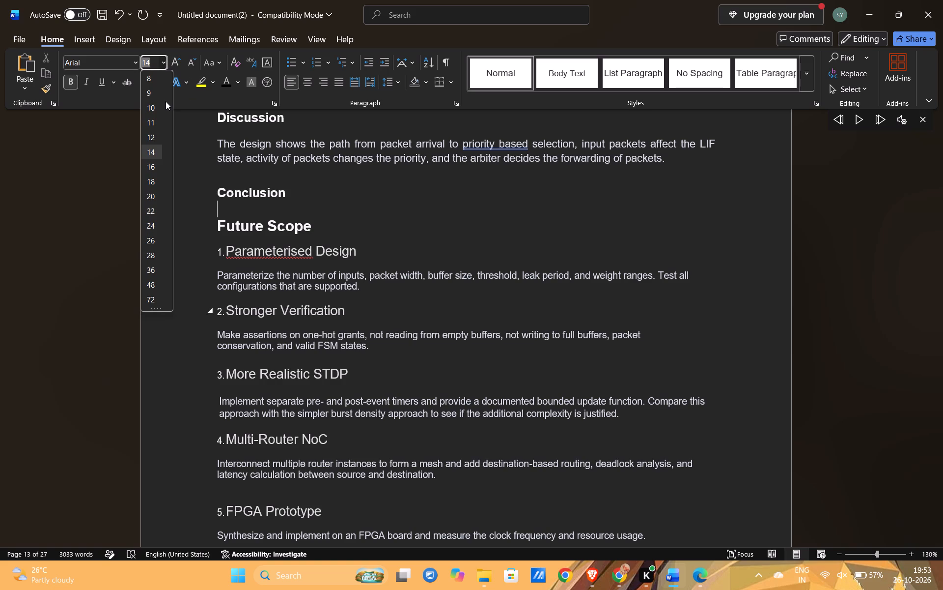
click(159, 103)
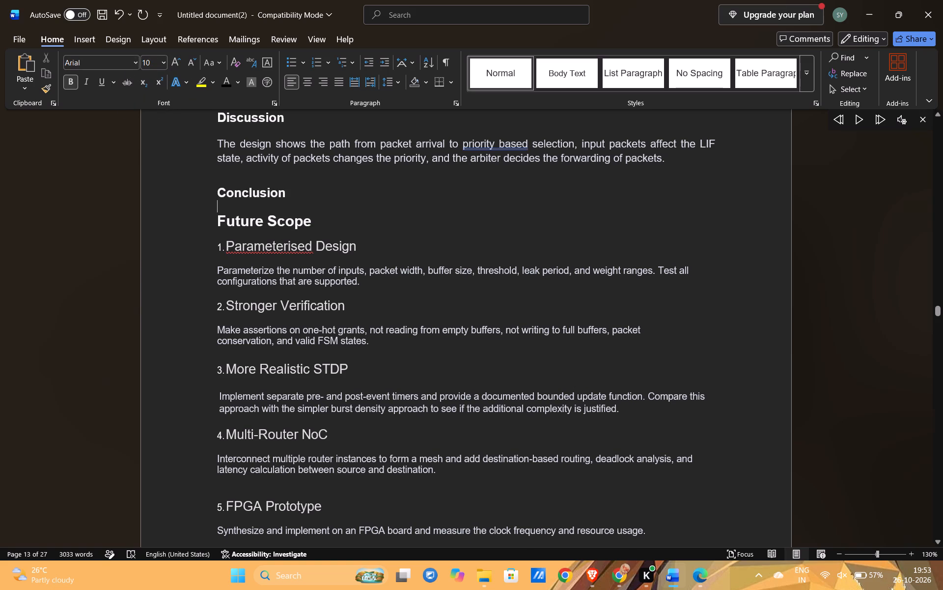
click(65, 80)
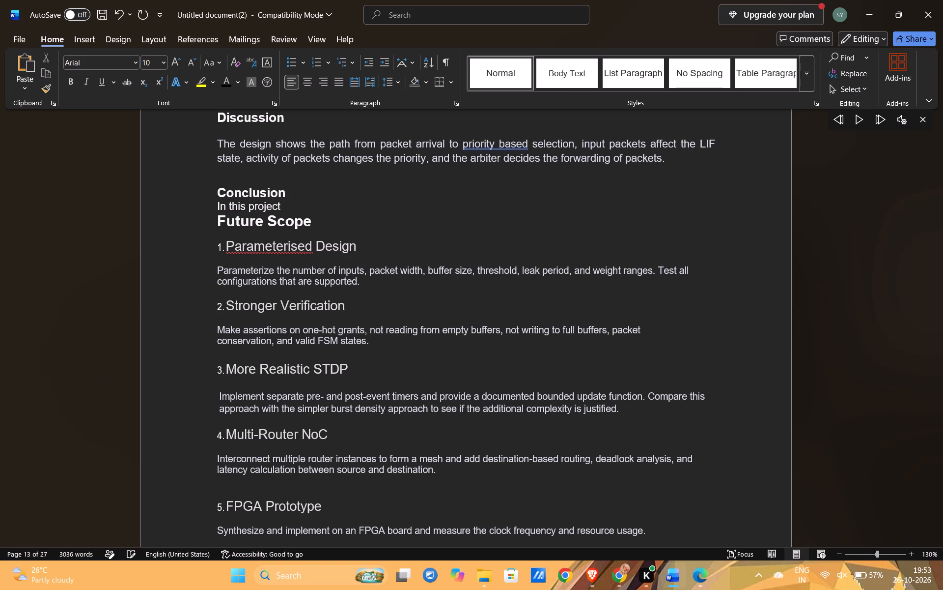
Write the Conclusion's first sentence: "In this project ,we designed a neuromorphic event driven packet router using Verilog hdl.".
text(,we designed)
key(space)
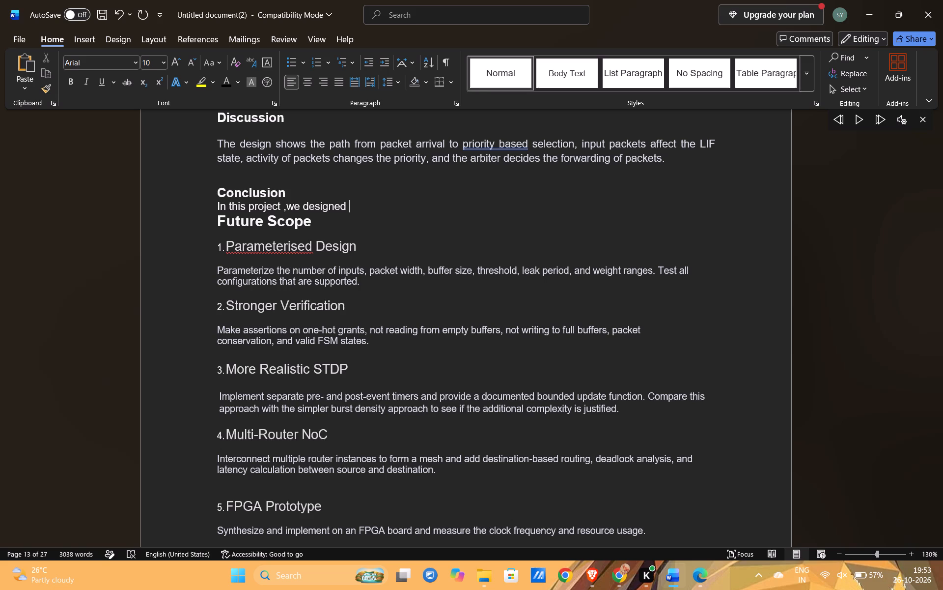
text(a neuro)
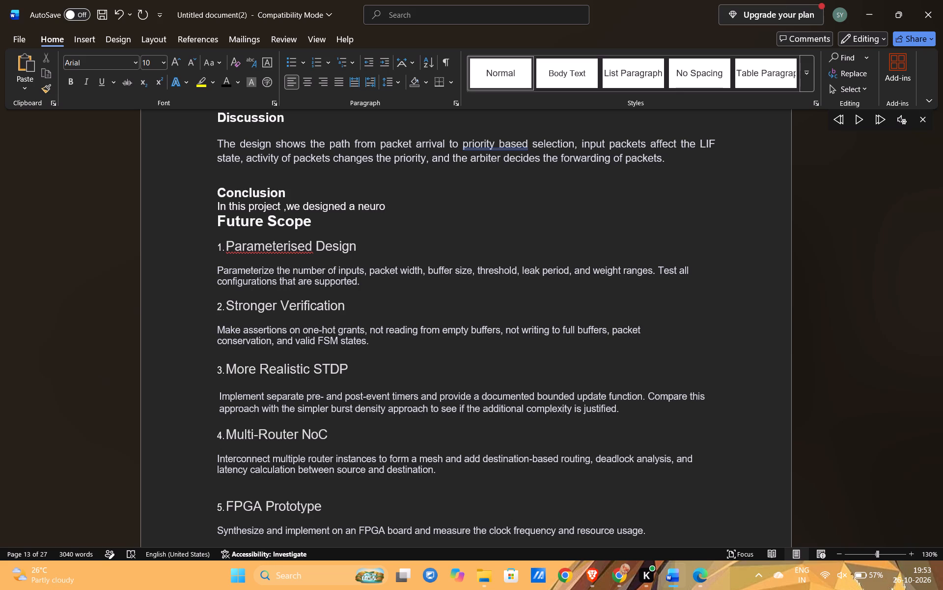
text(morpho)
key(BackSpace)
text(ic event)
key(space)
text(driven)
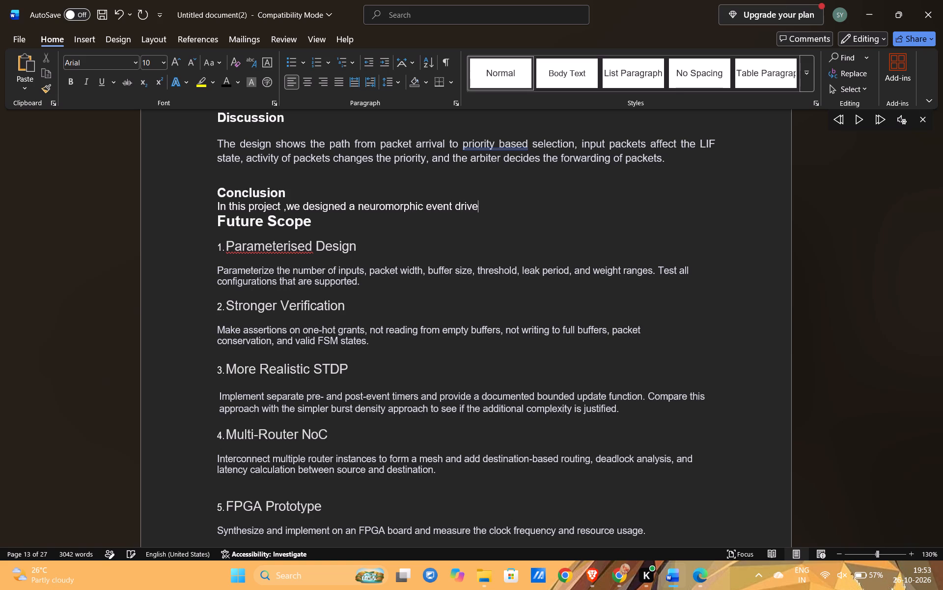
key(space)
text(packet router)
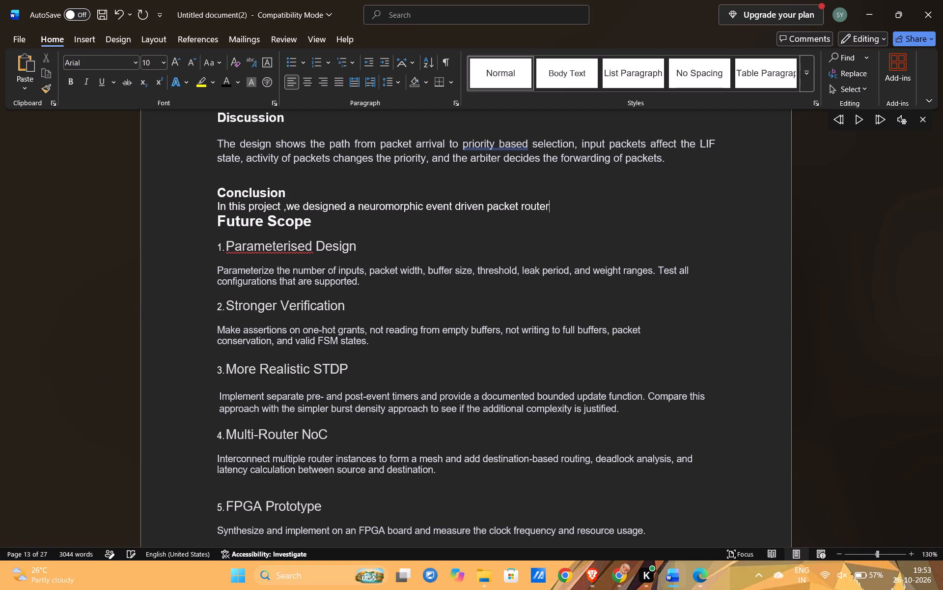
key(space)
text(using verilog hdl)
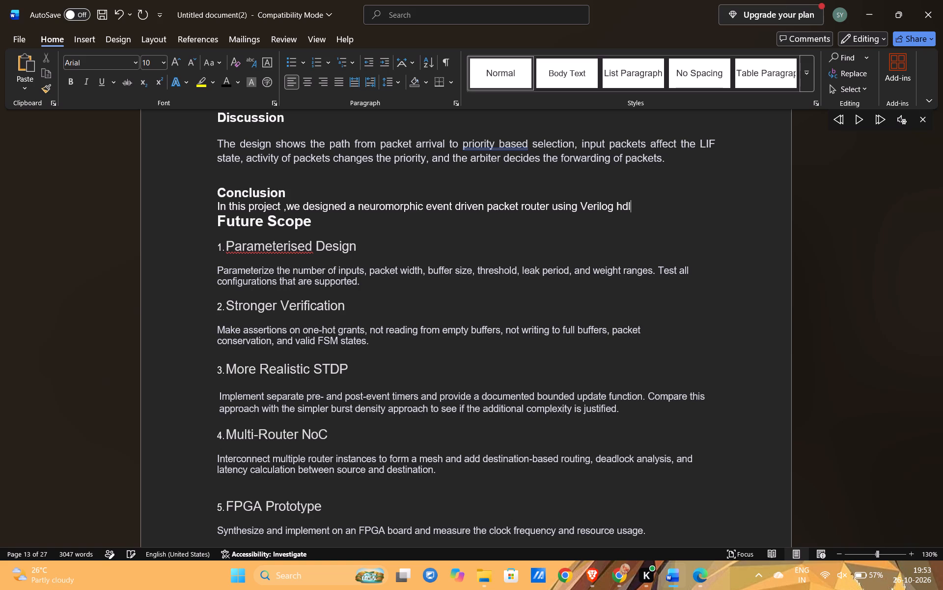
key(period)
Begin the Conclusion's second sentence with "The design uses all modules".
text(e design)
key(space)
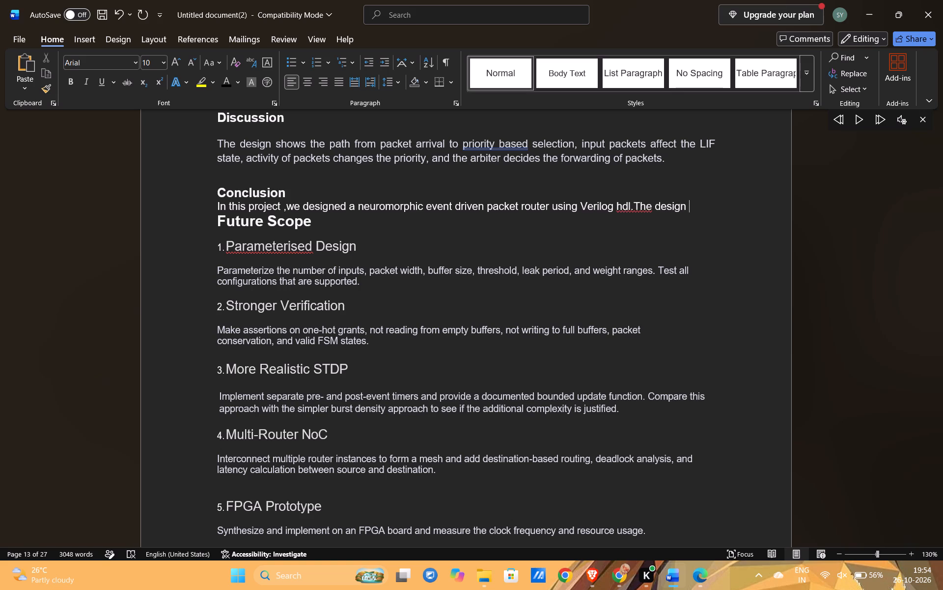
text(usesd)
key(BackSpace)
key(space)
text(all)
key(space)
text(modules)
key(space)
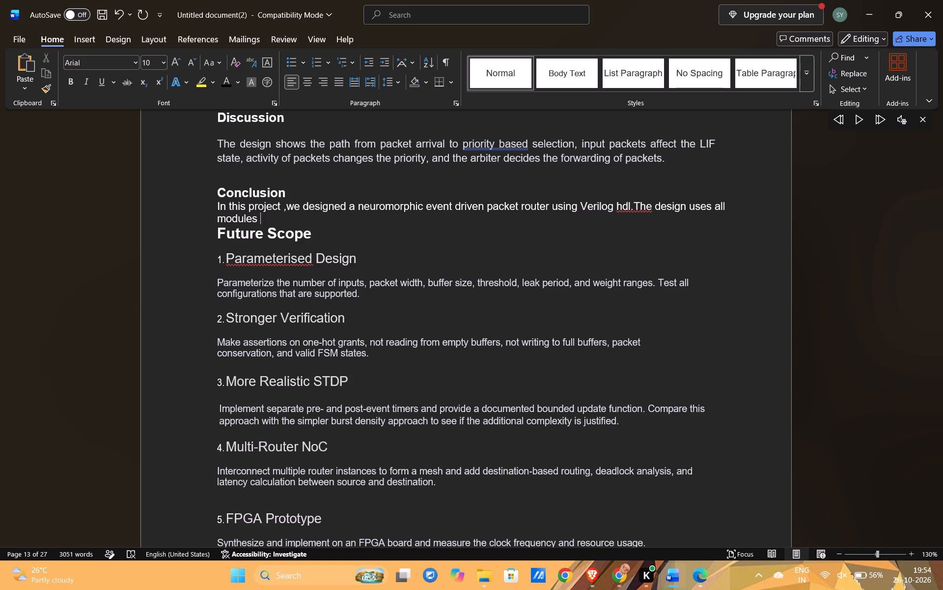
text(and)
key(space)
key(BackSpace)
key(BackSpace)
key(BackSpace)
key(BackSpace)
Continue the second Conclusion sentence with "it contains different modules like LIF model and".
text(it)
key(space)
text(contains al)
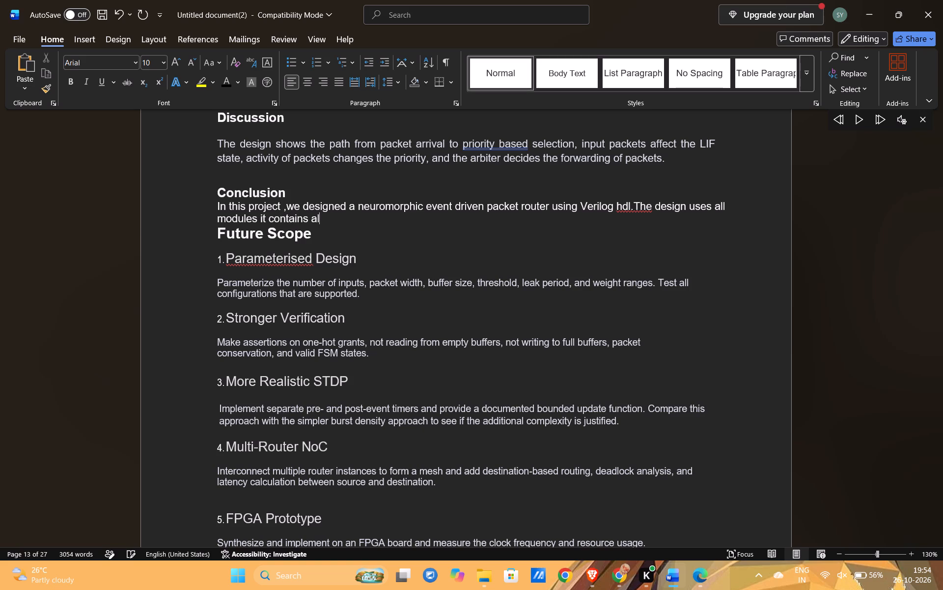
key(BackSpace)
key(BackSpace)
text(different)
key(space)
text(modules like)
key(space)
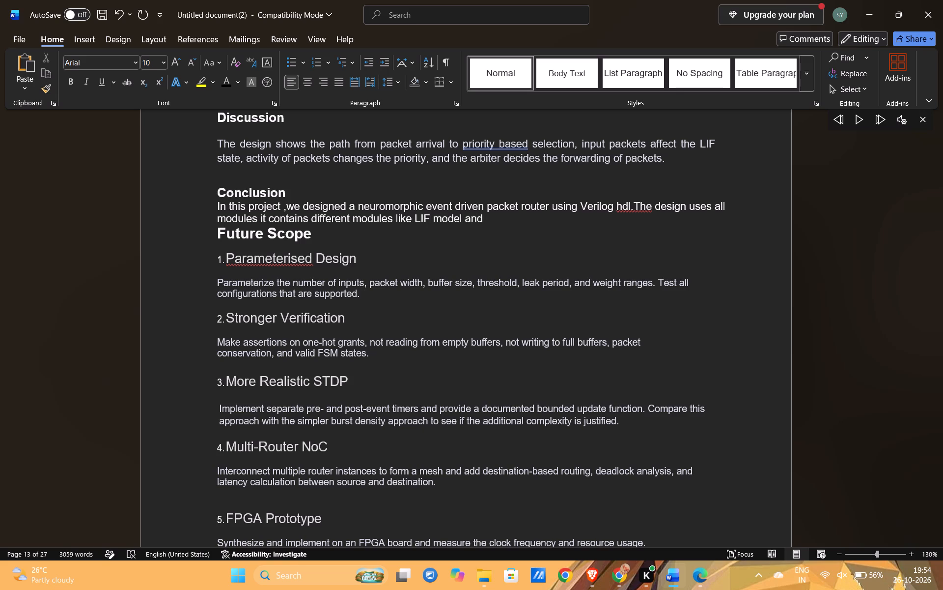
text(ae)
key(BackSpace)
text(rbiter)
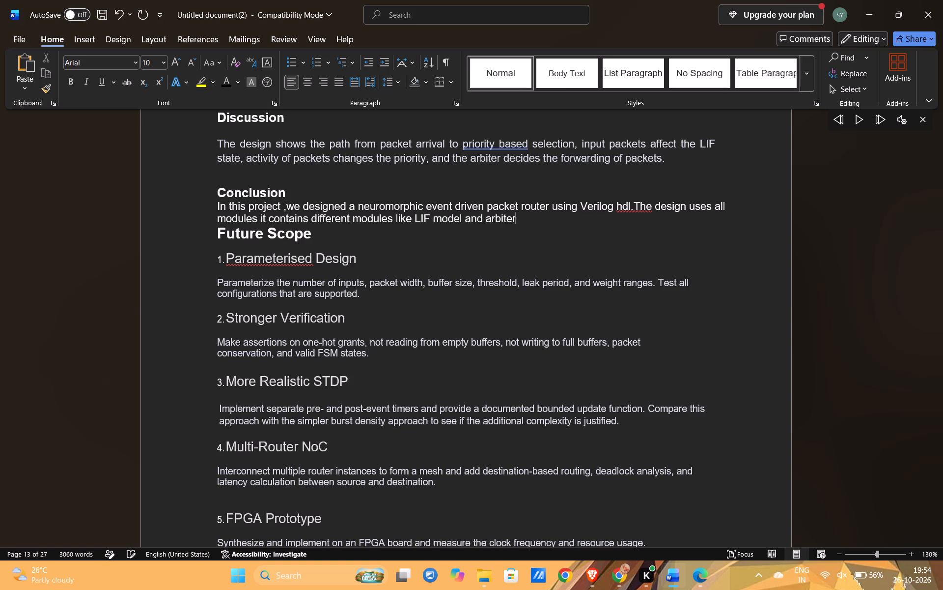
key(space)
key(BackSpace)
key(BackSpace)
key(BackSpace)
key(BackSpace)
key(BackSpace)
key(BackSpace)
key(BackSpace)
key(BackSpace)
Continue the second Conclusion sentence with "stdp engine to update packet weights".
text(stdp engine)
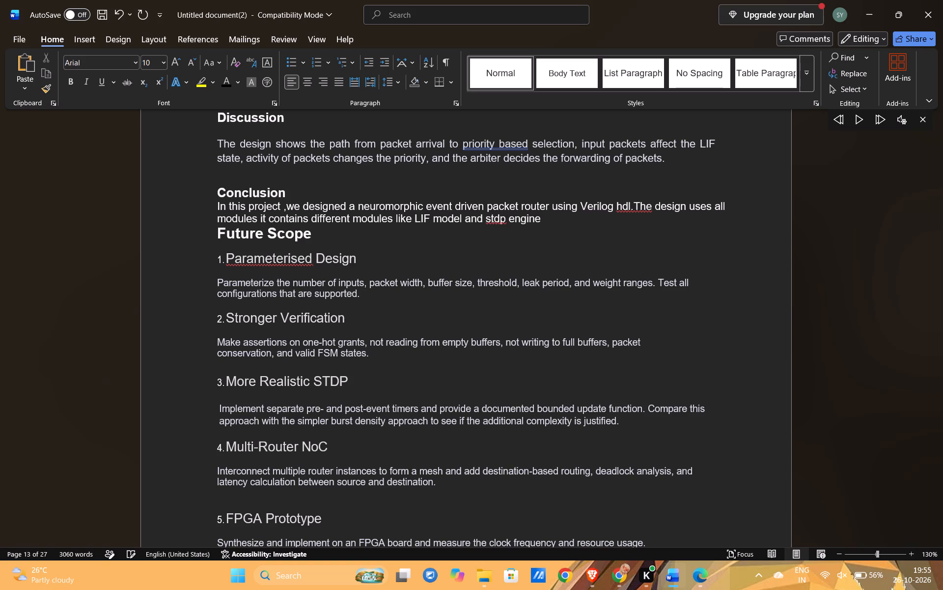
key(space)
text(to)
key(space)
text(update)
key(space)
text(packet weights)
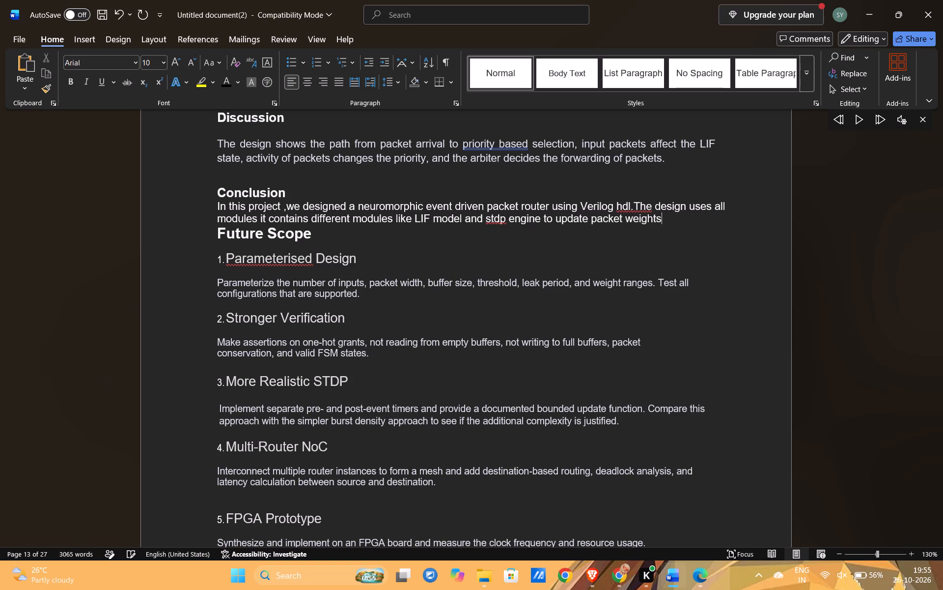
Continue the second Conclusion sentence with "also we used arbiter to".
key(space)
text(also)
key(space)
text(we used ai)
key(BackSpace)
text(rbiter)
key(space)
text(to)
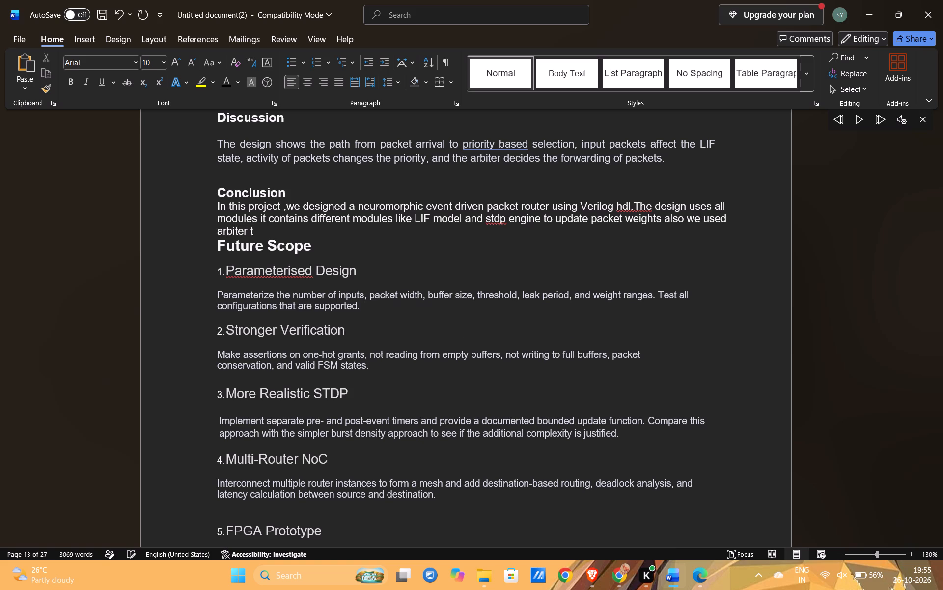
key(space)
Continue the second Conclusion sentence with "forward signals and".
text(do)
key(space)
text(for)
key(BackSpace)
key(BackSpace)
key(BackSpace)
key(BackSpace)
key(BackSpace)
key(BackSpace)
text(forward signals and)
key(space)
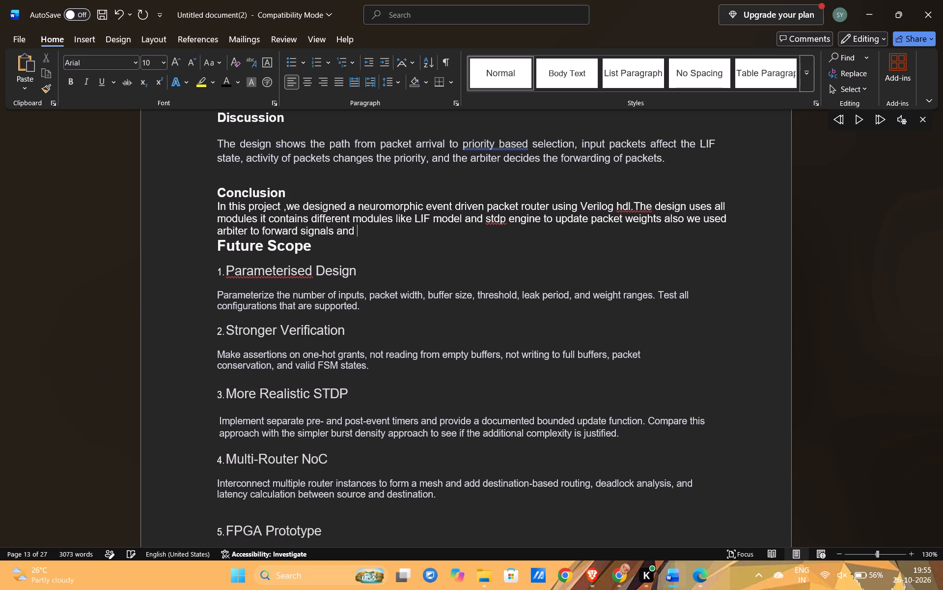
Finish the second Conclusion sentence with "weight until next packet arrives etc.".
text(weight)
key(space)
text(until nec)
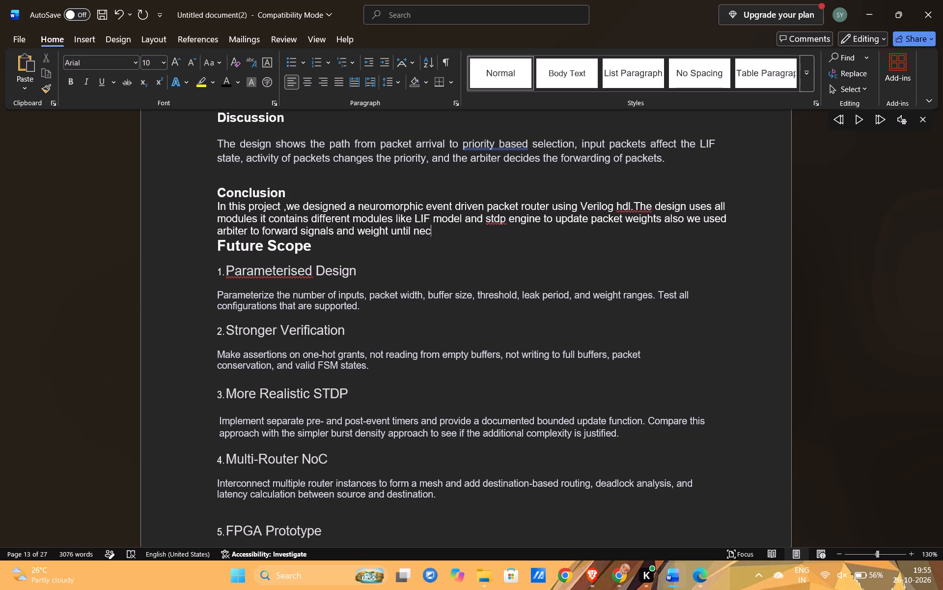
key(BackSpace)
text(xt)
key(space)
text(packet arrives)
key(space)
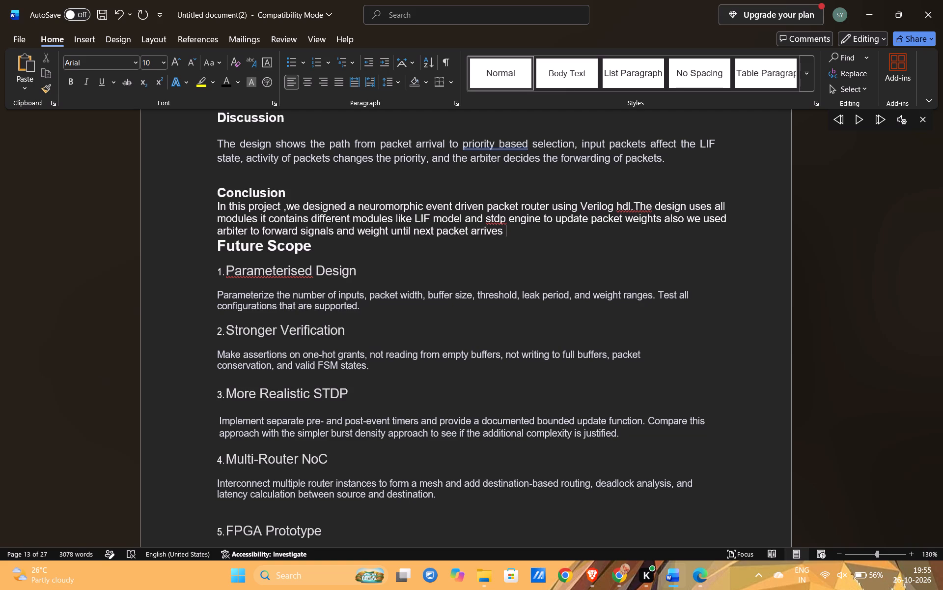
text(ets)
key(BackSpace)
text(c.)
key(space)
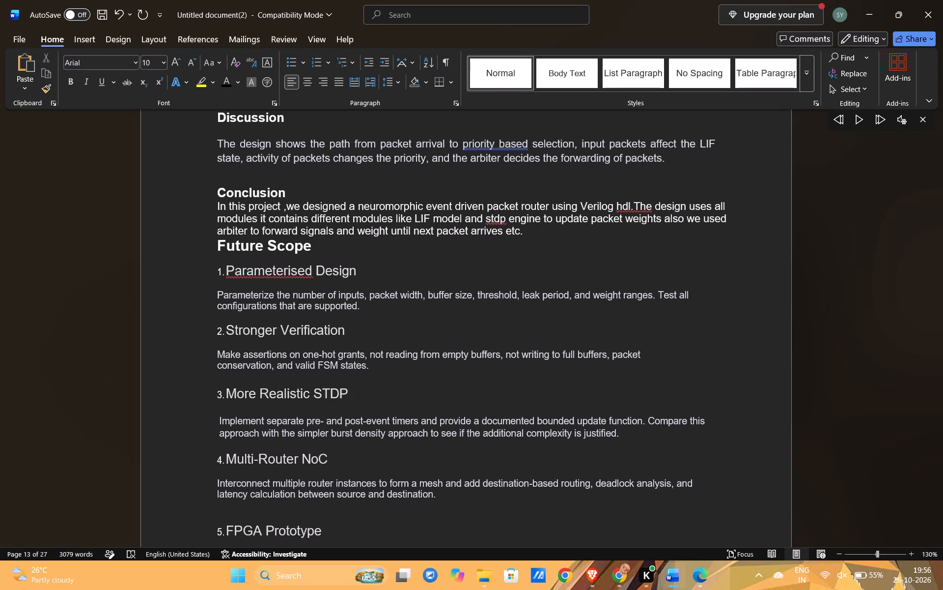
Insert "select an input and FSM to" between "arbiter to" and "forward signals" in the Conclusion paragraph.
click(259, 230)
key(space)
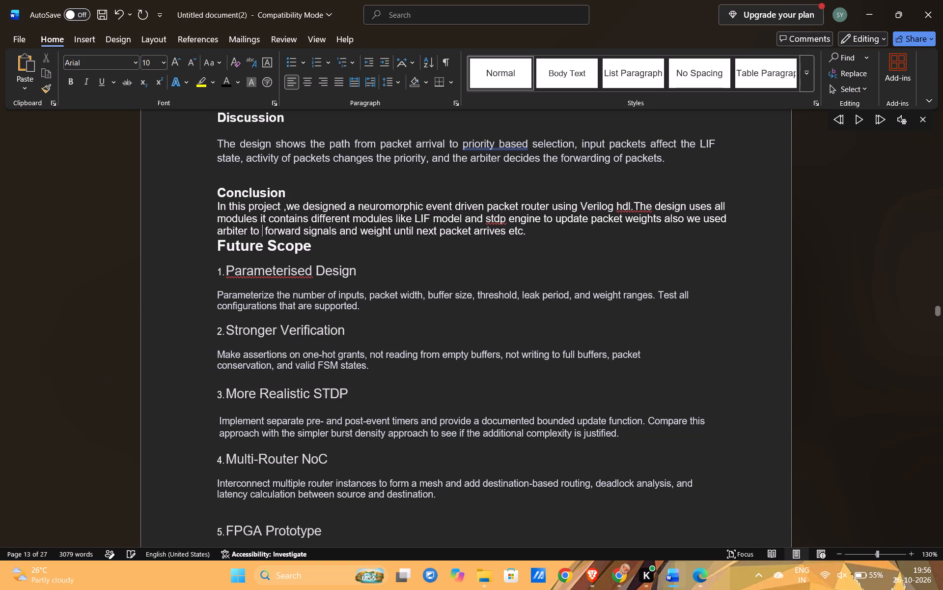
text(select)
key(space)
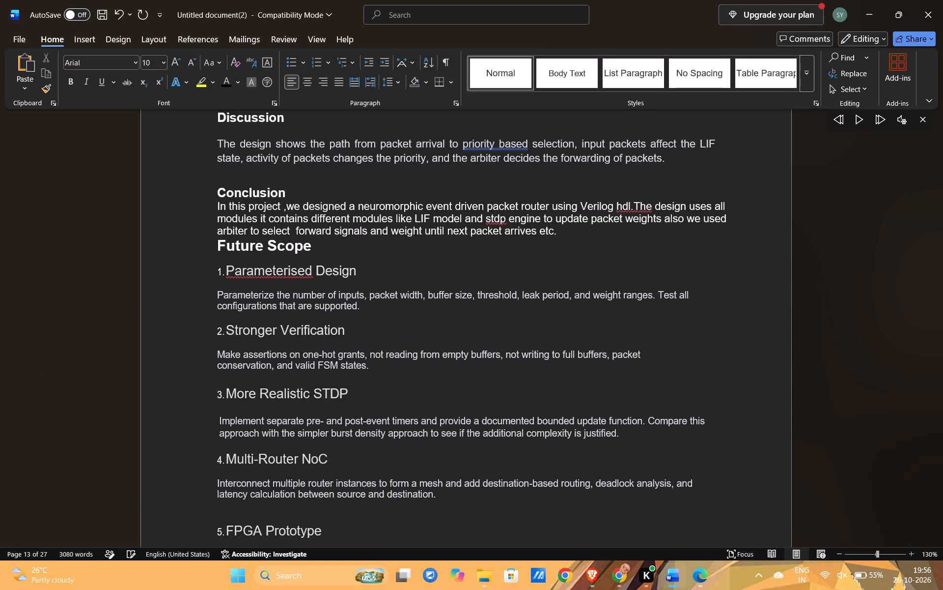
text(an input and)
key(space)
text(FSM)
key(space)
text(r)
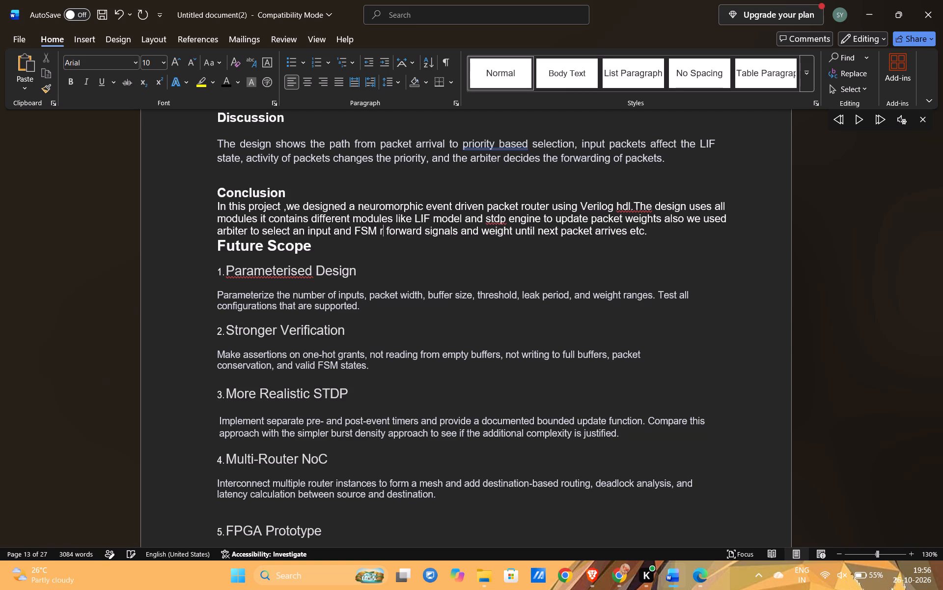
key(BackSpace)
text(to)
key(space)
key(BackSpace)
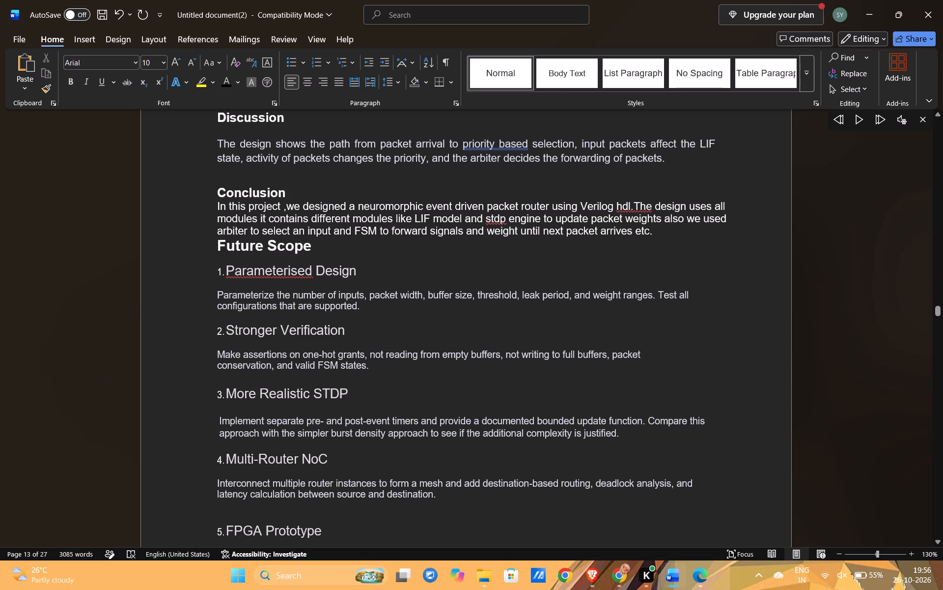
click(668, 225)
Insert the word "packet" before "signals" in the Conclusion's second sentence.
click(430, 230)
text(packet)
key(space)
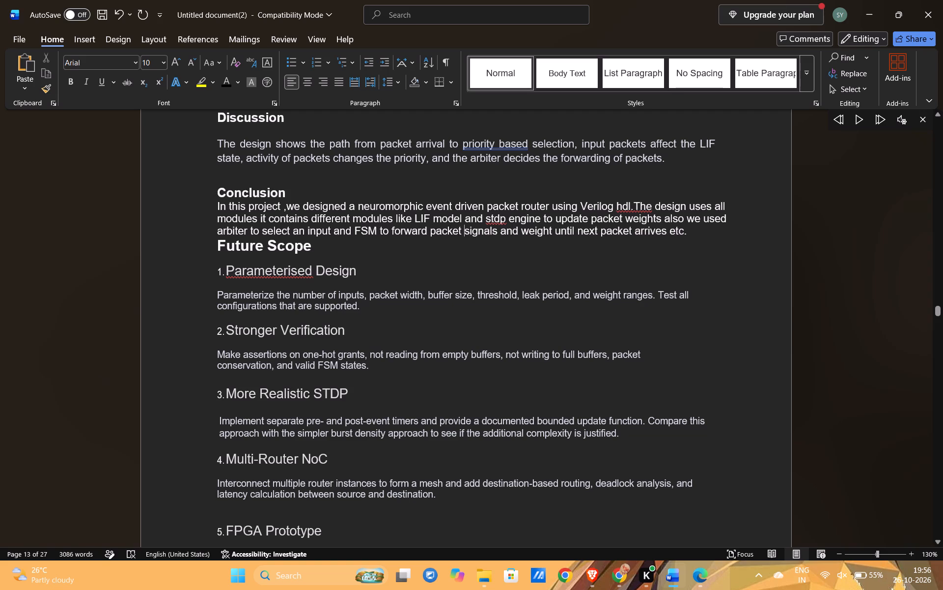
Add a third sentence at the end of the Conclusion, starting "The input buffer and mux also used to forward packet to output".
click(693, 233)
key(space)
text(input)
key(space)
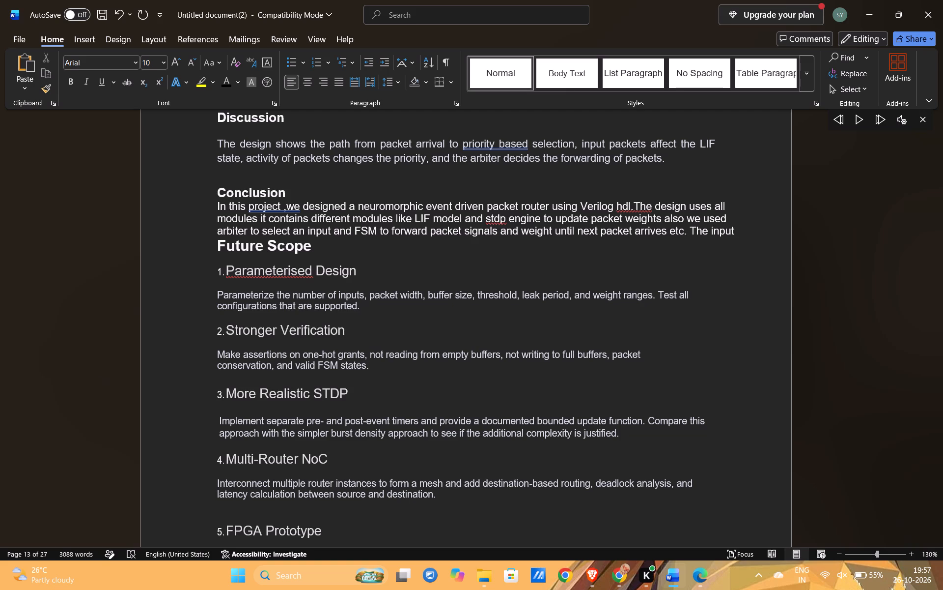
text(buffer and mux also)
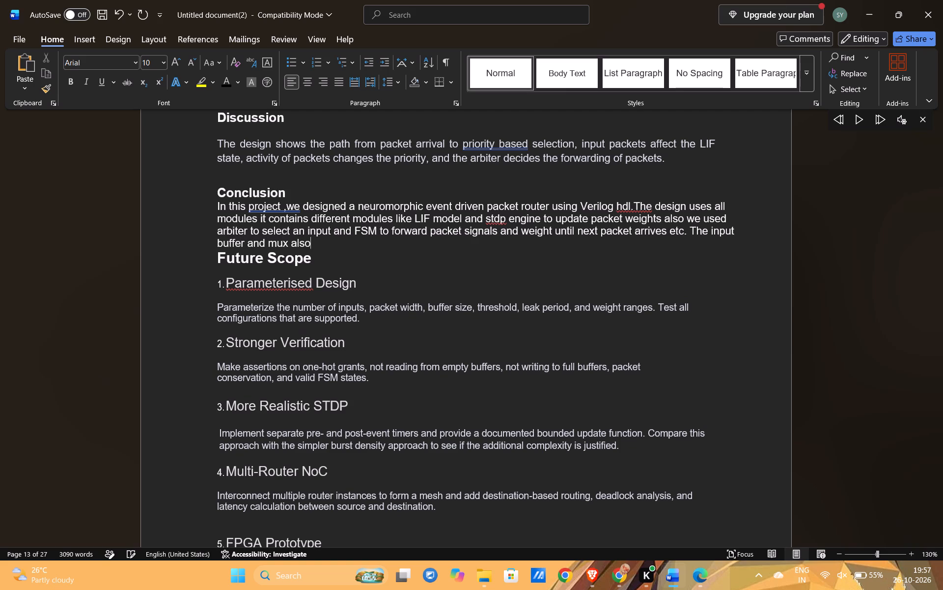
key(space)
text(used to)
key(space)
text(forward packet to output)
key(space)
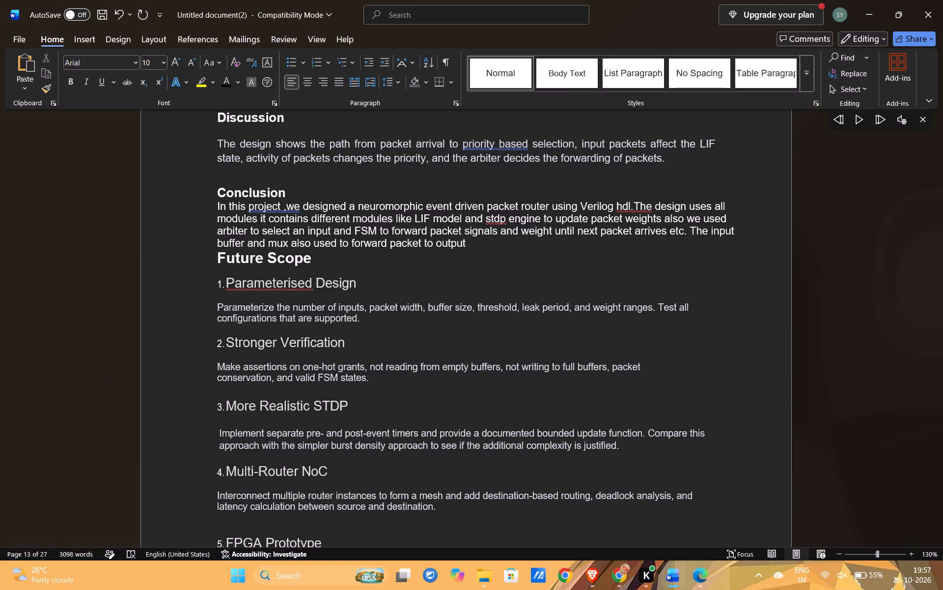
Finish the third Conclusion sentence with "and manage packets." and add an empty line before the Future Scope heading.
text(and)
key(space)
text(manage)
key(space)
text(packets)
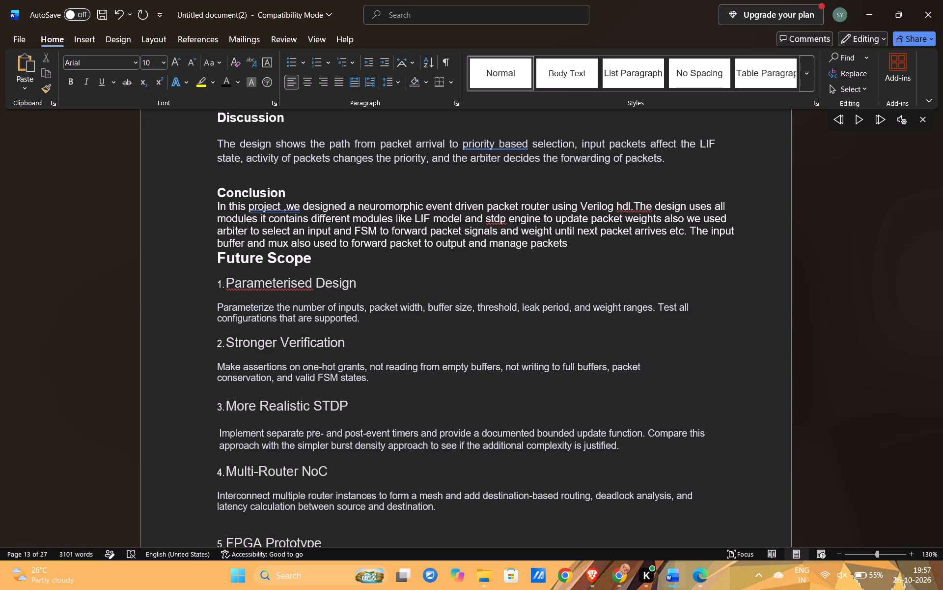
key(period)
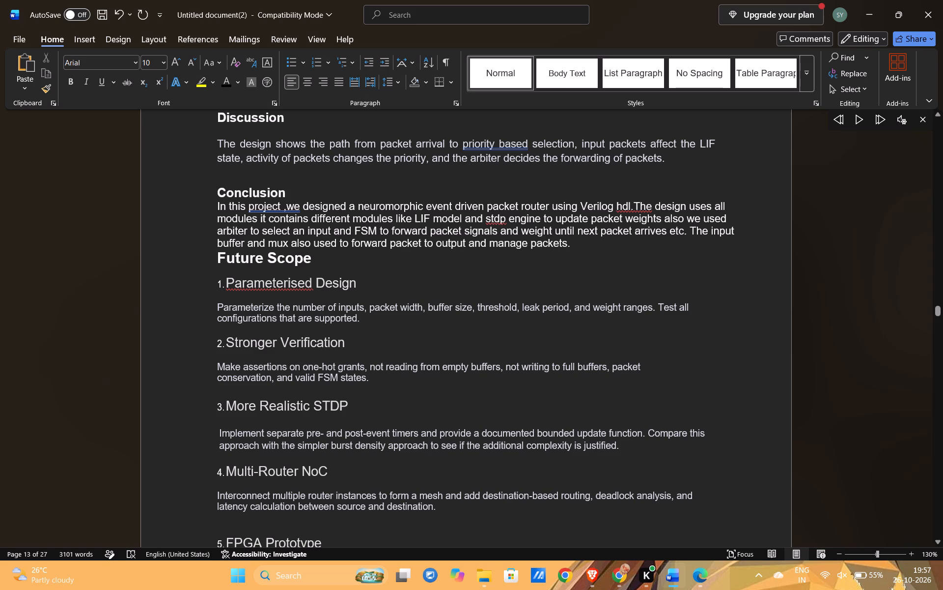
key(Return)
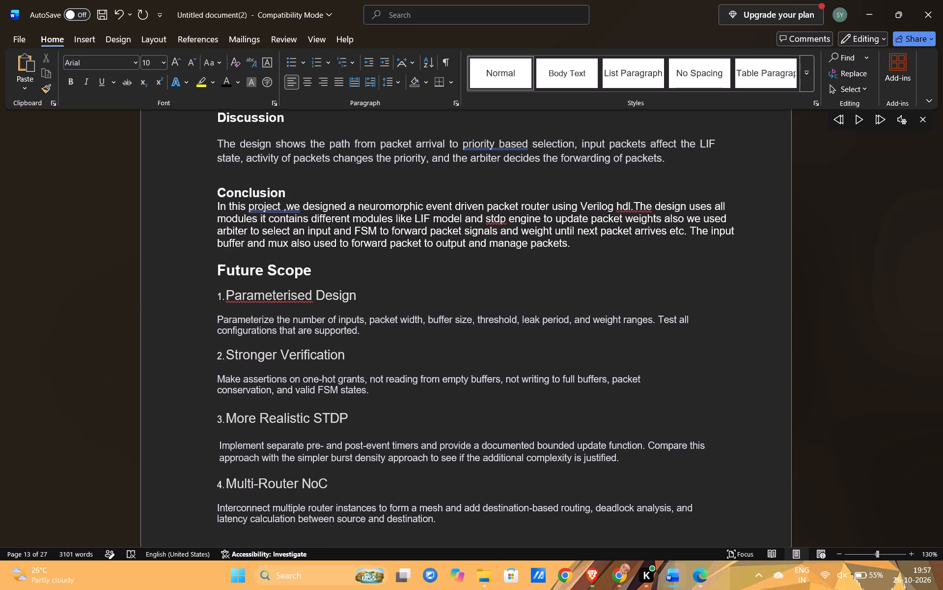
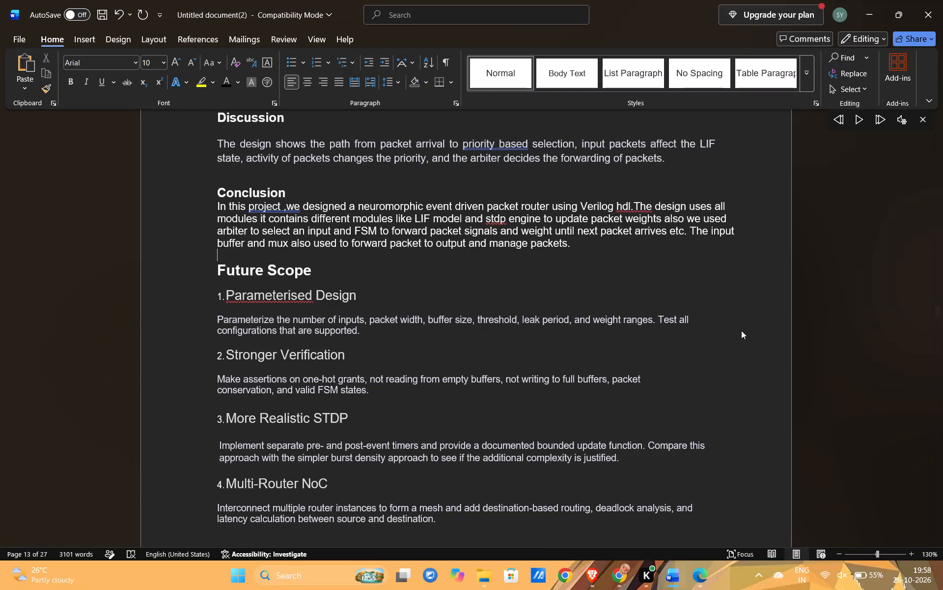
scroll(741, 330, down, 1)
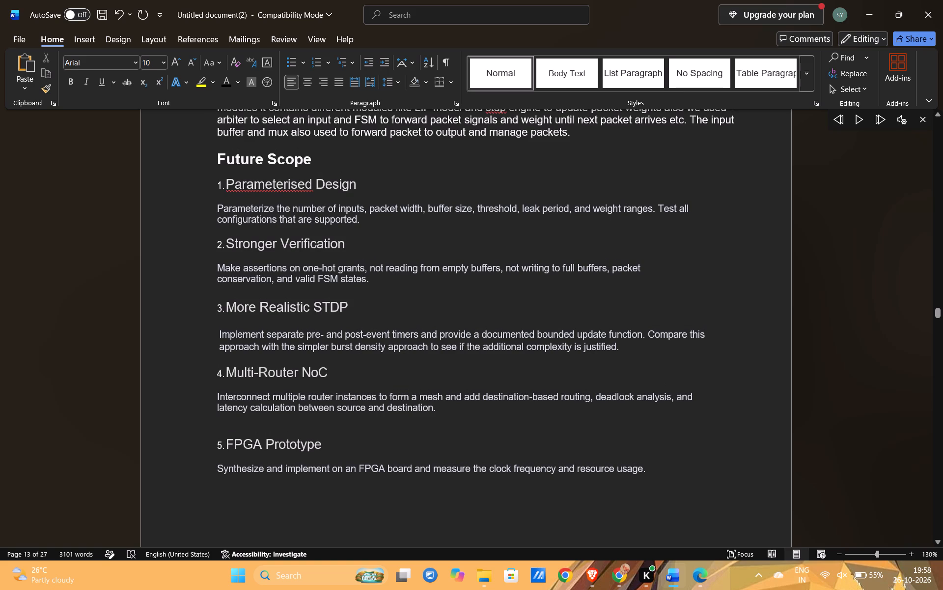